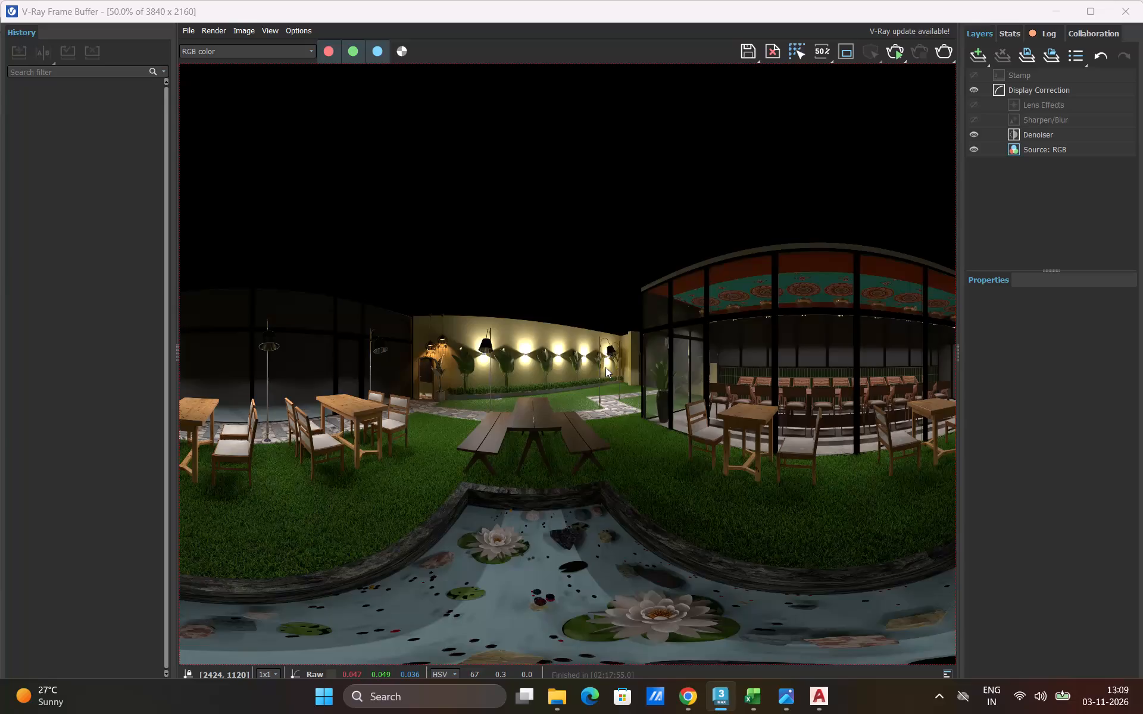
Start saving the rendered panorama as a JPEG file in the SOS NEW SOUTH INDIAN RESTAURANT folder under Documents.
scroll(595, 379, down, 1)
click(751, 58)
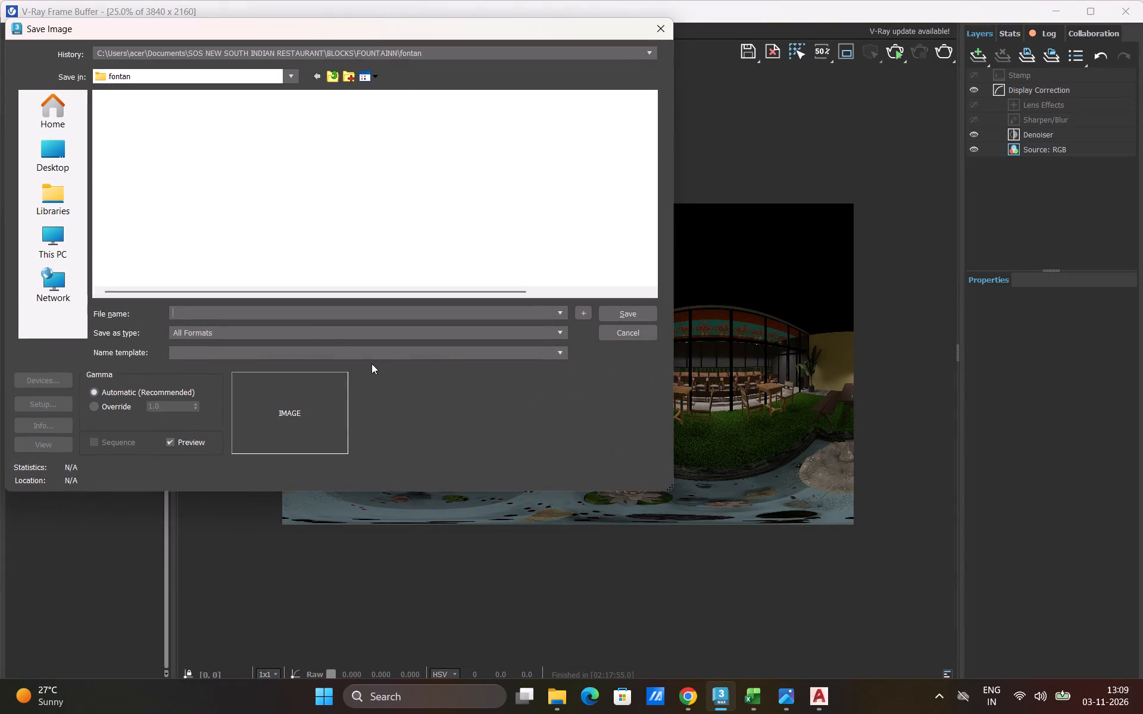
click(311, 321)
click(304, 332)
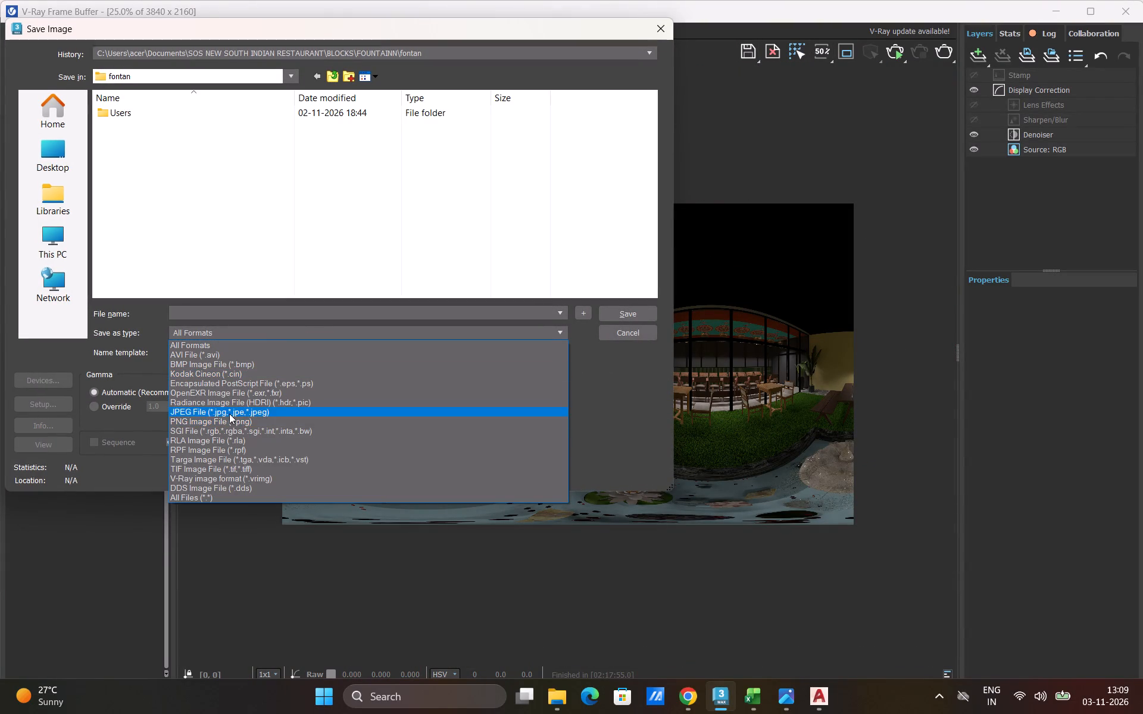
click(229, 414)
click(58, 167)
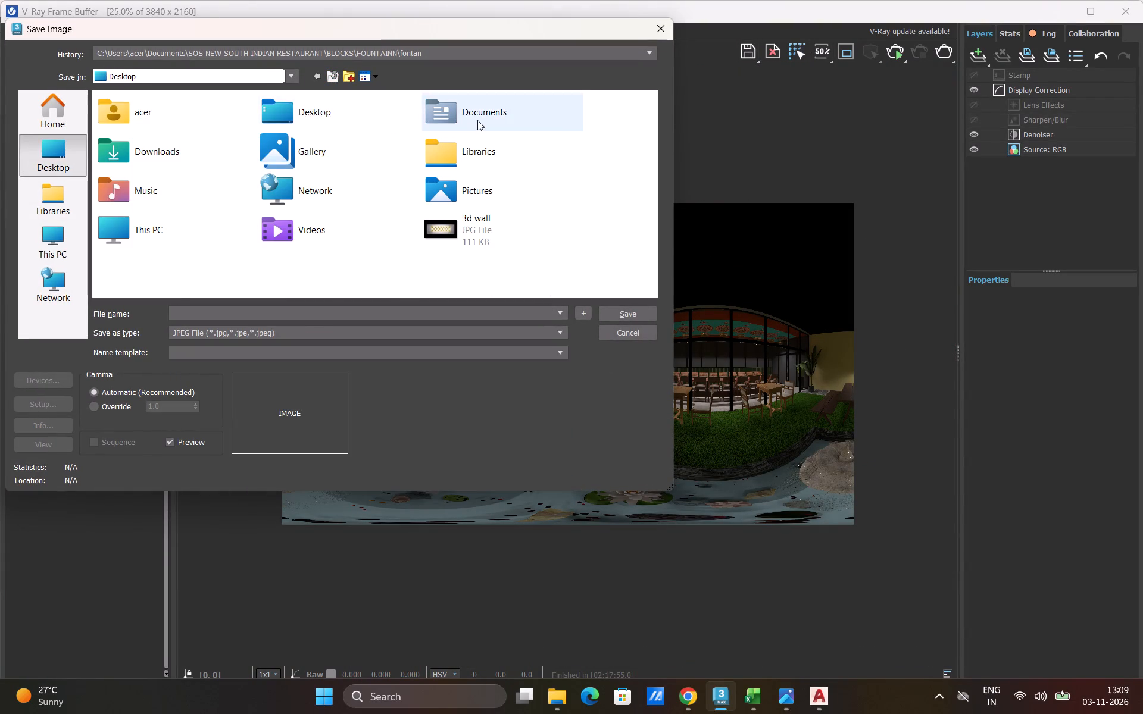
double_click(478, 120)
scroll(261, 196, down, 5)
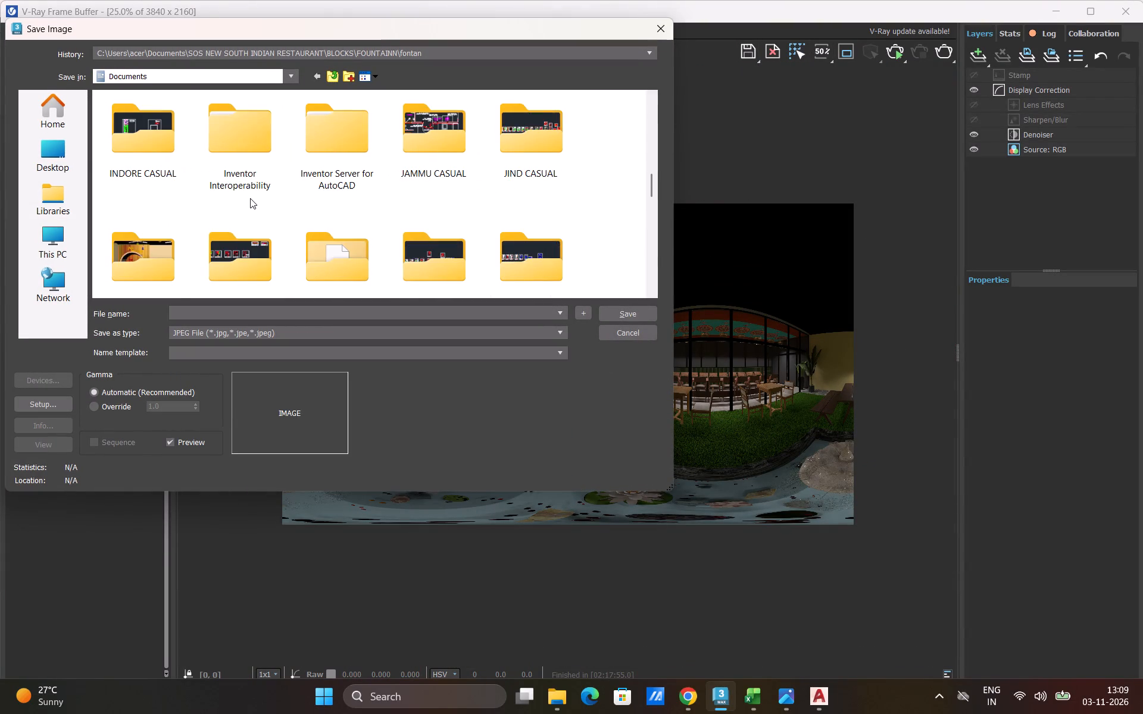
scroll(250, 198, down, 4)
double_click(117, 152)
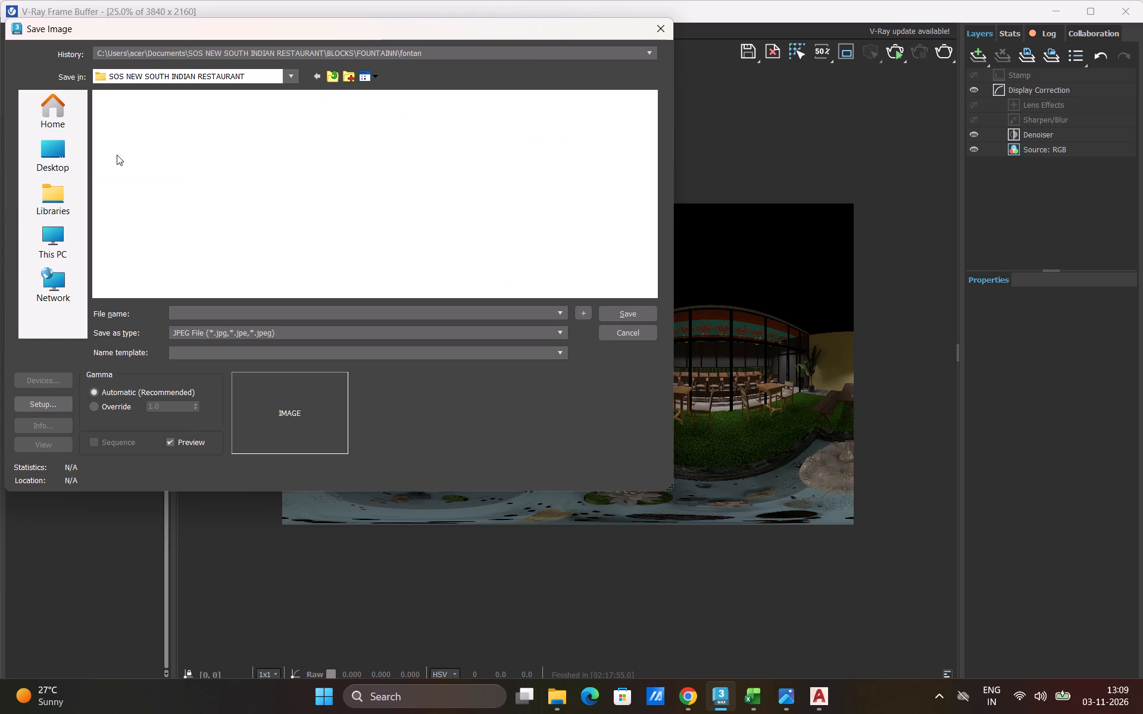
Name the image OUTER 360, save it with JPEG quality 100, and close the V-Ray frame buffer.
click(185, 309)
text(OUTER 360)
key(space)
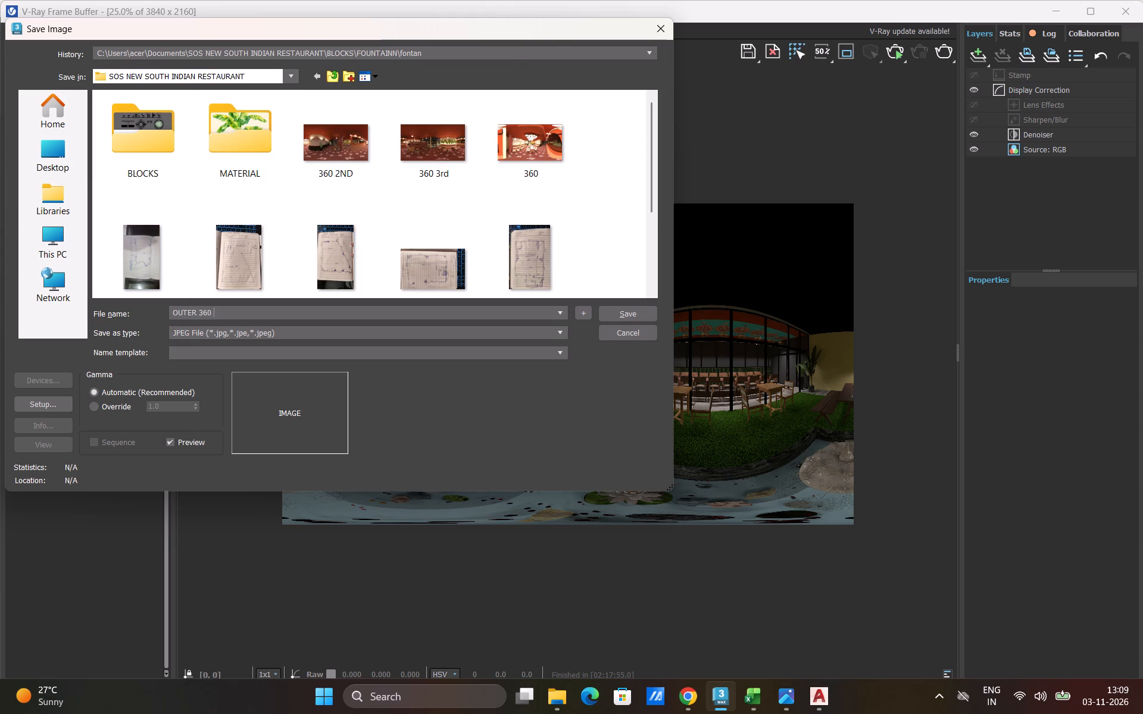
click(610, 314)
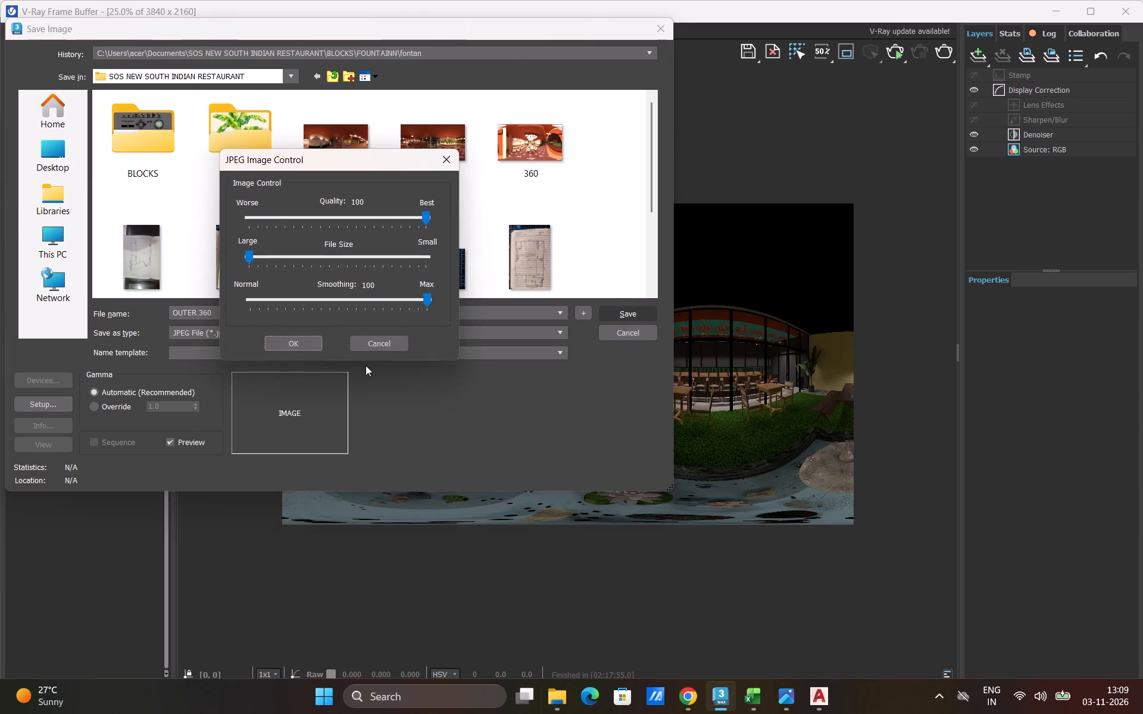
click(313, 342)
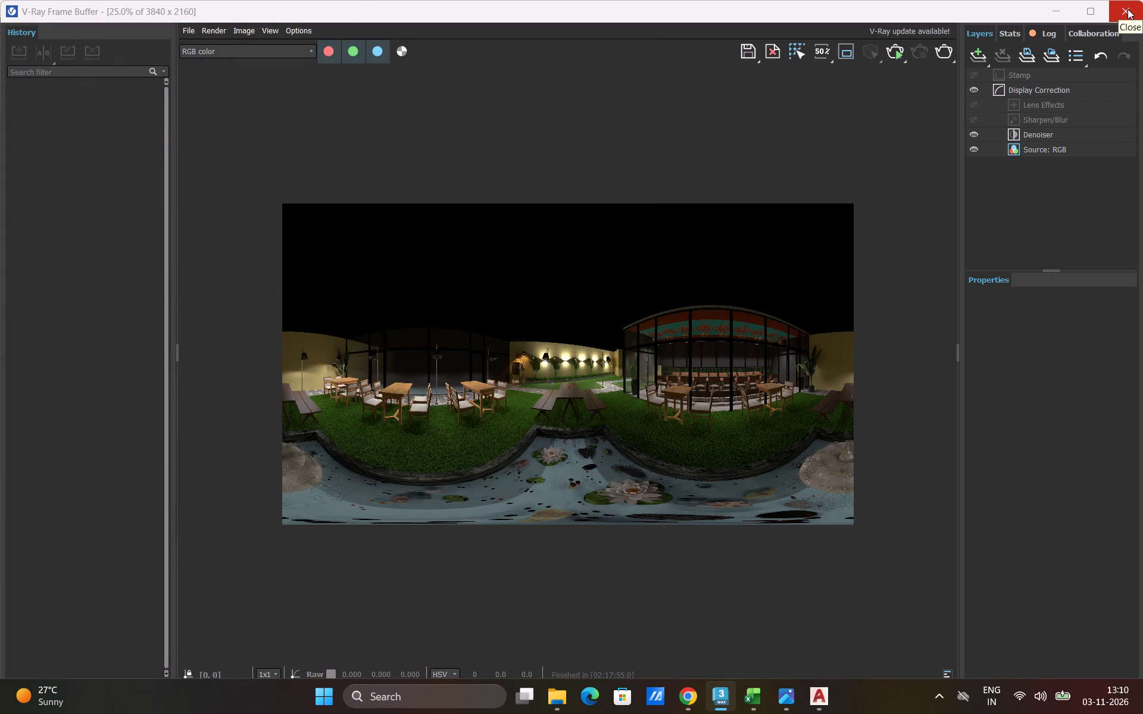
click(1128, 9)
click(716, 40)
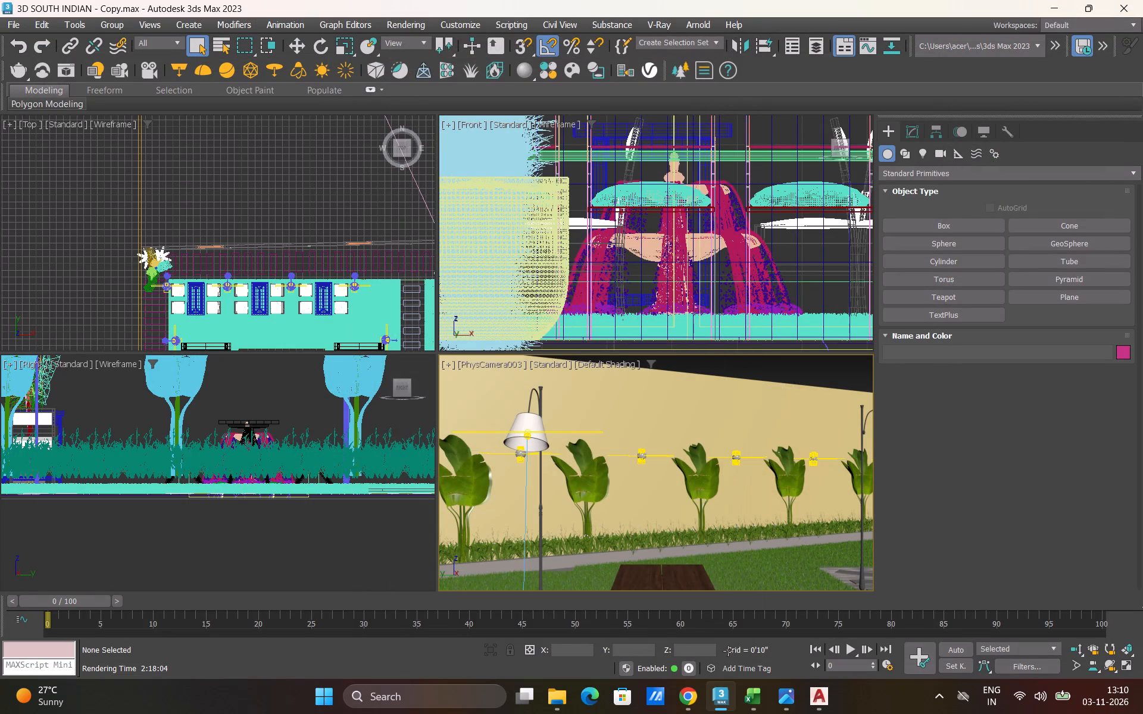
Switch to Panoraven in Chrome and upload OUTER 360 from the SOS NEW SOUTH INDIAN RESTAURANT folder as a new tour.
click(686, 700)
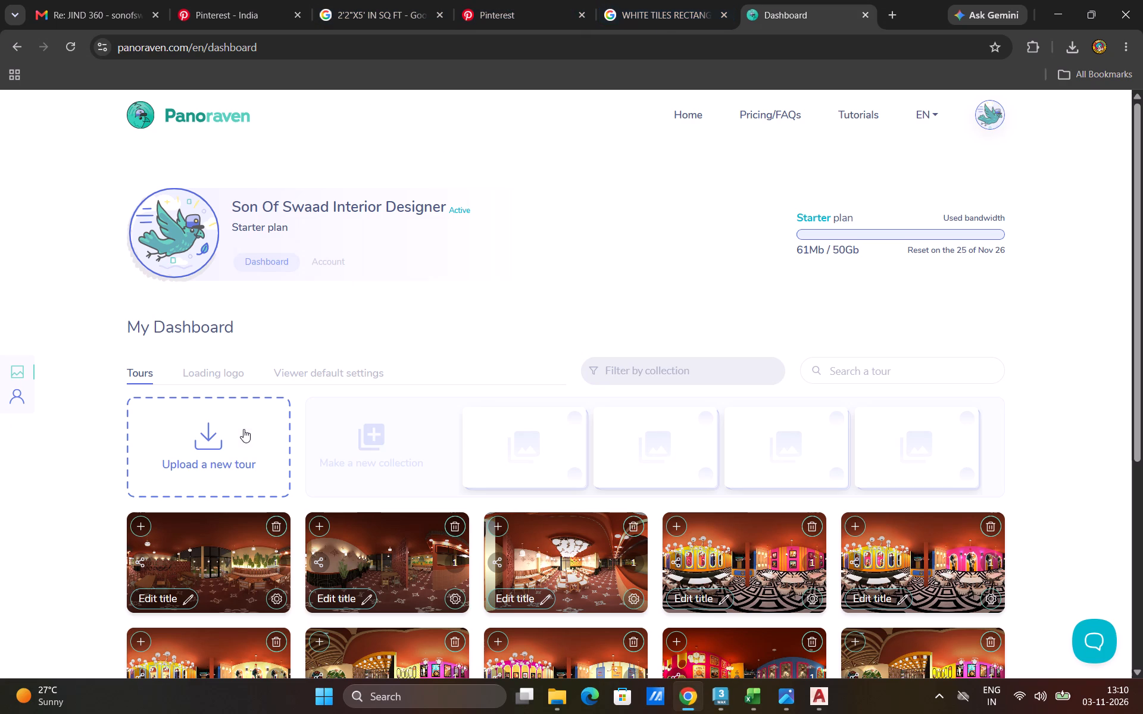
click(242, 439)
click(62, 224)
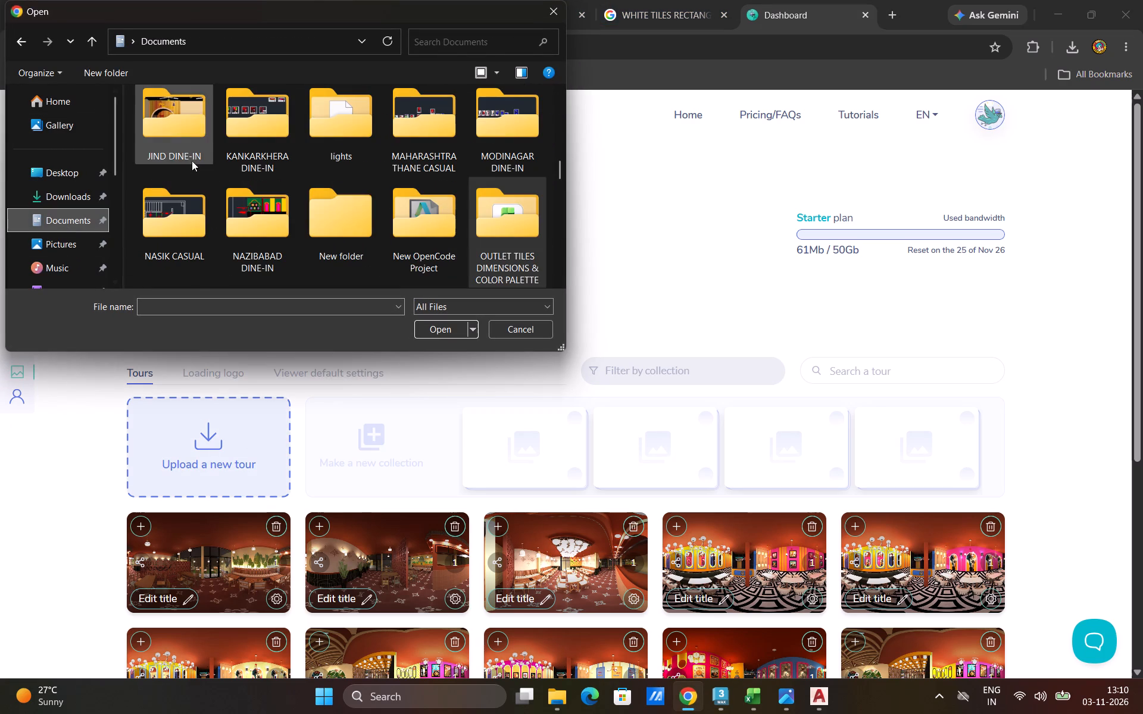
double_click(485, 230)
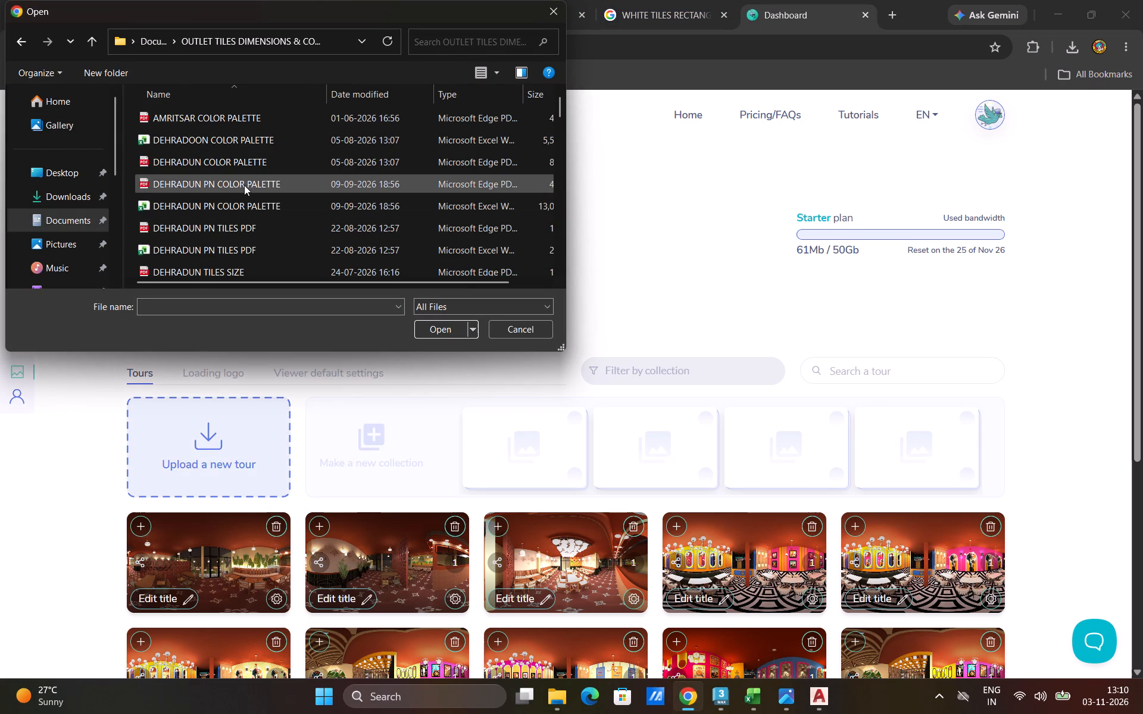
click(77, 212)
scroll(293, 203, down, 2)
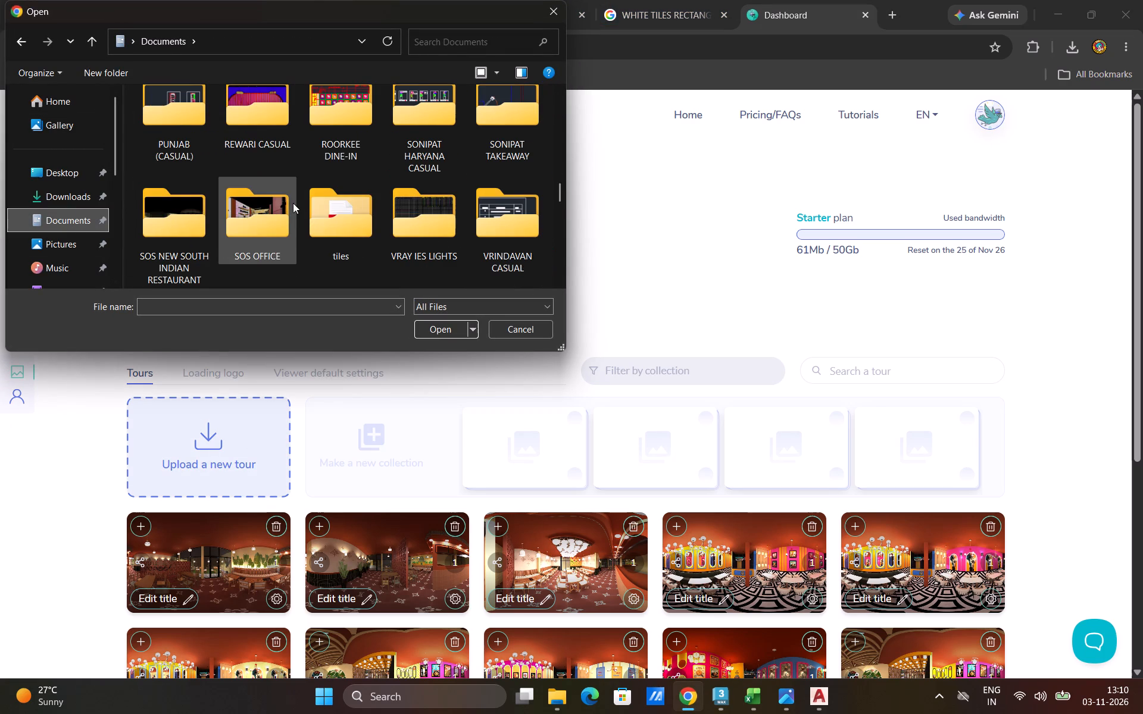
double_click(187, 228)
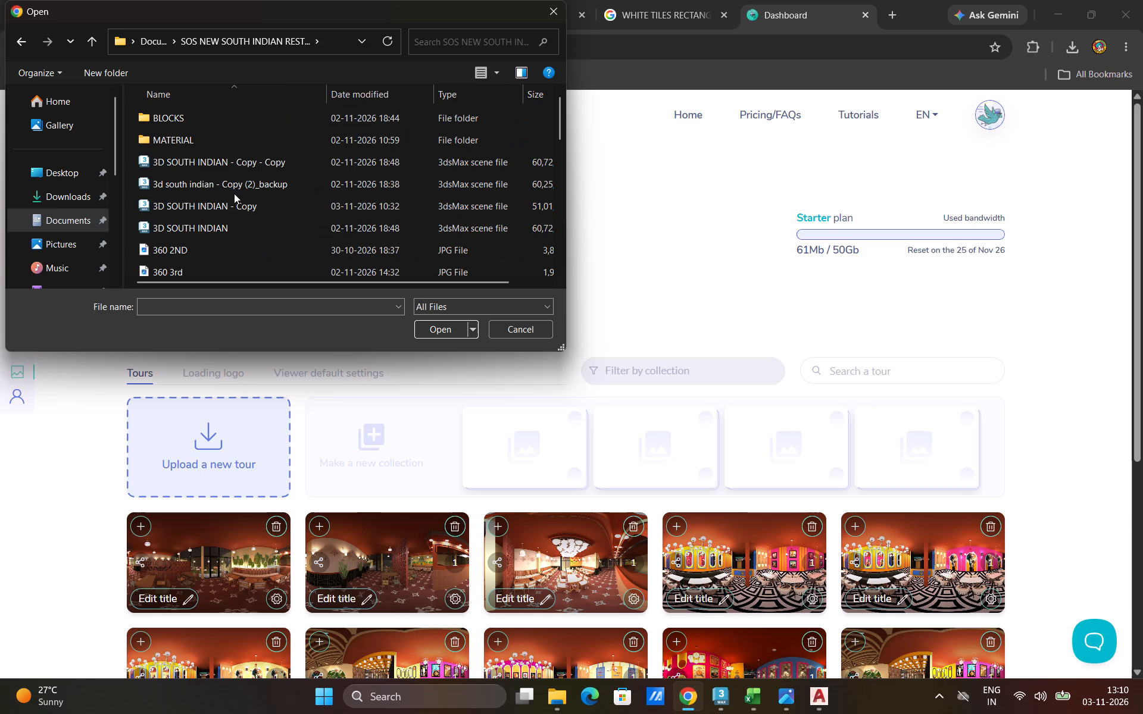
scroll(234, 193, down, 6)
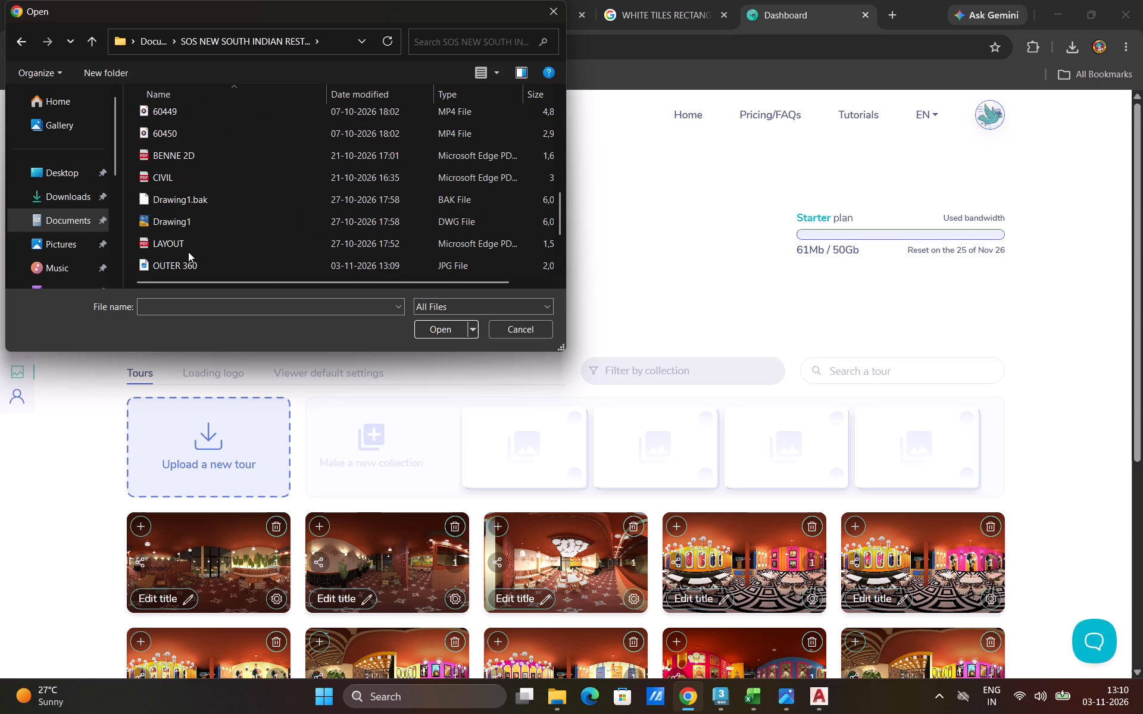
click(186, 258)
click(429, 319)
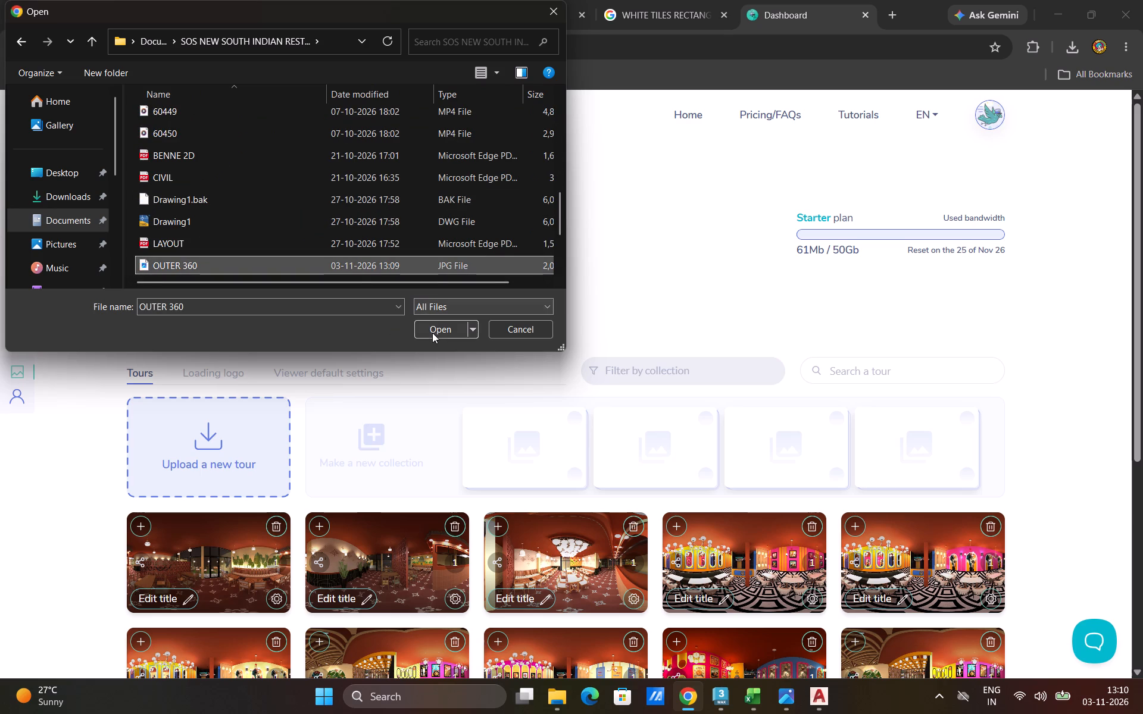
click(435, 333)
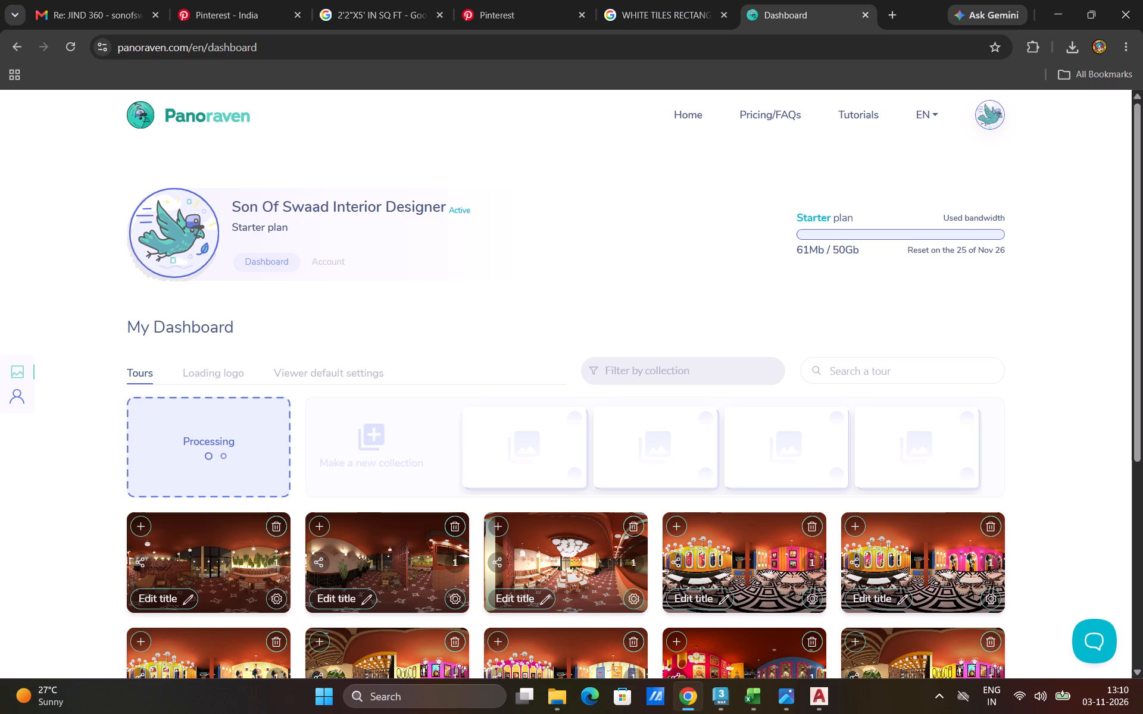
Switch to AutoCAD, save the punjab 2d drawing and close the program.
click(826, 713)
key(ctrl+s)
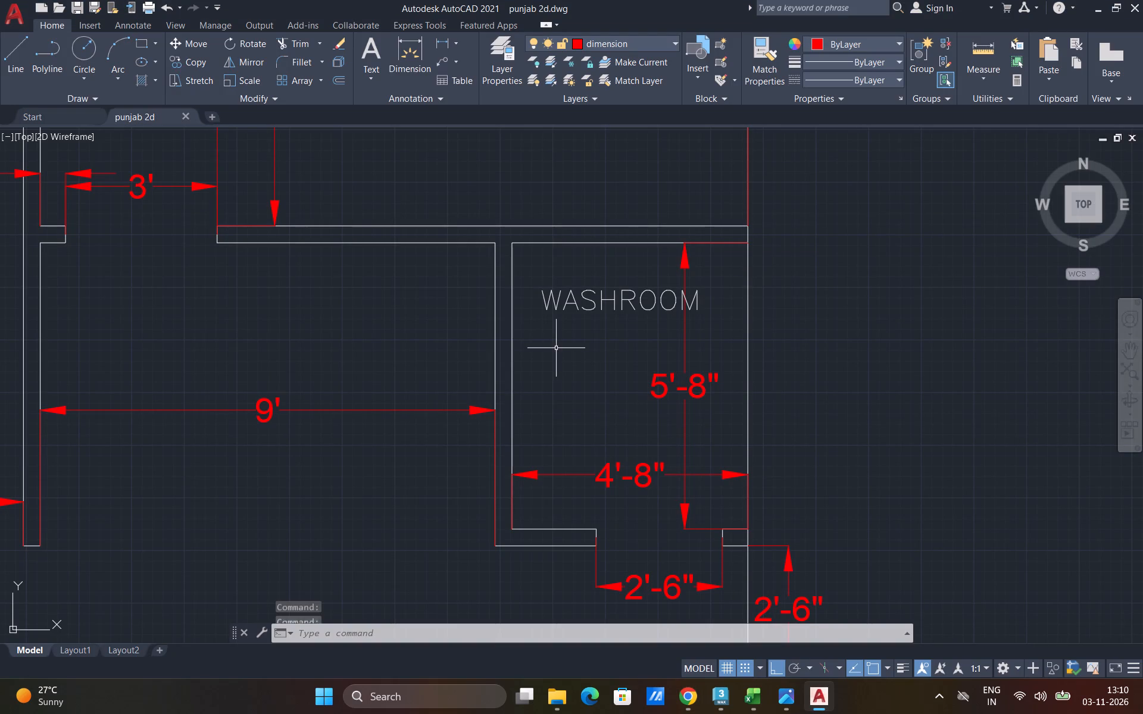
click(1142, 0)
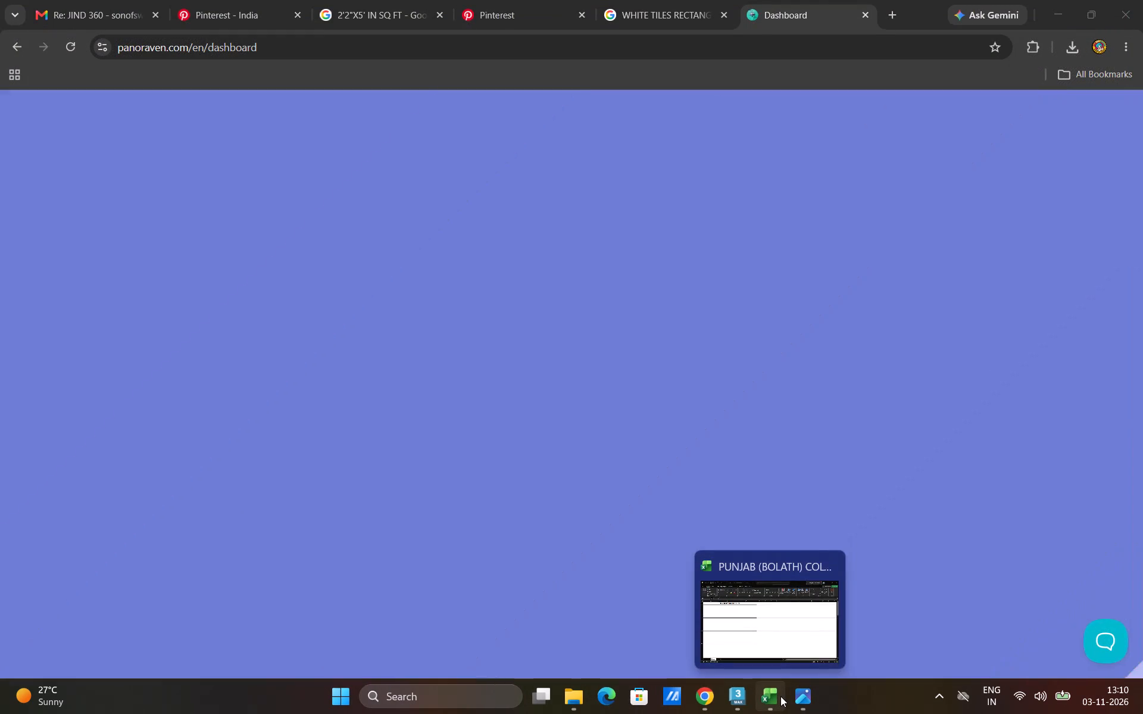
Have Panoraven treat the uploaded OUTER 360 image as a 360 panorama instead of a flat image.
click(907, 633)
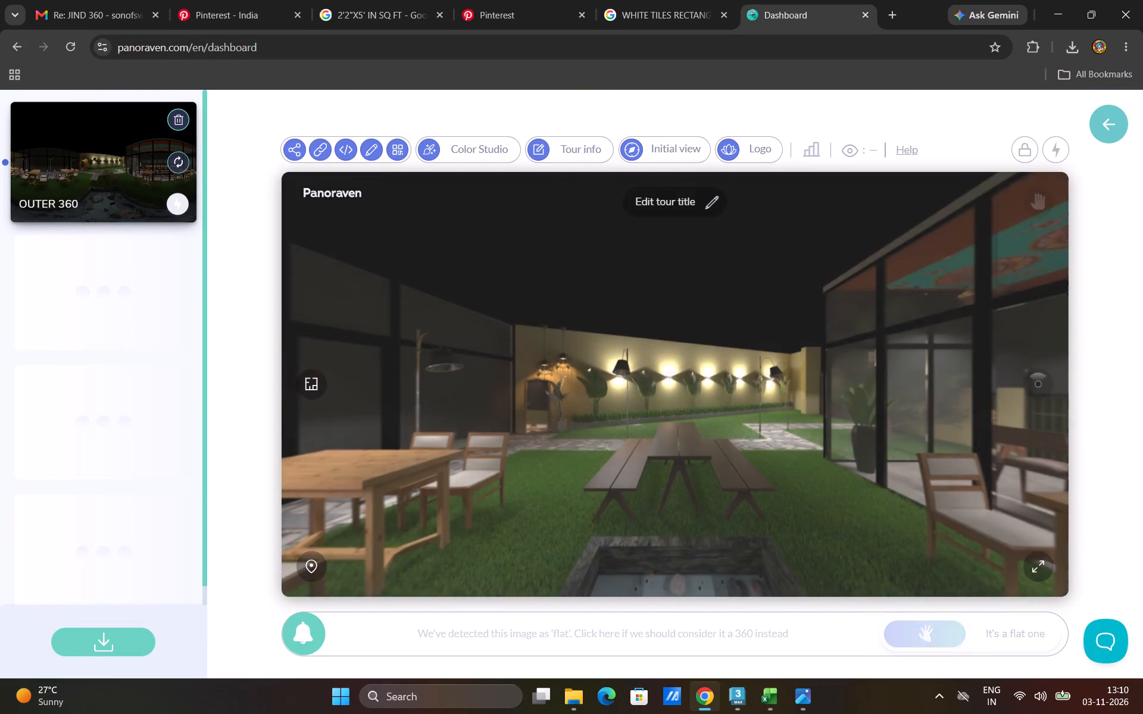
Look around the OUTER 360 panorama to examine the outdoor tables, floor lamps, lit garden wall and picnic benches.
drag(644, 379, 727, 381)
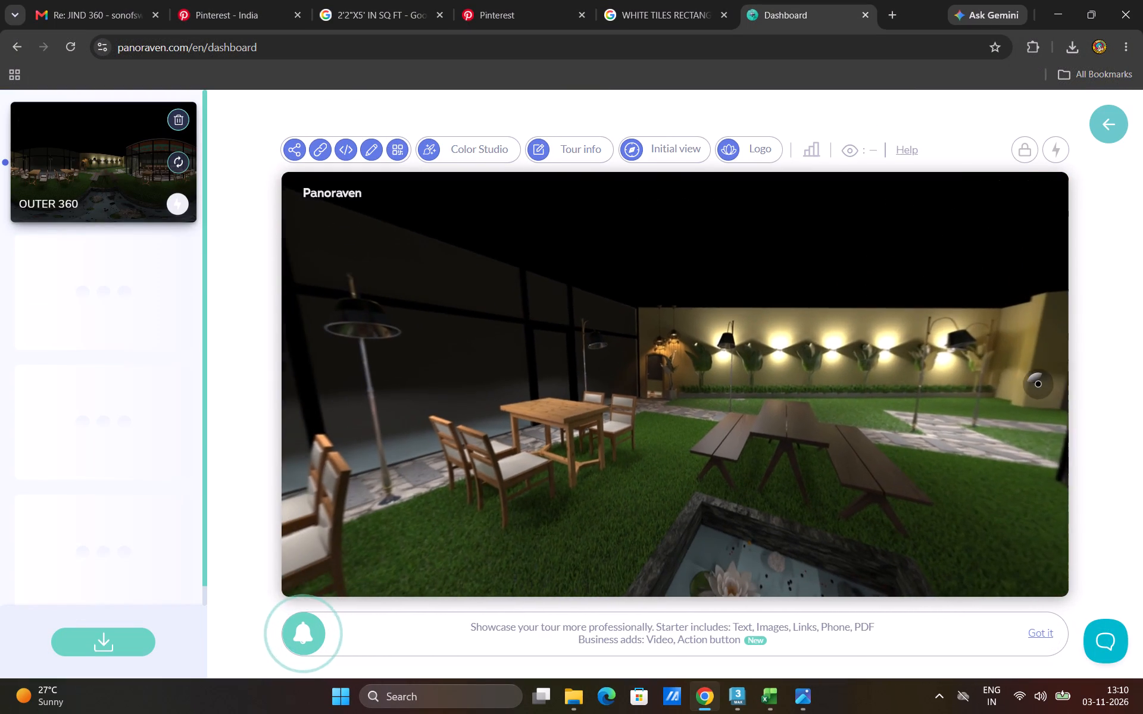
drag(589, 381, 666, 365)
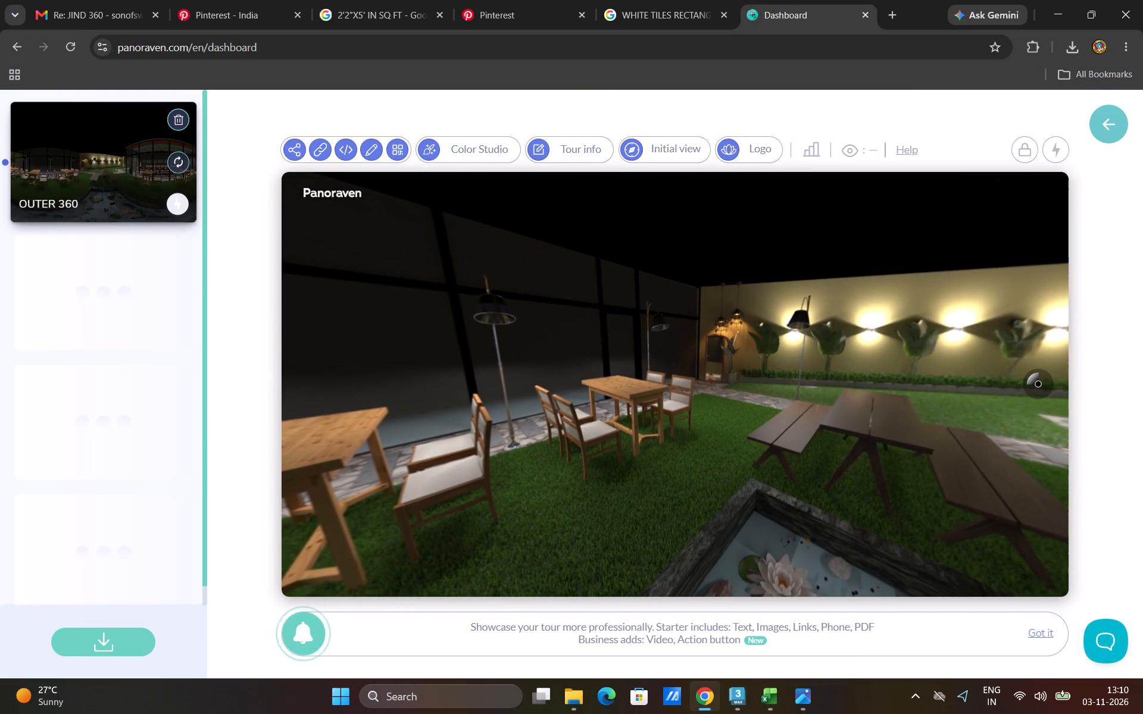
scroll(756, 303, up, 8)
scroll(730, 386, down, 2)
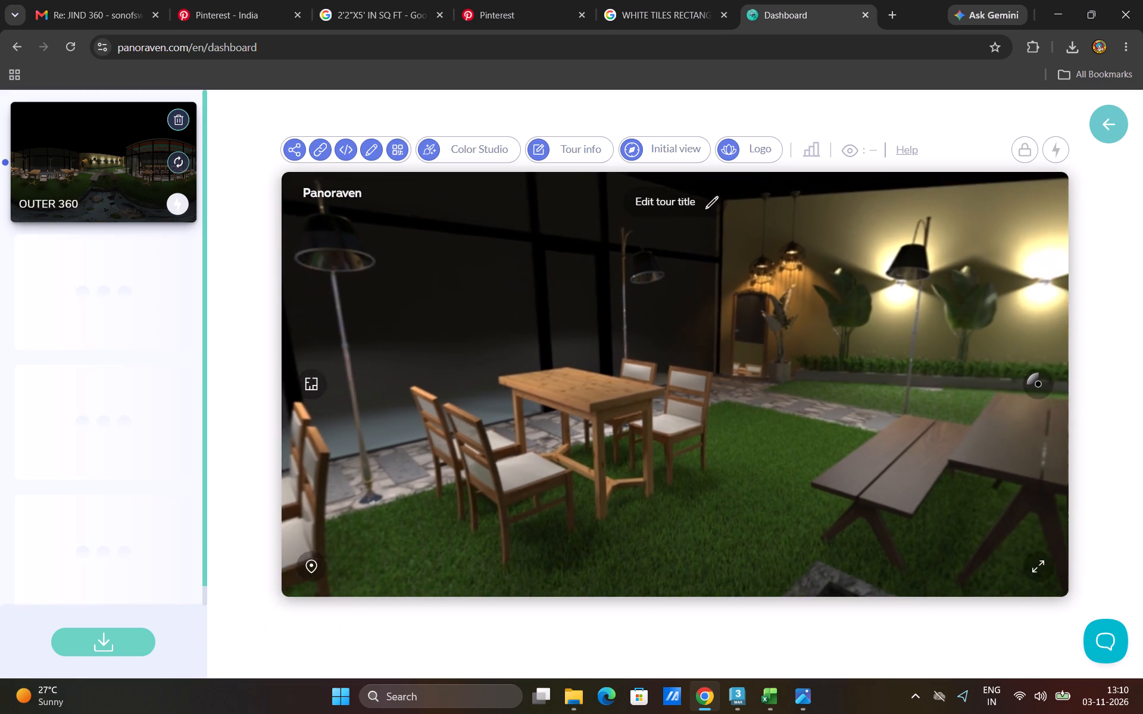
scroll(756, 308, down, 6)
drag(597, 337, 649, 326)
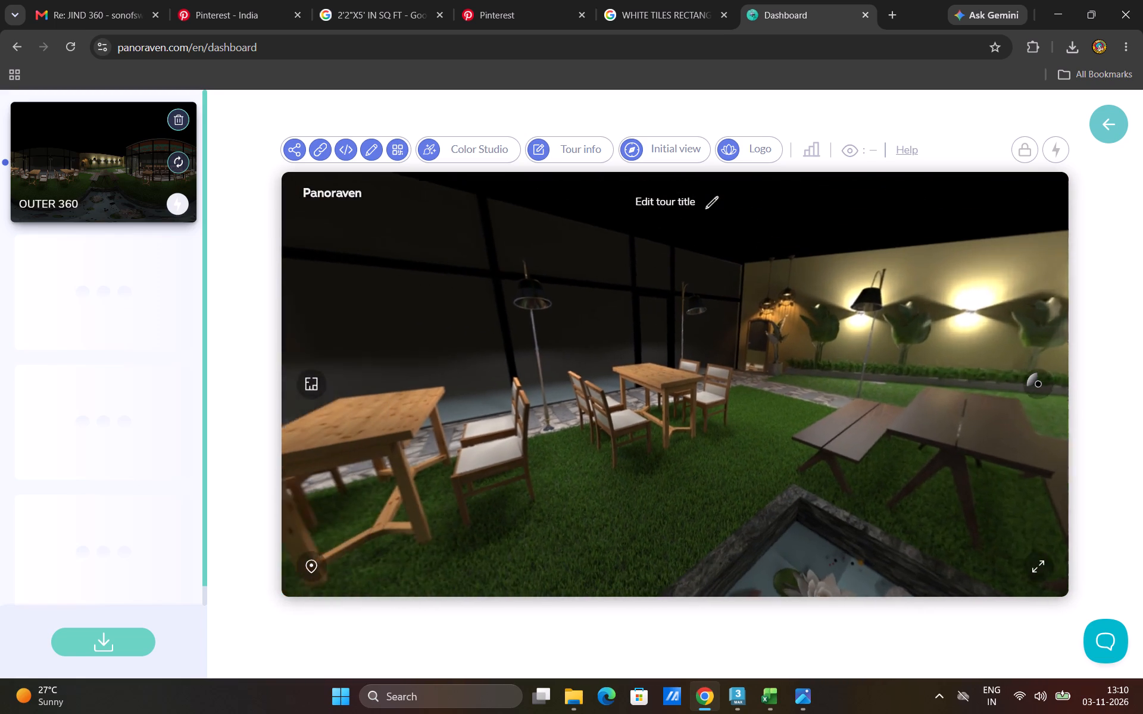
drag(649, 326, 655, 325)
drag(616, 335, 707, 323)
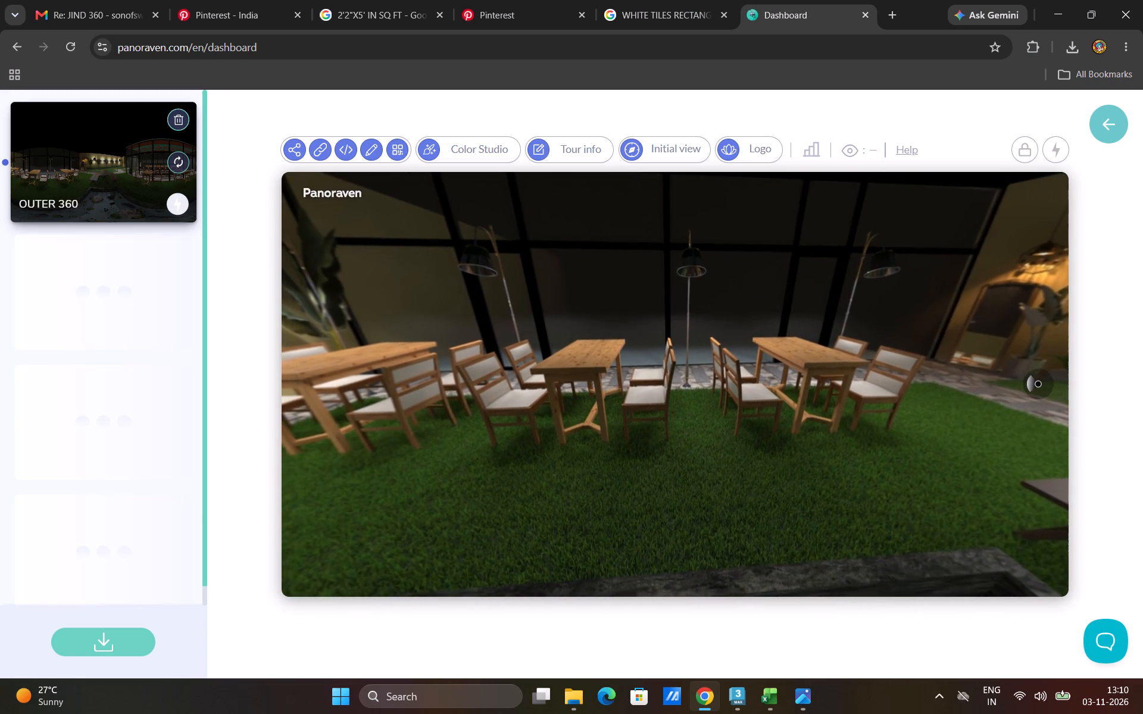
drag(707, 323, 820, 333)
drag(635, 340, 705, 340)
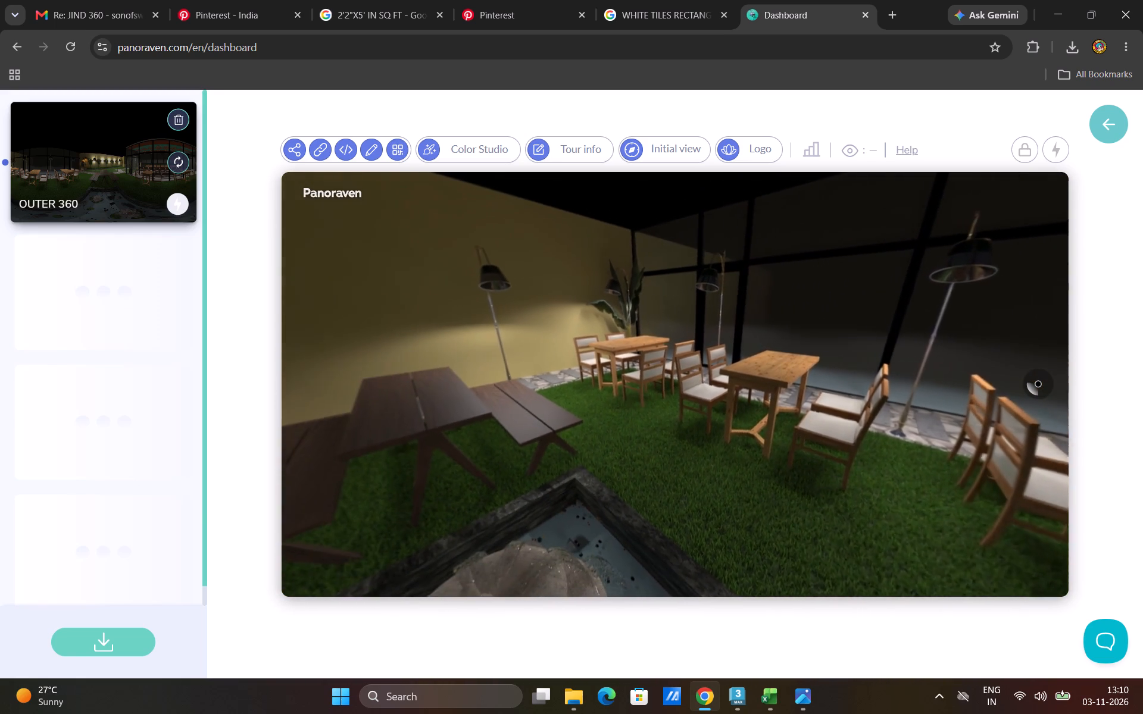
drag(660, 346, 691, 345)
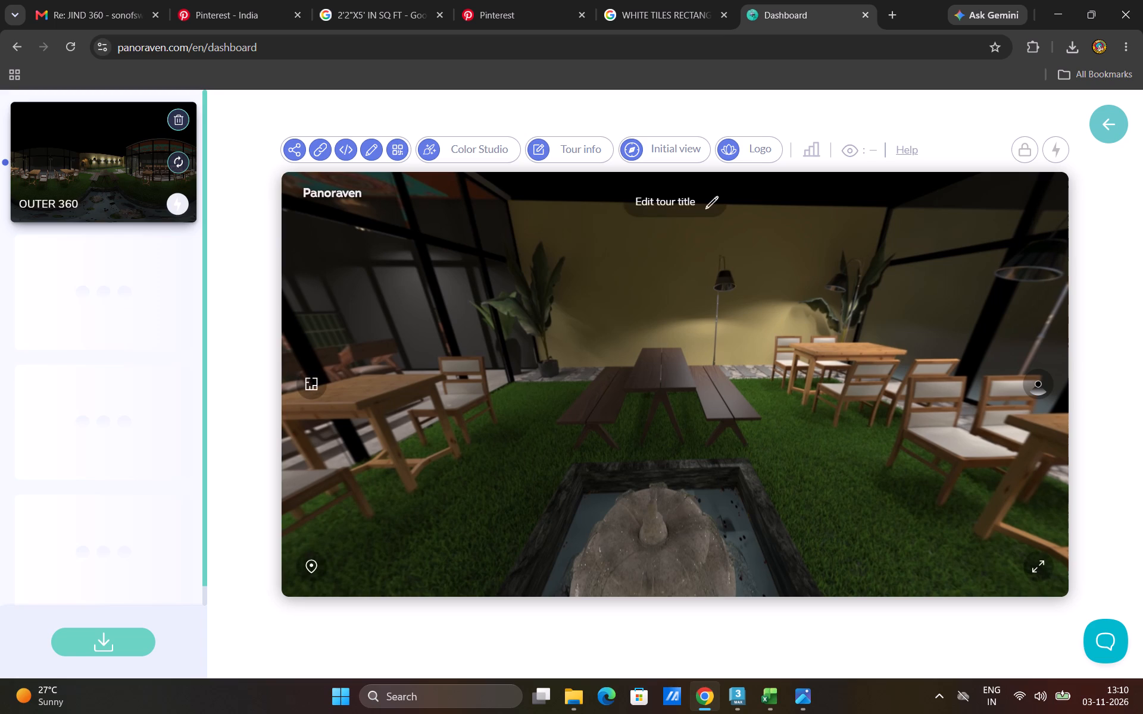
Examine the fountain, lily pond, glass-fronted dining area and surrounding seating in the OUTER 360 panorama.
drag(692, 354, 804, 298)
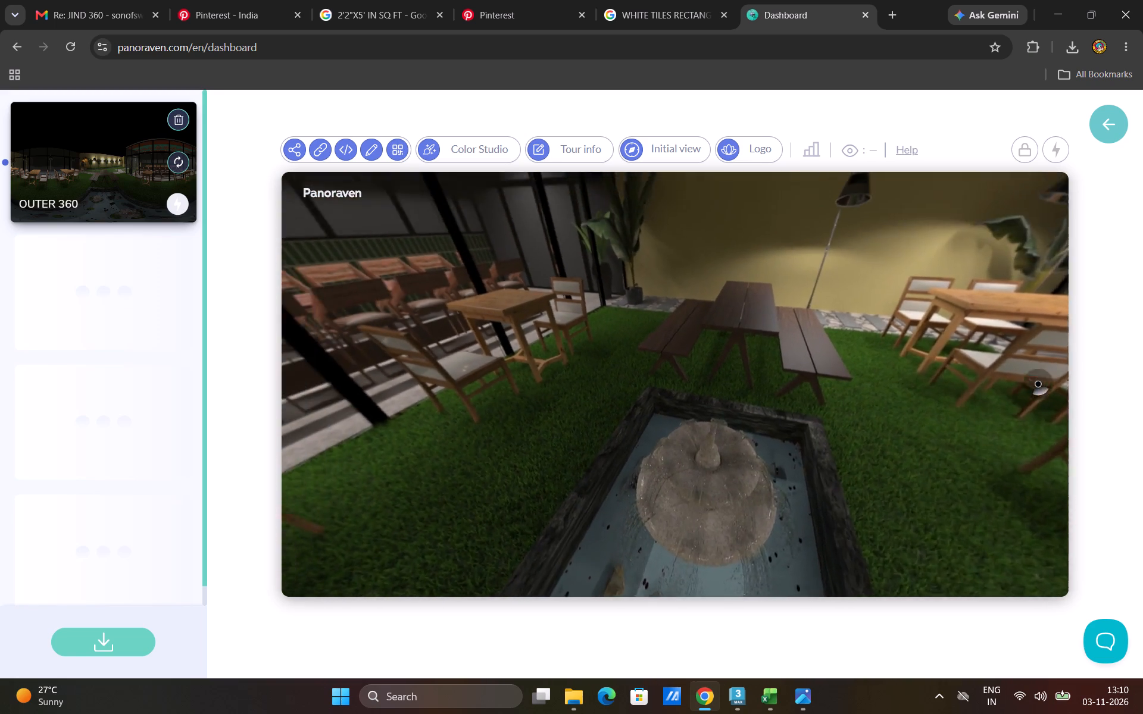
drag(804, 298, 892, 368)
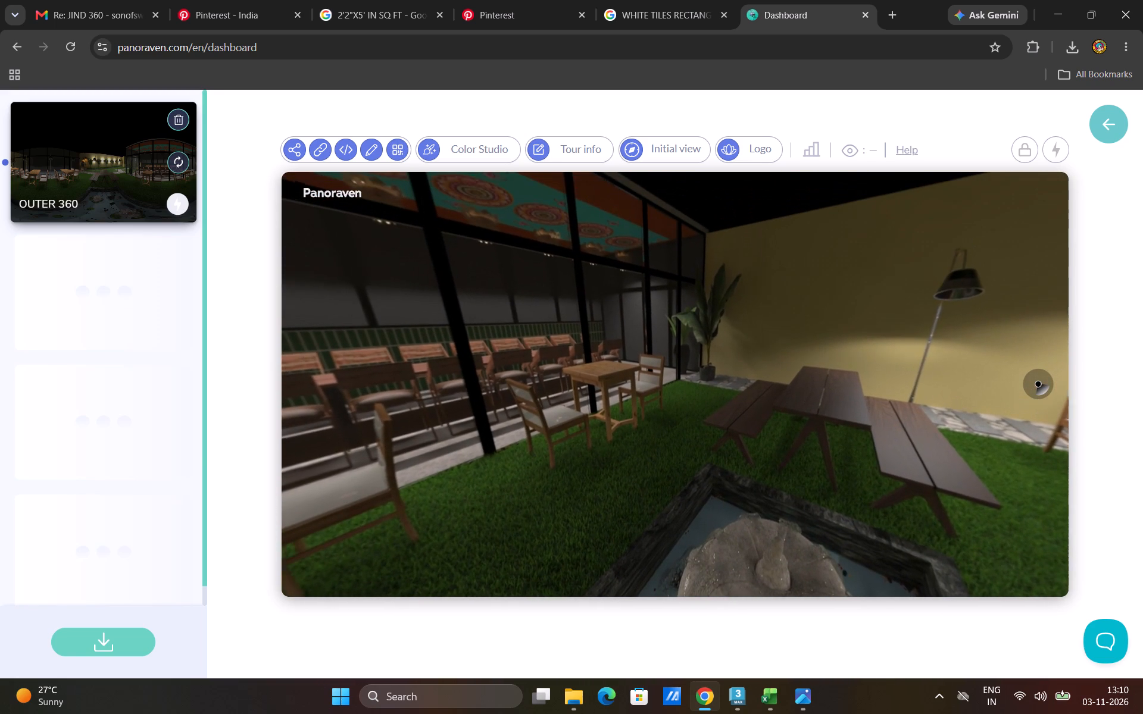
drag(892, 368, 254, 239)
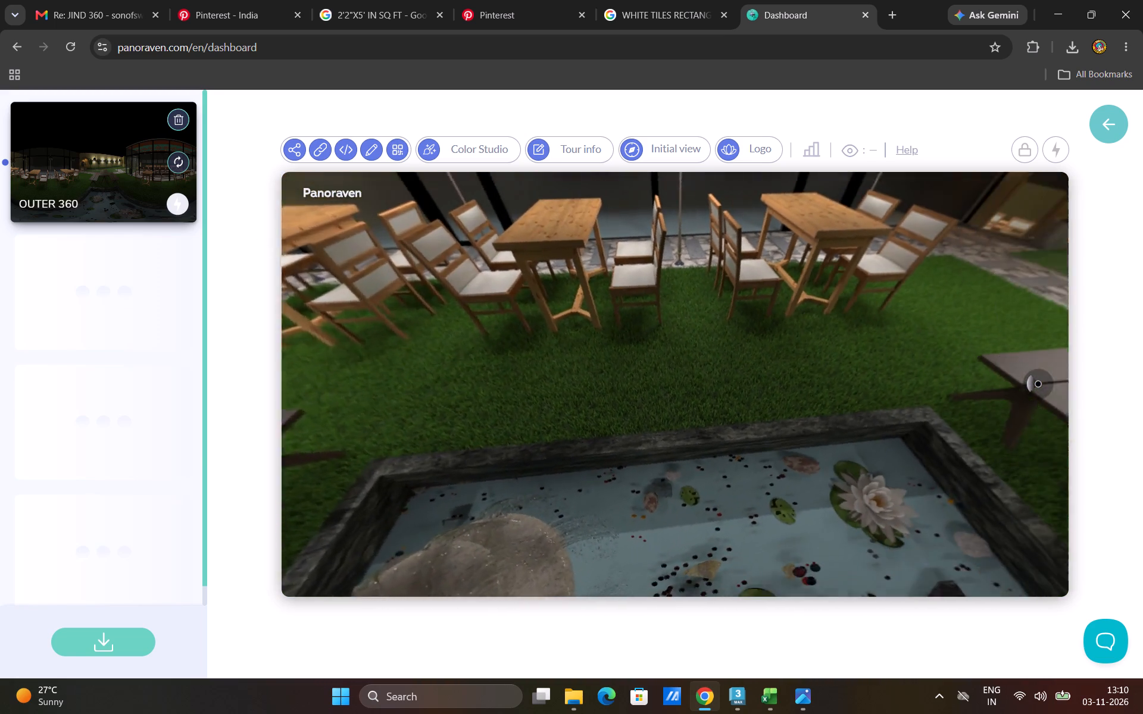
drag(658, 378, 517, 353)
drag(708, 377, 688, 403)
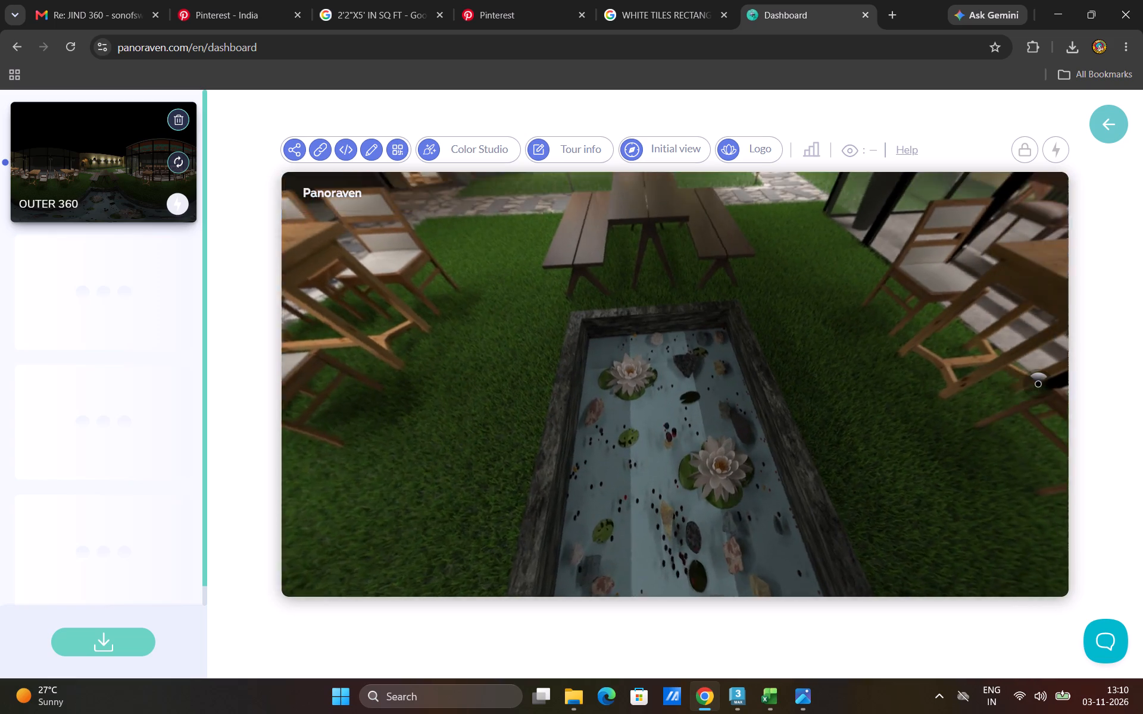
drag(688, 403, 644, 435)
drag(667, 424, 562, 424)
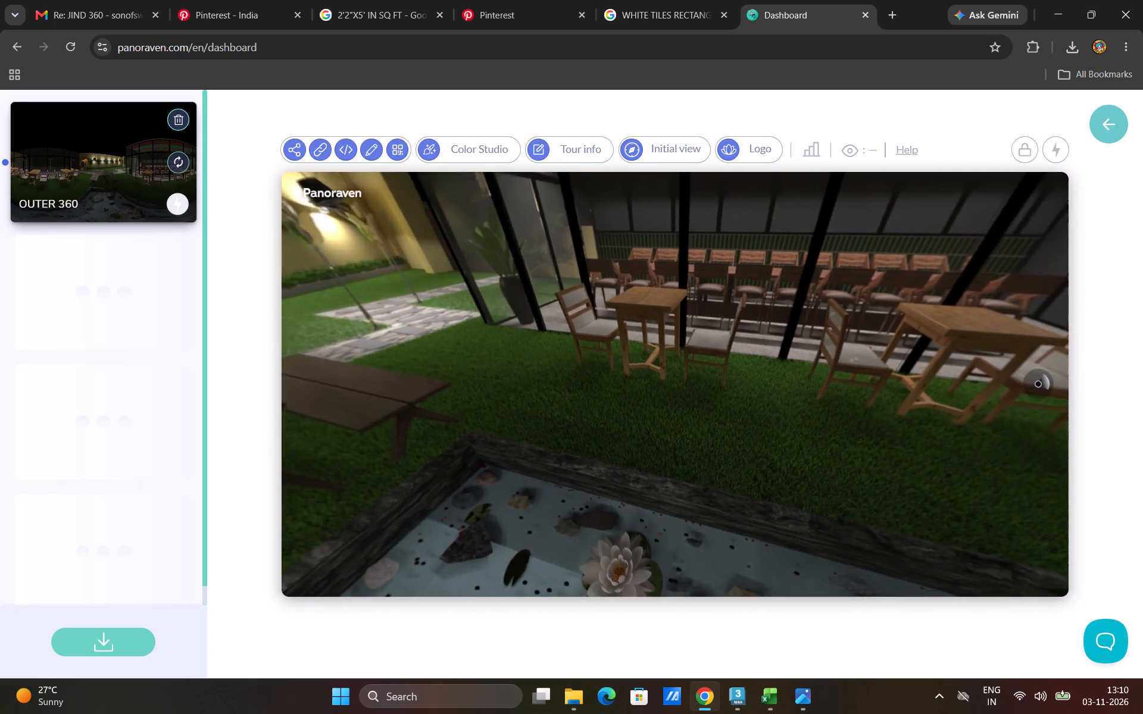
drag(648, 392, 537, 558)
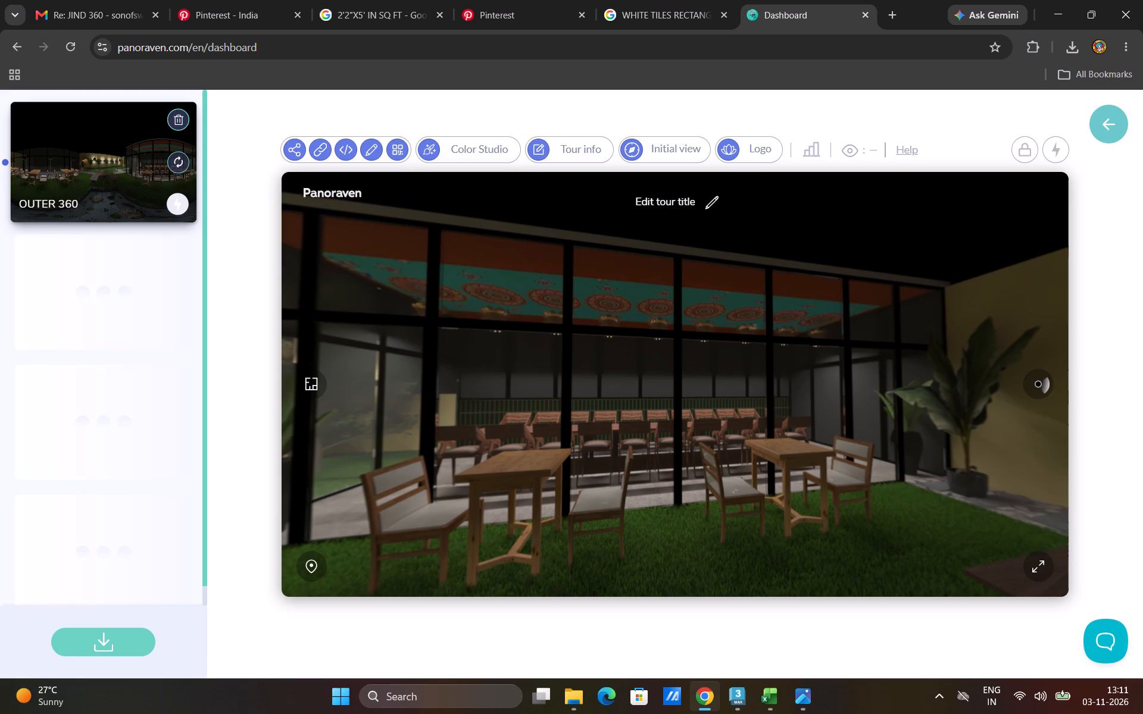
drag(749, 484, 493, 386)
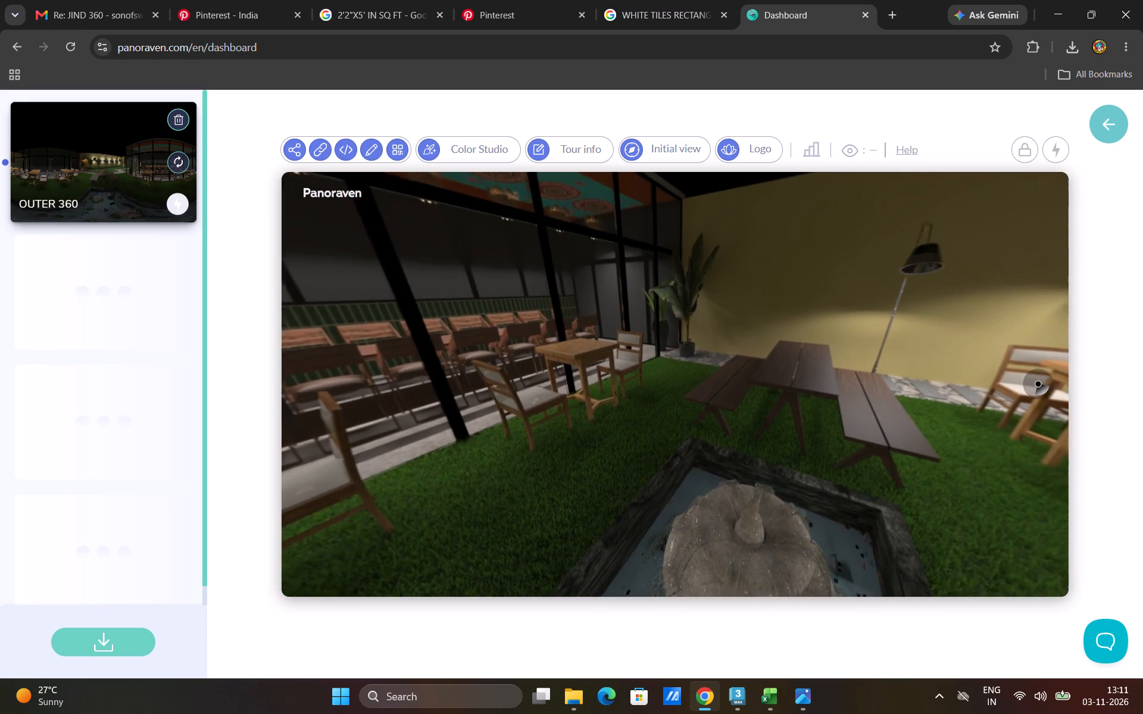
drag(493, 386, 465, 386)
drag(580, 410, 274, 355)
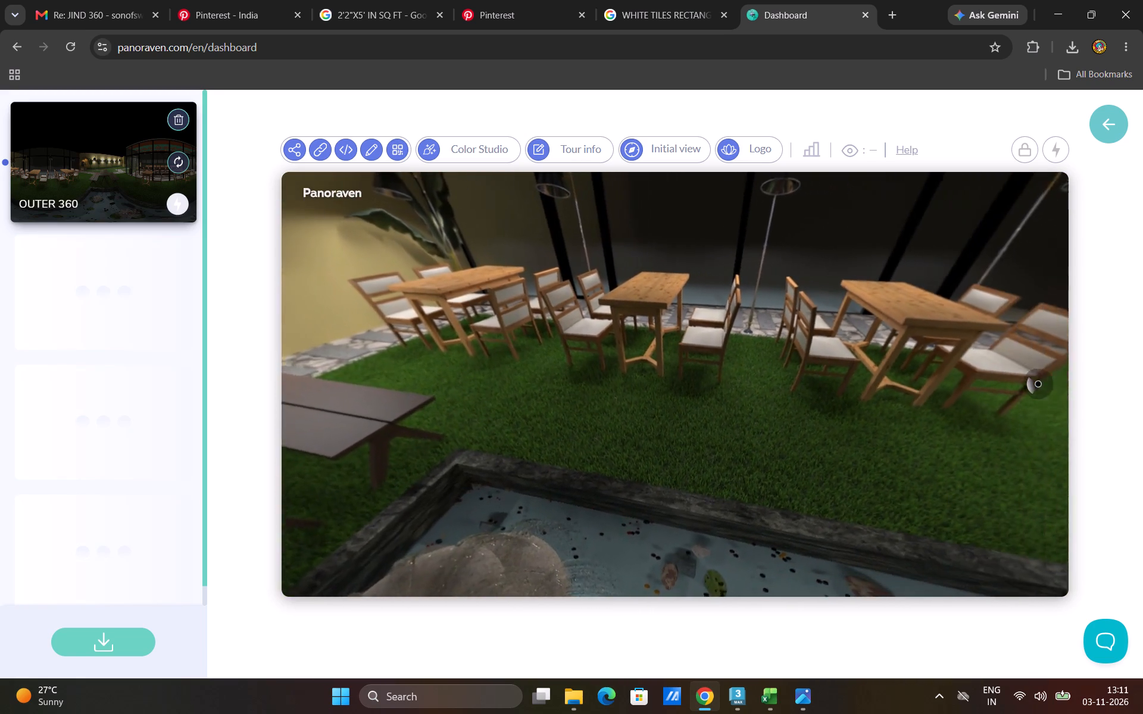
Look around the OUTER 360 panorama's lily pond, picnic bench, lit garden wall and glass-fronted dining area, and return to the tour dashboard.
drag(499, 358, 185, 367)
drag(585, 361, 283, 387)
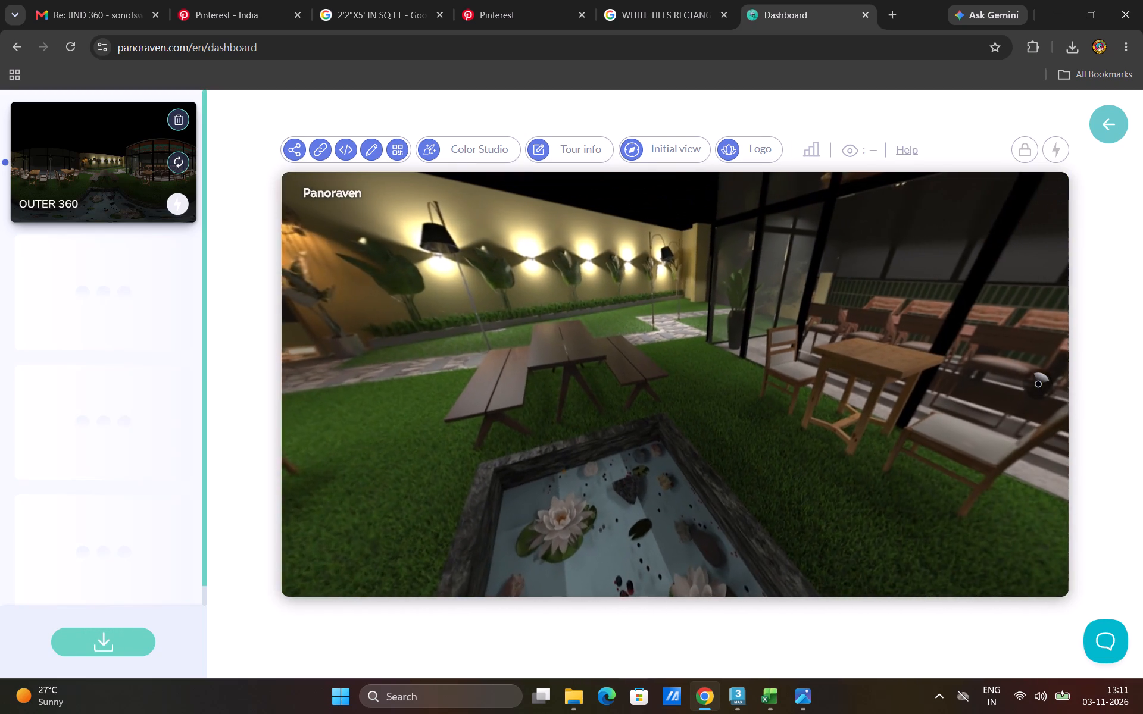
drag(464, 352, 411, 407)
drag(616, 375, 436, 364)
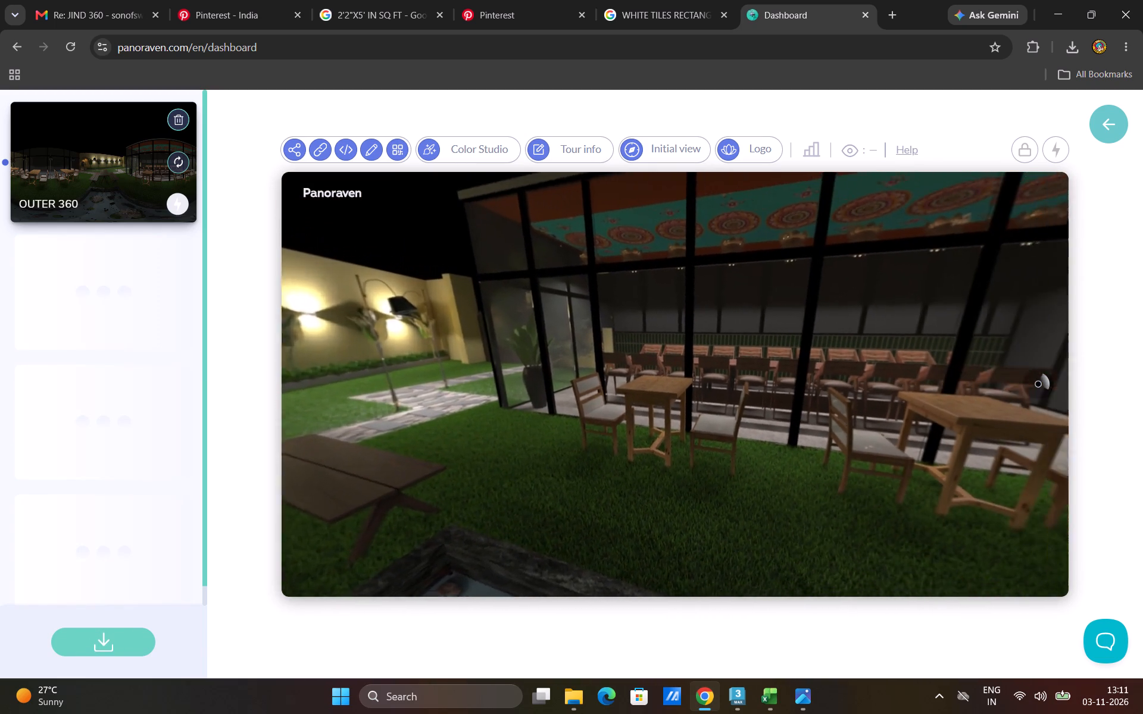
drag(436, 364, 399, 361)
drag(527, 340, 476, 409)
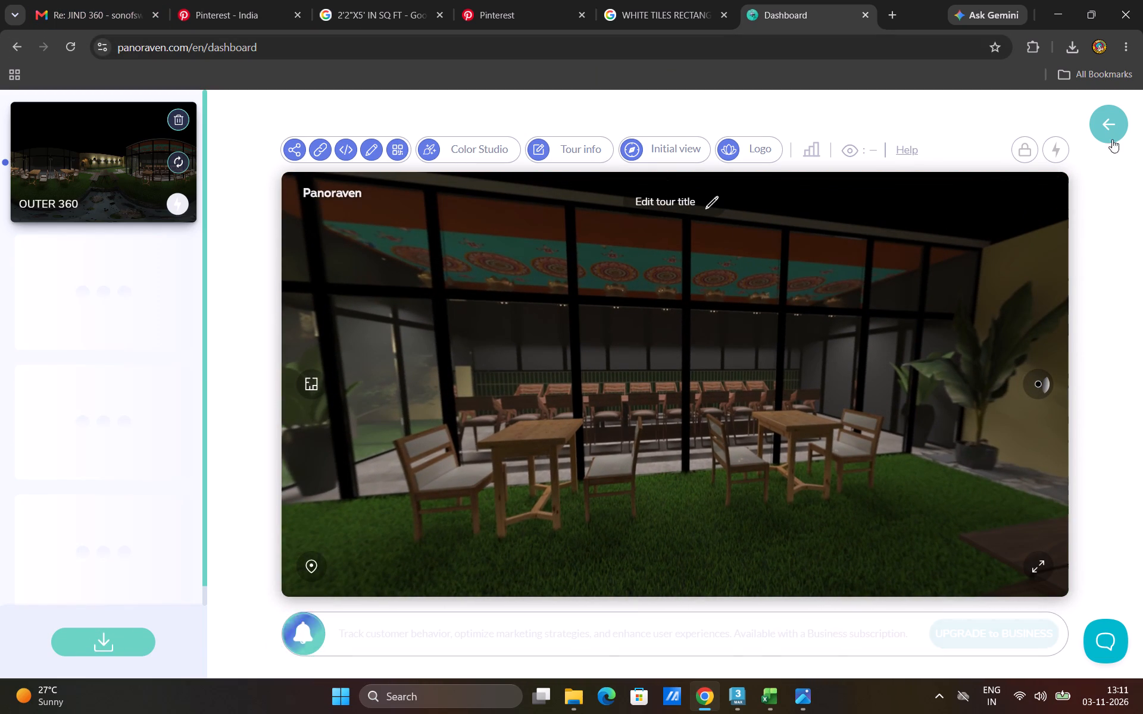
click(1088, 124)
click(1098, 126)
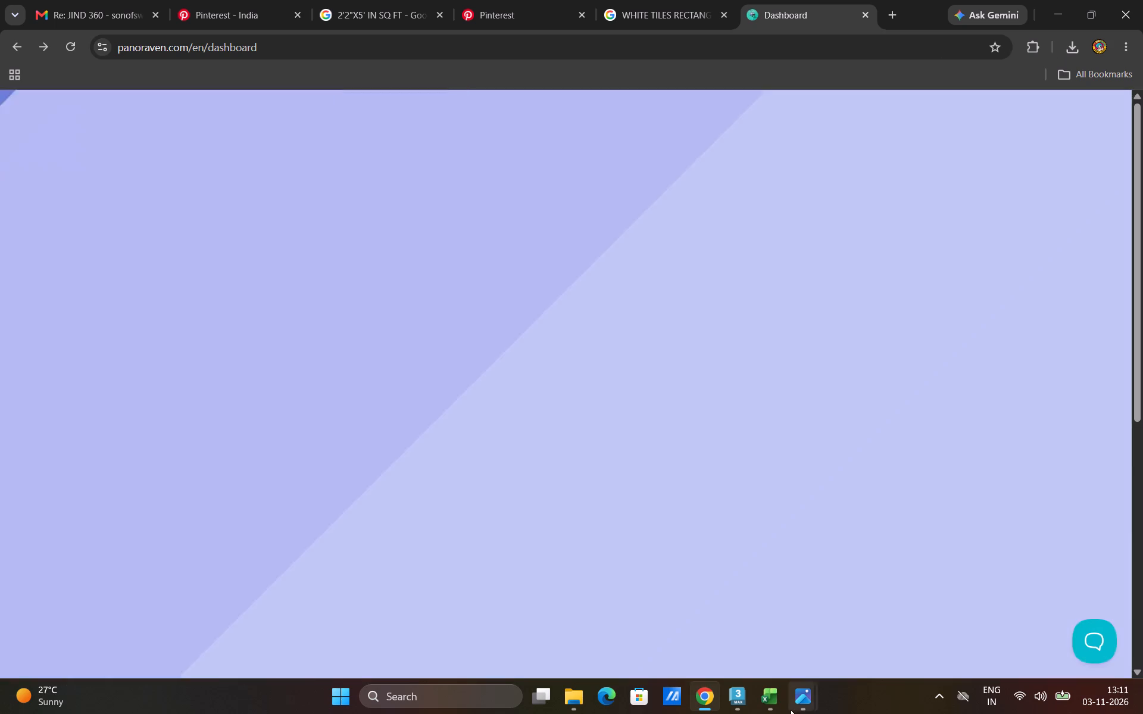
View the tour with the "Chill BRO" monkey mural and pink menu-poster wall in full screen, and leave full screen.
scroll(106, 427, down, 4)
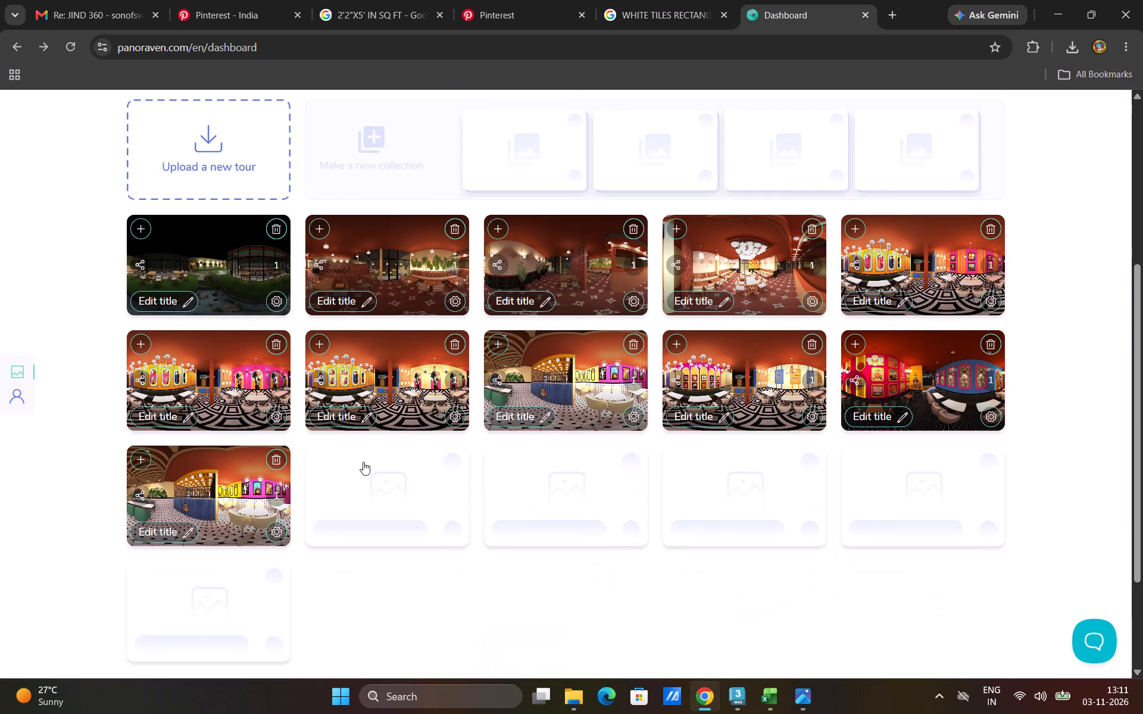
click(917, 380)
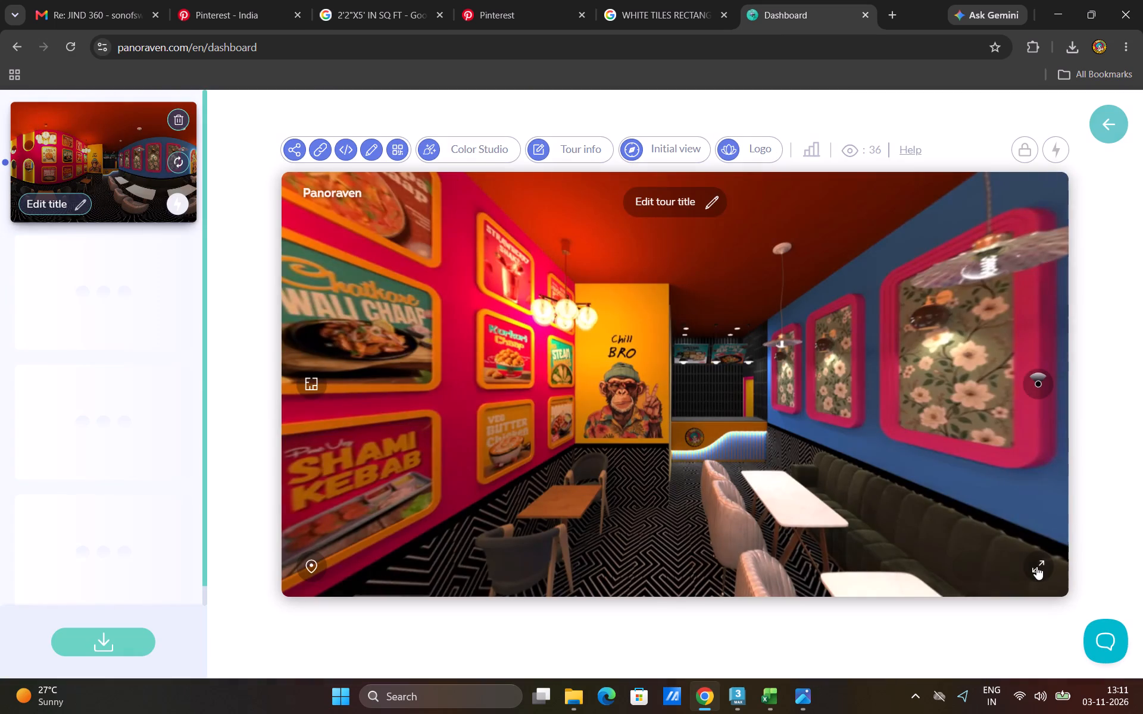
click(1037, 566)
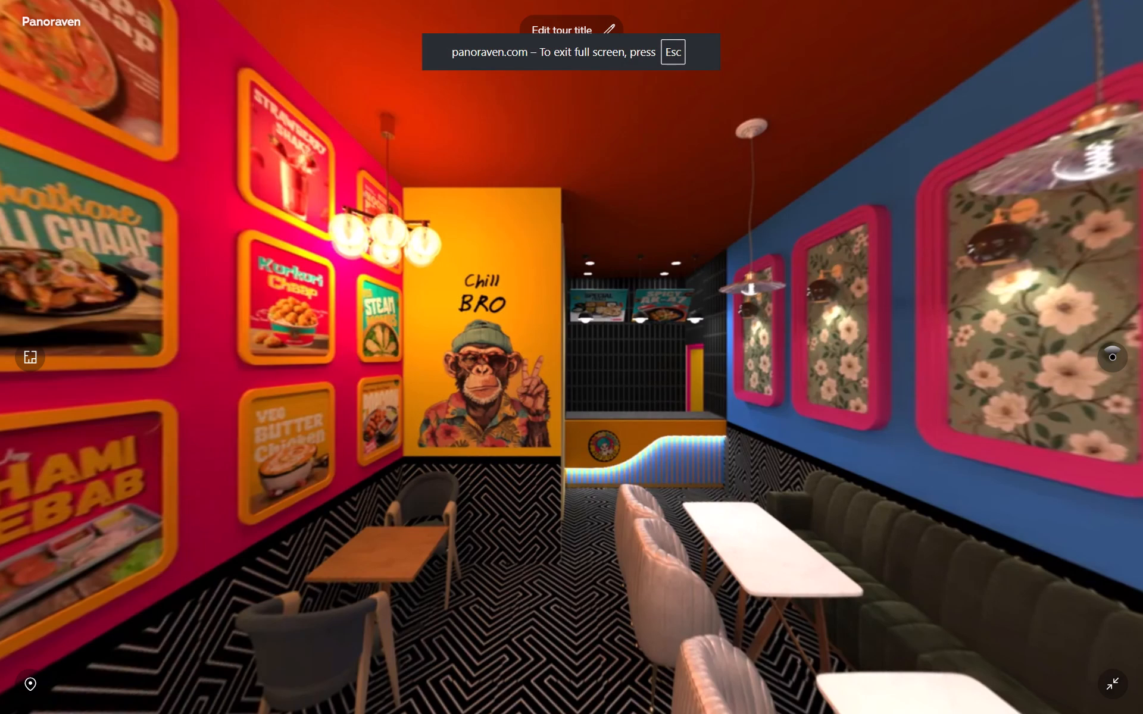
key(Escape)
Switch to File Explorer and open the PUNJAB (CASUAL) folder in Documents to look over its files.
click(582, 699)
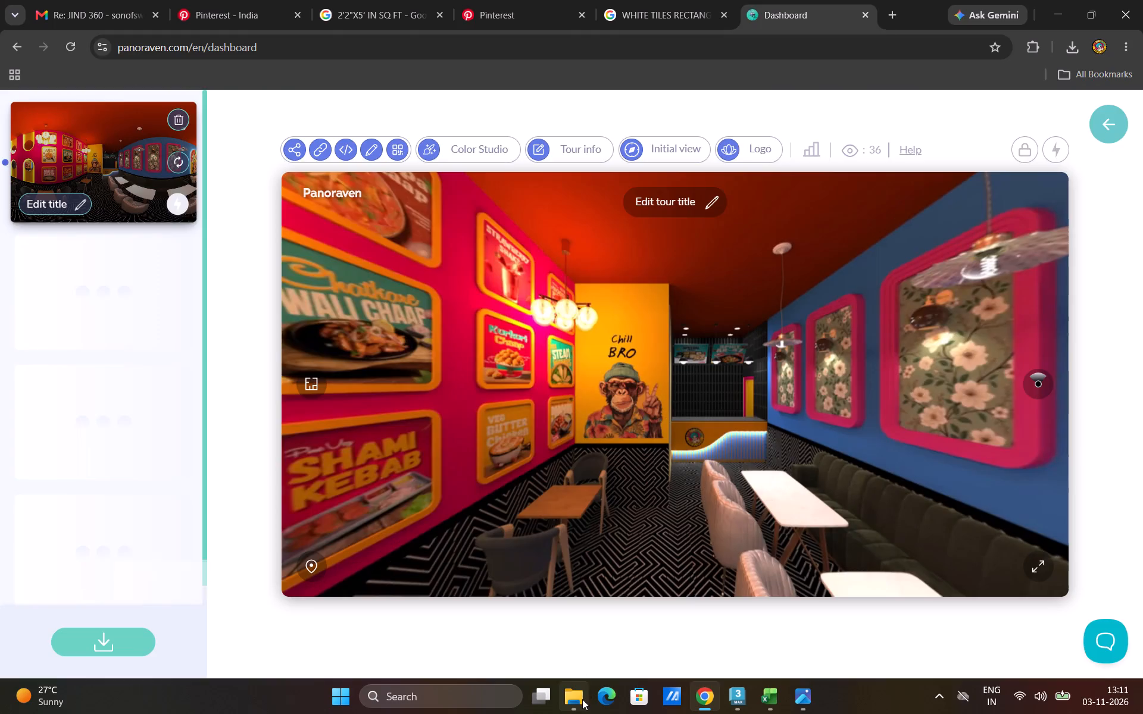
click(85, 259)
click(85, 242)
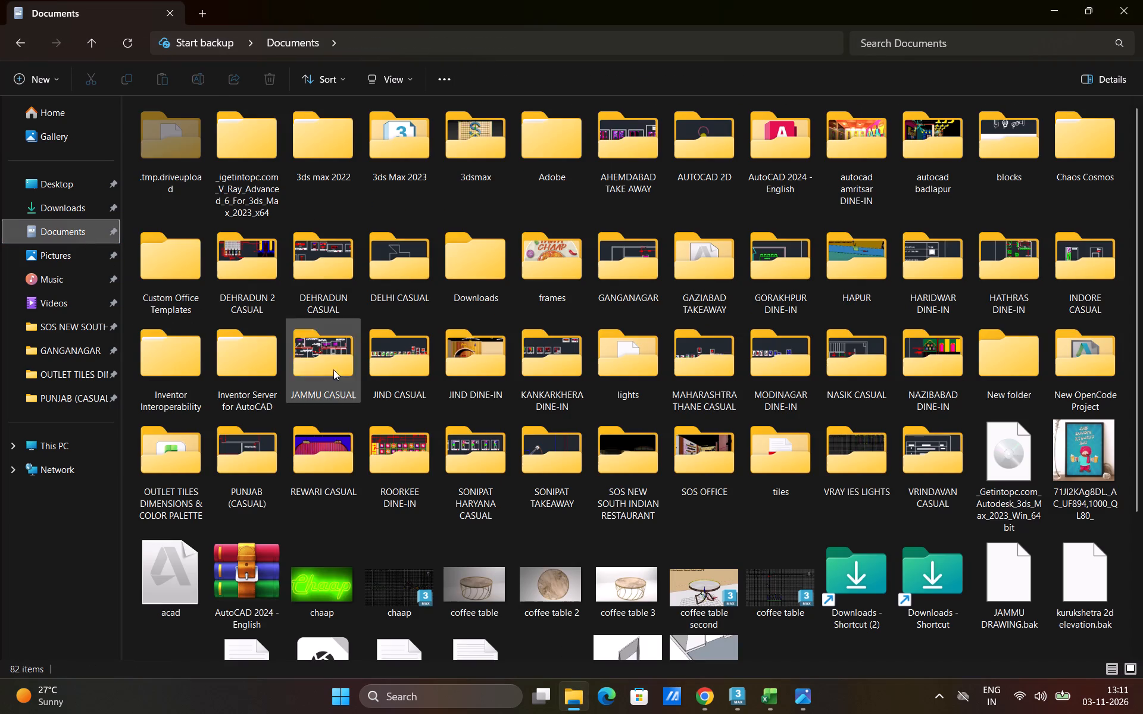
double_click(232, 459)
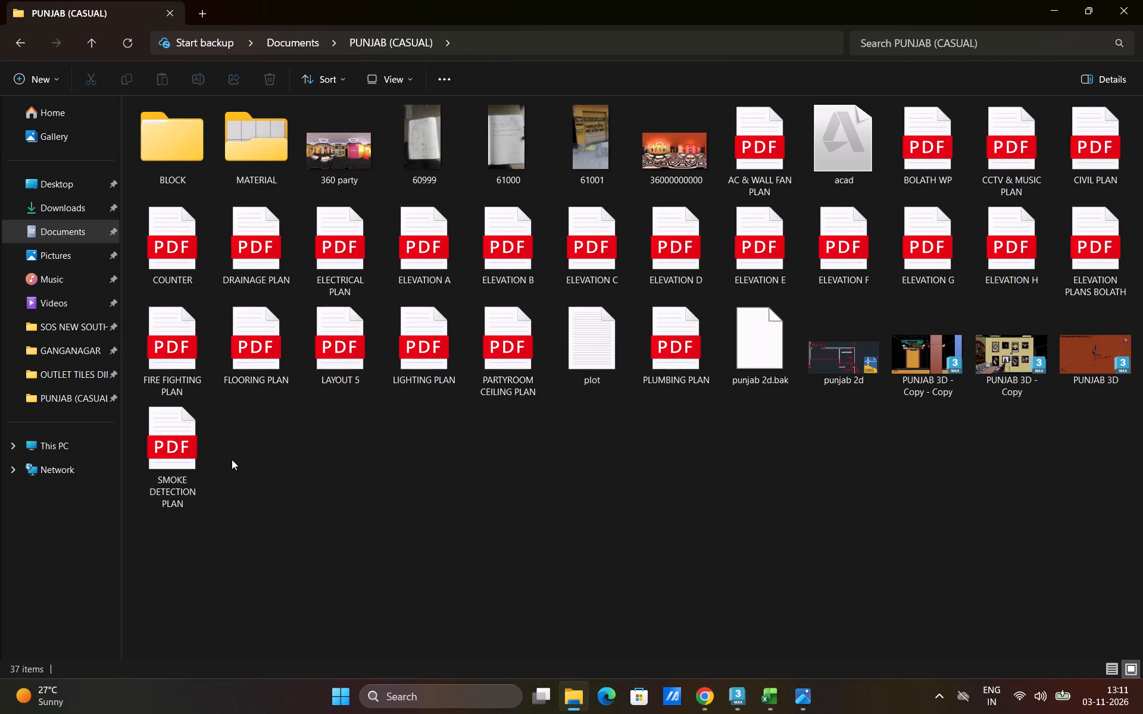
Return to the Panoraven dashboard and open the newest tour of the orange-ceilinged dining room with lit oval mirrors in full screen.
click(699, 693)
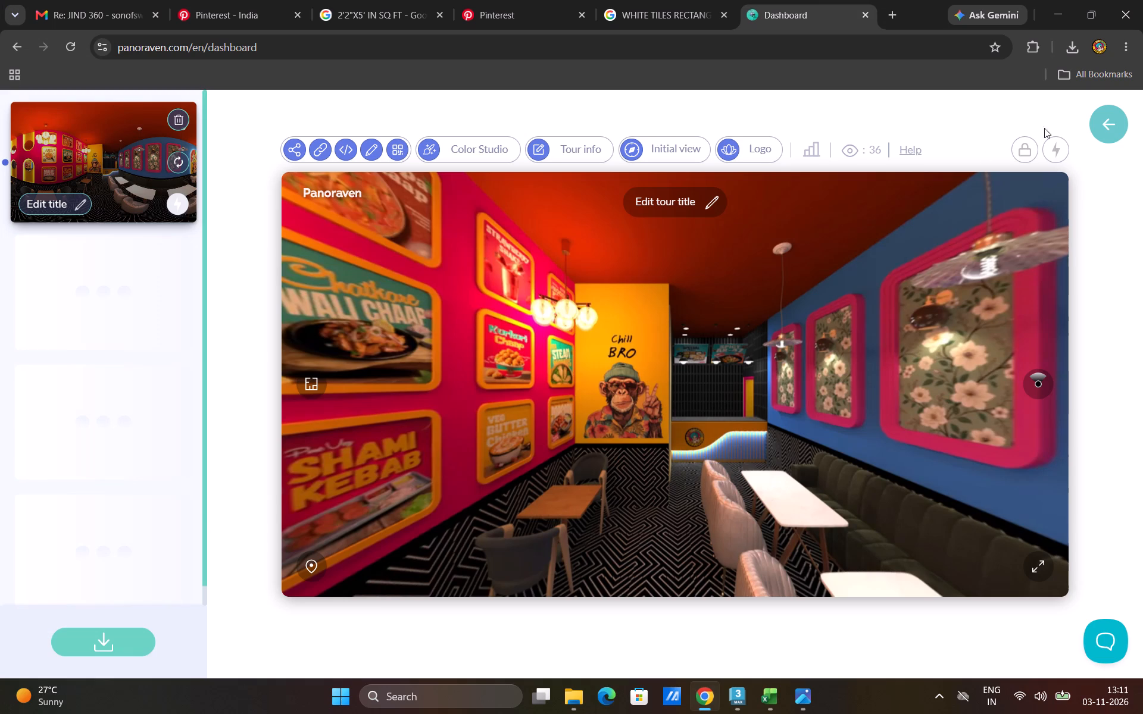
click(1110, 126)
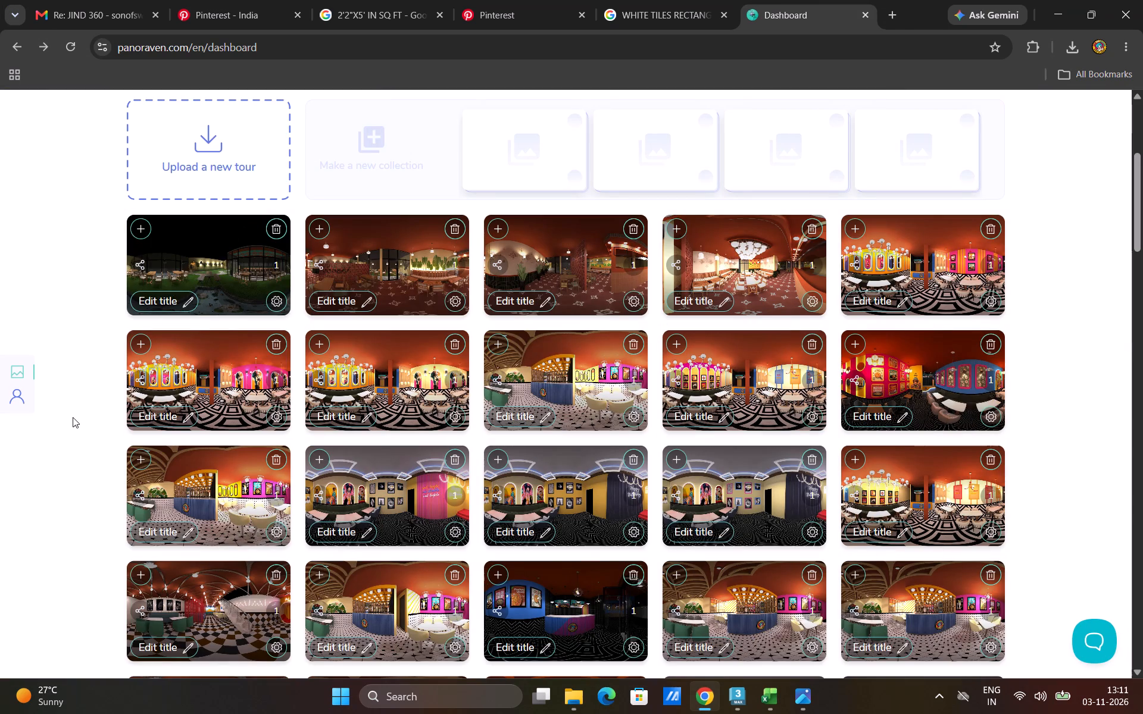
click(952, 262)
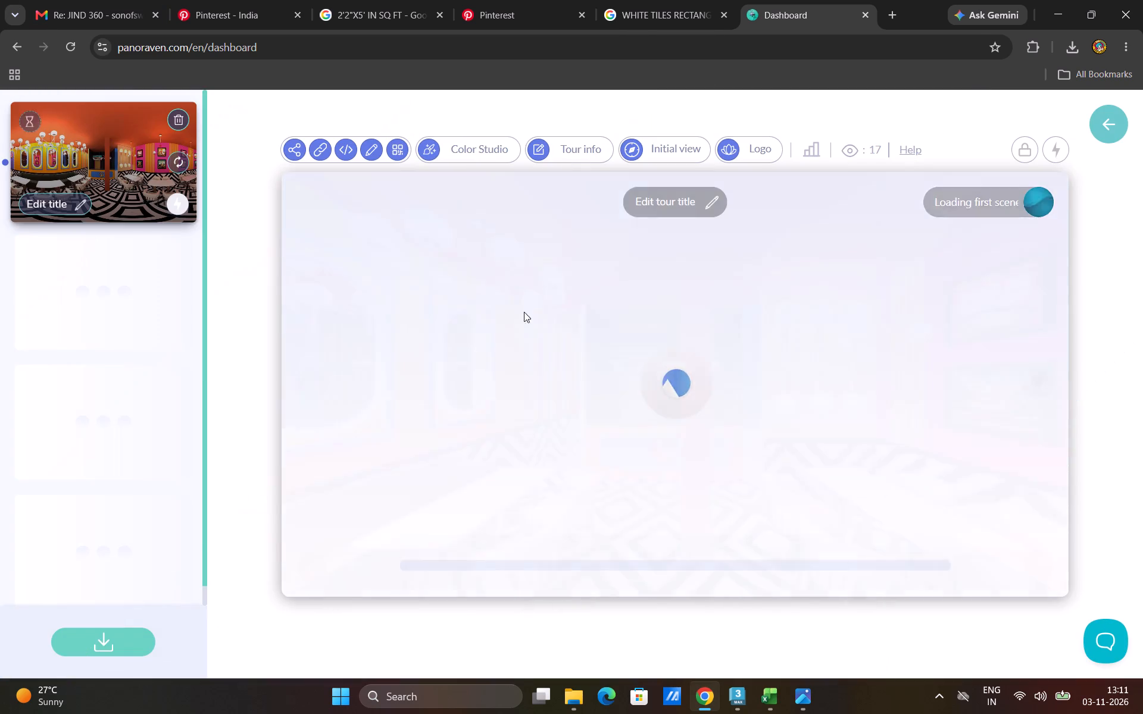
click(1035, 566)
Capture a screenshot of the panorama facing the yellow wall with five oval mirrors above the green sofa.
drag(595, 411, 844, 417)
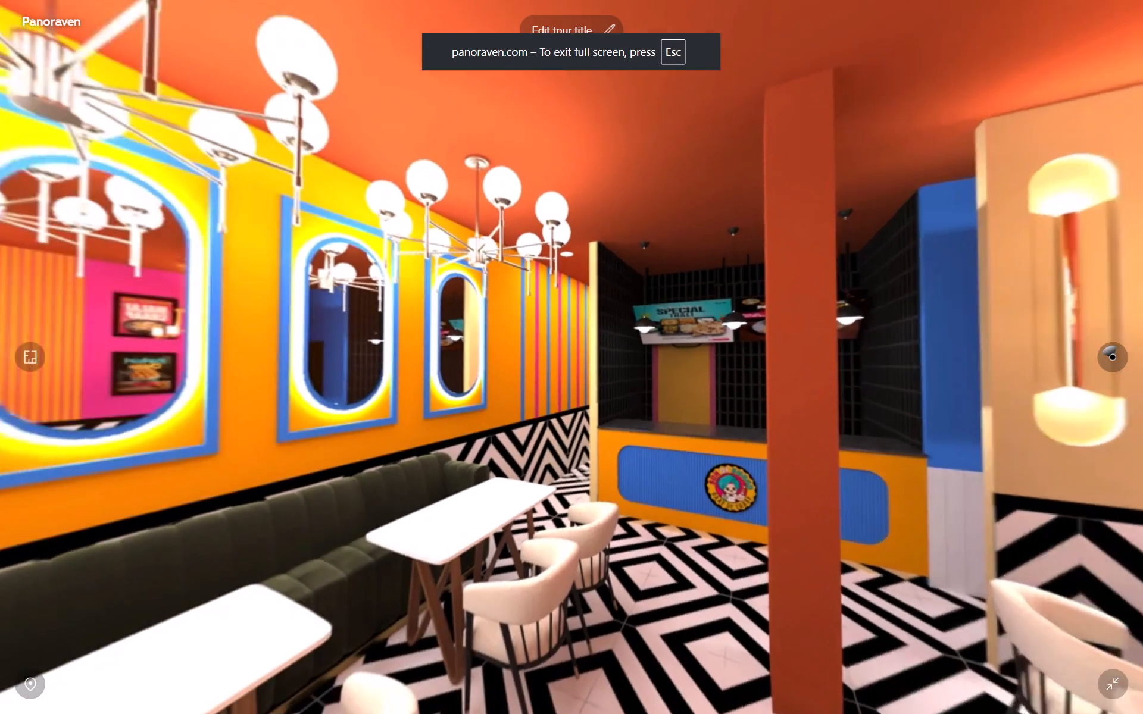
drag(844, 417, 880, 412)
drag(501, 364, 841, 442)
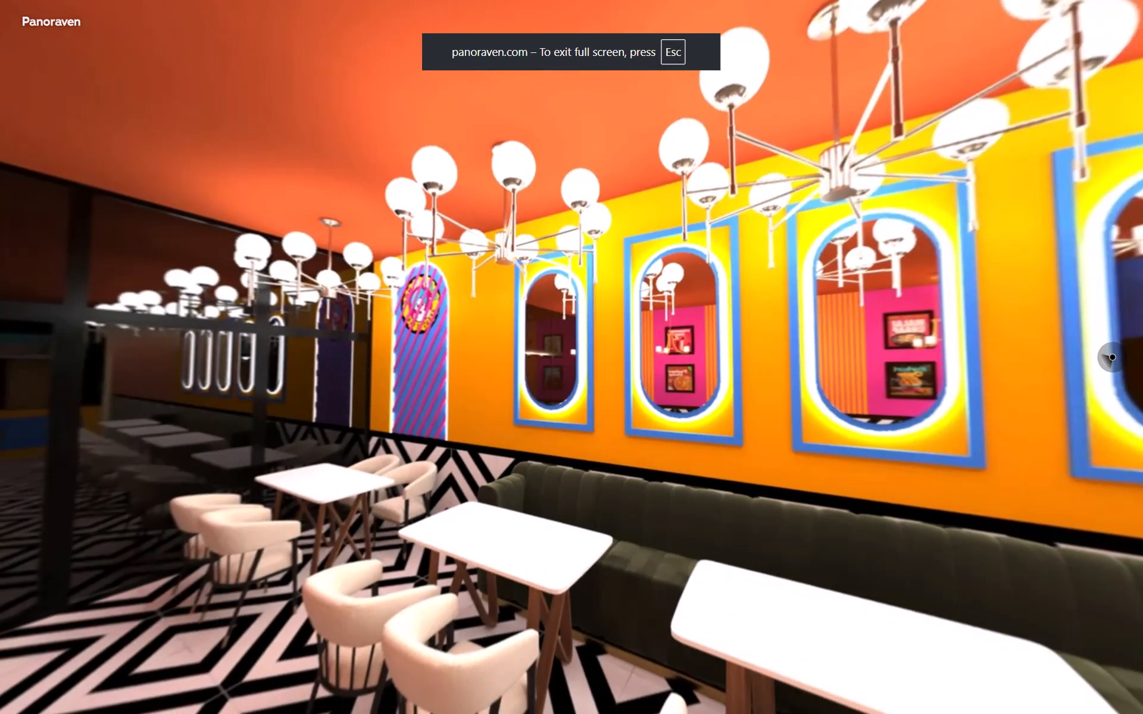
scroll(430, 328, up, 3)
scroll(285, 298, up, 4)
drag(349, 295, 556, 270)
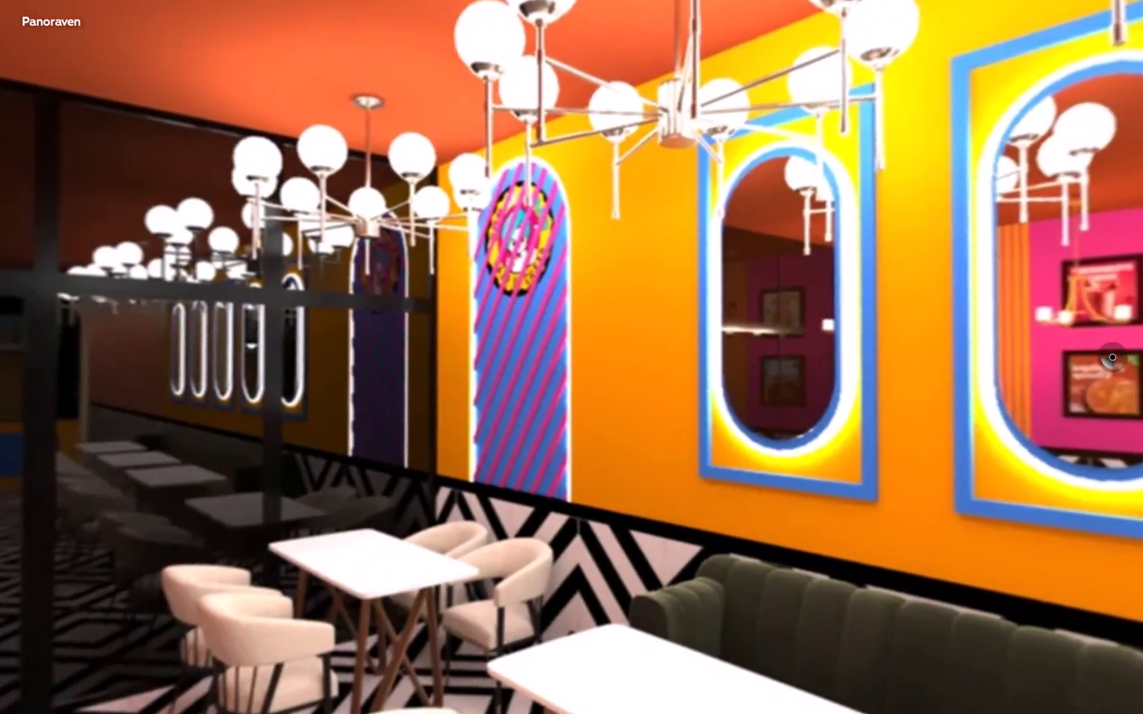
scroll(312, 251, down, 16)
drag(451, 290, 254, 360)
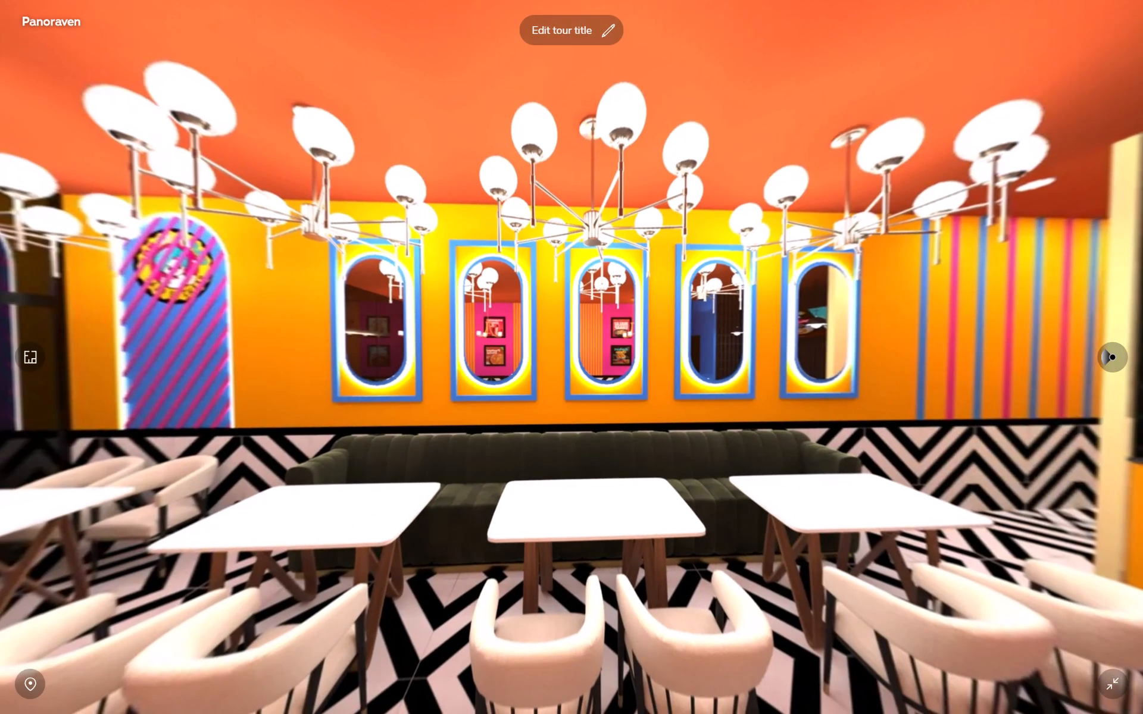
key(super+Print)
Capture a screenshot of the panorama facing the pink wall with framed food posters and orange slatted strips.
drag(901, 337, 602, 302)
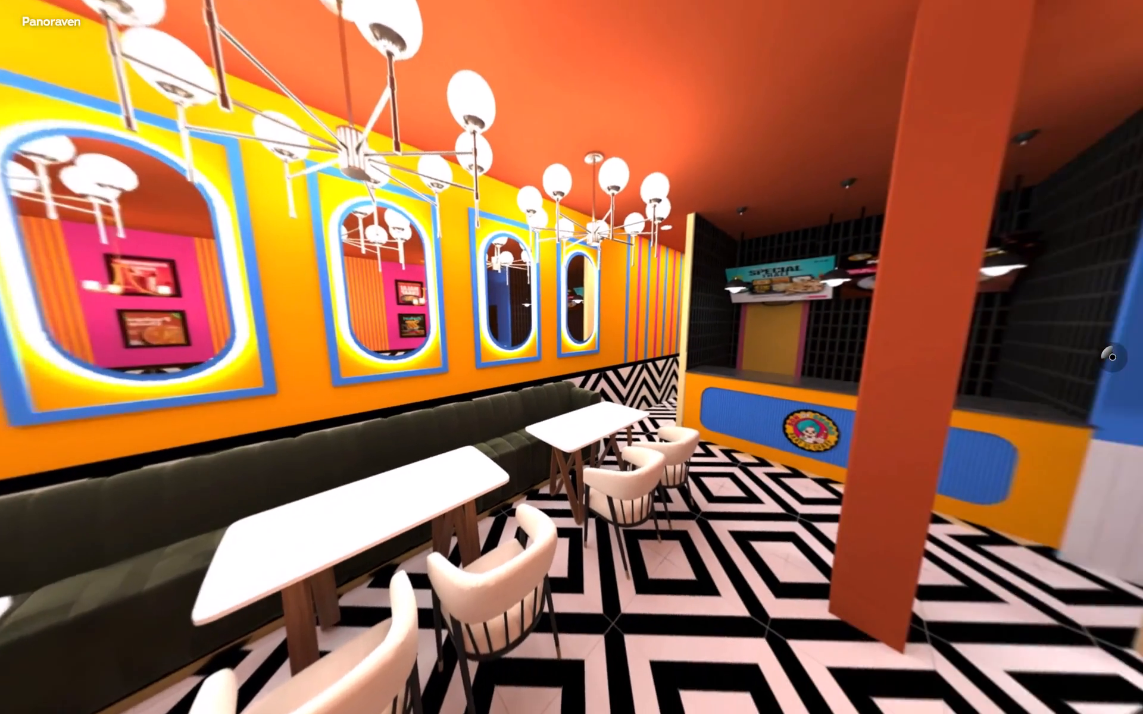
drag(602, 302, 596, 302)
drag(912, 331, 445, 315)
drag(876, 320, 658, 329)
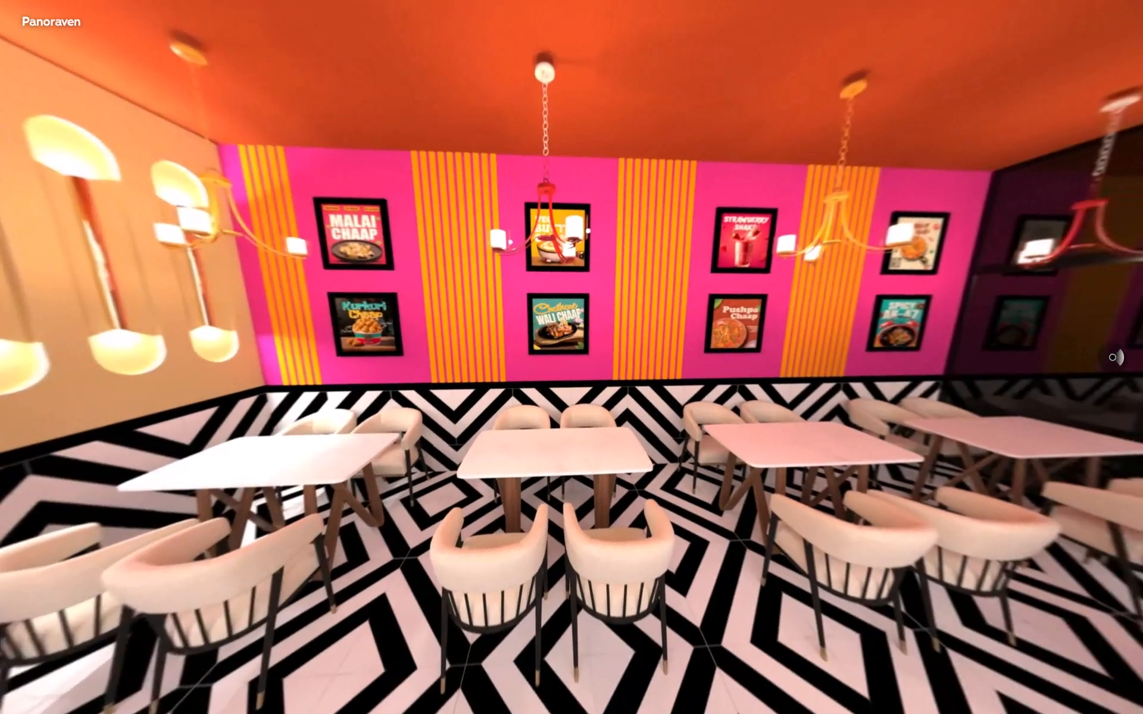
drag(658, 329, 682, 383)
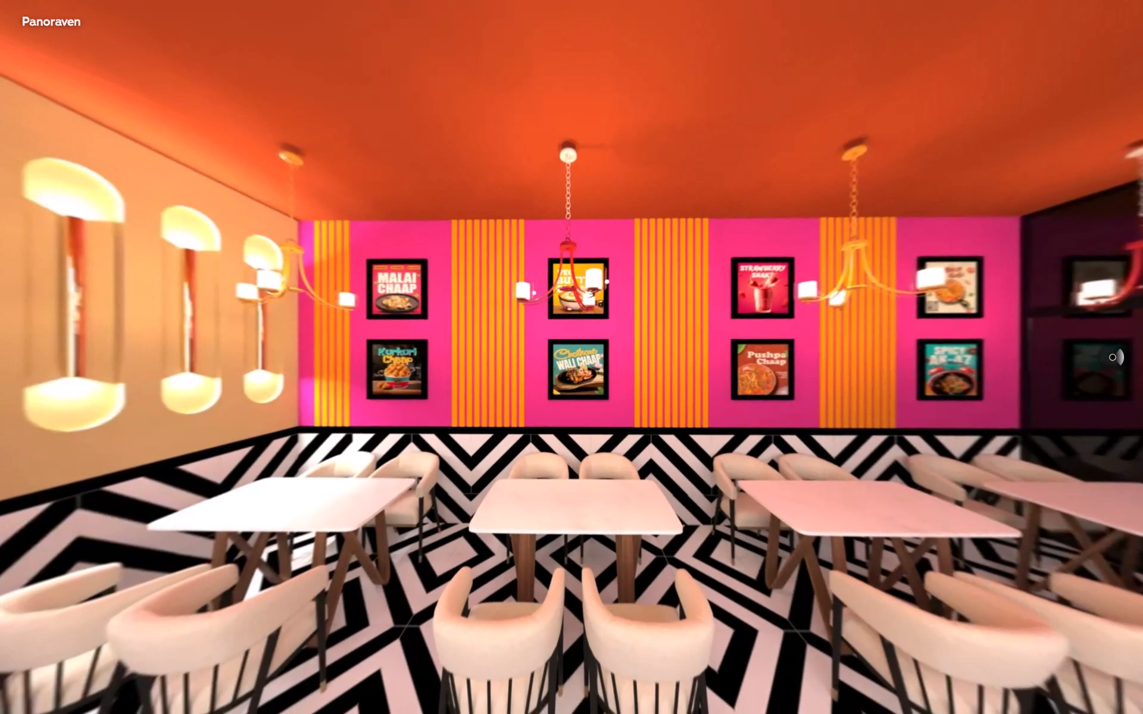
key(super+Print)
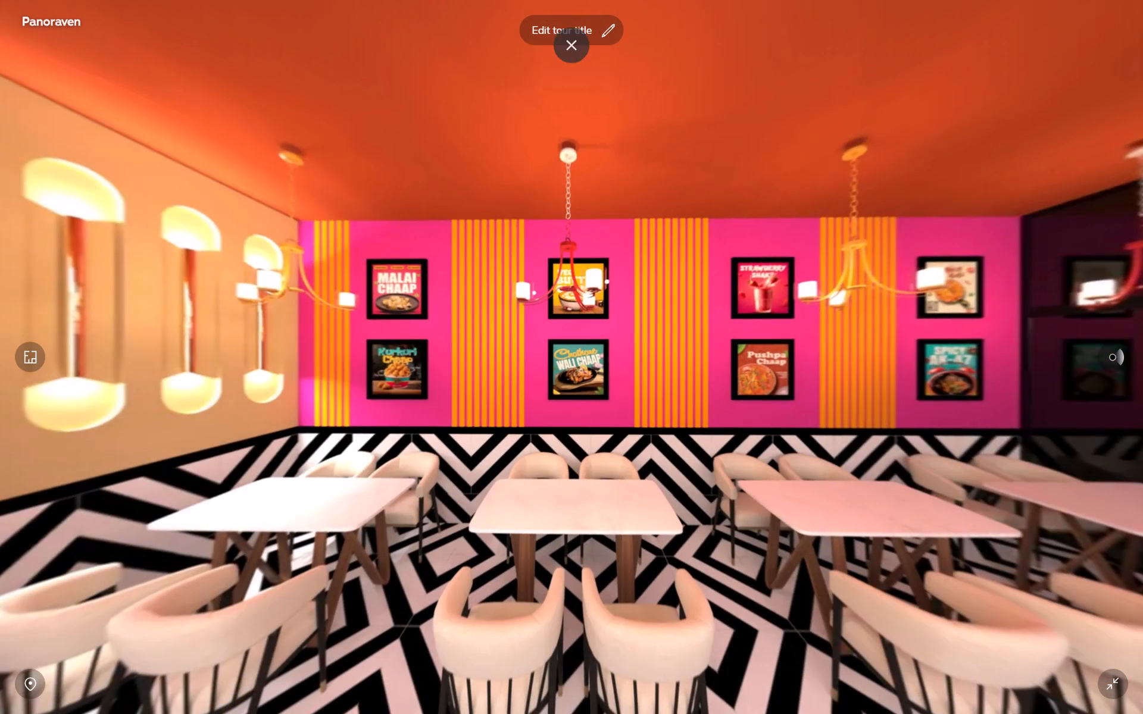
Capture a screenshot of the panorama looking straight up at the orange ceiling.
drag(459, 317, 488, 437)
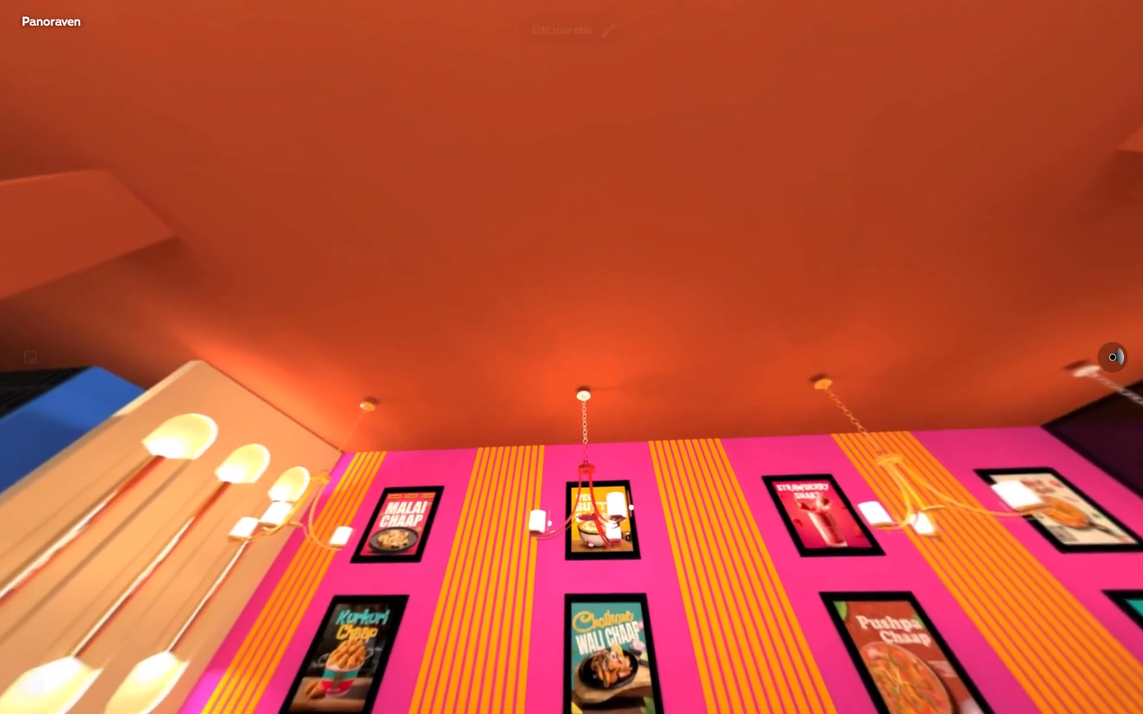
drag(487, 391, 529, 541)
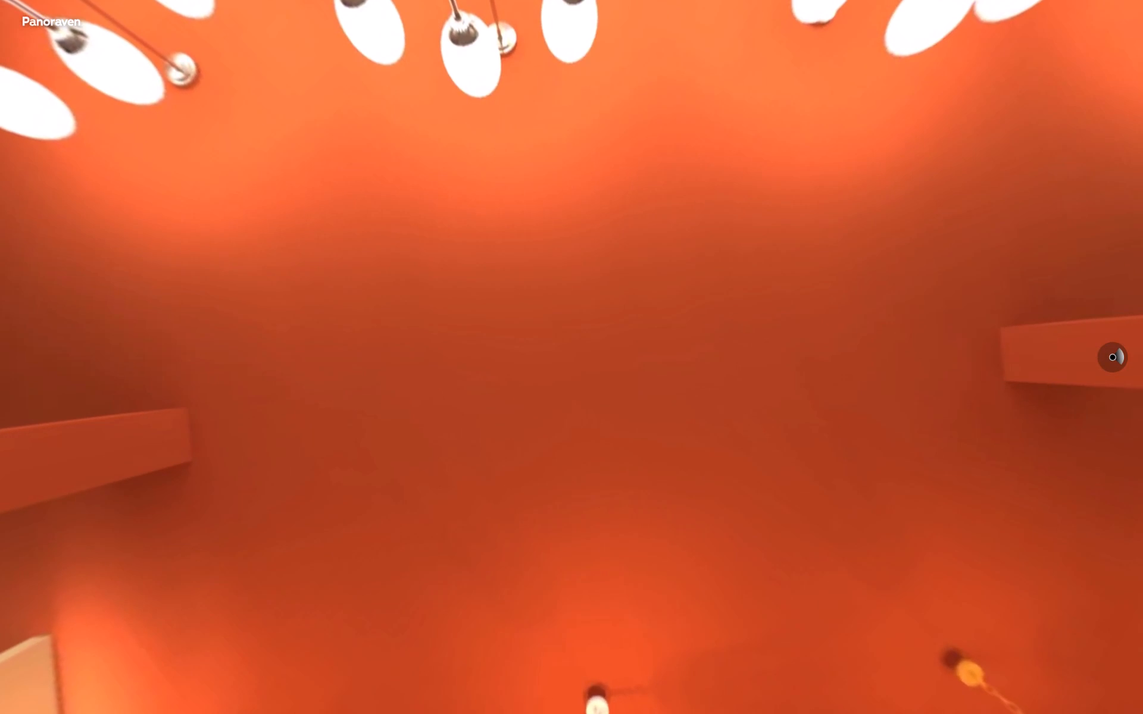
key(super+Print)
Capture a screenshot of the panorama facing the service counter and orange column, then leave full screen and close the tour.
scroll(366, 446, down, 4)
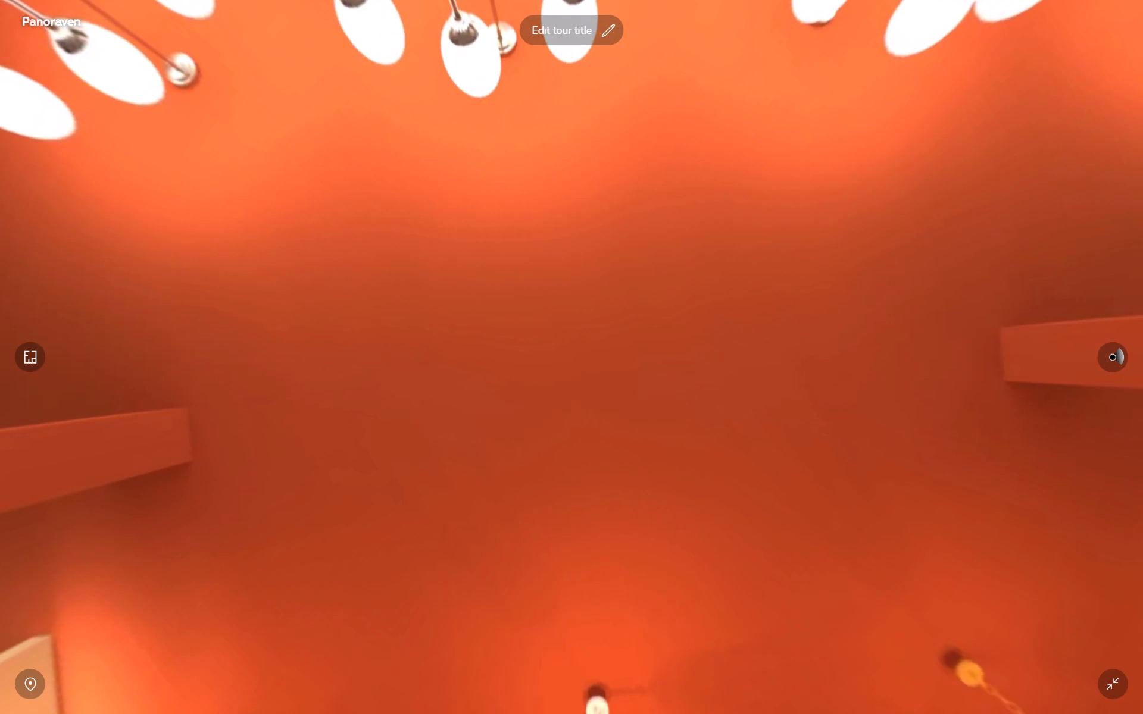
scroll(513, 397, up, 5)
scroll(520, 378, down, 4)
drag(599, 491, 684, 154)
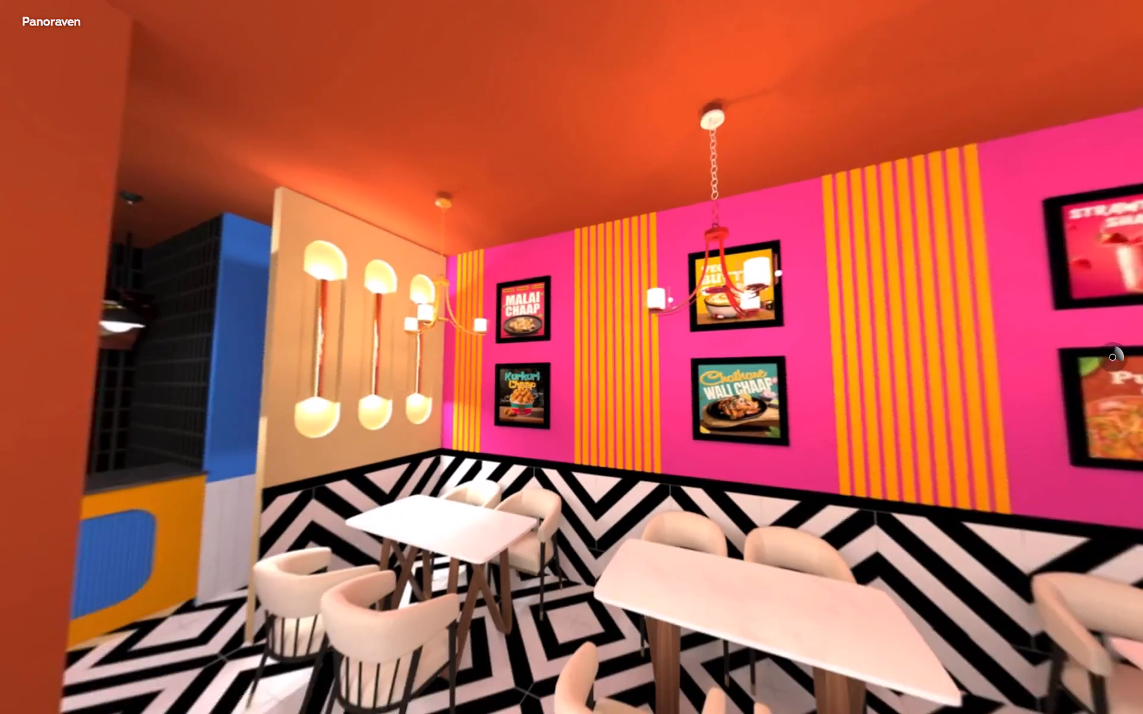
drag(558, 363, 811, 402)
drag(486, 395, 619, 396)
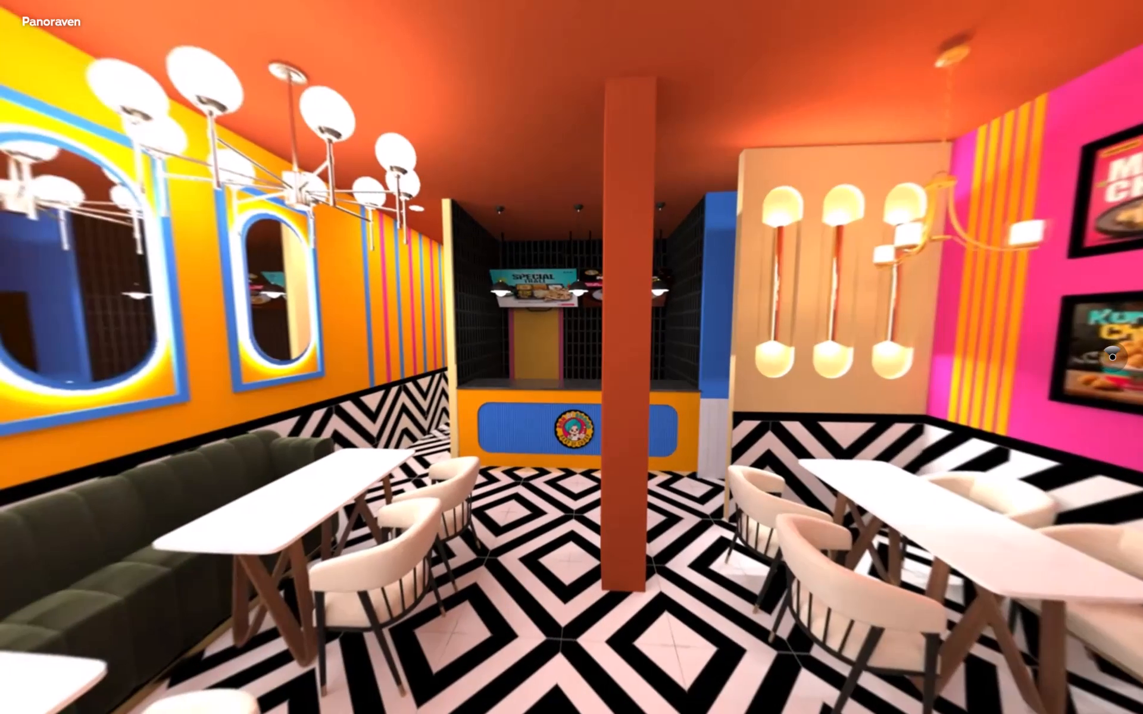
key(super+Print)
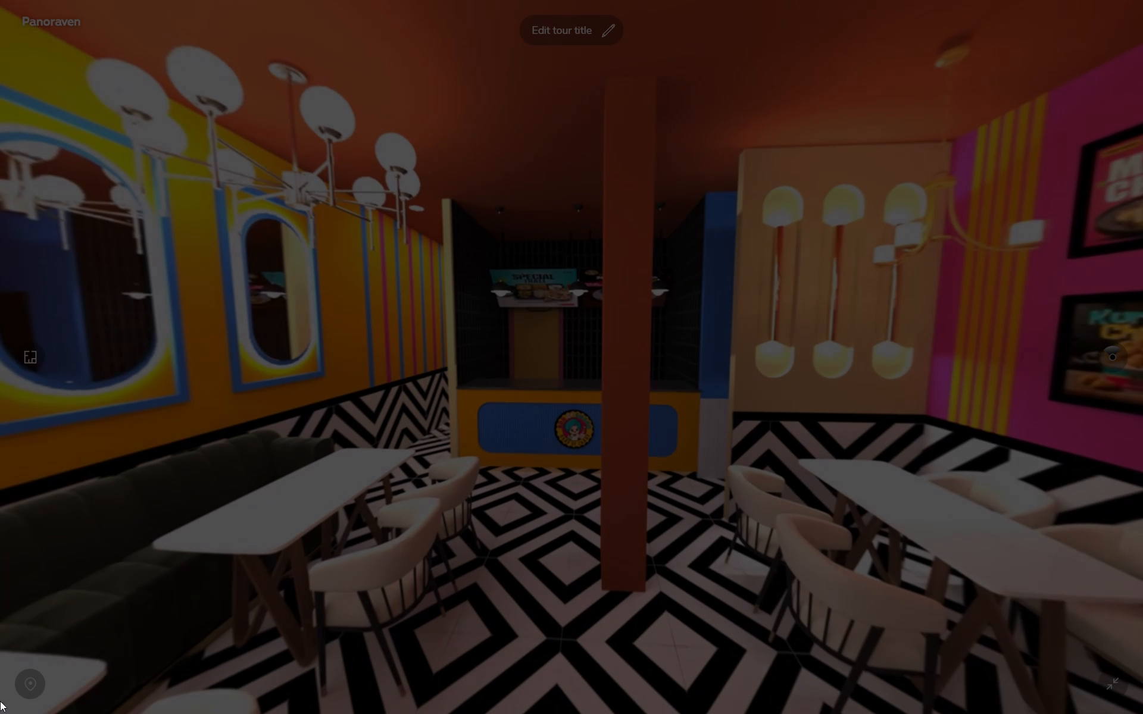
key(Escape)
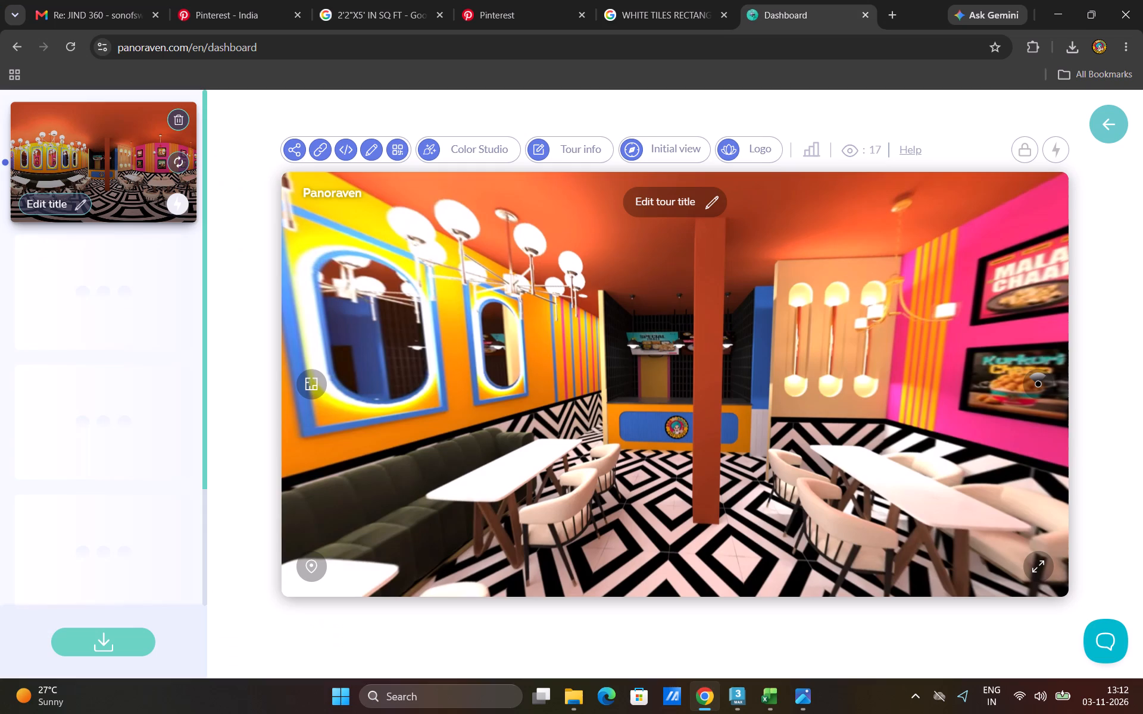
click(1090, 122)
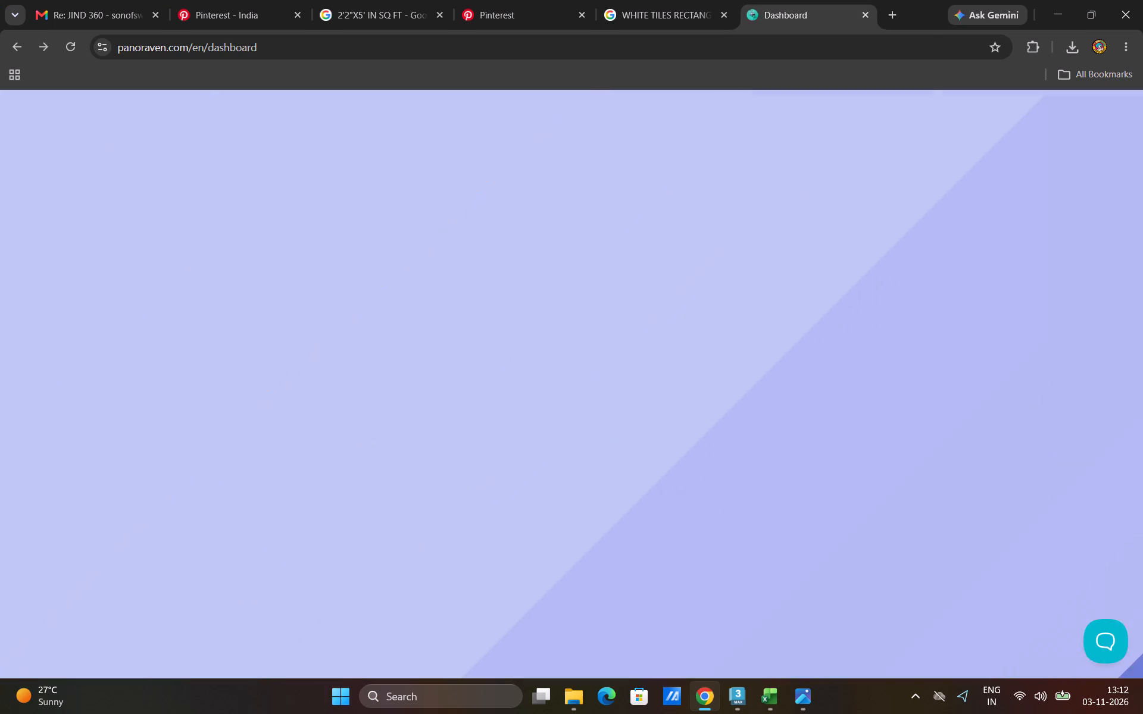
Switch to the Excel workbook and insert Screenshots (438) to (441) from the Screenshots folder as in-cell pictures in A2 to A5.
click(761, 700)
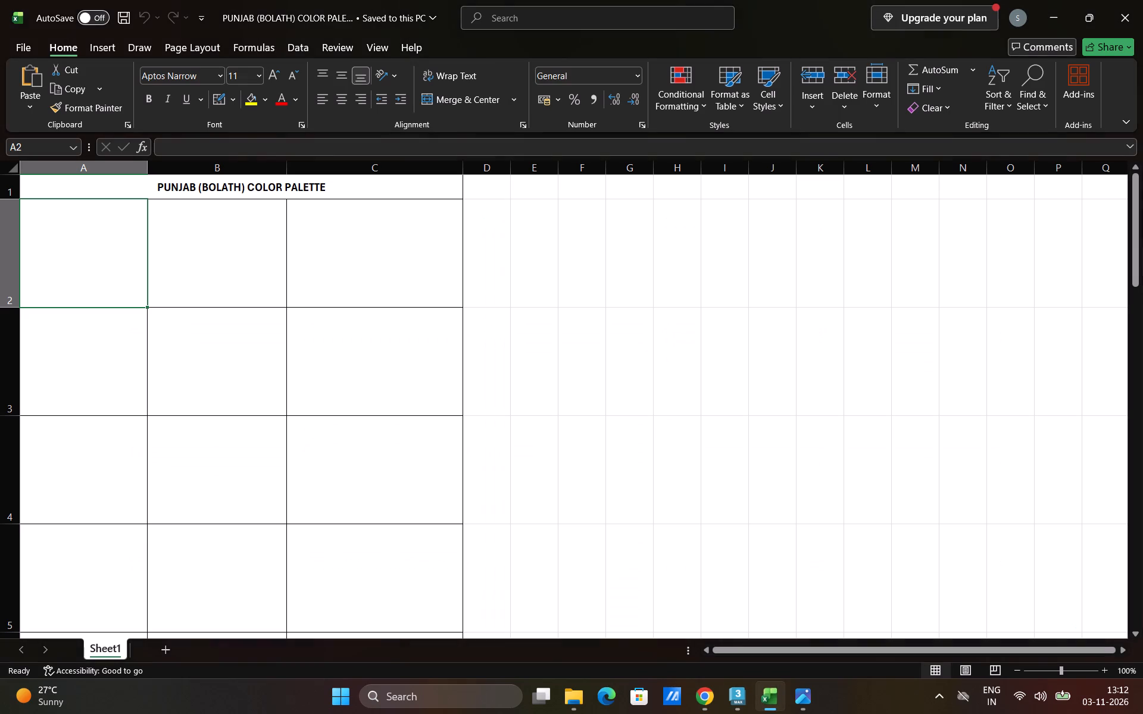
click(107, 48)
click(192, 52)
click(192, 64)
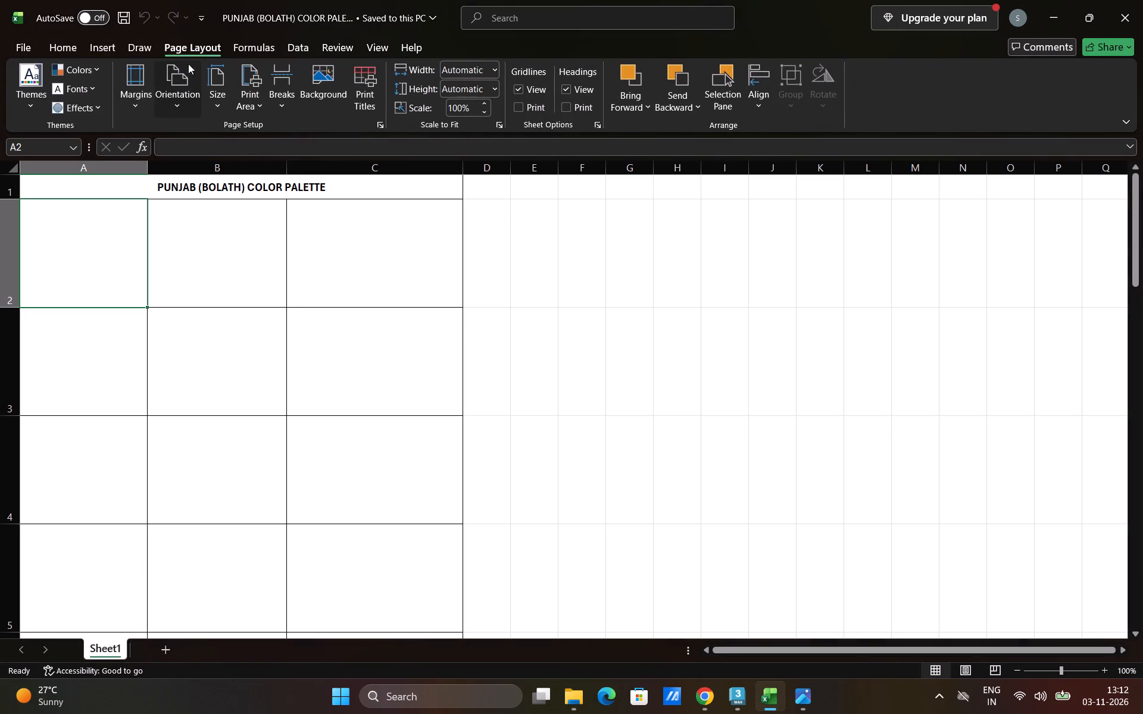
click(85, 46)
click(200, 67)
click(211, 87)
click(307, 114)
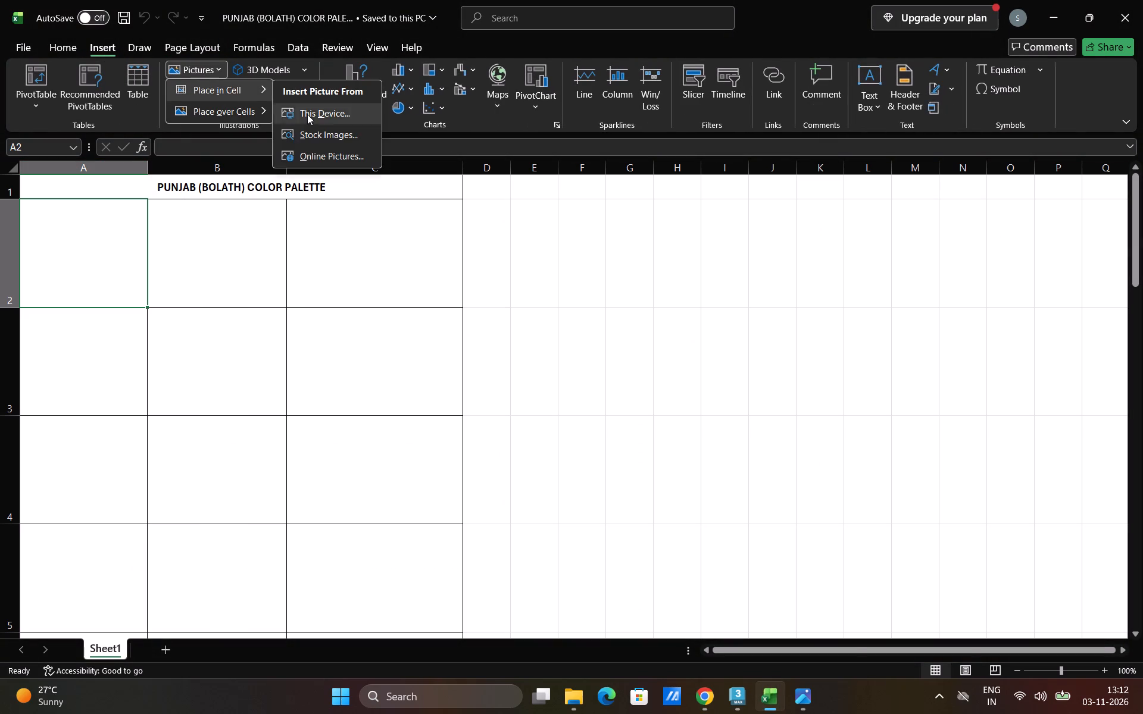
click(359, 278)
double_click(491, 195)
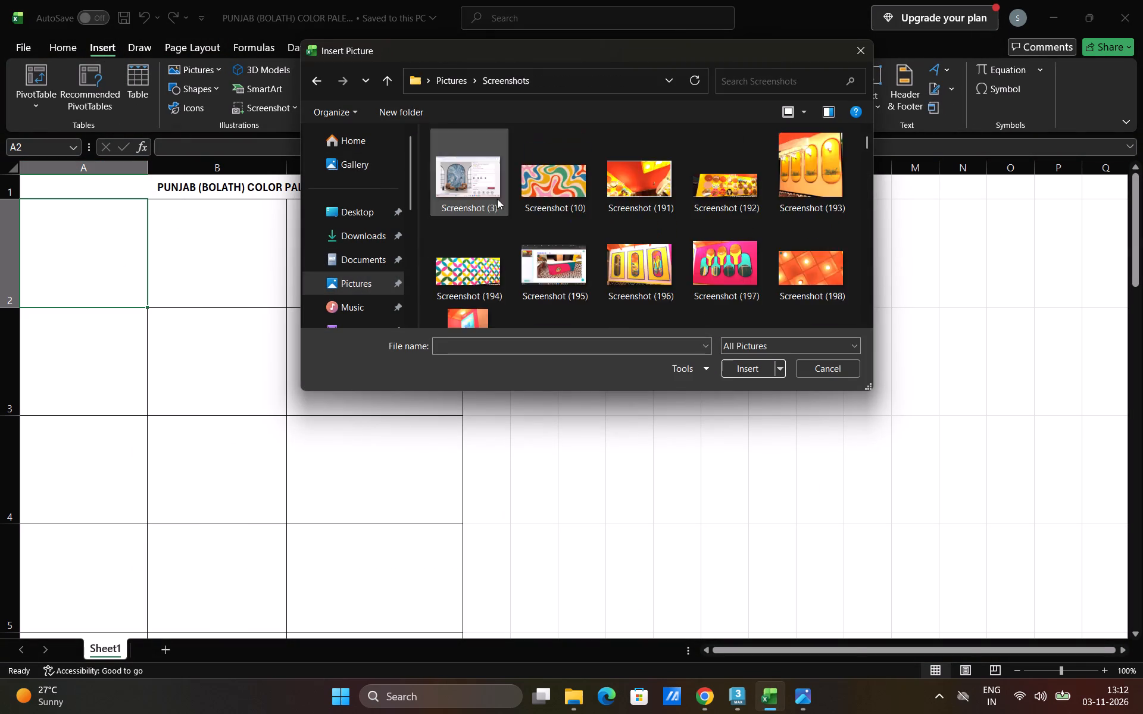
scroll(503, 203, down, 12)
scroll(585, 253, down, 20)
scroll(585, 253, down, 14)
click(810, 299)
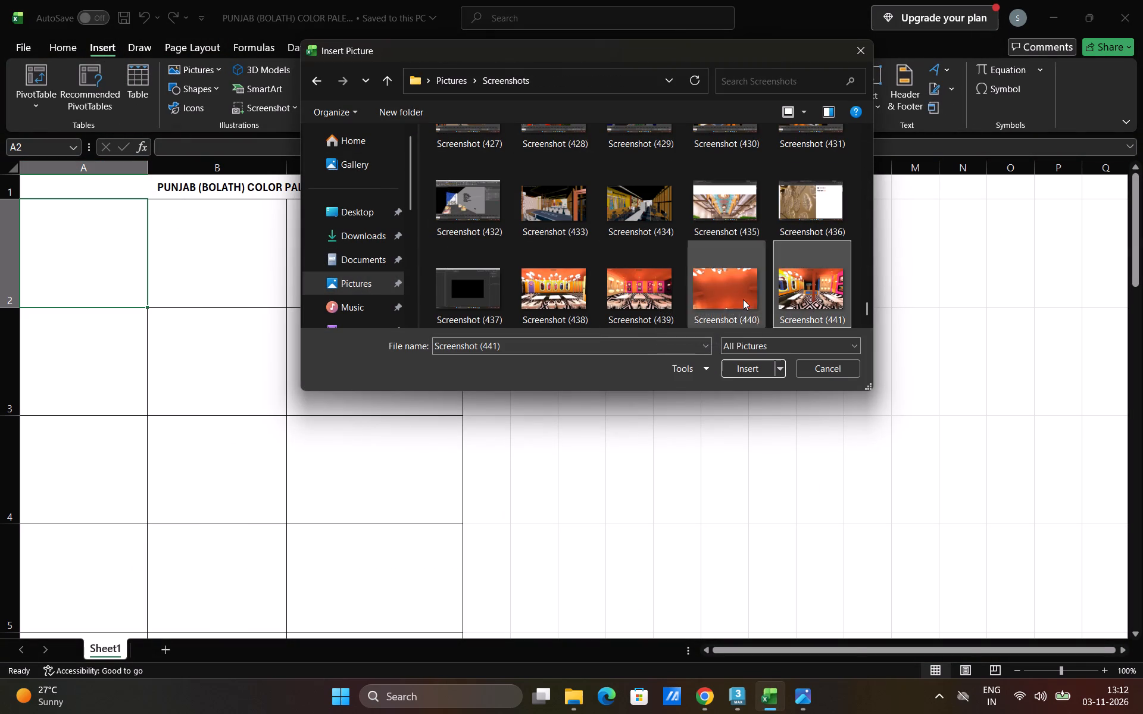
ctrl+click(741, 299)
ctrl+click(629, 293)
ctrl+click(555, 289)
click(740, 366)
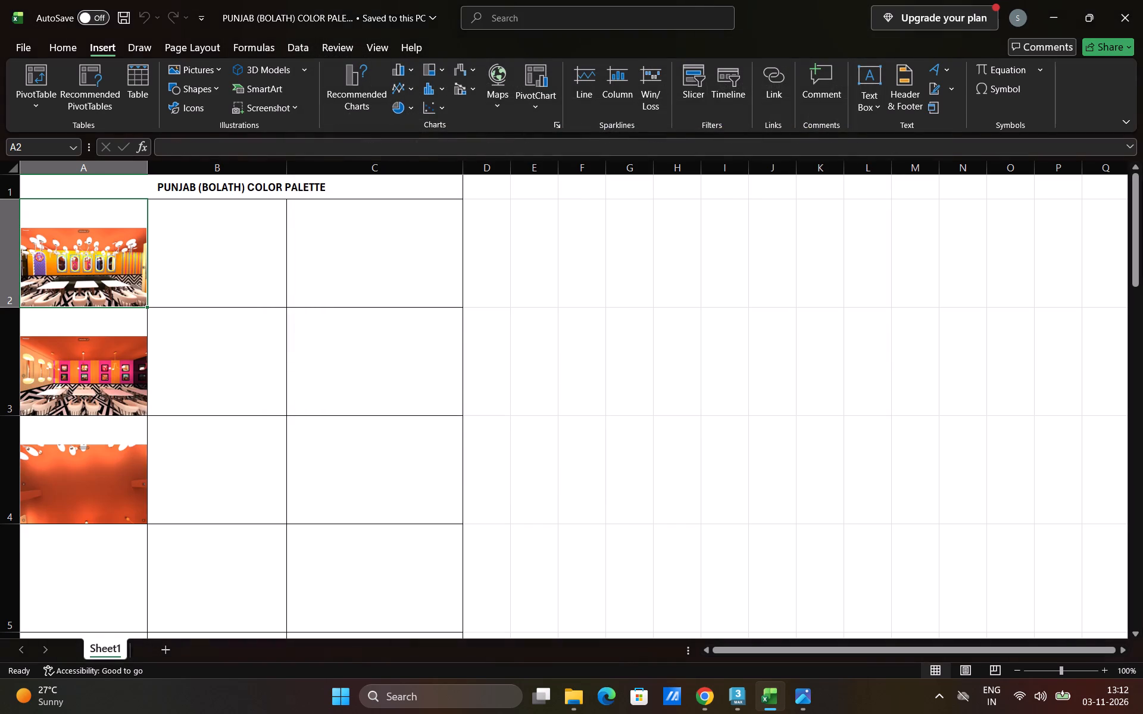
scroll(126, 465, down, 3)
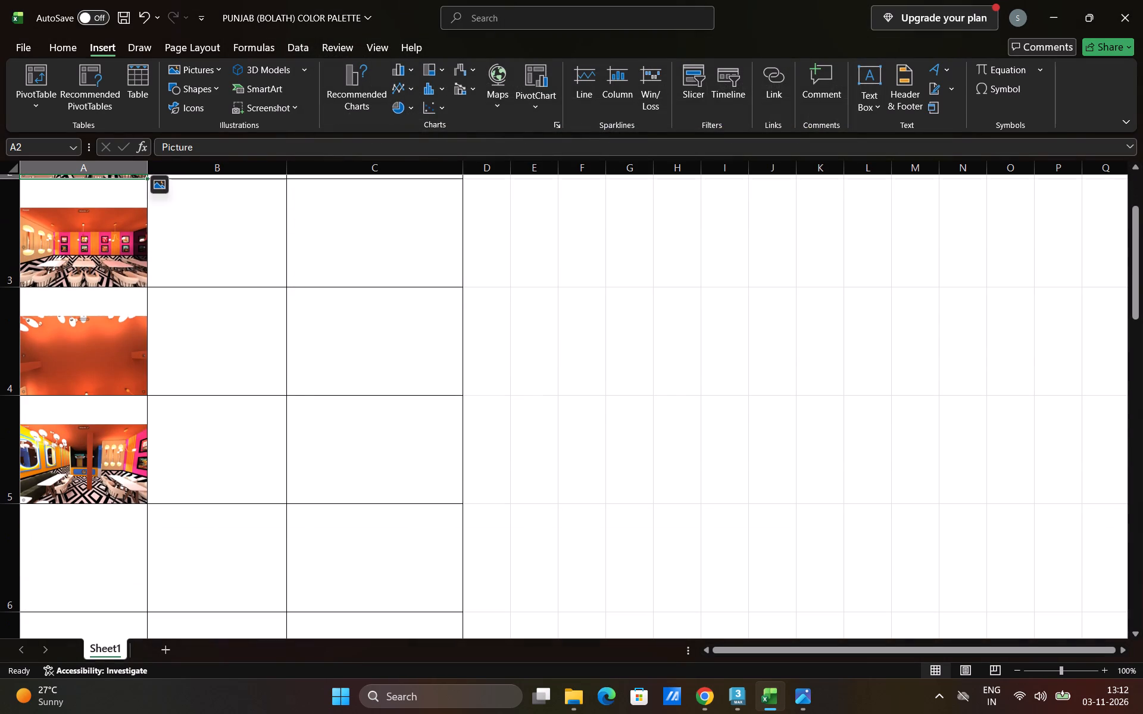
drag(125, 454, 110, 362)
click(226, 435)
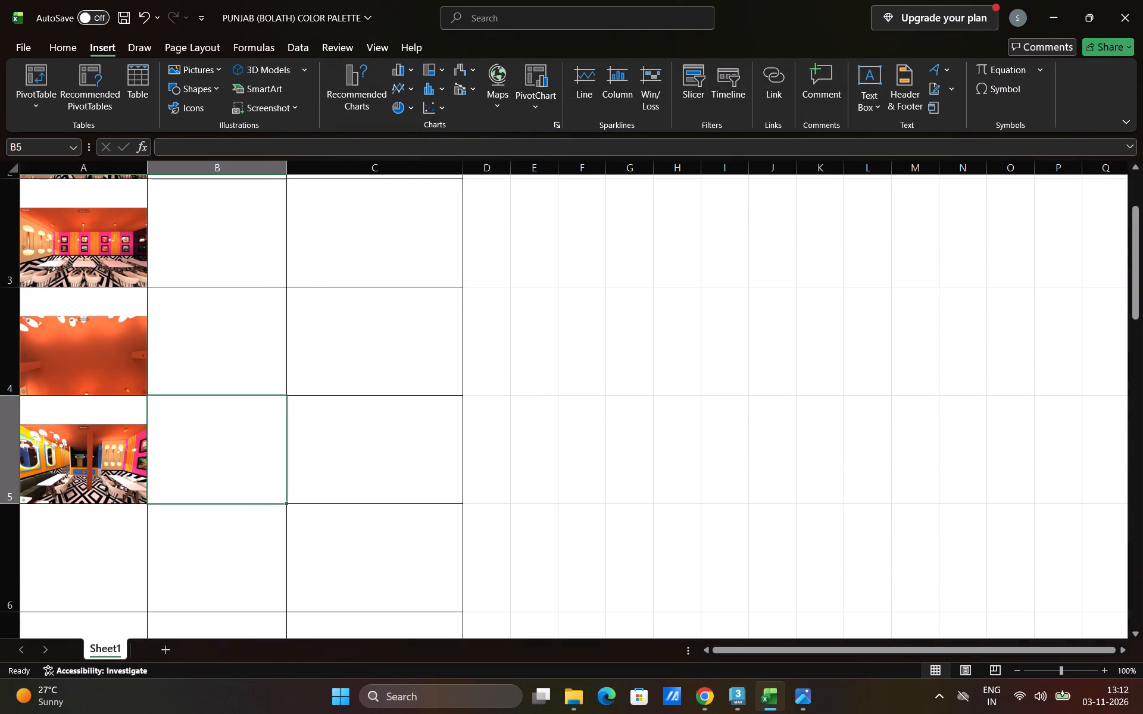
scroll(197, 415, up, 6)
click(232, 268)
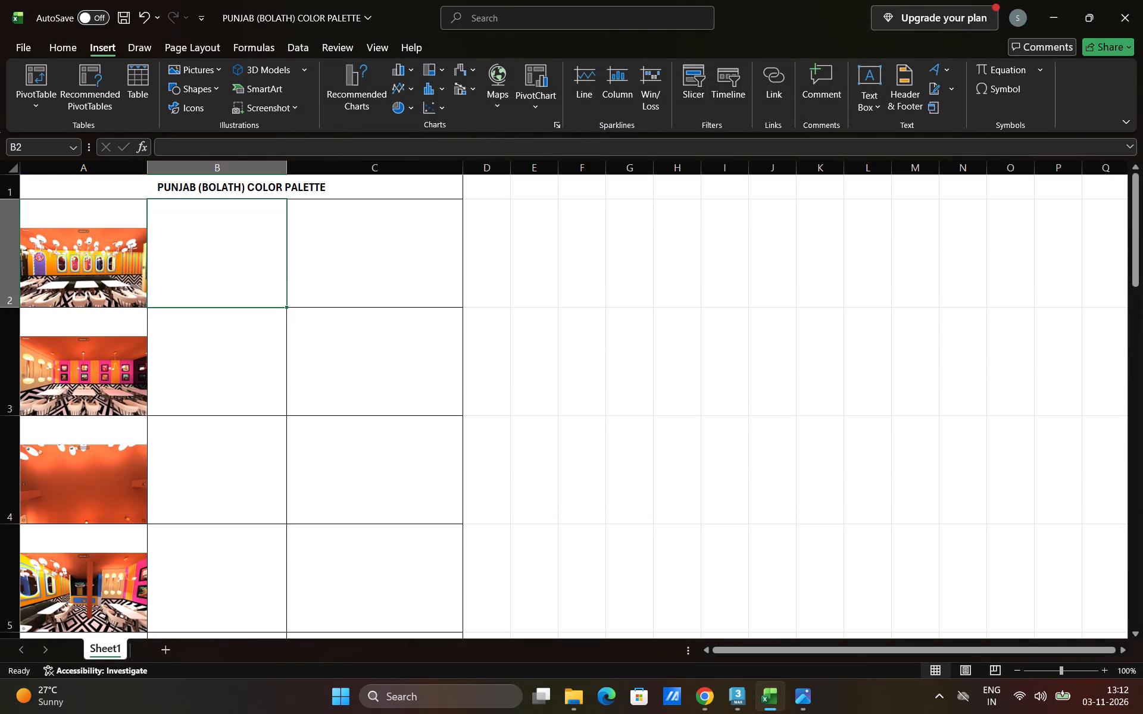
Switch to Chrome, open the 360 party tour full screen and capture a screenshot facing the pink slatted wall and Happy Birthday neon sign.
click(703, 713)
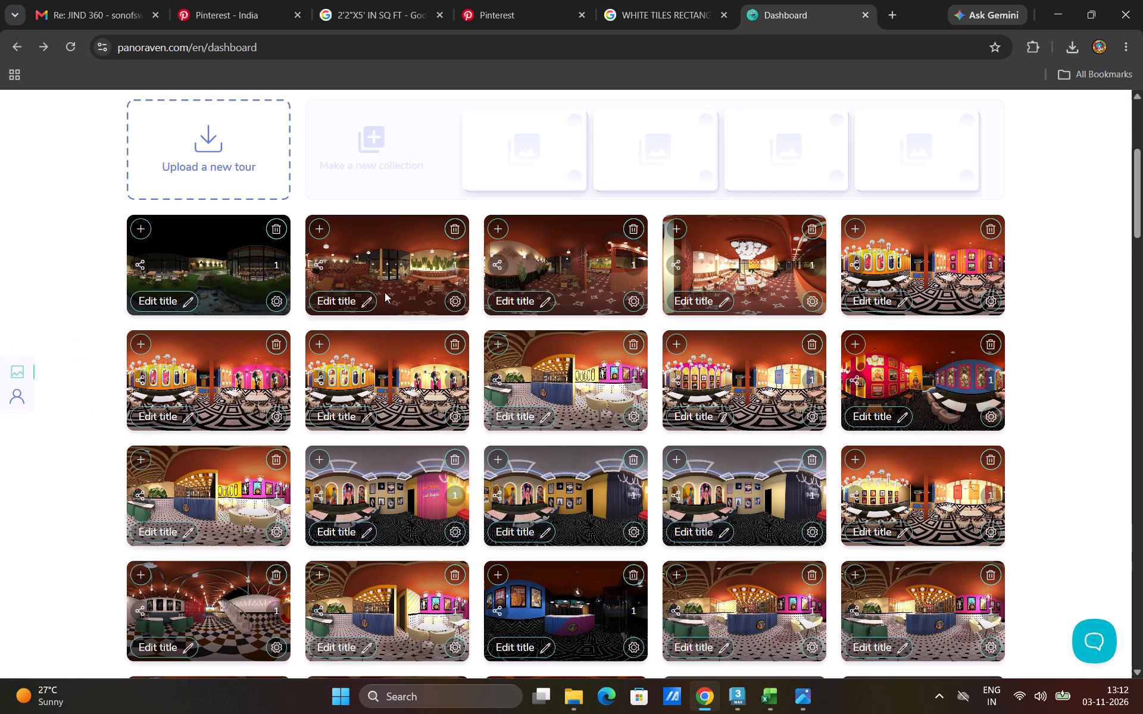
click(388, 502)
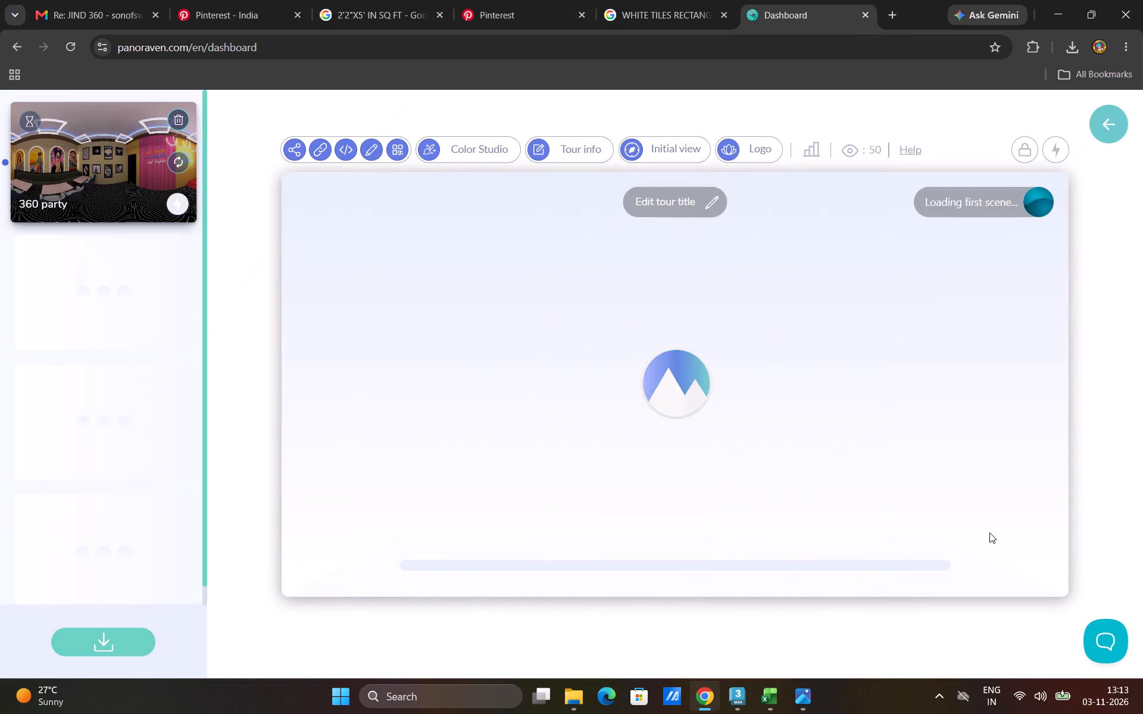
click(1033, 561)
drag(845, 427, 262, 380)
drag(388, 374, 349, 442)
drag(982, 571, 1036, 565)
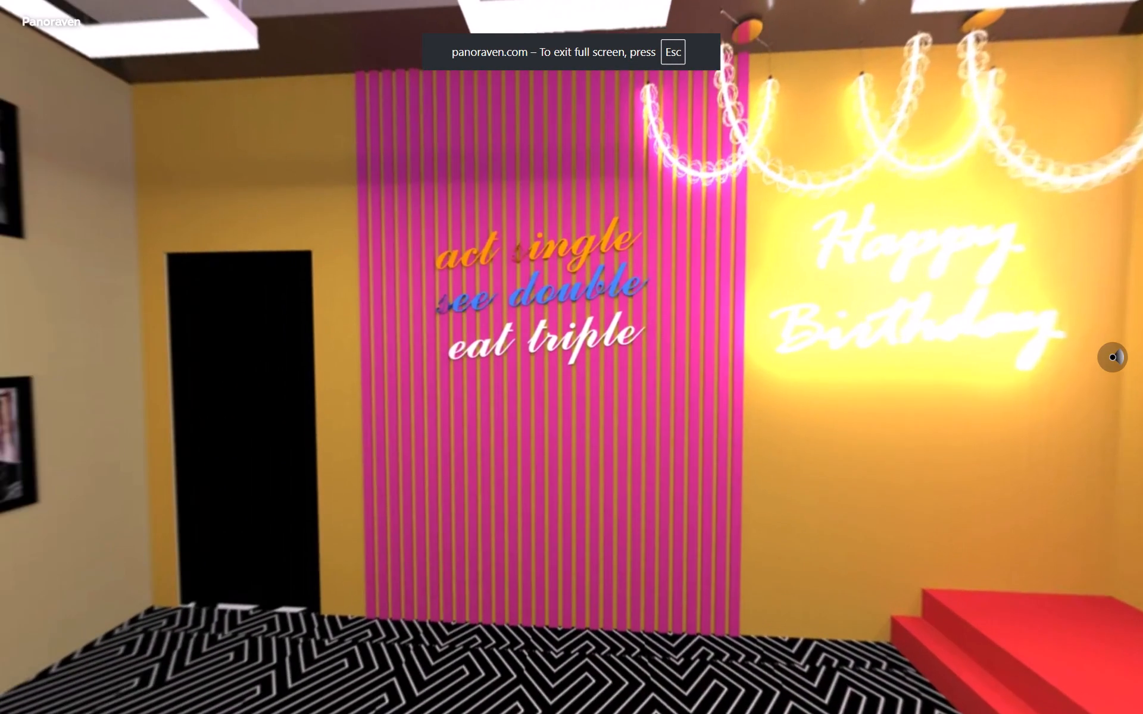
drag(1036, 565, 1033, 574)
key(super+Print)
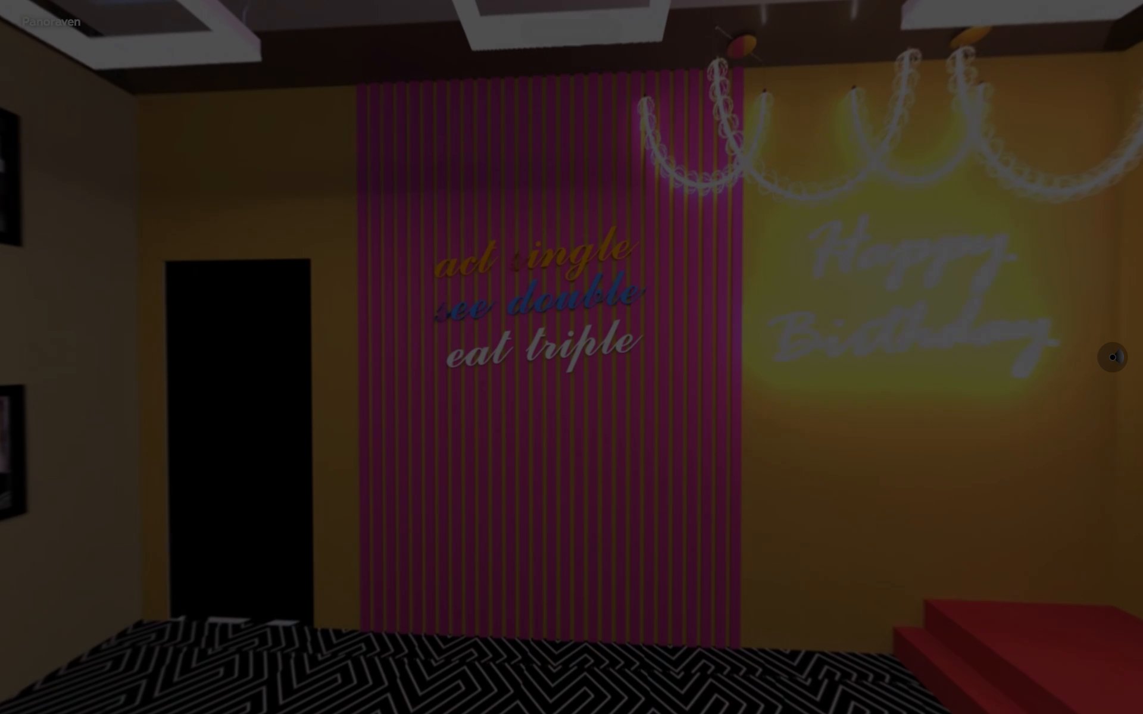
Capture a screenshot of the panorama looking up at the grey ceiling with square frame lights and blue-white cove lighting.
drag(857, 206, 876, 339)
drag(720, 270, 903, 374)
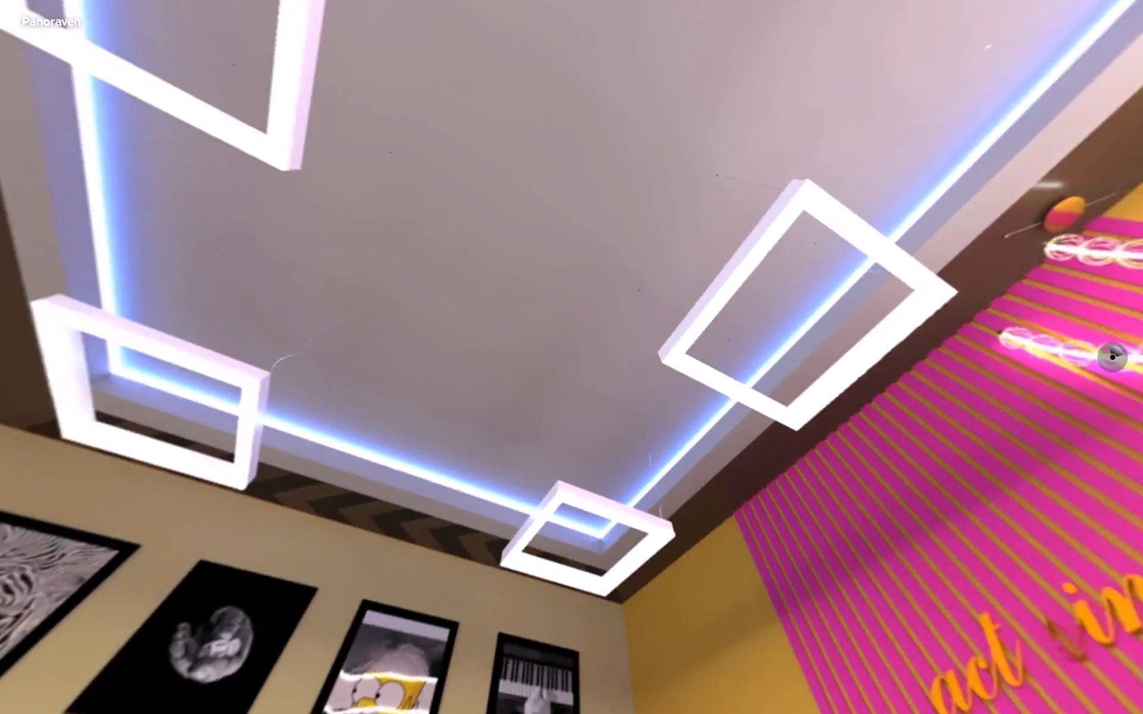
drag(845, 358, 917, 315)
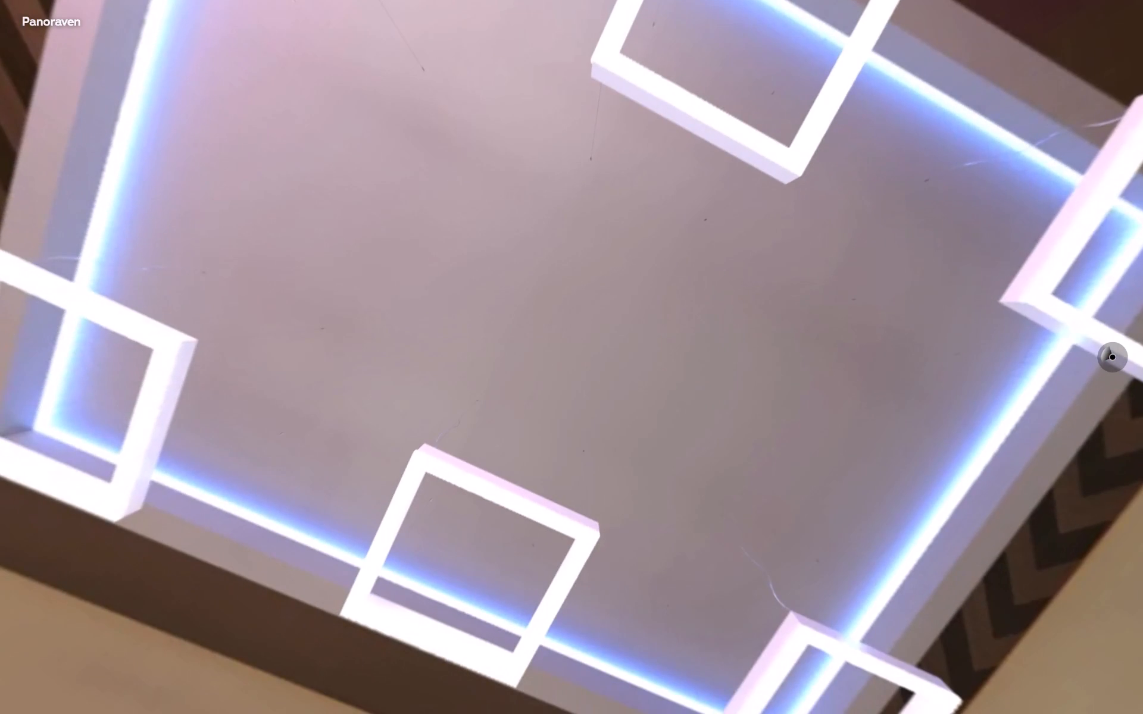
key(super+Print)
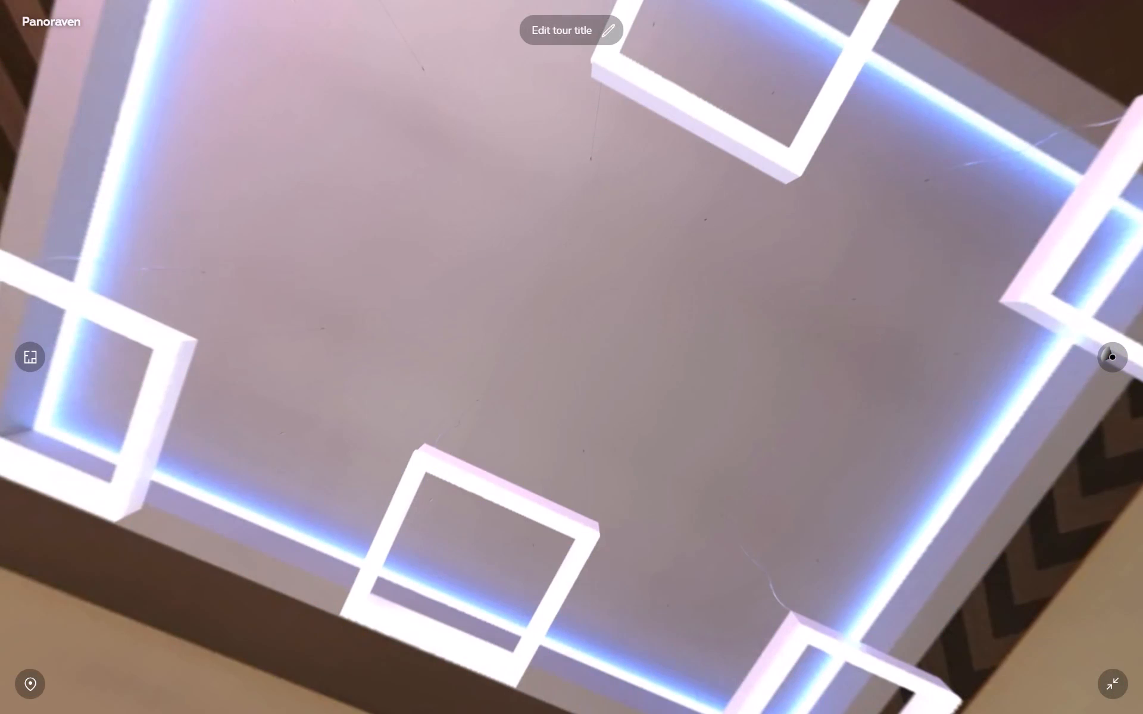
Capture a screenshot of the panorama facing the four lit arched posters above the green sofa.
drag(314, 333, 432, 231)
drag(442, 342, 479, 198)
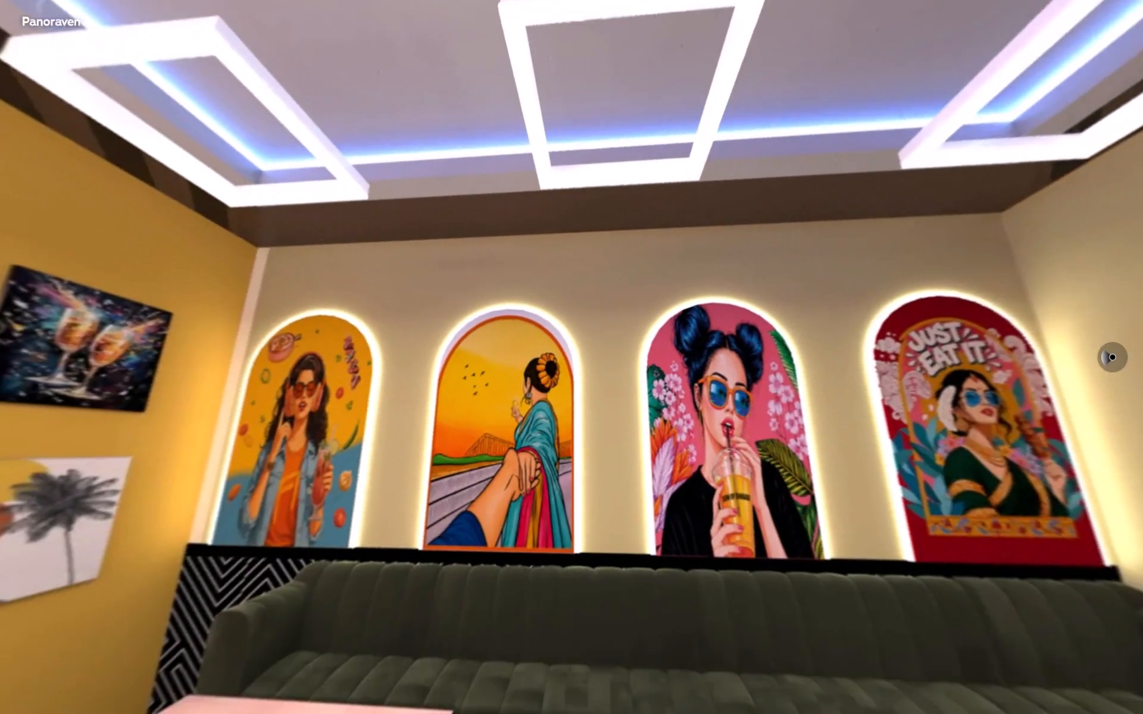
drag(523, 285, 456, 283)
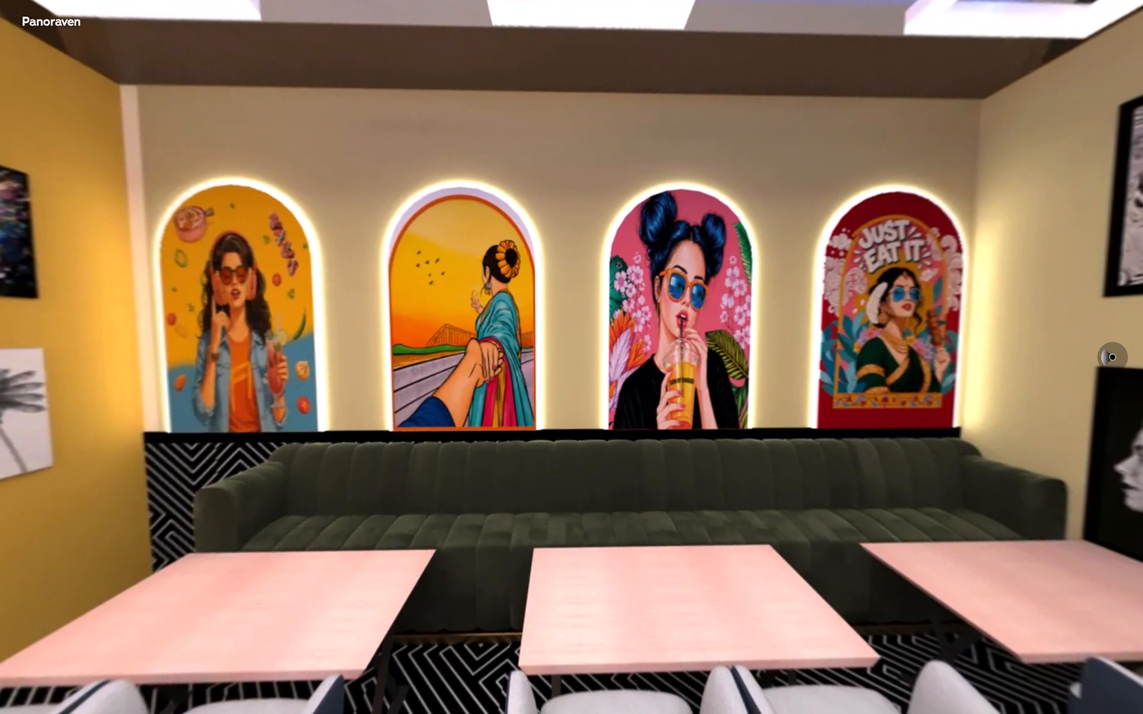
drag(623, 323, 652, 330)
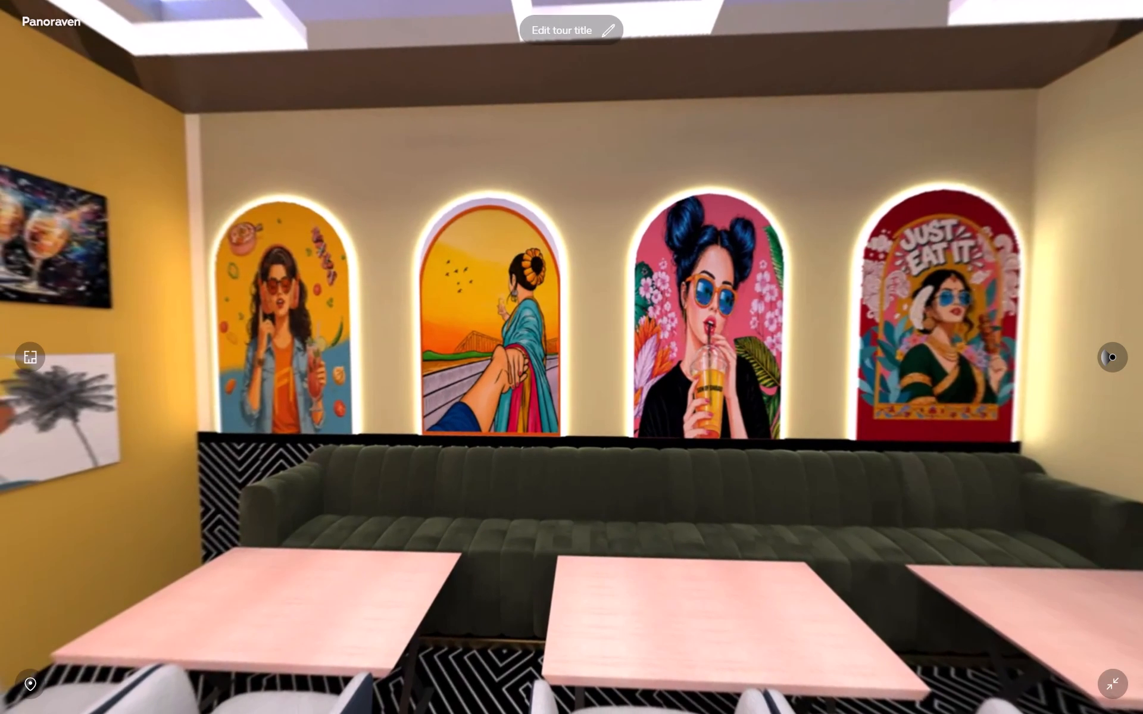
key(super+Print)
Capture a screenshot of the panorama facing the cream wall with eight black-framed pictures.
drag(642, 380, 444, 377)
drag(689, 377, 263, 360)
drag(480, 342, 488, 370)
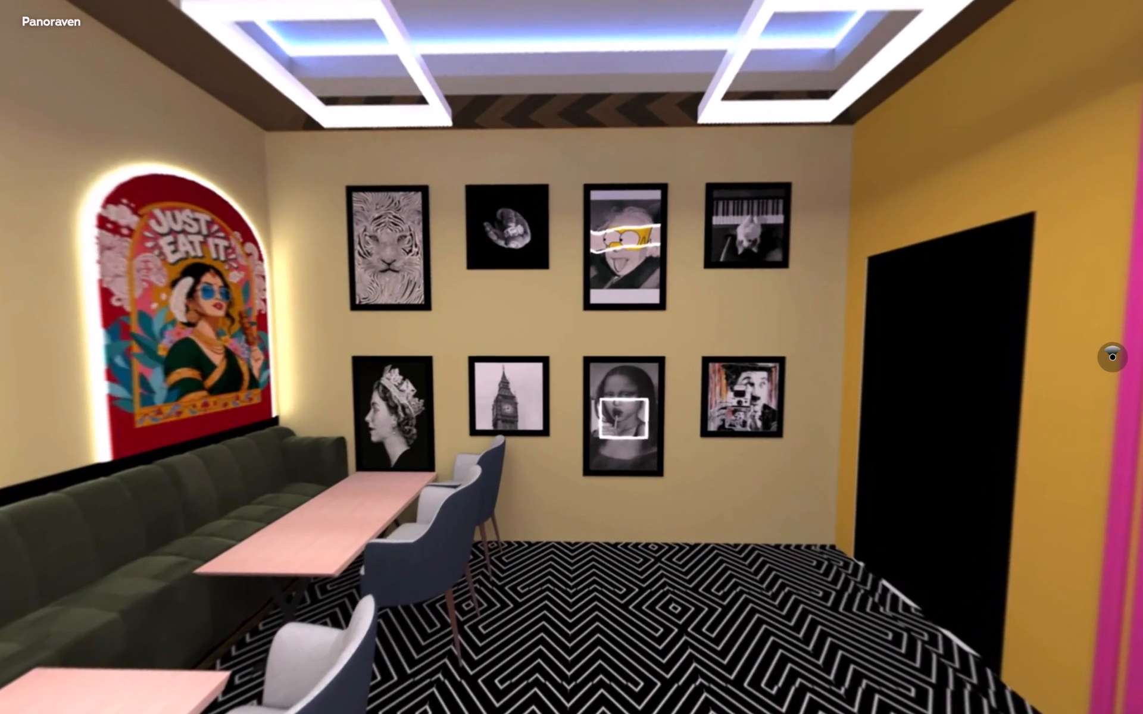
drag(488, 370, 488, 371)
key(super+Print)
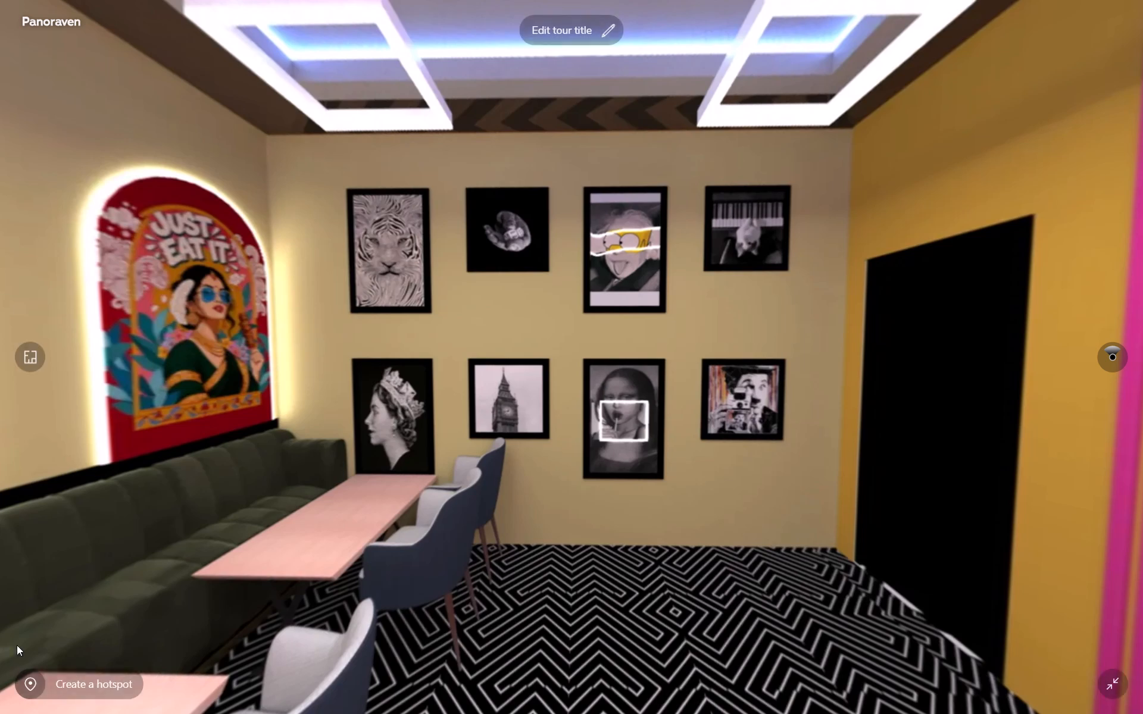
Capture a screenshot of the panorama facing the yellow Karaoke Night wall with the red stage, then leave full screen.
drag(428, 301, 629, 303)
drag(521, 295, 707, 286)
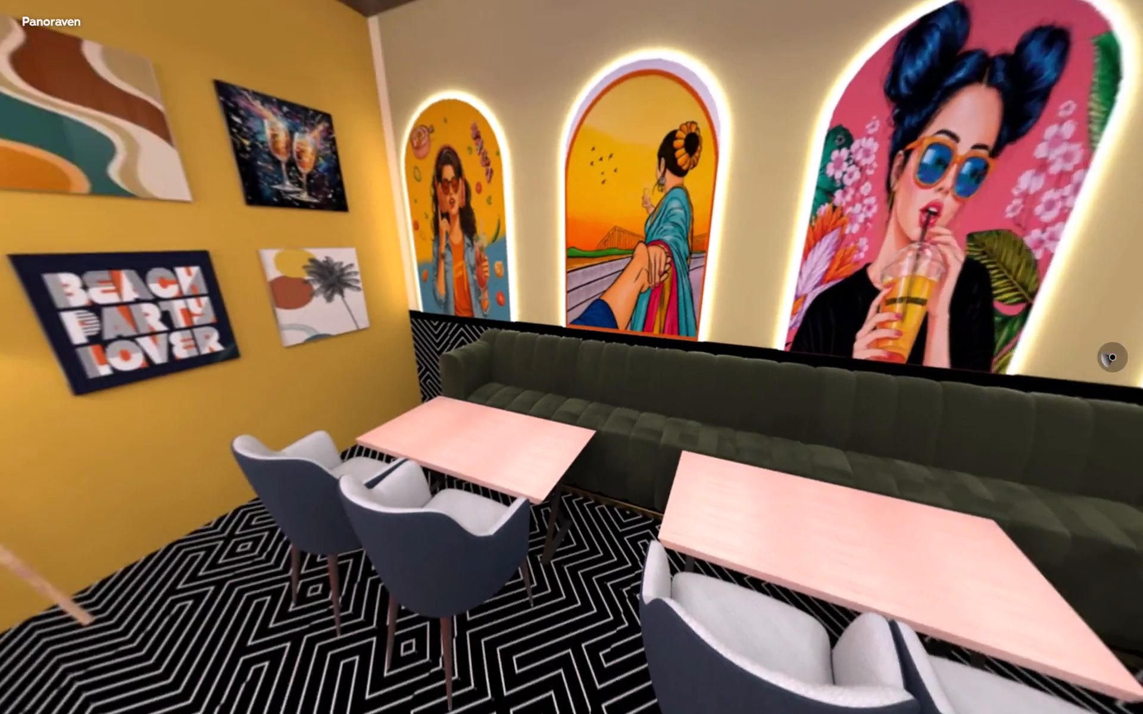
drag(449, 278, 712, 287)
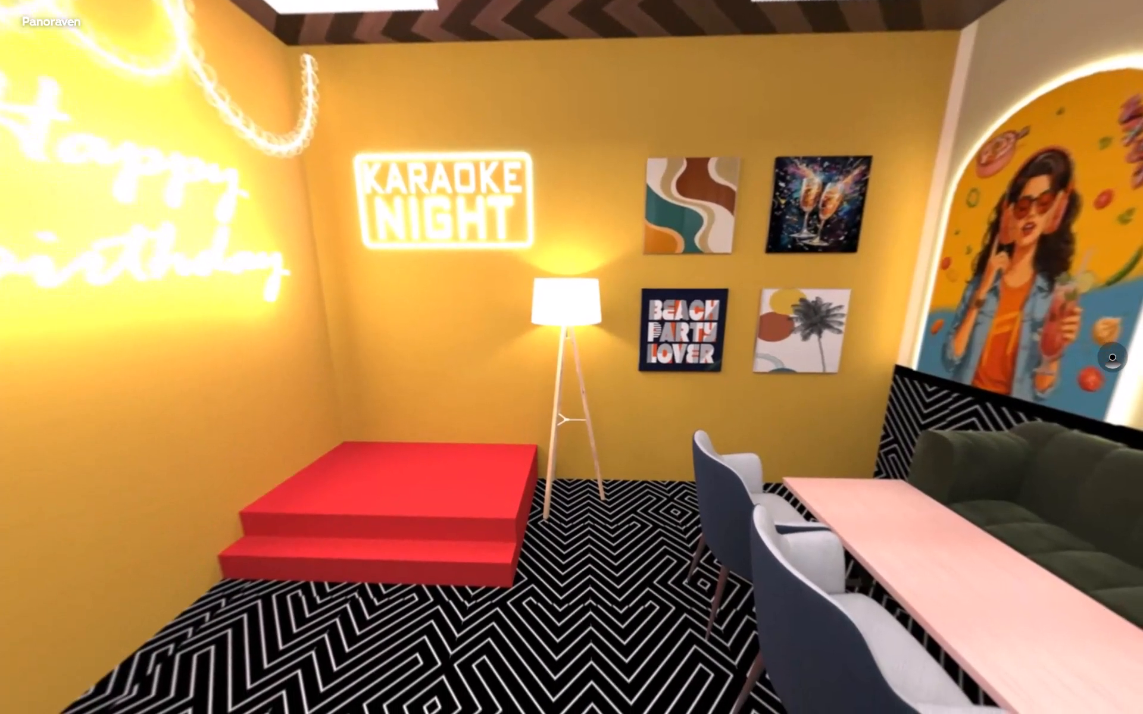
drag(712, 287, 712, 287)
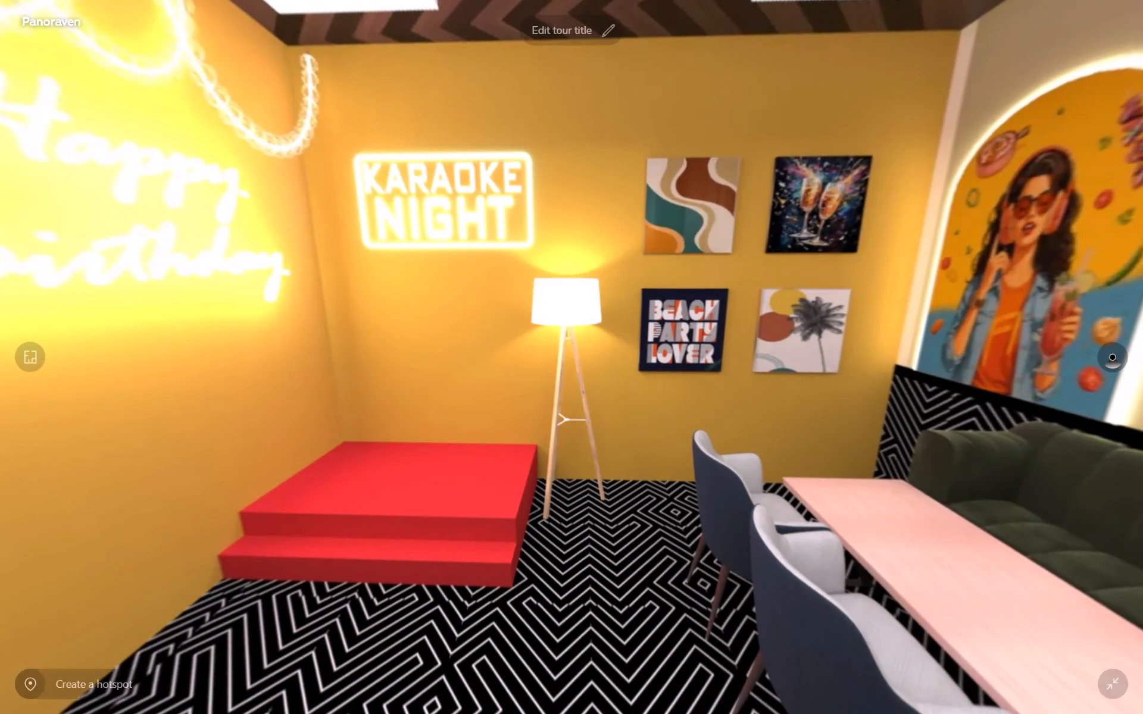
key(super+Print)
key(Escape)
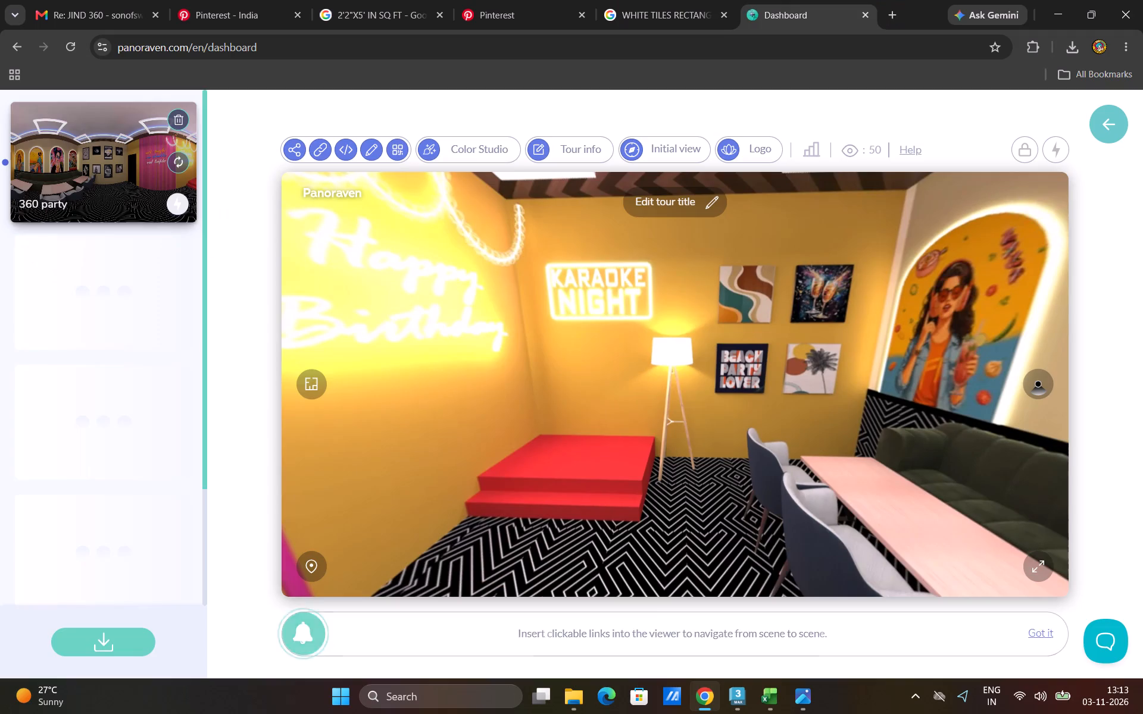
Switch to the Excel workbook and insert Screenshots (442) to (446) as in-cell pictures starting from A6, down to A10.
click(760, 689)
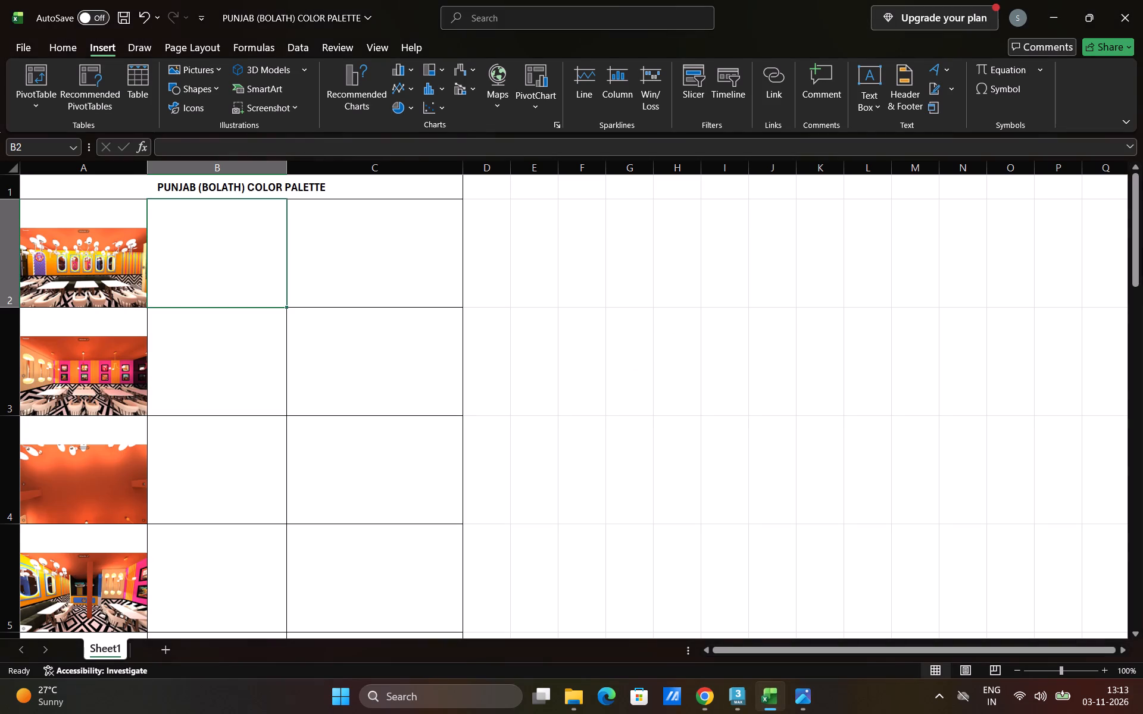
scroll(201, 393, down, 2)
scroll(119, 508, down, 3)
click(57, 430)
click(189, 69)
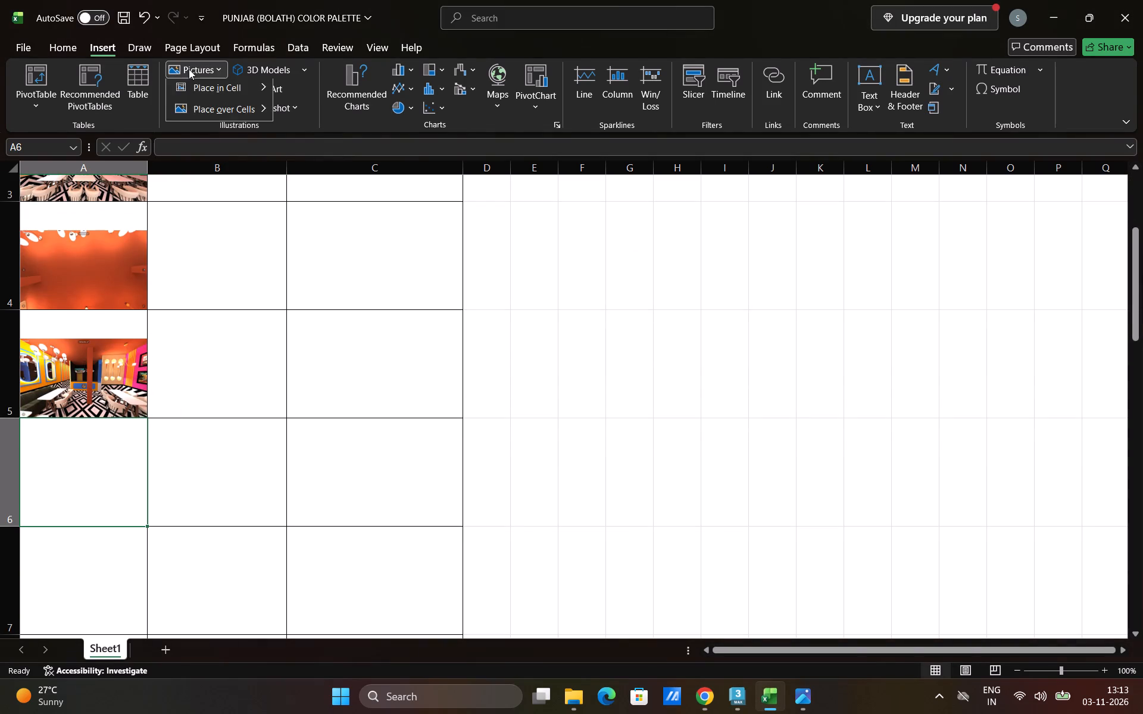
click(204, 90)
click(298, 116)
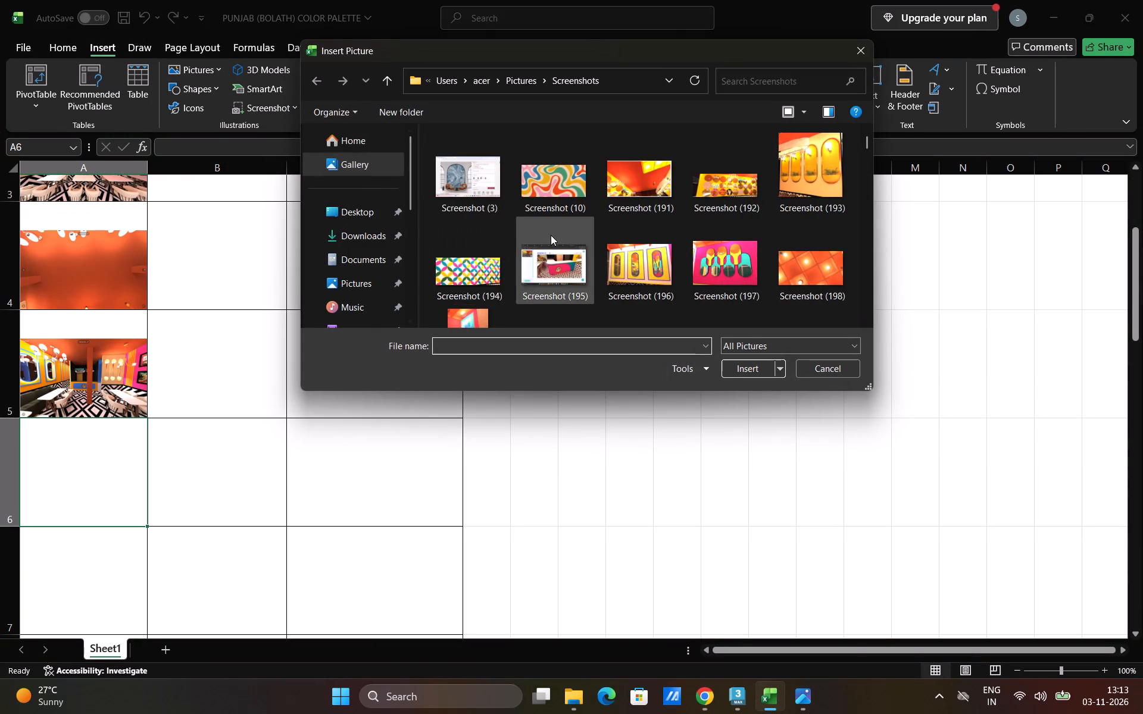
scroll(551, 235, down, 20)
scroll(551, 235, down, 20)
scroll(551, 235, down, 1)
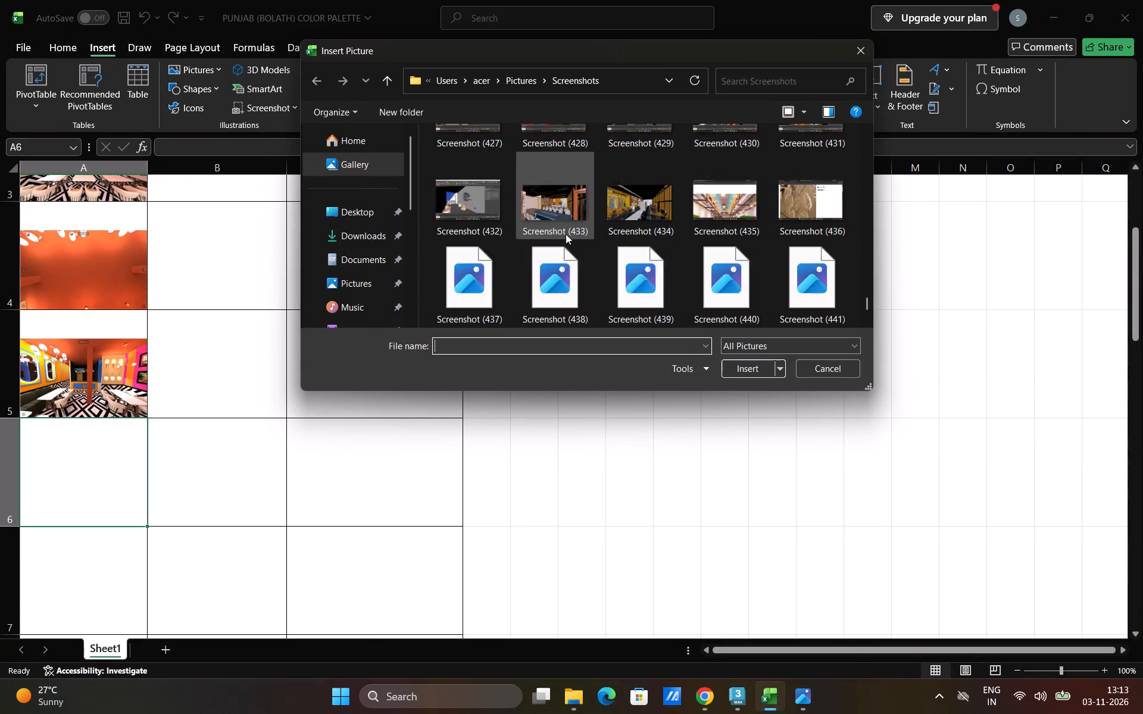
scroll(566, 234, down, 11)
click(814, 292)
ctrl+click(718, 289)
ctrl+click(611, 284)
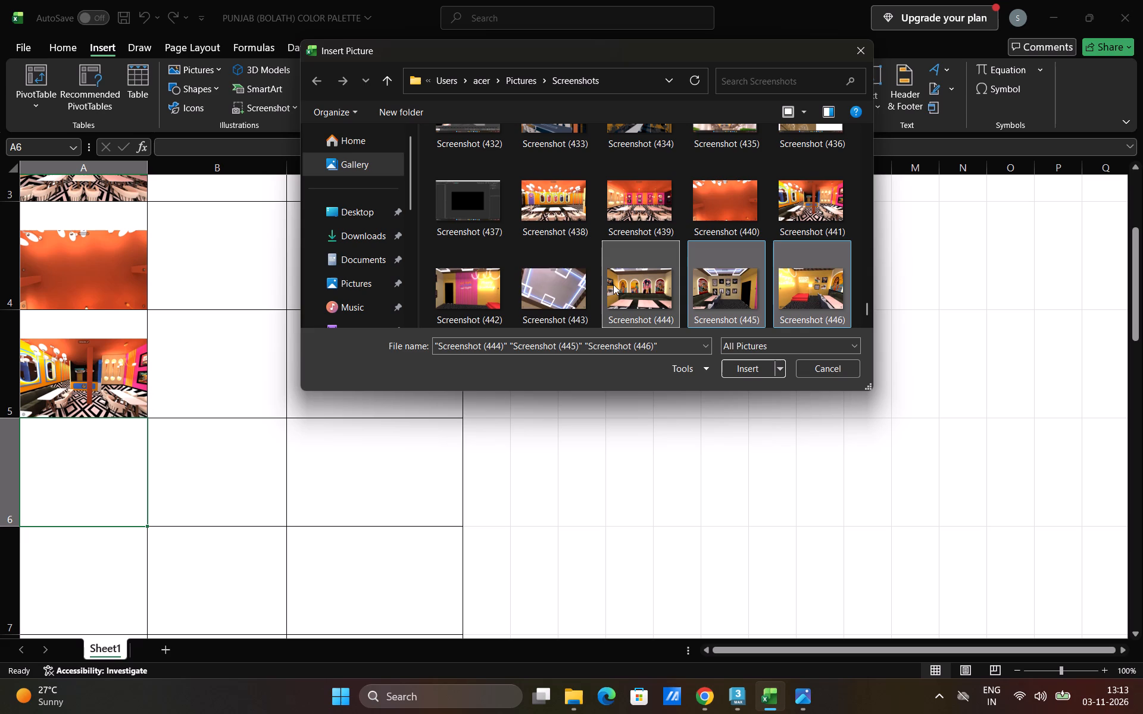
ctrl+click(539, 289)
ctrl+click(488, 289)
click(752, 364)
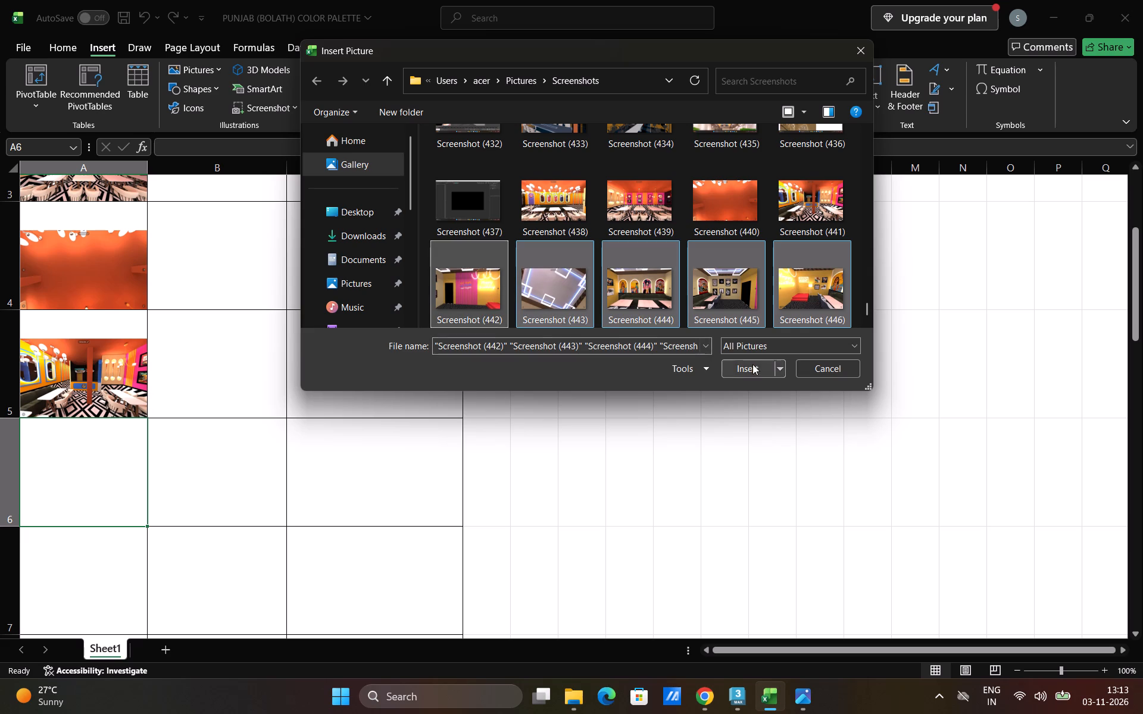
Look over the pictures placed in column A of the color palette sheet.
scroll(211, 464, down, 12)
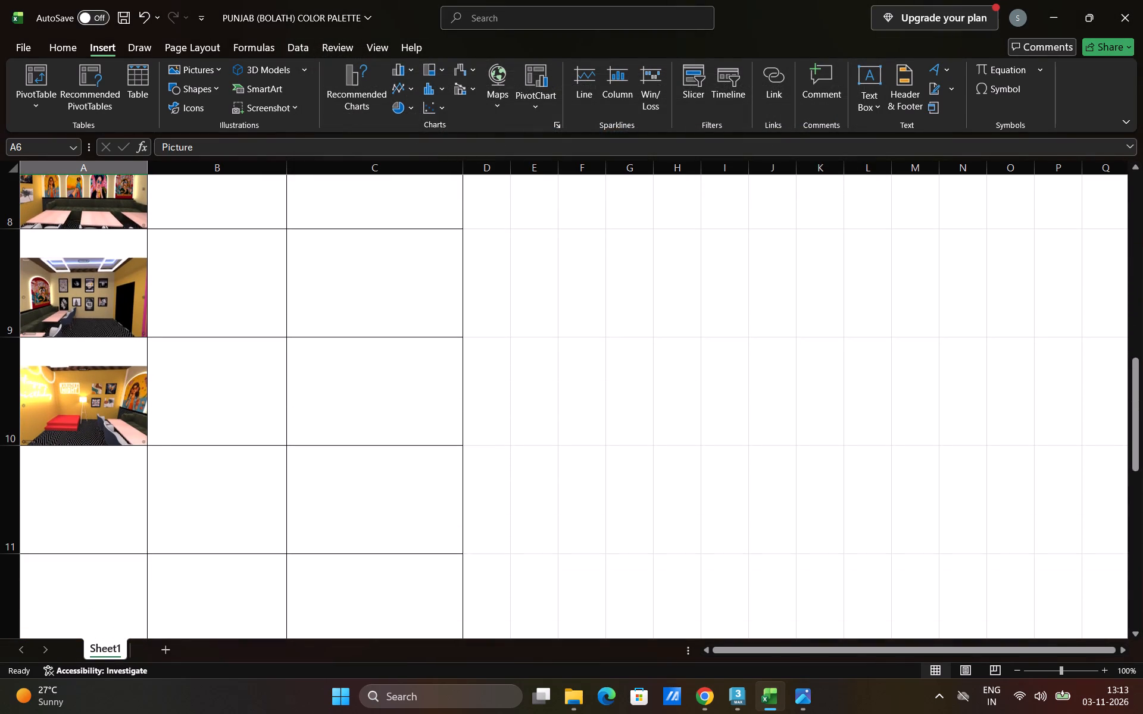
scroll(255, 308, up, 12)
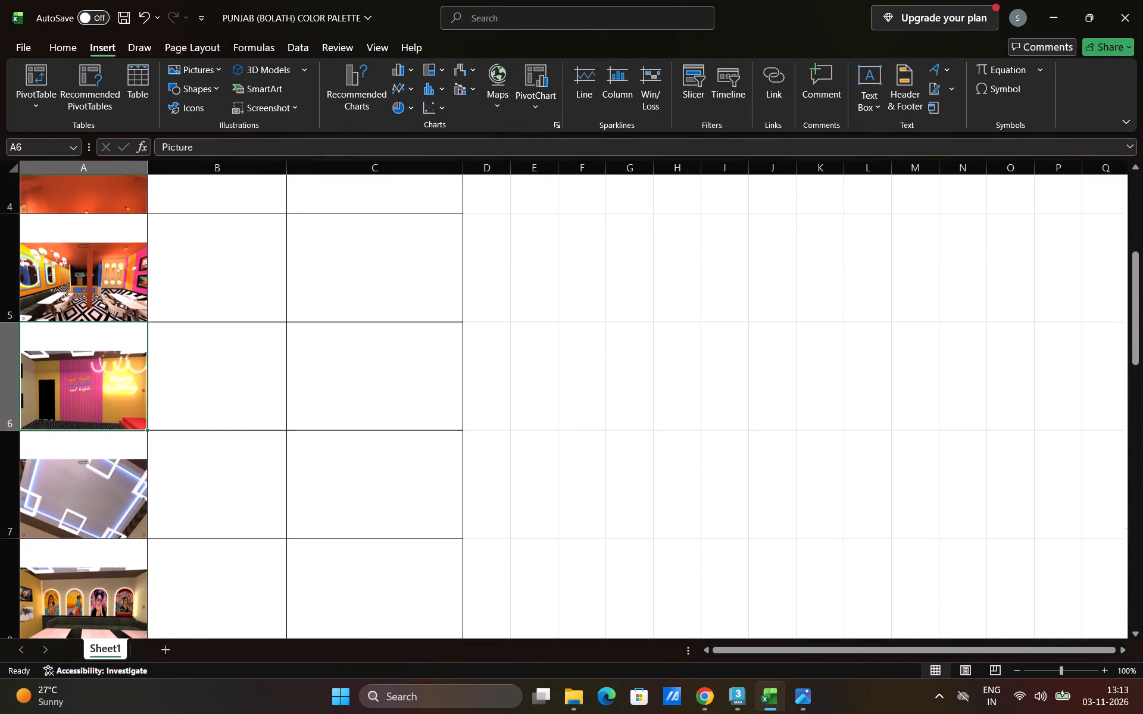
scroll(254, 308, up, 12)
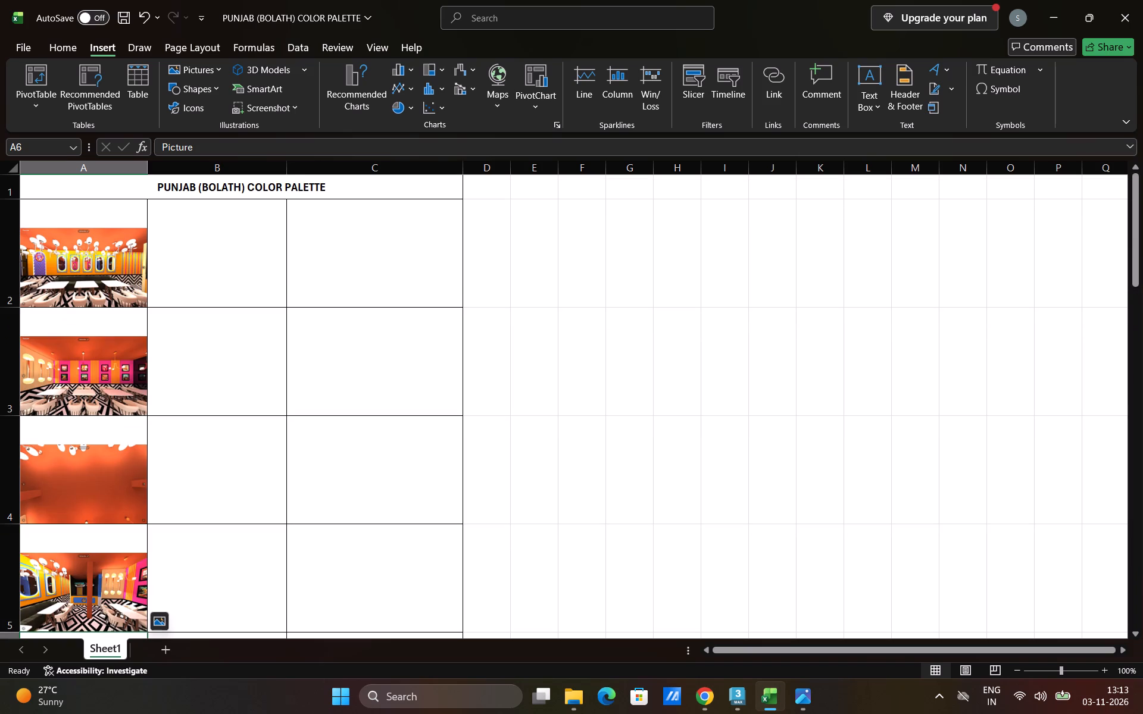
Select cell B2 and save the workbook.
click(245, 276)
key(ctrl+s)
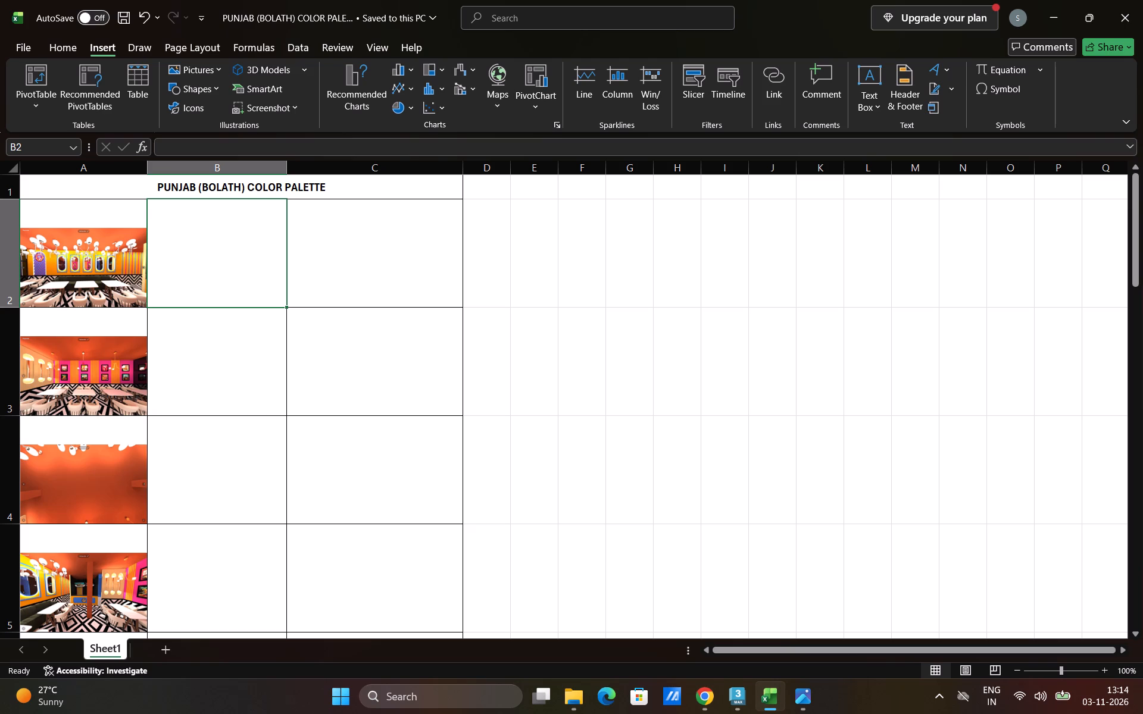
Draw an outer border around the blank range D1:I10 beside the palette table.
click(64, 46)
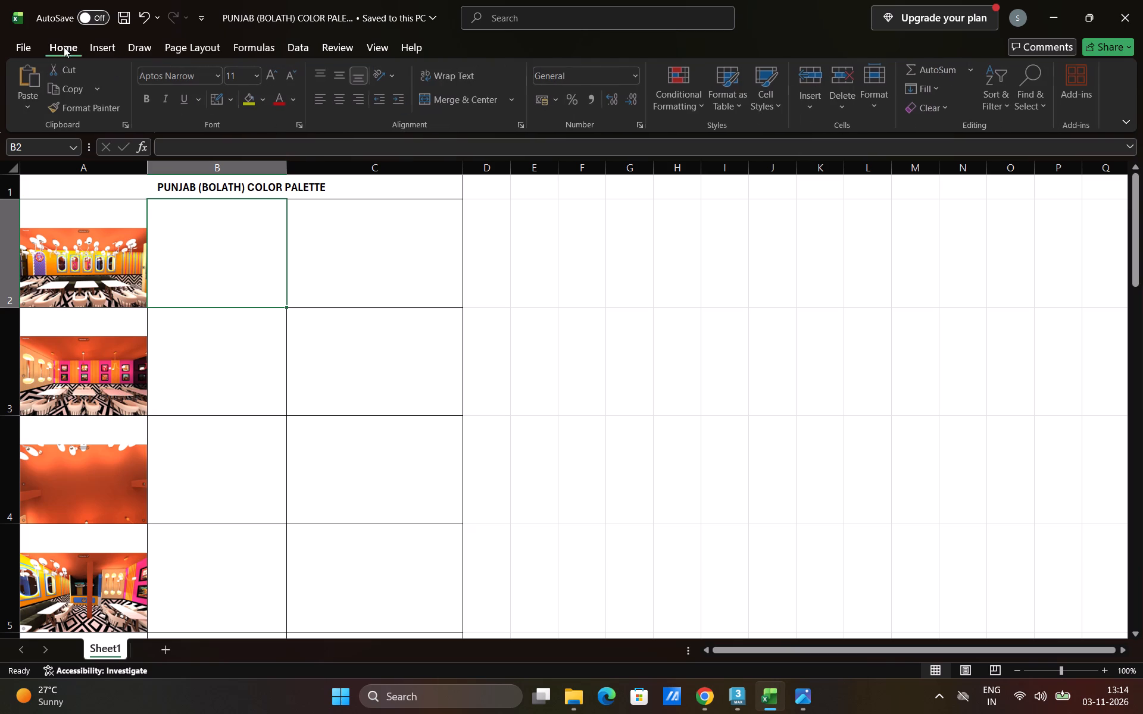
click(222, 99)
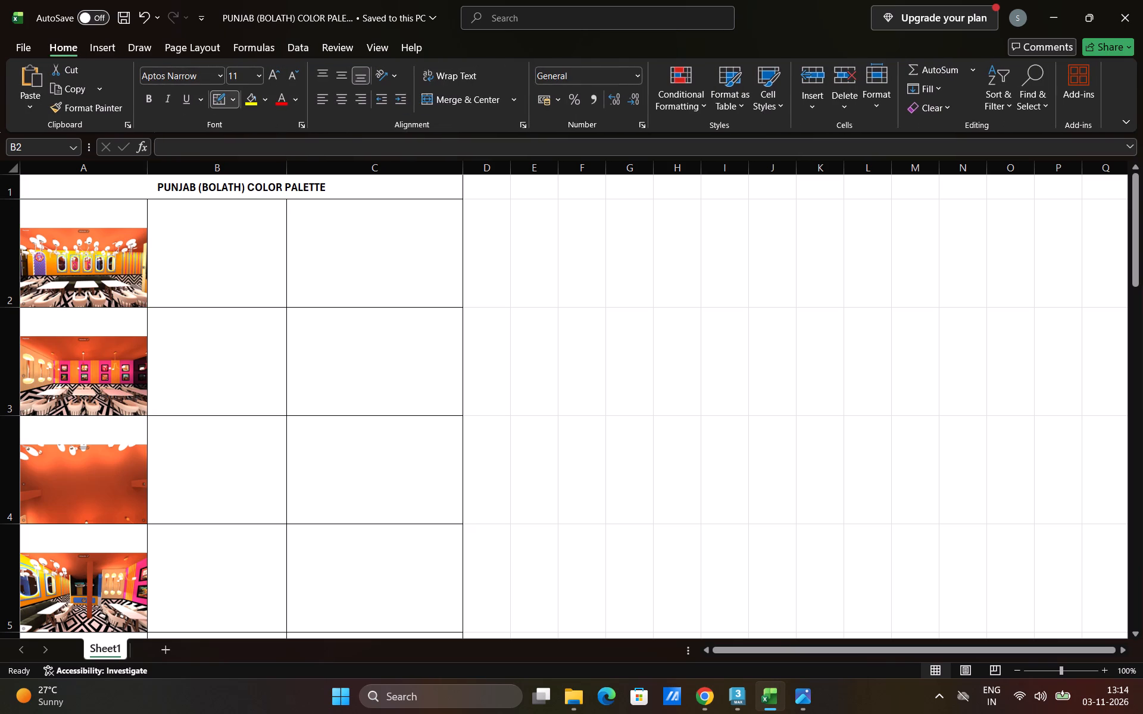
drag(480, 190, 734, 643)
scroll(533, 360, up, 10)
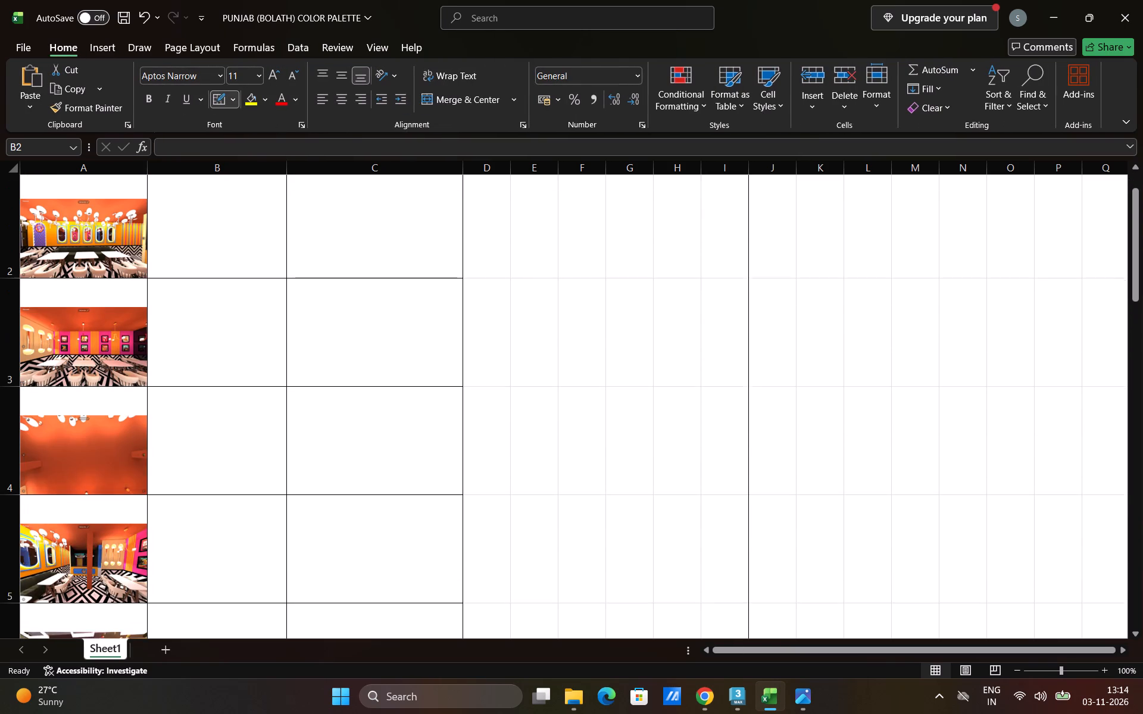
scroll(533, 233, up, 10)
Draw the inner cell borders for columns D to I in rows 1 and 2.
drag(715, 190, 432, 205)
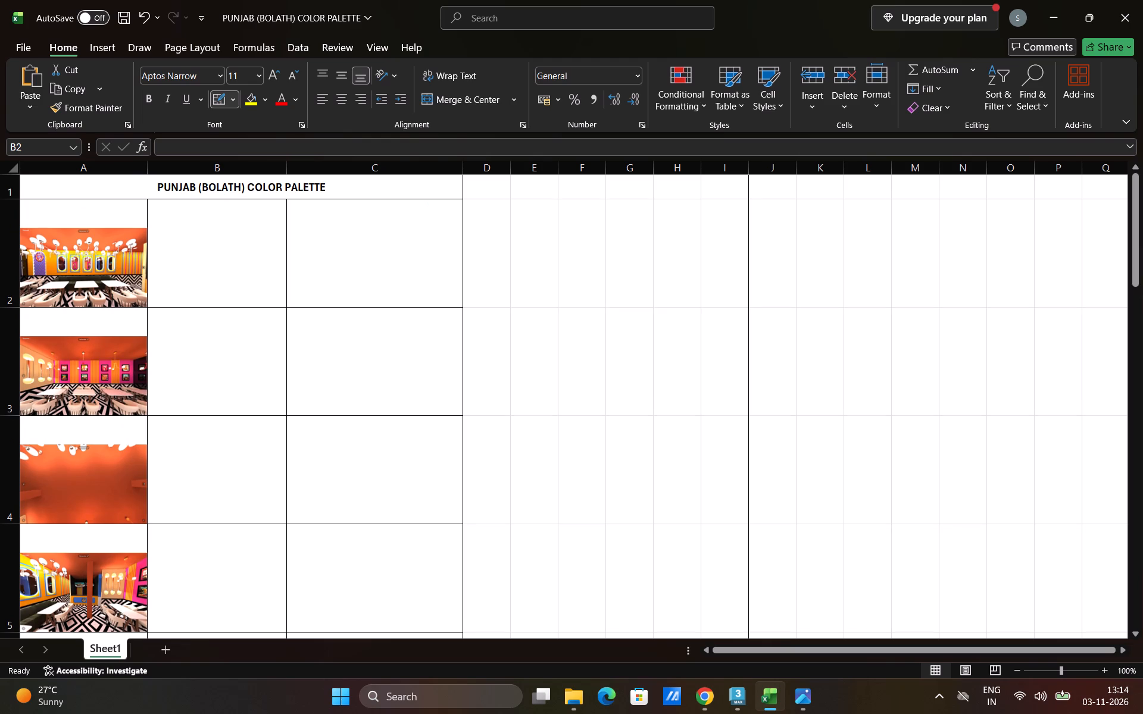
drag(513, 177, 499, 251)
drag(510, 190, 521, 227)
drag(490, 190, 490, 189)
drag(490, 189, 723, 185)
drag(724, 187, 713, 270)
drag(656, 217, 660, 279)
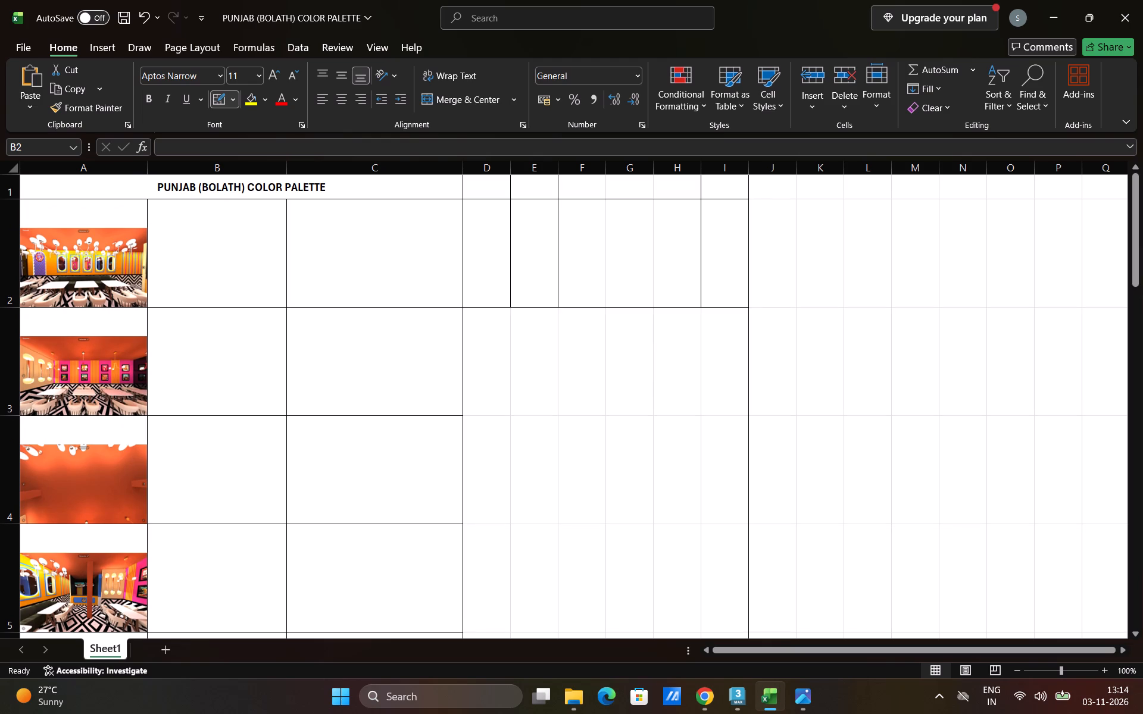
drag(664, 196, 660, 239)
drag(633, 181, 609, 292)
drag(648, 264, 640, 374)
drag(685, 286, 686, 289)
Draw the cell borders for columns D to I in row 3.
drag(686, 289, 699, 379)
drag(690, 280, 716, 380)
drag(623, 255, 571, 402)
drag(546, 268, 527, 370)
drag(505, 253, 503, 279)
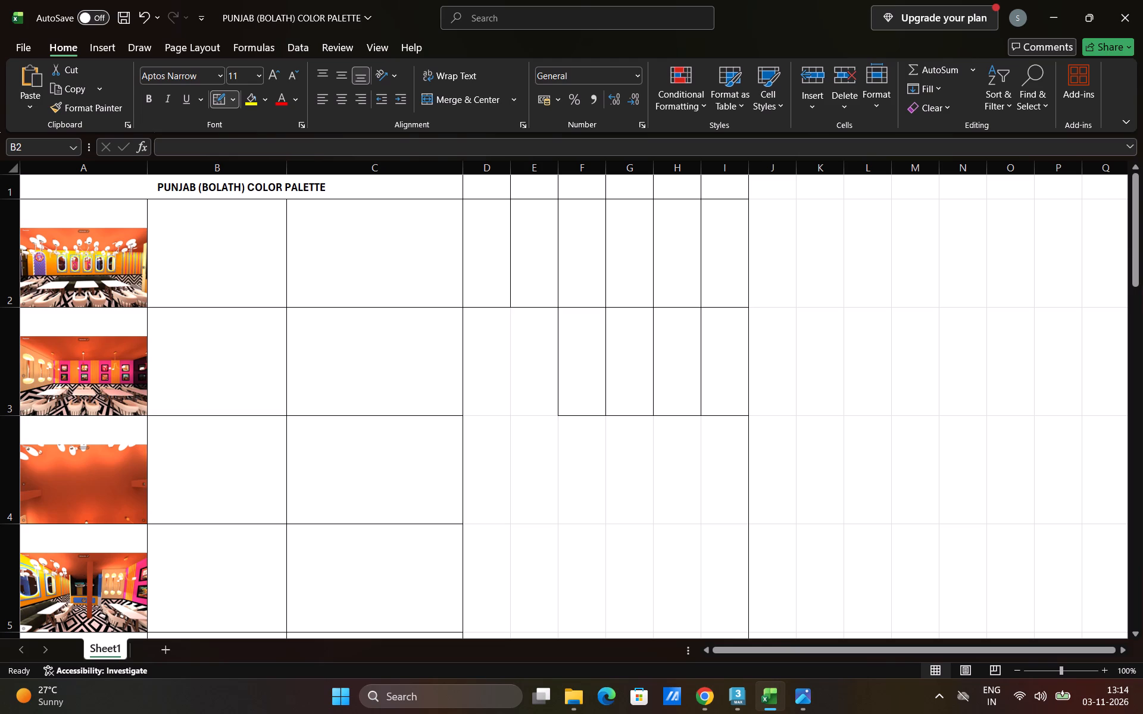
drag(503, 279, 501, 377)
drag(473, 252, 496, 396)
Draw the cell borders for columns D to I in rows 4 and 5.
scroll(503, 316, down, 4)
drag(498, 256, 494, 373)
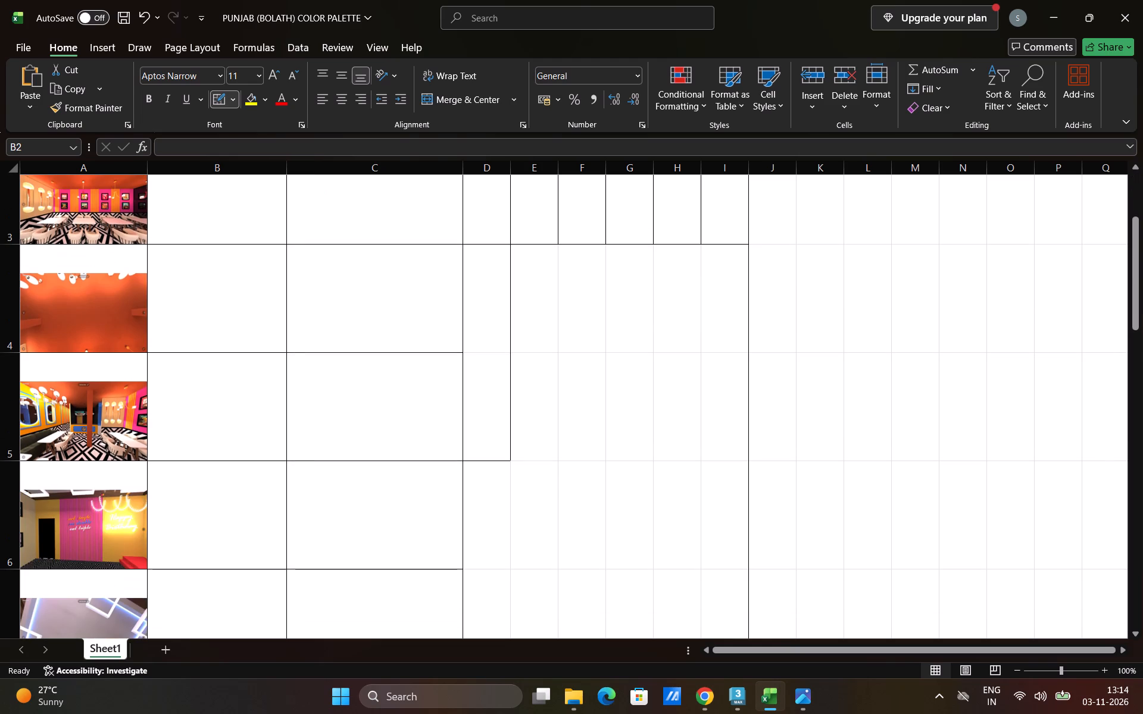
drag(494, 373, 493, 386)
drag(552, 240, 560, 405)
drag(656, 237, 677, 421)
drag(716, 283, 743, 425)
drag(672, 268, 629, 452)
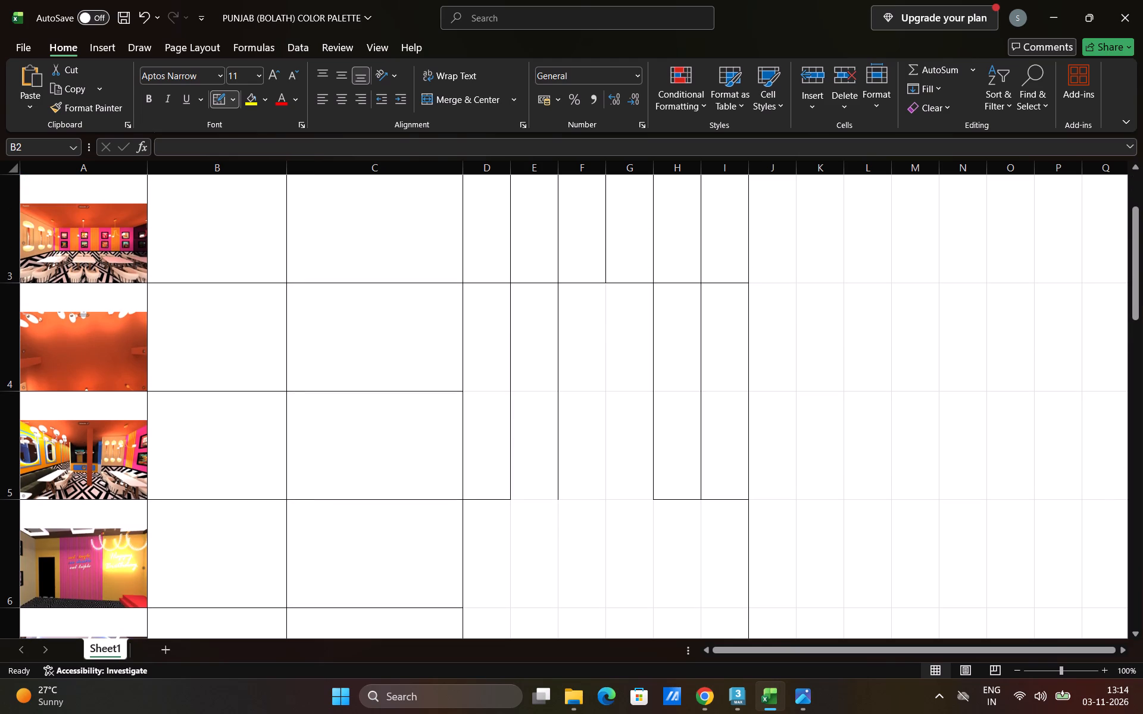
drag(576, 292, 574, 436)
drag(730, 368, 488, 372)
drag(509, 430, 580, 428)
Draw the cell borders for columns D to I in rows 6 and 7.
scroll(543, 350, down, 8)
scroll(546, 336, up, 2)
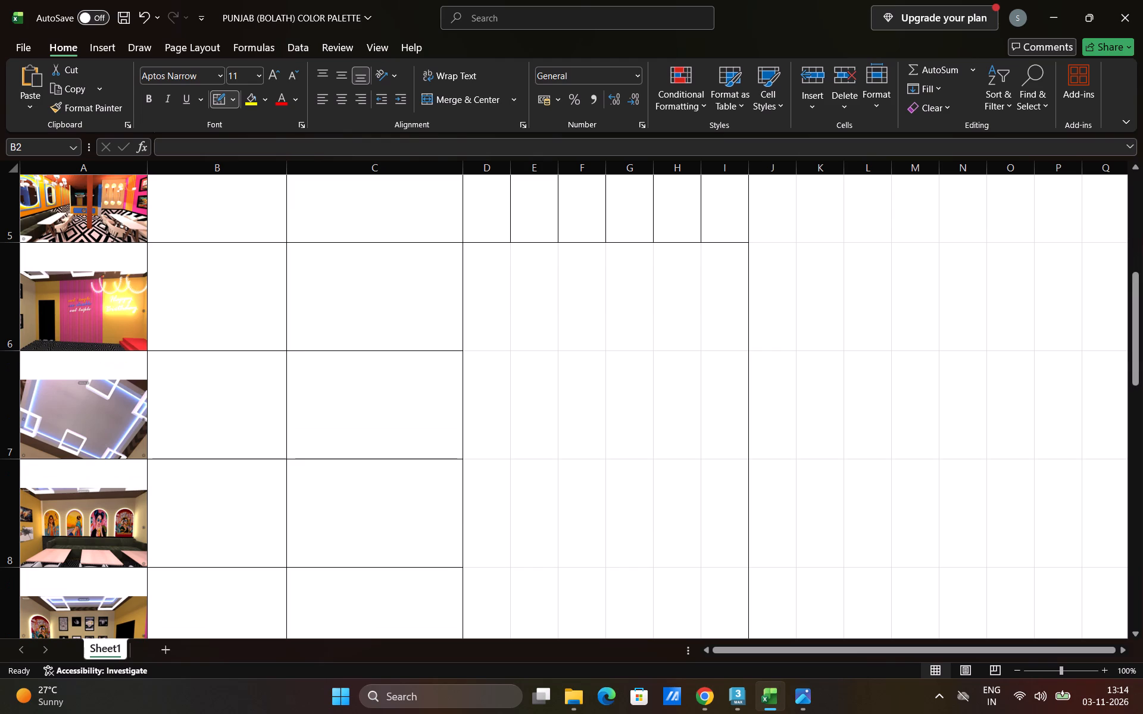
drag(664, 283, 682, 448)
drag(702, 302, 735, 431)
drag(639, 268, 607, 388)
drag(583, 289, 556, 372)
drag(536, 302, 533, 391)
drag(460, 301, 470, 390)
drag(482, 333, 711, 317)
drag(573, 322, 516, 408)
drag(474, 380, 471, 431)
Draw the cell borders for columns D to I in rows 8 and 9.
scroll(532, 377, down, 4)
drag(515, 328, 541, 409)
drag(584, 341, 614, 431)
drag(673, 355, 704, 458)
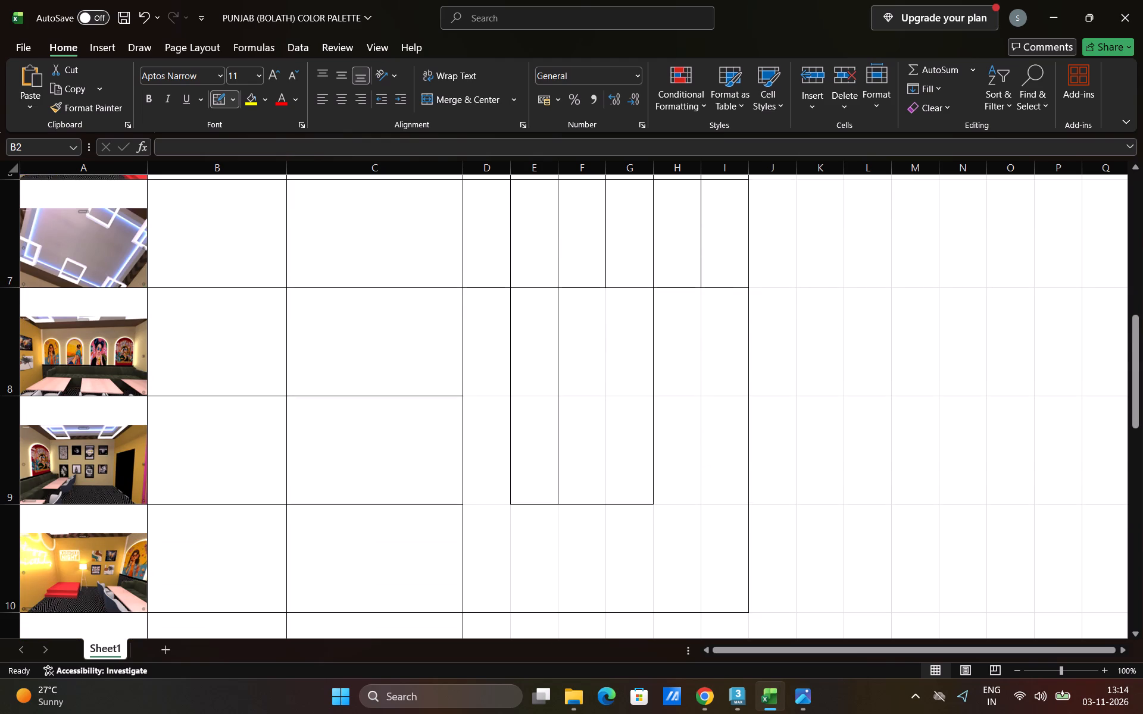
drag(707, 364, 722, 420)
drag(711, 381, 469, 390)
drag(504, 333, 513, 476)
drag(585, 359, 604, 464)
Draw the cell borders for columns D to I in row 10, leave border drawing and save the workbook.
scroll(510, 405, down, 2)
drag(483, 385, 495, 449)
drag(518, 371, 477, 400)
drag(570, 375, 581, 433)
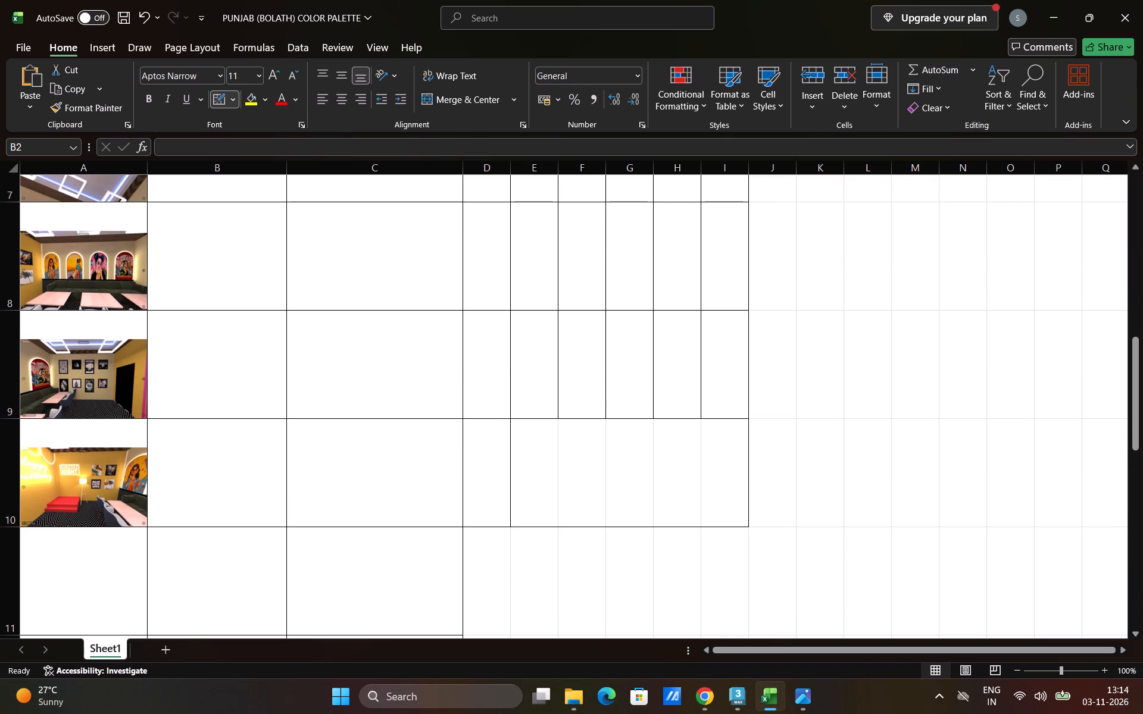
drag(658, 385, 686, 490)
drag(702, 409, 665, 469)
scroll(489, 323, down, 5)
scroll(489, 323, up, 1)
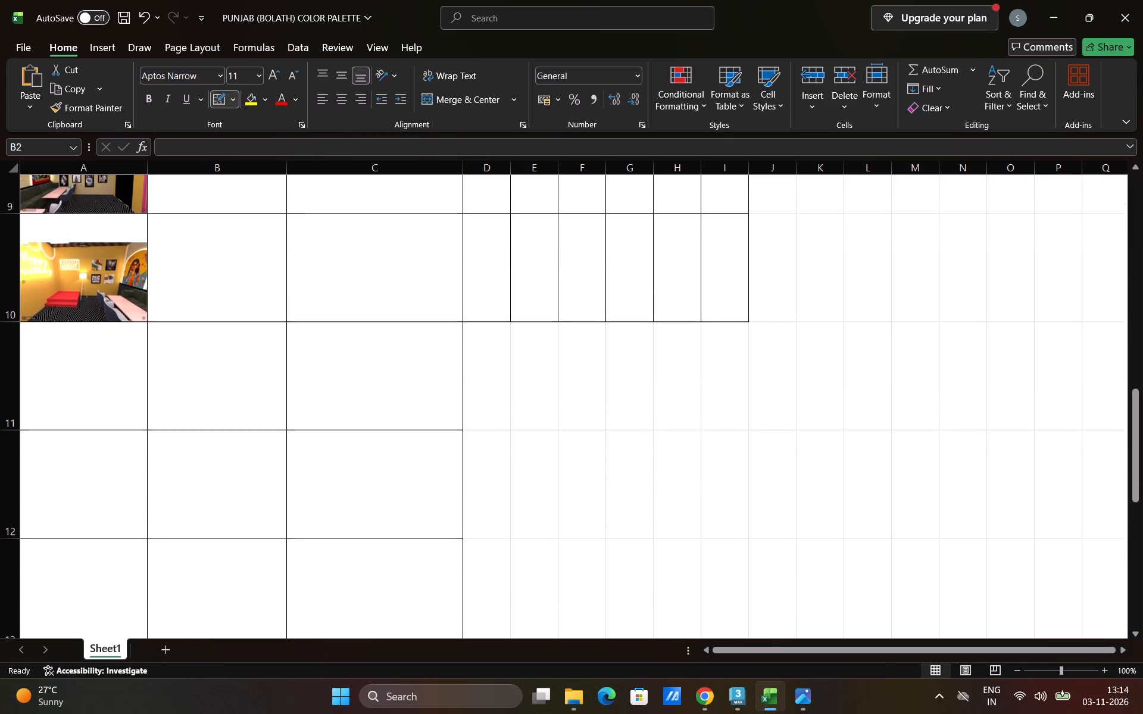
scroll(489, 323, up, 5)
key(Escape)
key(ctrl+s)
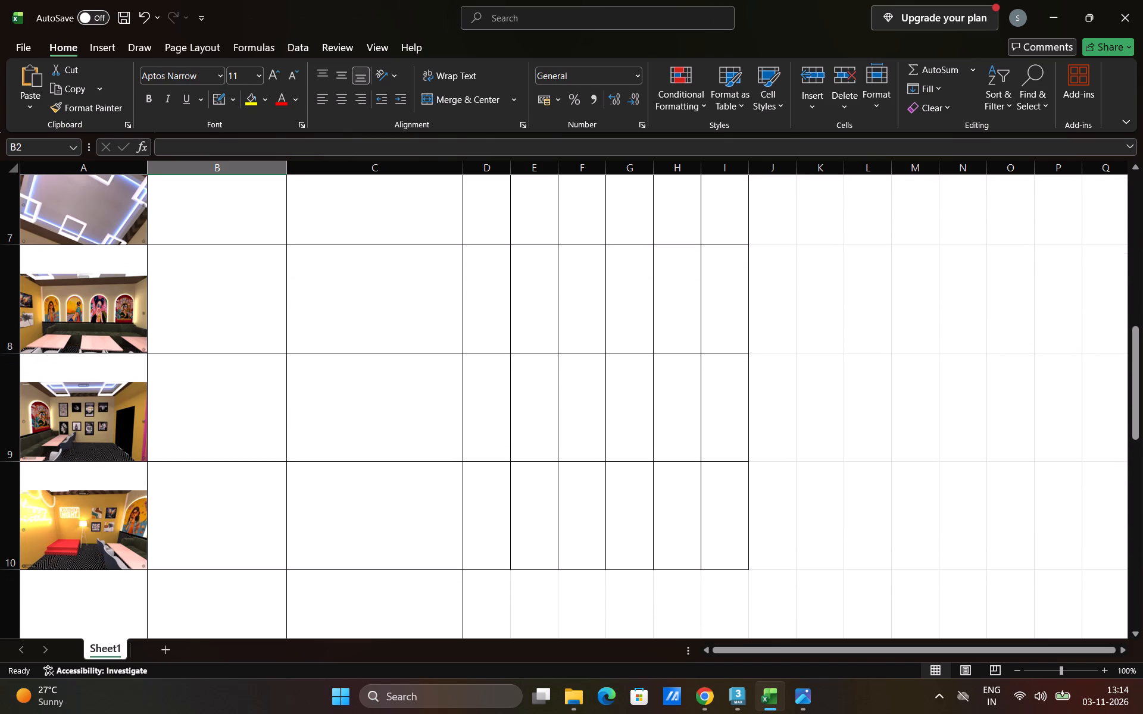
Select columns D to I and widen them equally to roughly twice their width.
scroll(489, 323, up, 20)
scroll(489, 323, up, 3)
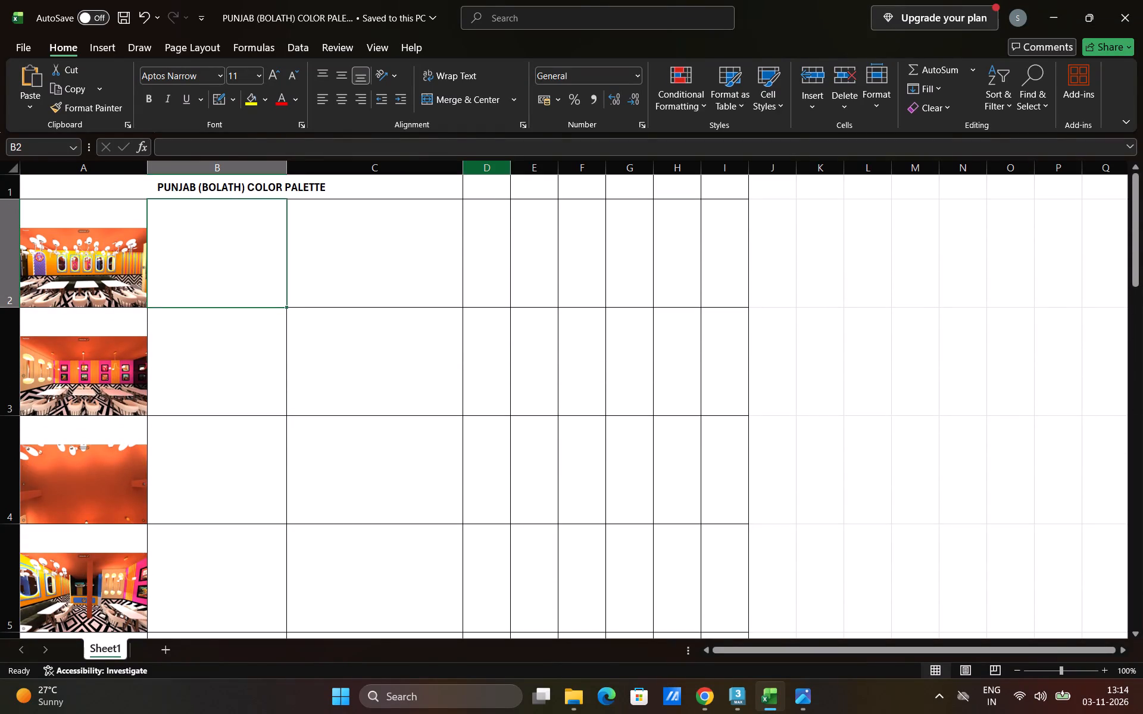
drag(495, 171, 735, 171)
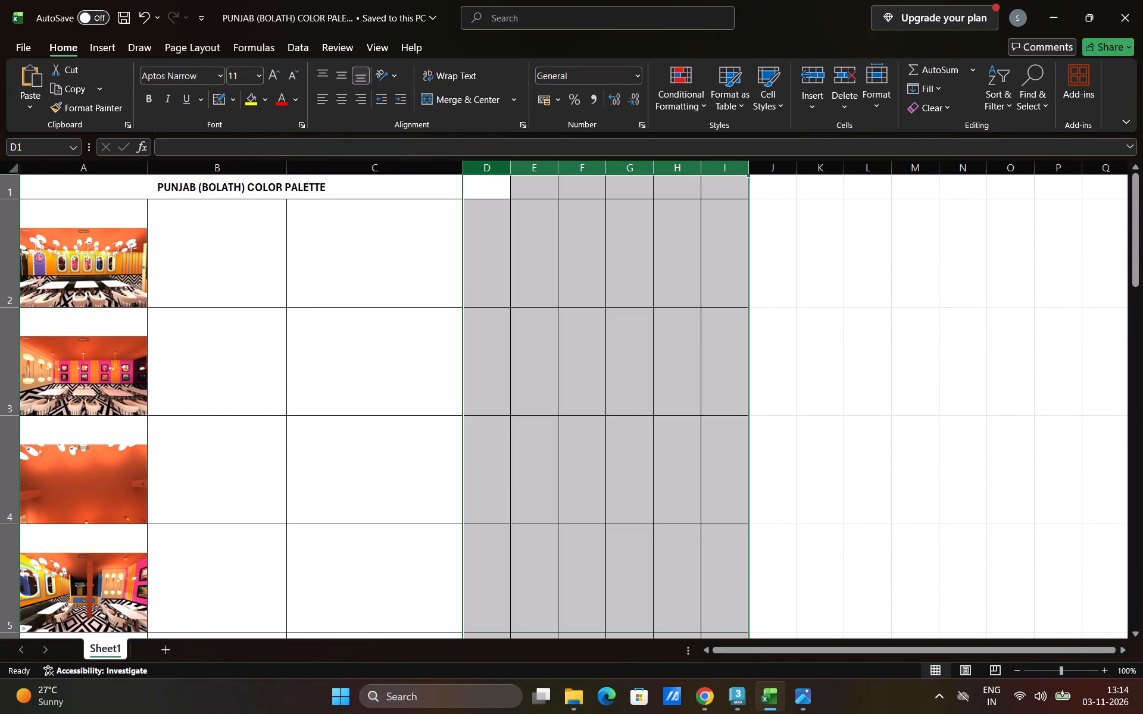
drag(511, 171, 567, 172)
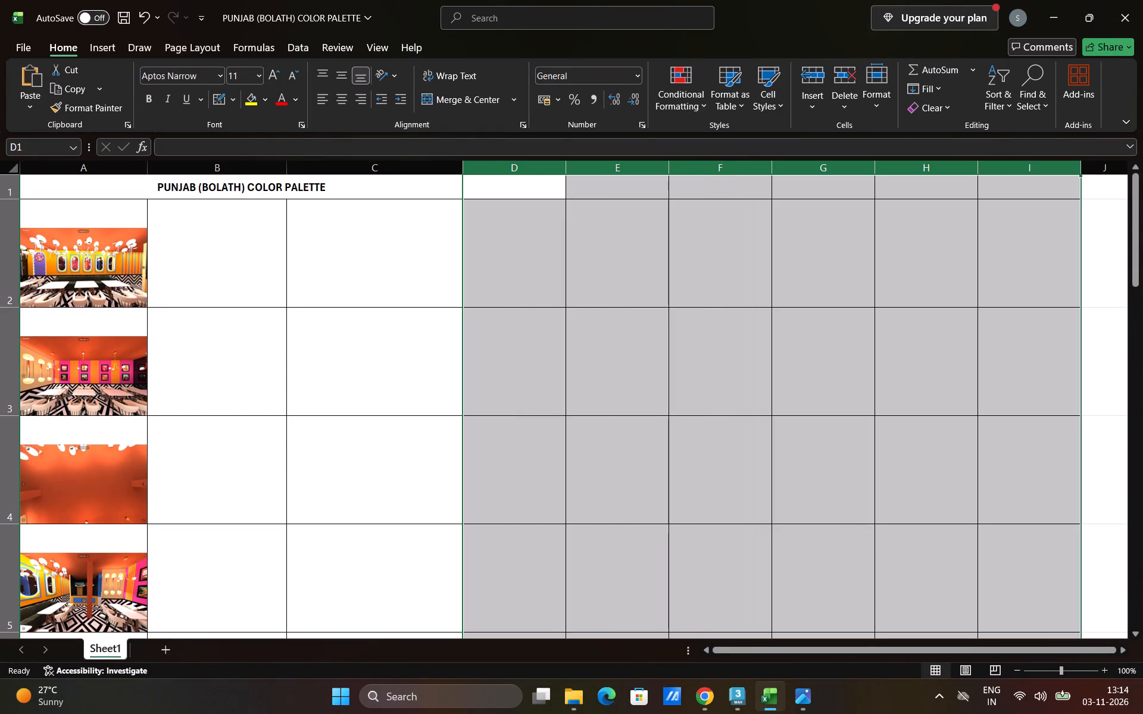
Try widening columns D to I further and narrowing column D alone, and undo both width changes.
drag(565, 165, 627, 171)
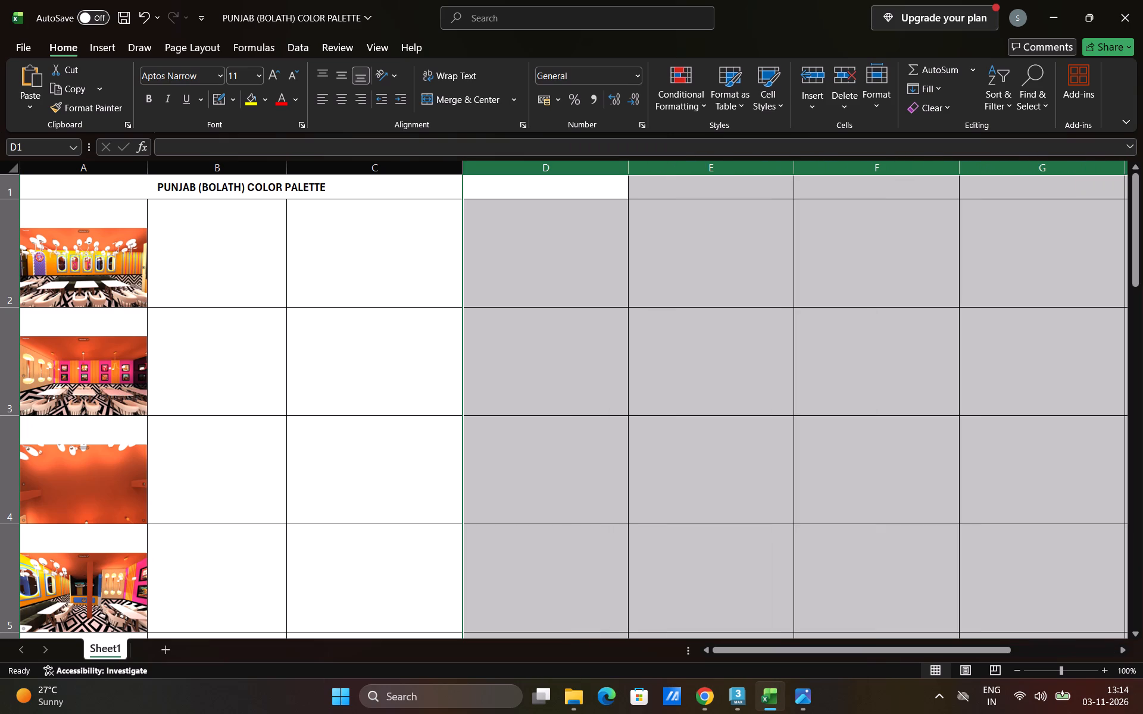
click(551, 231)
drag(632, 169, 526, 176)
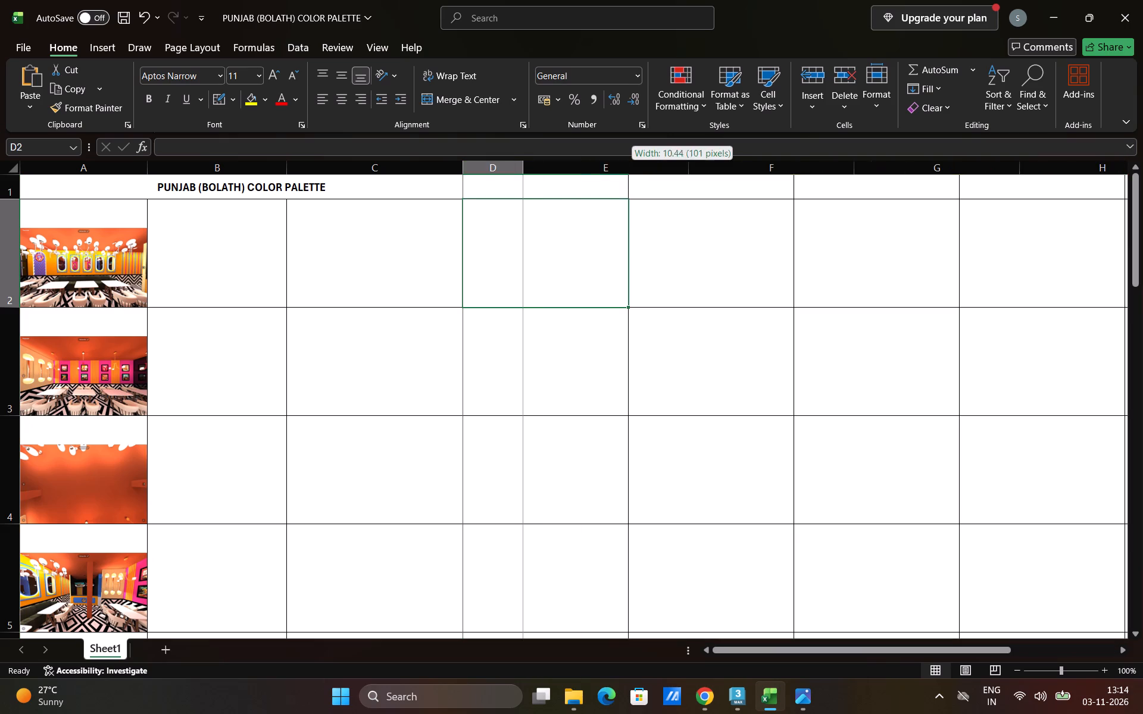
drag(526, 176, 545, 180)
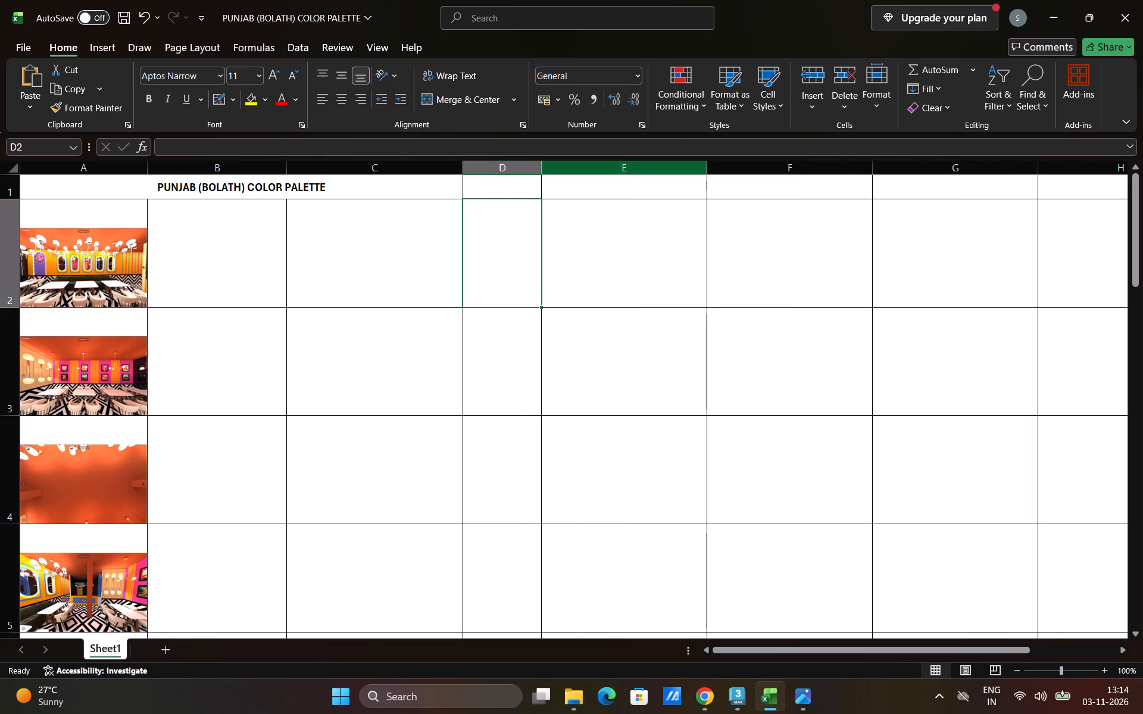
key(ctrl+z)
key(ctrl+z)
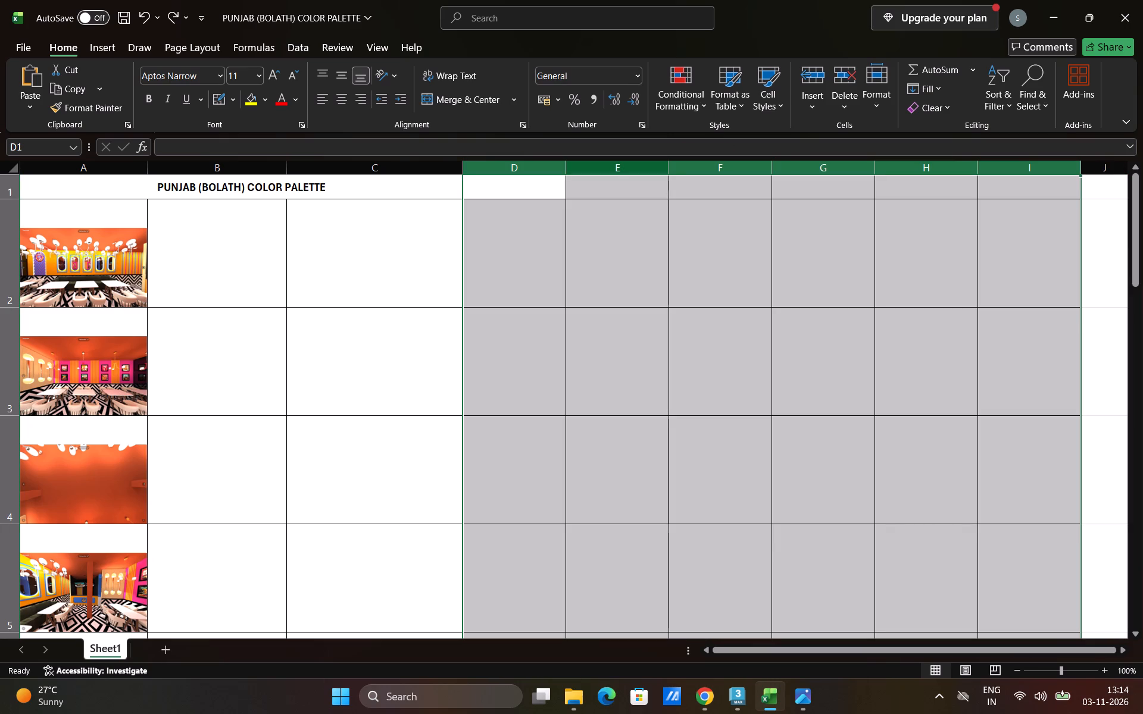
Narrow columns D to I equally to about half the width of column C.
drag(569, 168, 548, 164)
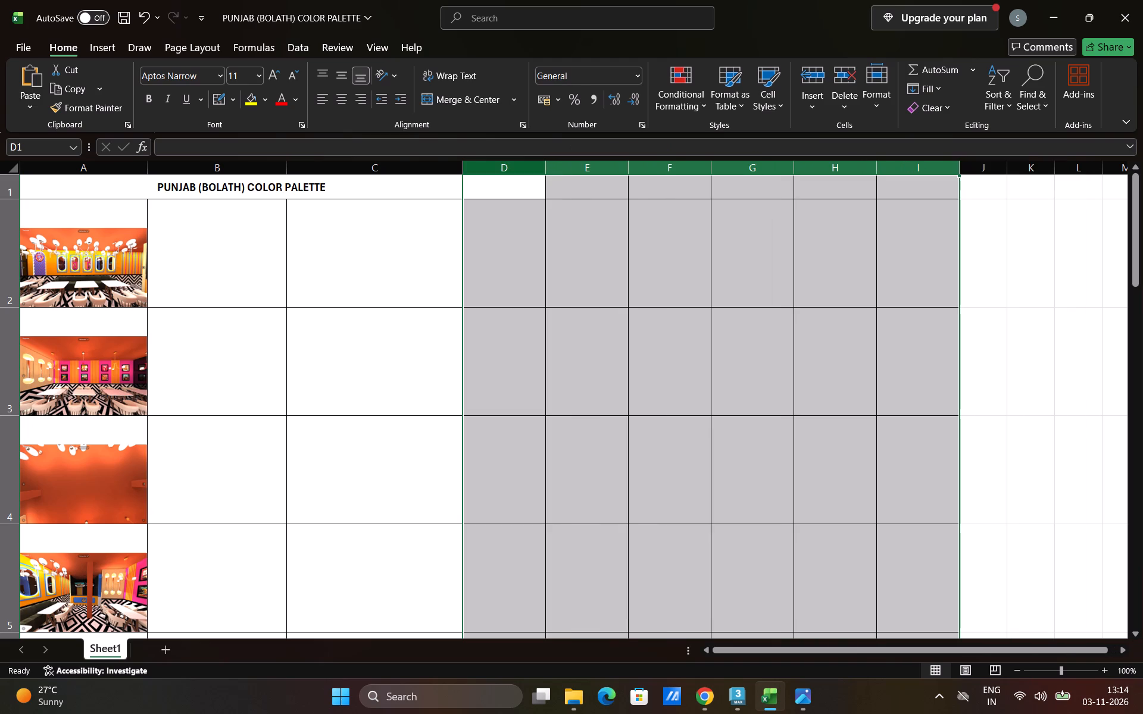
Narrow columns B and C together to about the width of columns D to I and save the workbook.
drag(416, 174, 212, 178)
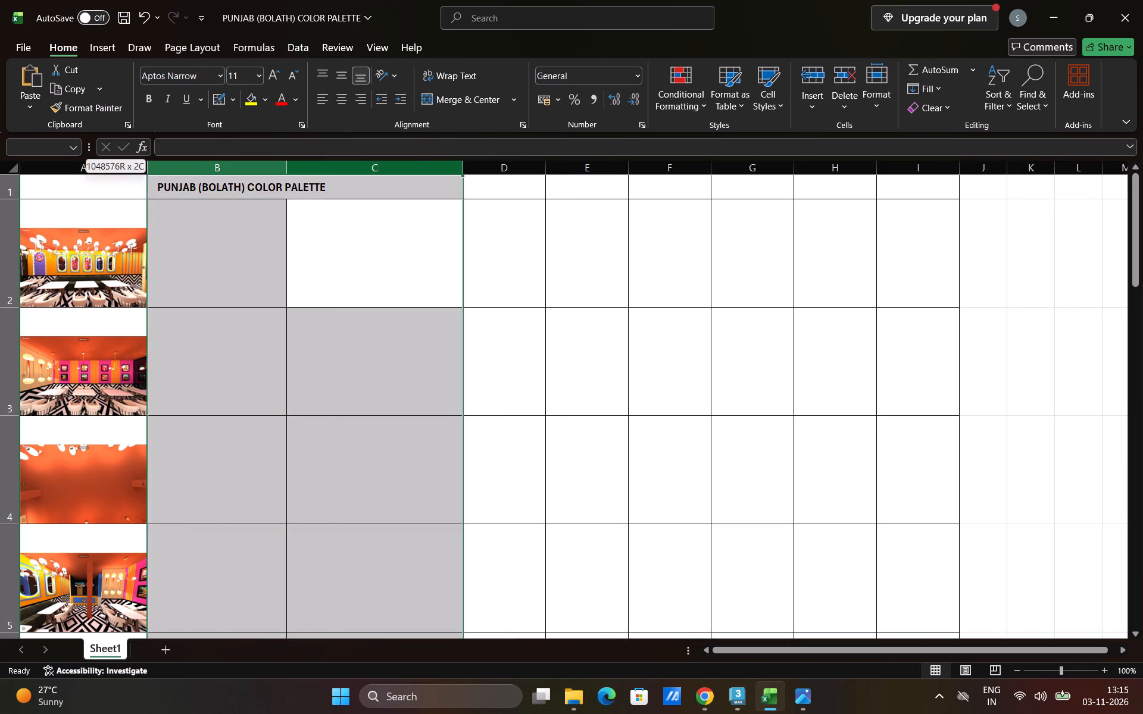
drag(212, 178, 218, 180)
drag(467, 166, 461, 168)
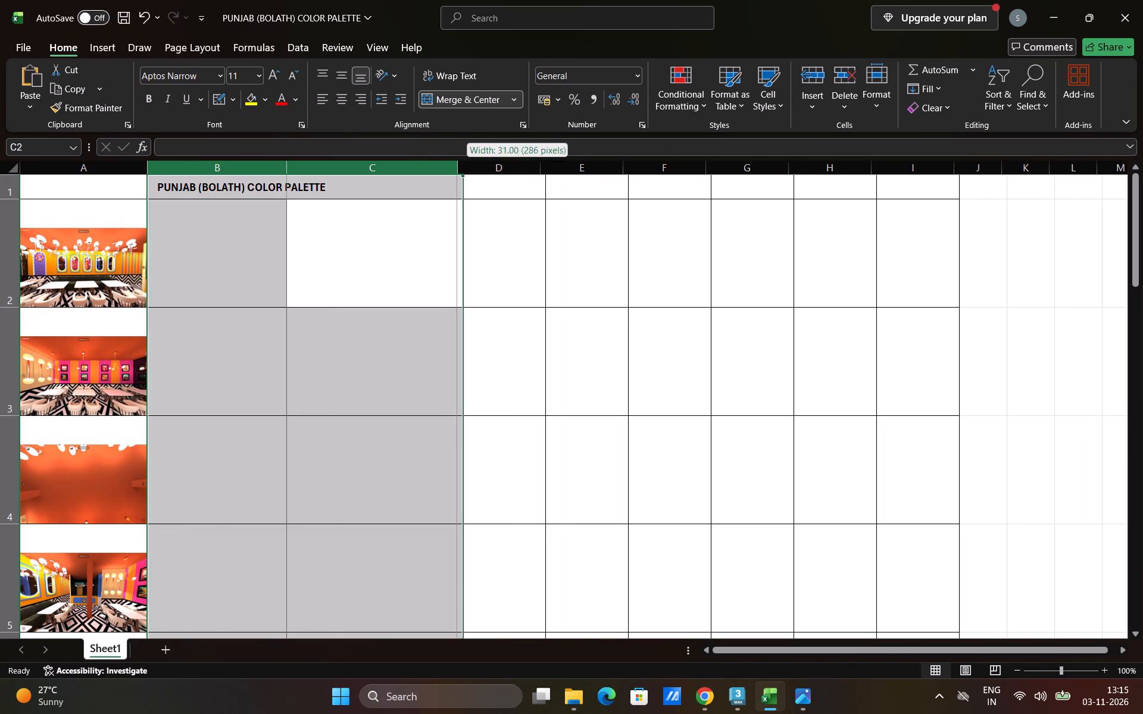
drag(461, 168, 376, 176)
click(352, 239)
key(ctrl+s)
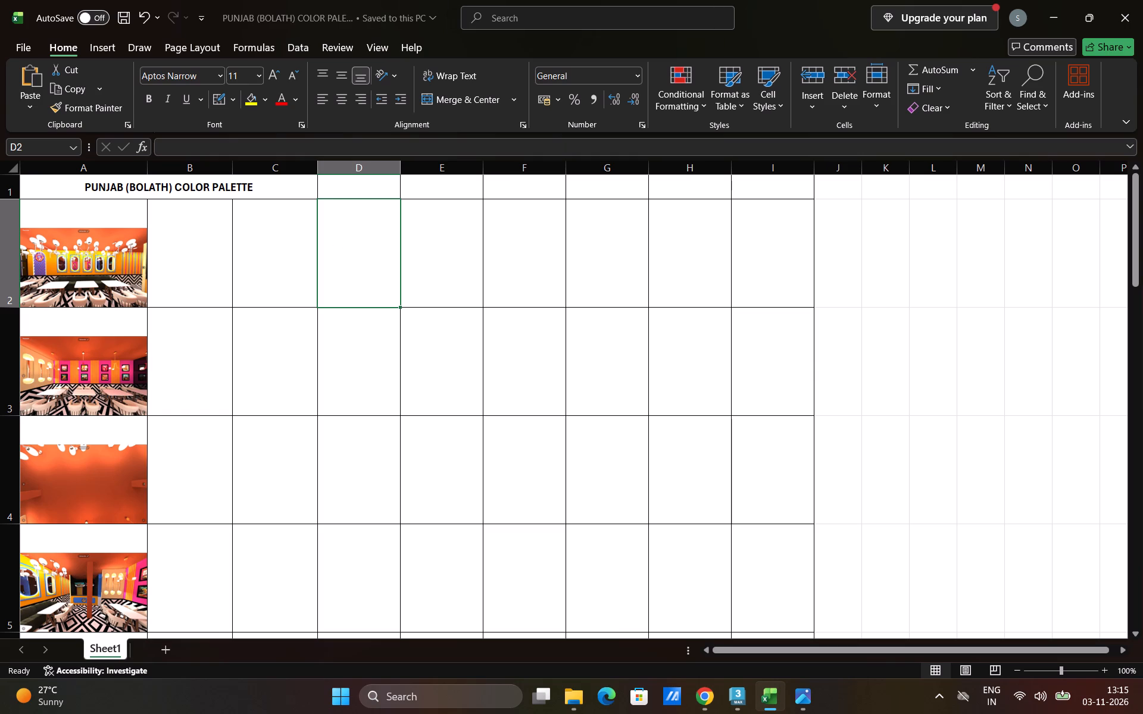
Insert swatch pictures 19268, 19284 and 29383 from the Downloads folder into cells, starting at B2.
click(202, 264)
click(115, 50)
click(188, 70)
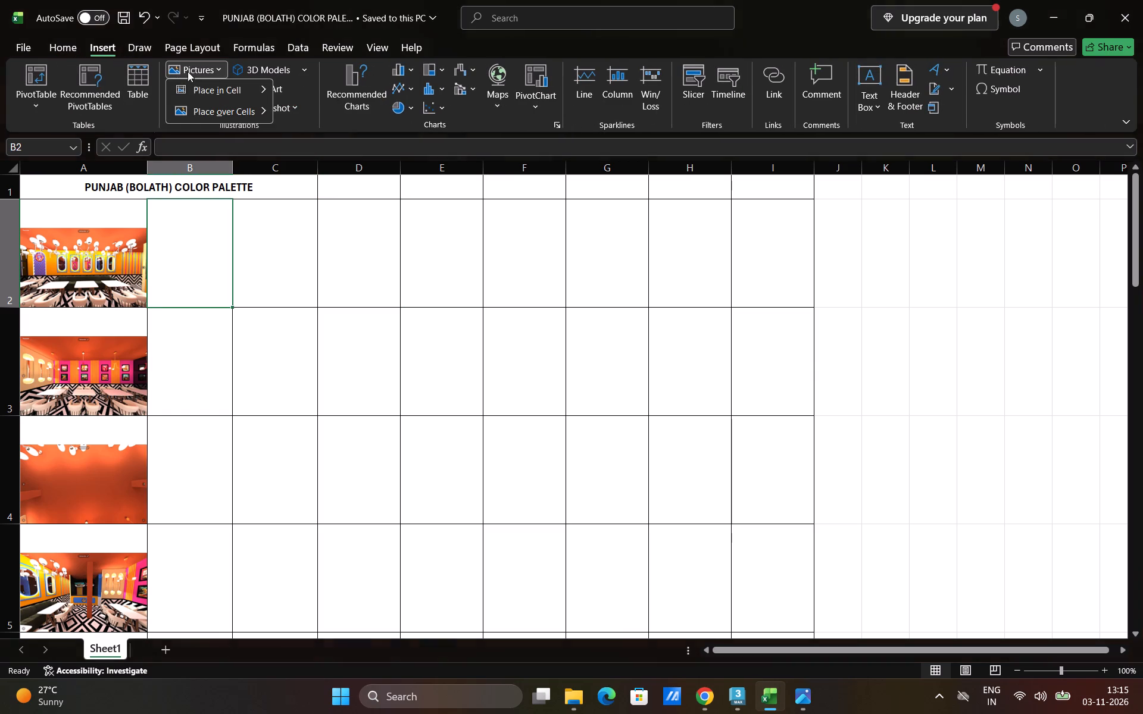
click(202, 85)
click(329, 116)
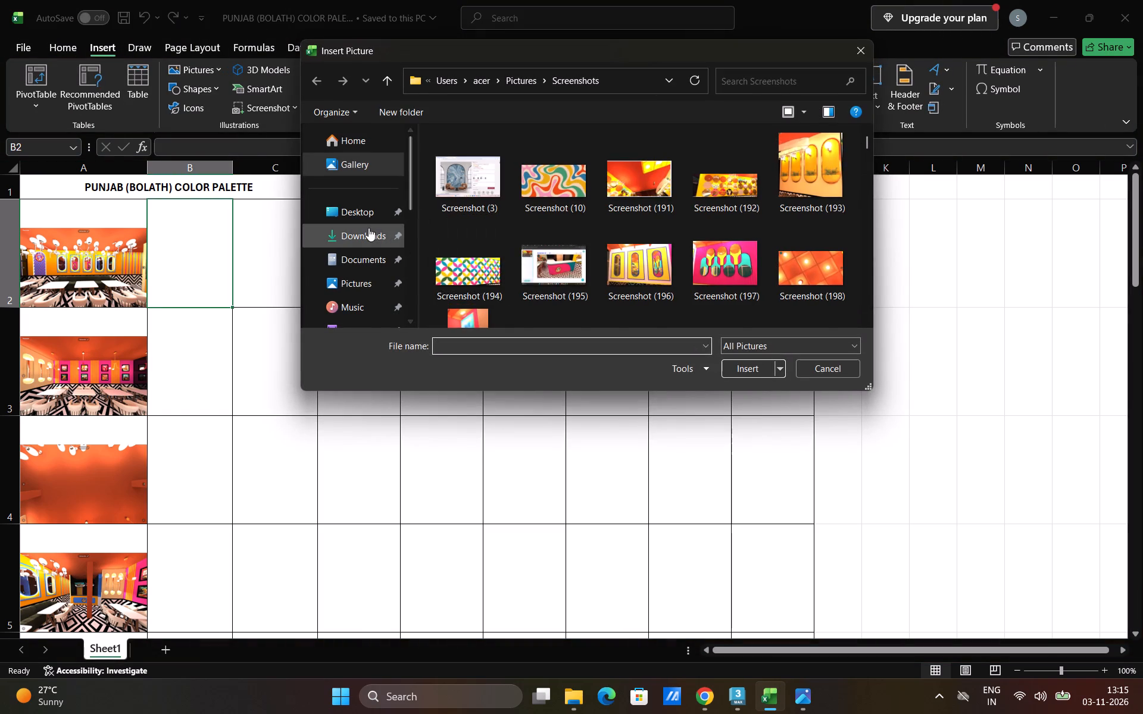
click(368, 228)
drag(869, 143, 869, 152)
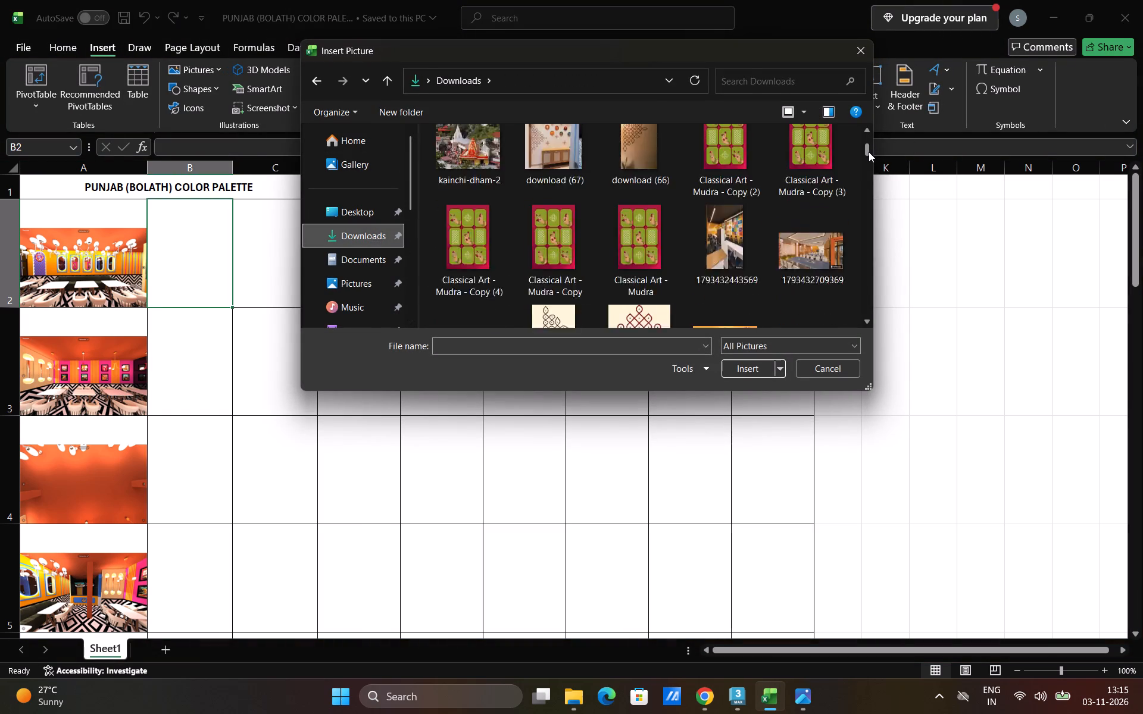
drag(869, 152, 876, 170)
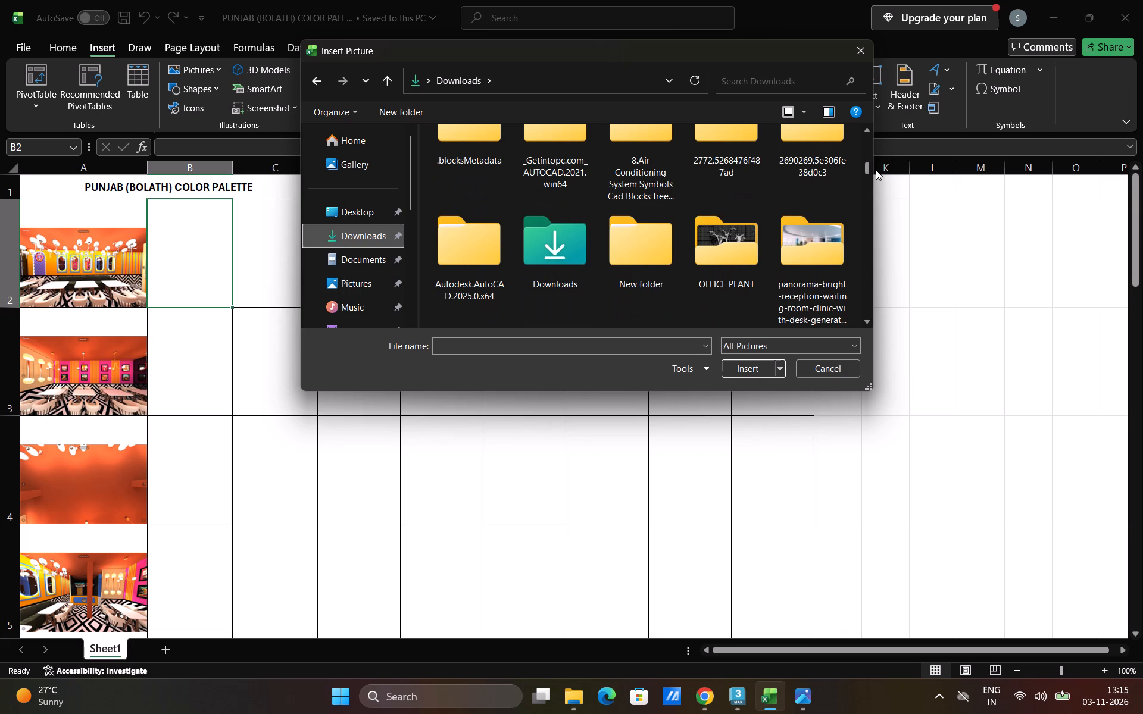
drag(876, 170, 876, 173)
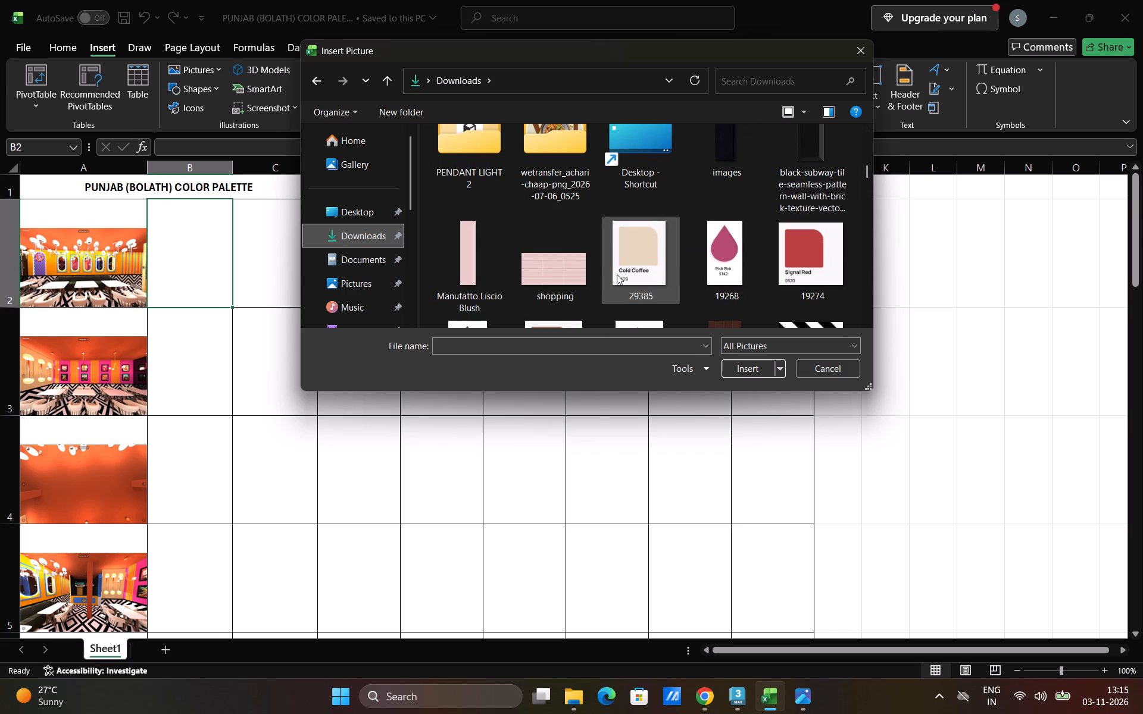
scroll(580, 253, down, 1)
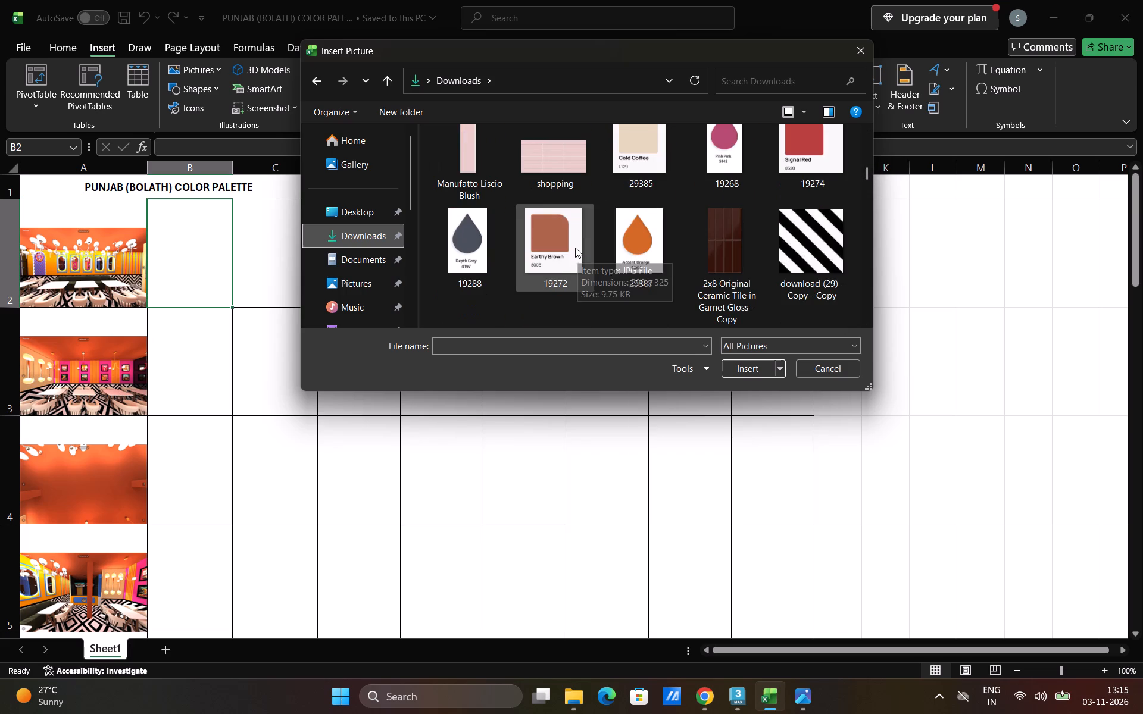
scroll(526, 242, down, 2)
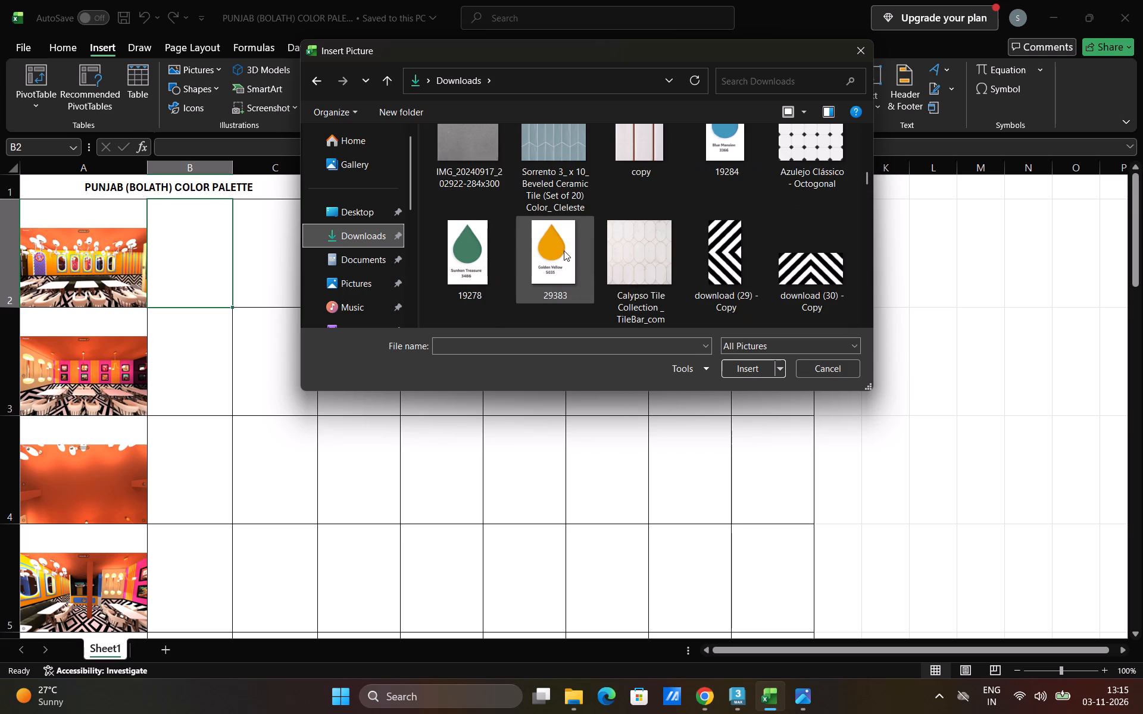
scroll(564, 250, down, 1)
scroll(564, 250, up, 4)
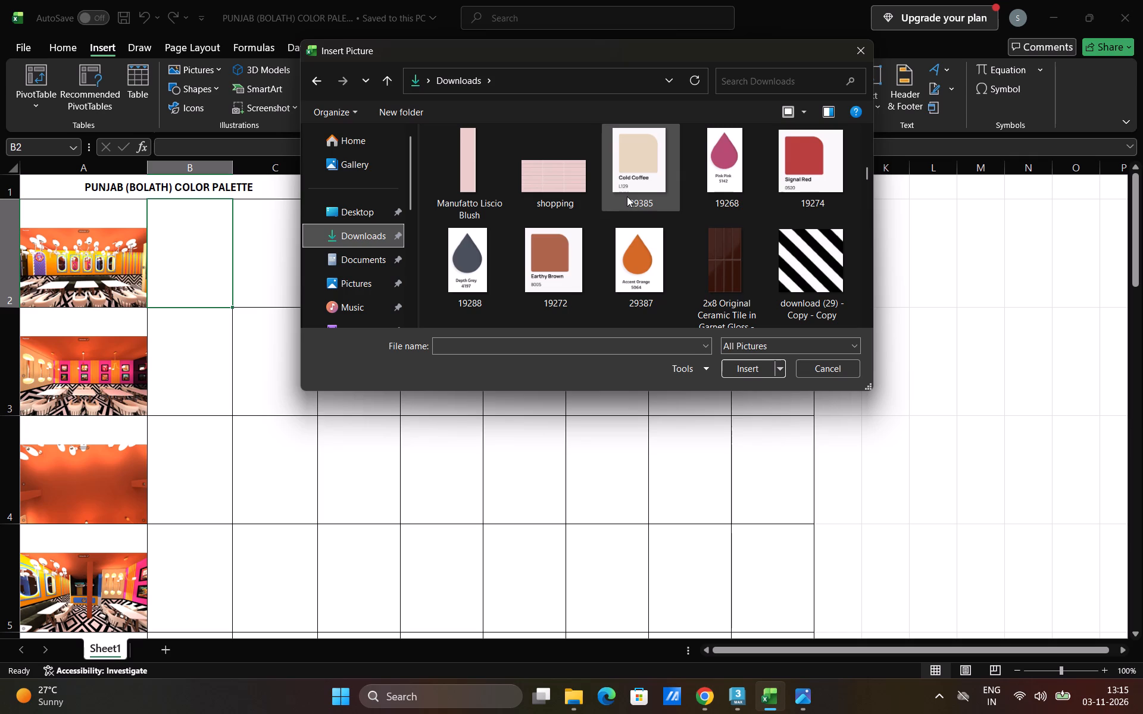
scroll(586, 215, down, 3)
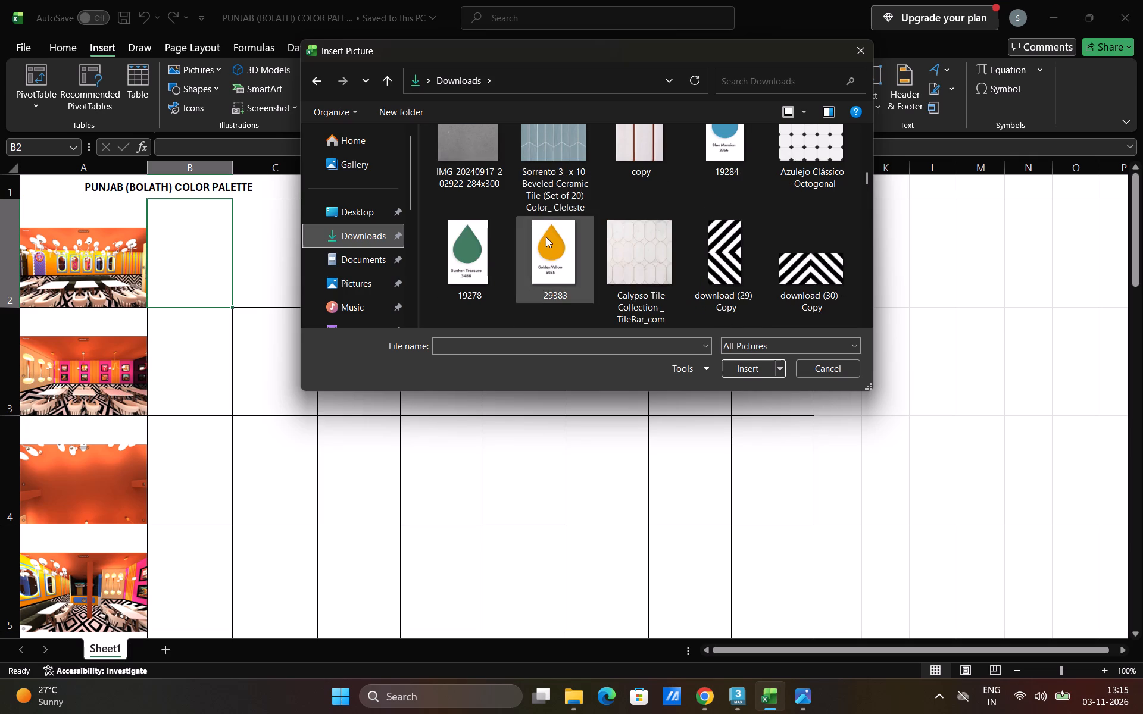
click(546, 237)
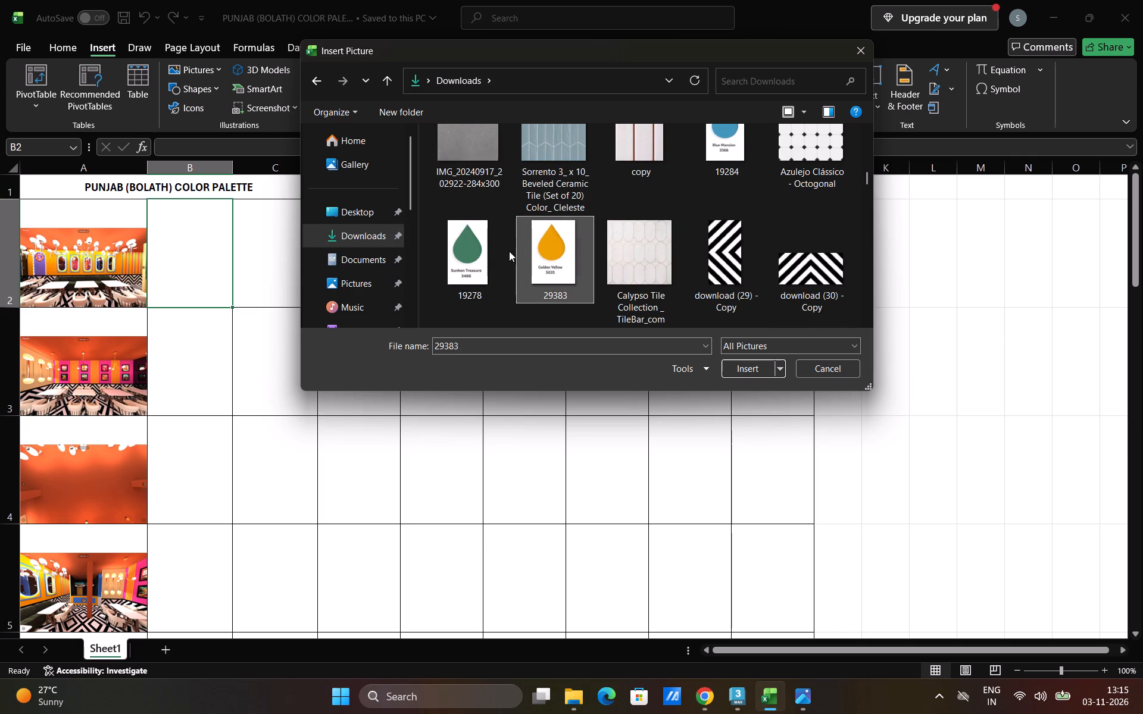
scroll(530, 246, up, 1)
ctrl+click(707, 193)
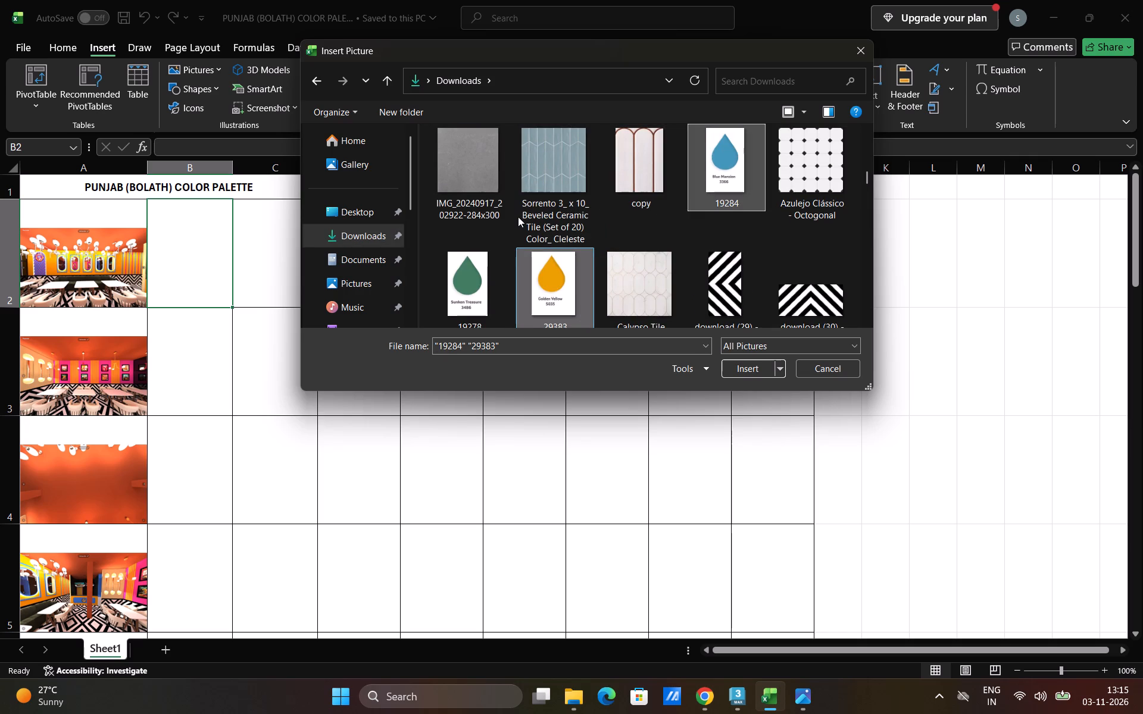
scroll(518, 217, up, 2)
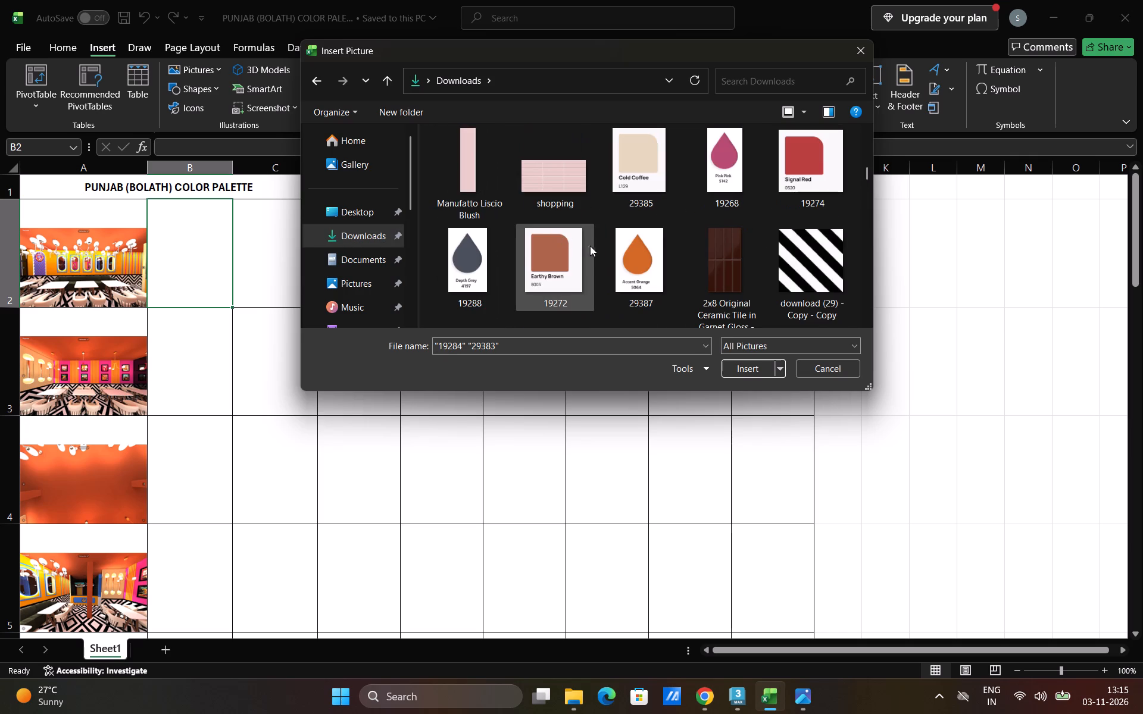
ctrl+click(718, 177)
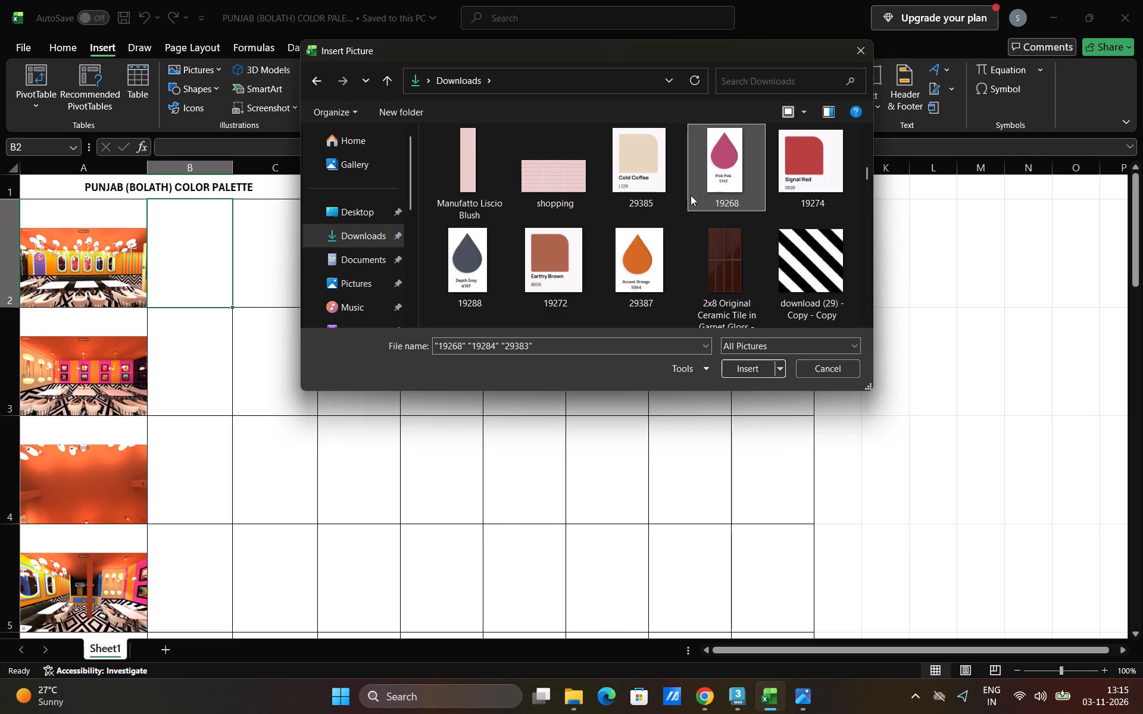
click(760, 375)
Move the Blue Mansion swatch from B3 to C2 and the Golden Yellow swatch from B4 to D2.
click(193, 383)
key(ctrl+x)
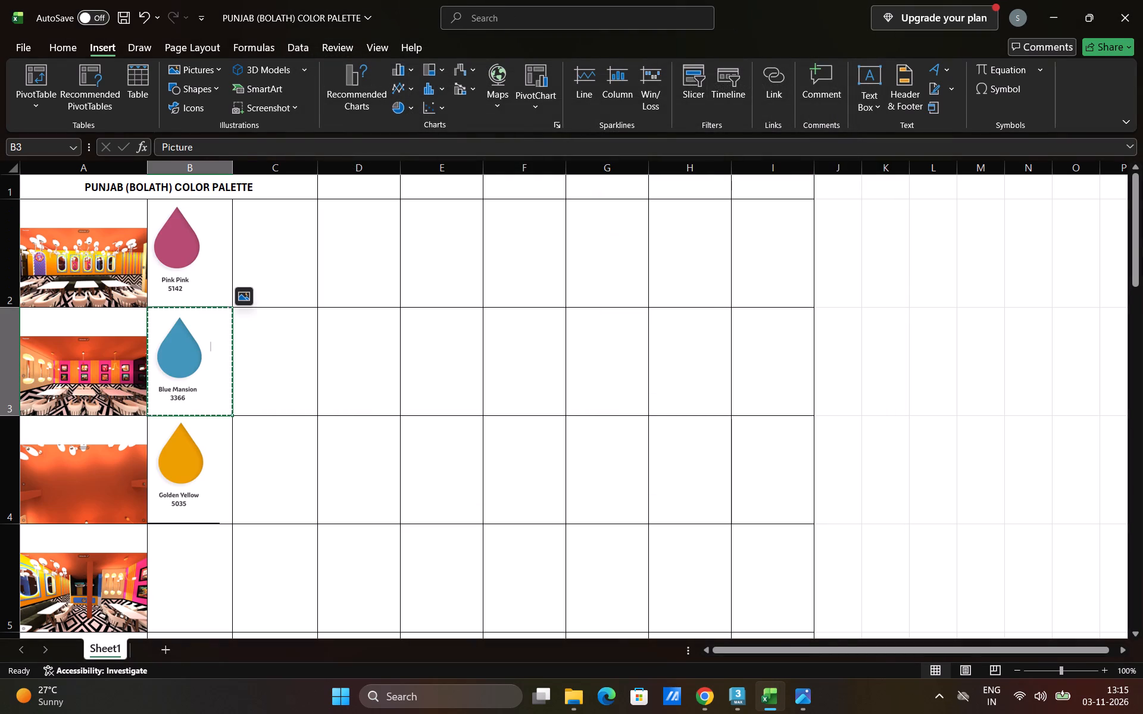
click(276, 260)
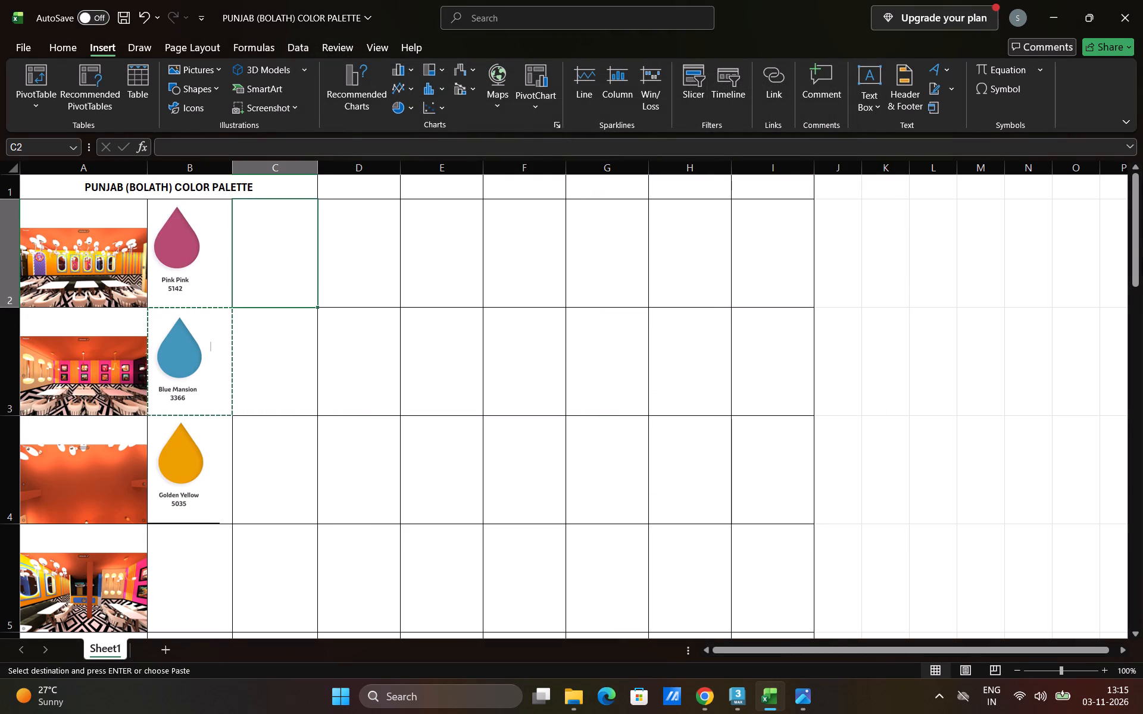
key(ctrl+v)
click(204, 434)
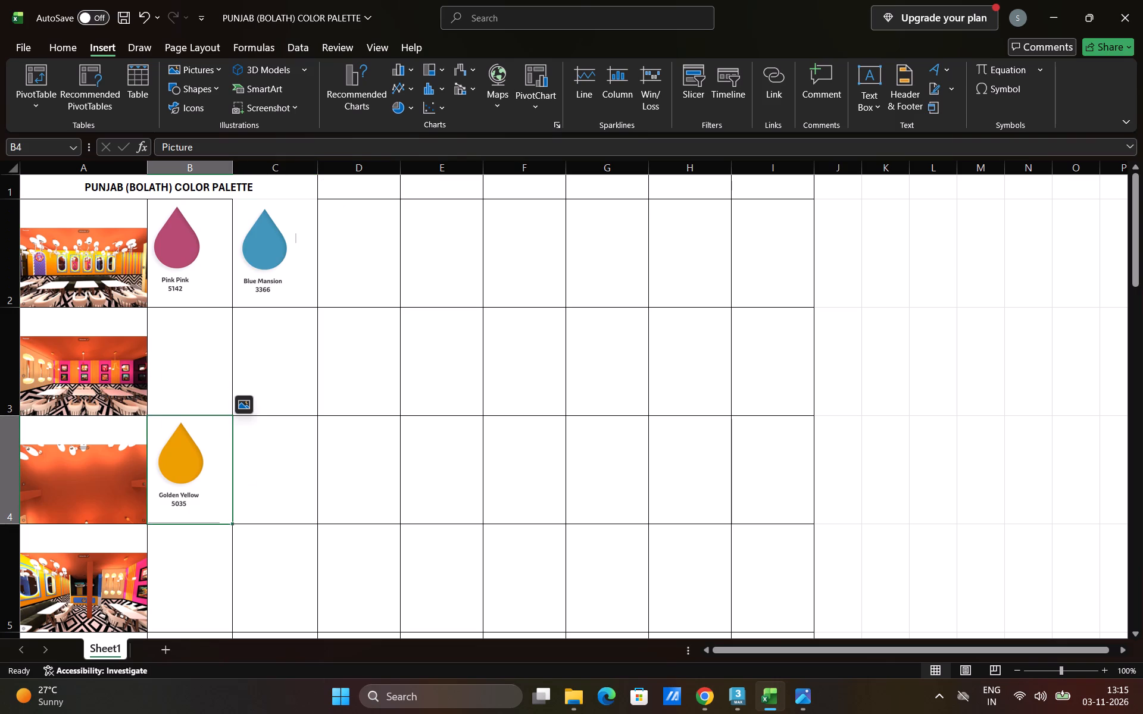
key(ctrl+x)
click(386, 242)
key(ctrl+v)
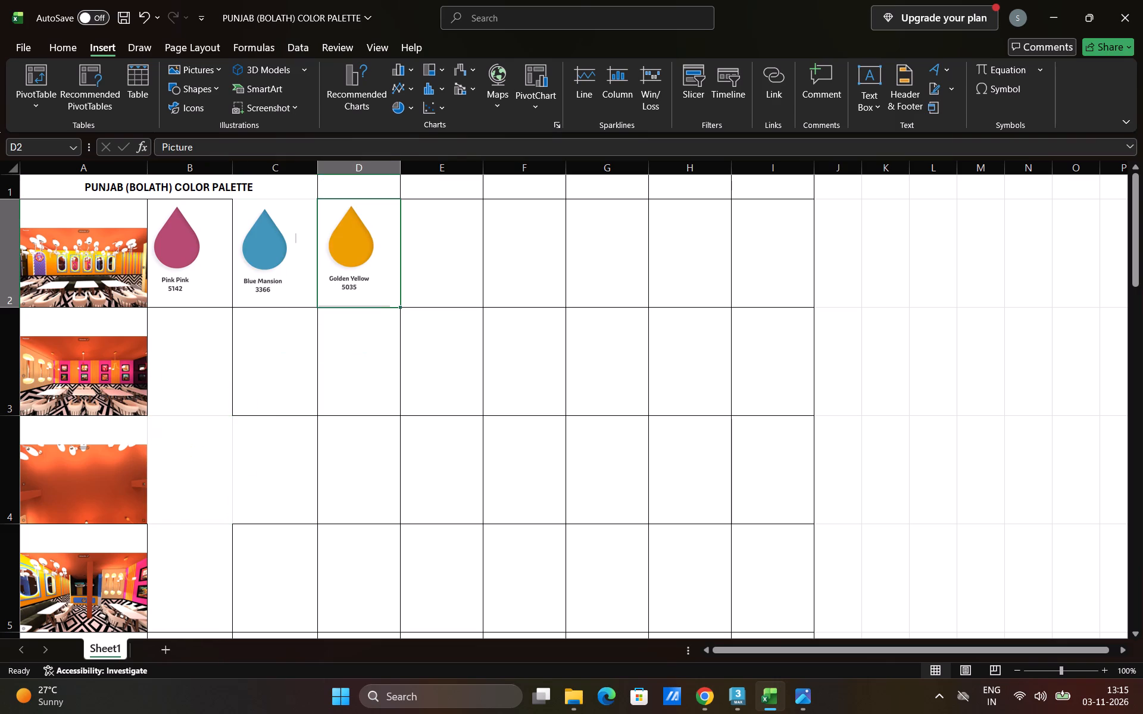
Redraw the missing cell borders around the row 2 swatches and the emptied cells B3 and B4, and save the workbook.
click(252, 390)
click(90, 51)
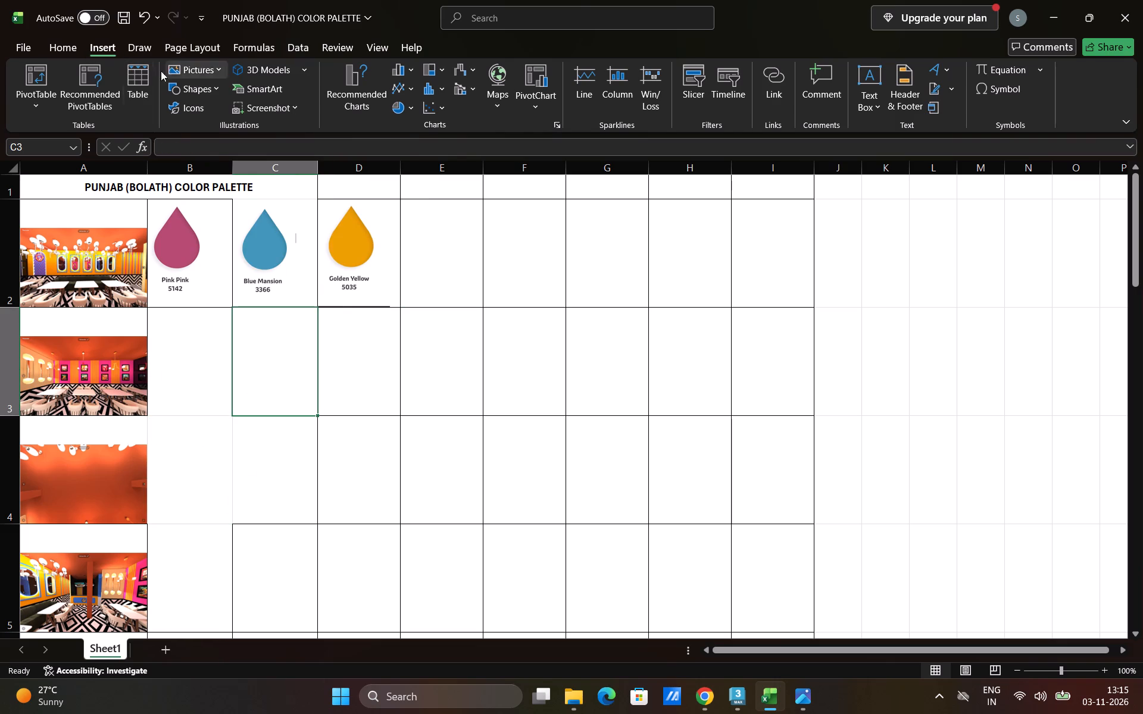
click(68, 49)
click(218, 97)
drag(277, 184, 189, 182)
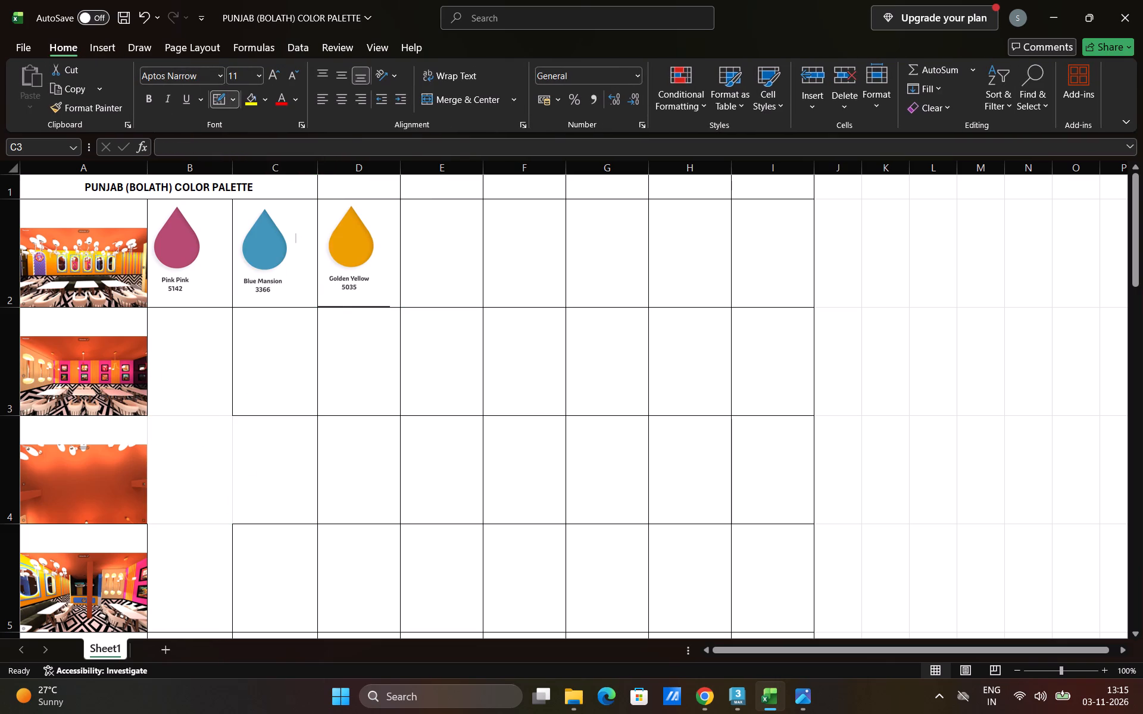
drag(189, 182, 170, 187)
drag(276, 330, 208, 455)
drag(223, 384, 226, 494)
drag(236, 416, 216, 416)
drag(216, 416, 164, 403)
drag(245, 384, 180, 386)
drag(411, 278, 117, 213)
key(Escape)
key(ctrl+s)
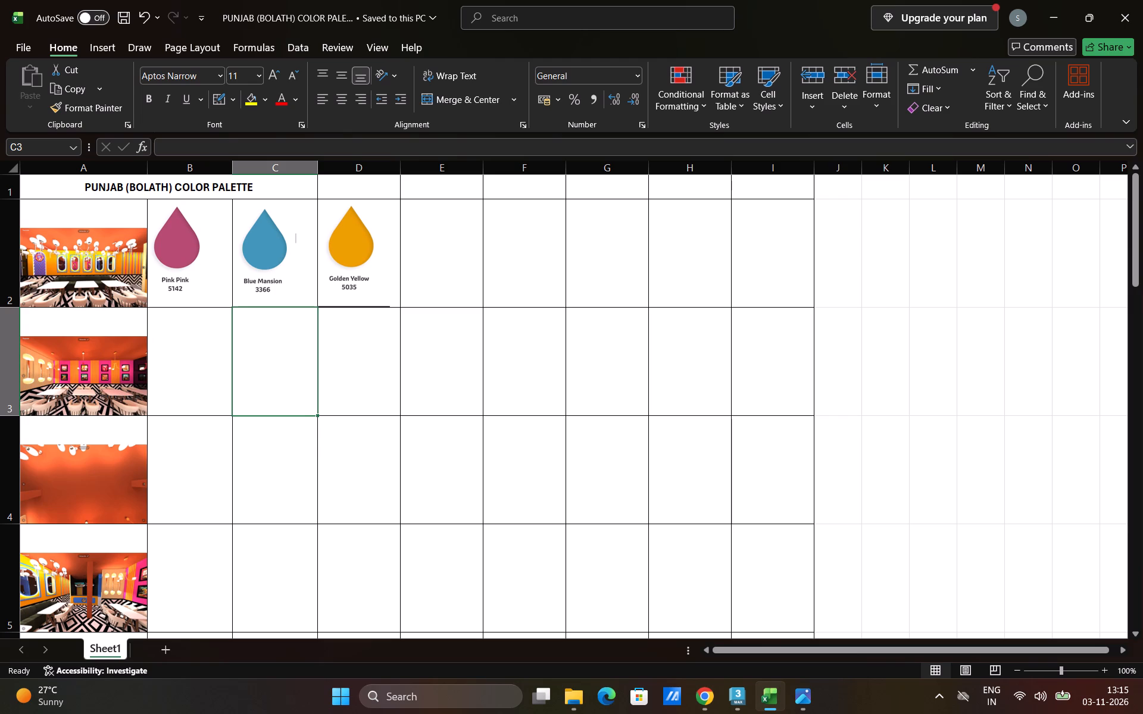
Copy the Pink Pink swatch from B2 into B3 and the Golden Yellow swatch from D2 into C3.
click(218, 367)
click(185, 262)
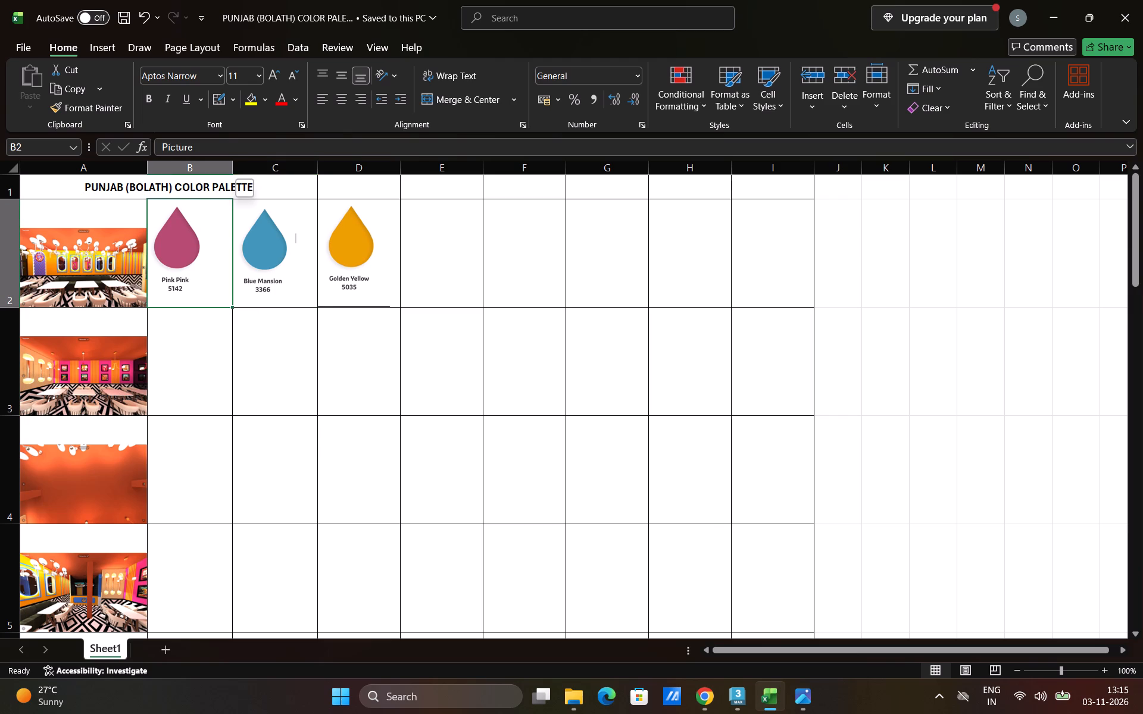
key(ctrl+c)
click(163, 352)
key(ctrl+v)
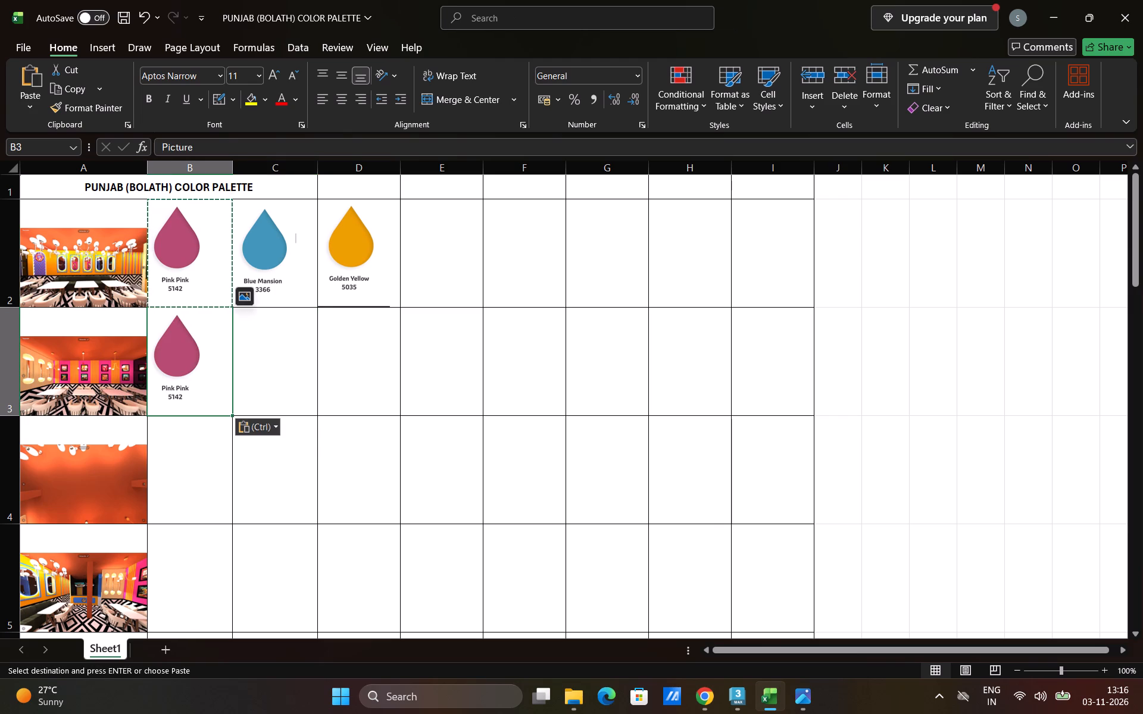
click(260, 365)
click(339, 276)
key(ctrl+c)
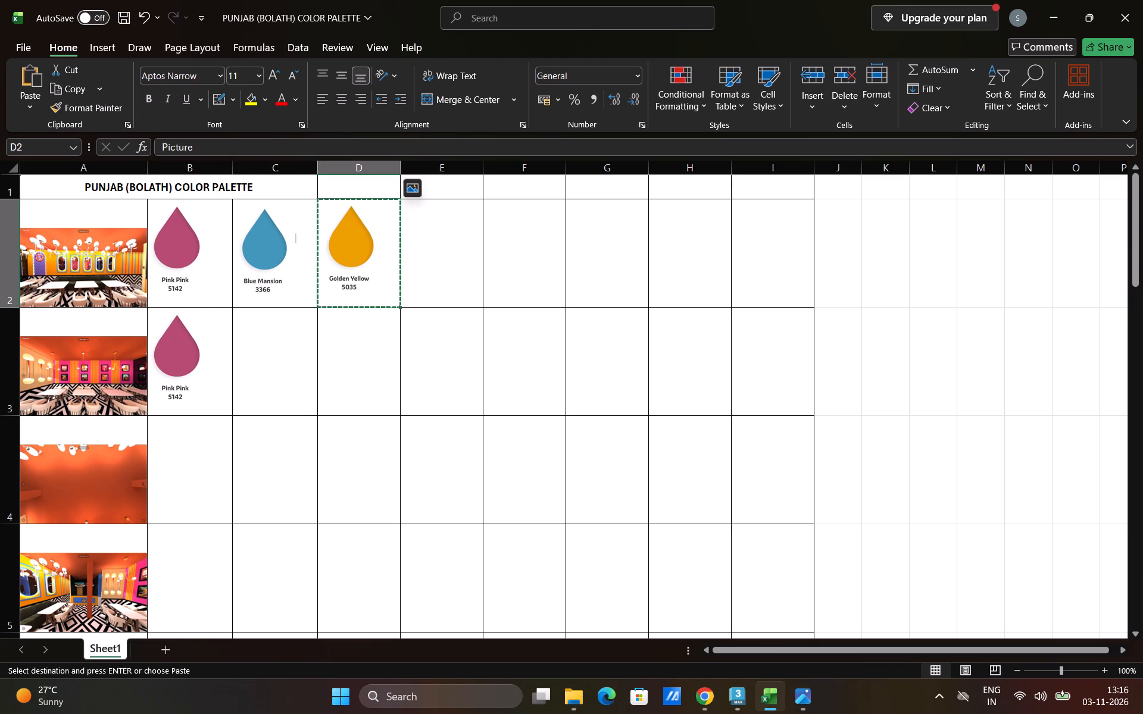
click(261, 349)
key(ctrl+v)
click(348, 359)
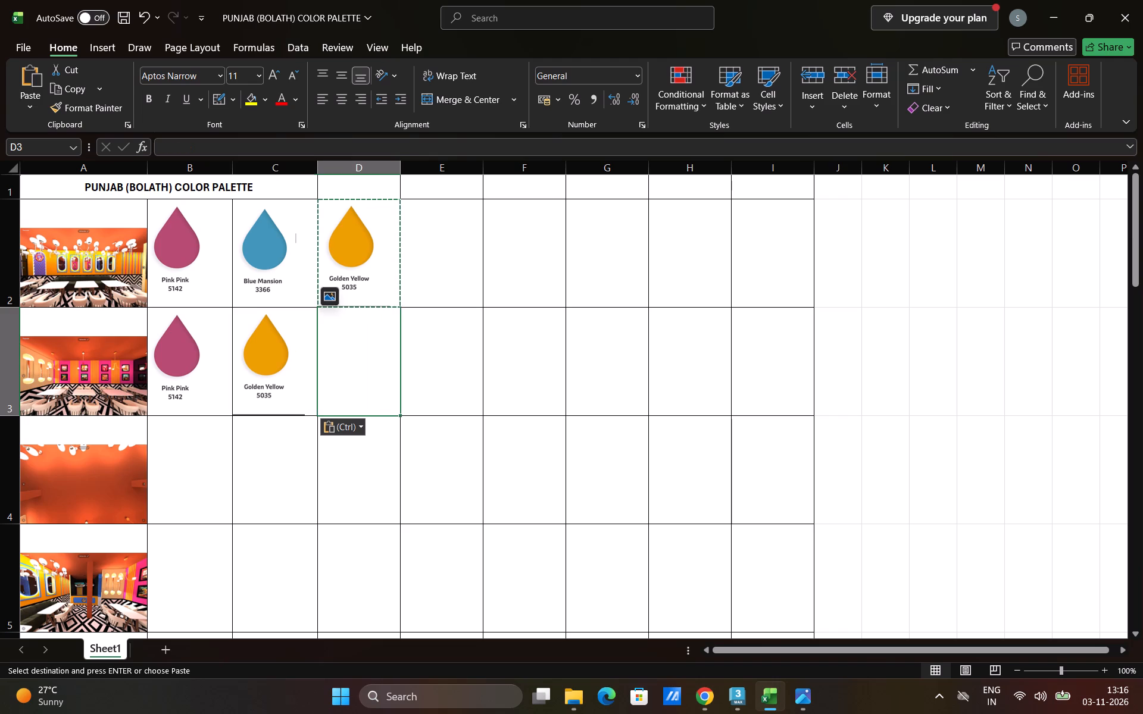
Insert the Cold Coffee swatch picture 29385 from the Downloads folder into cell B4.
click(212, 448)
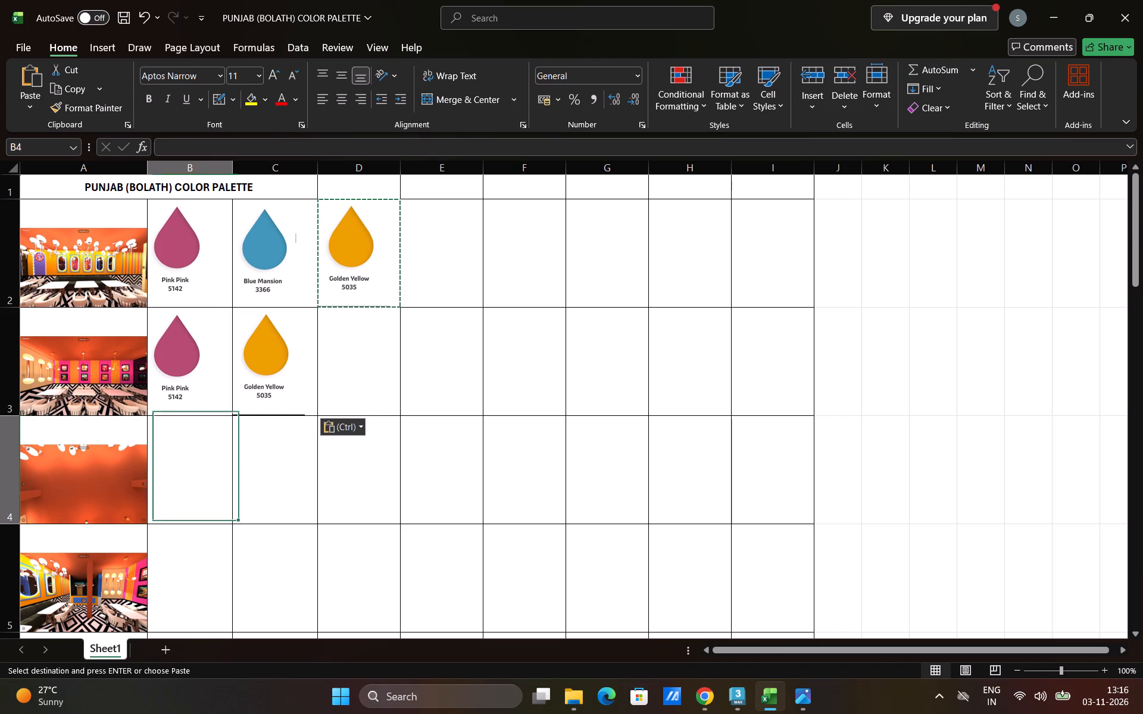
click(110, 46)
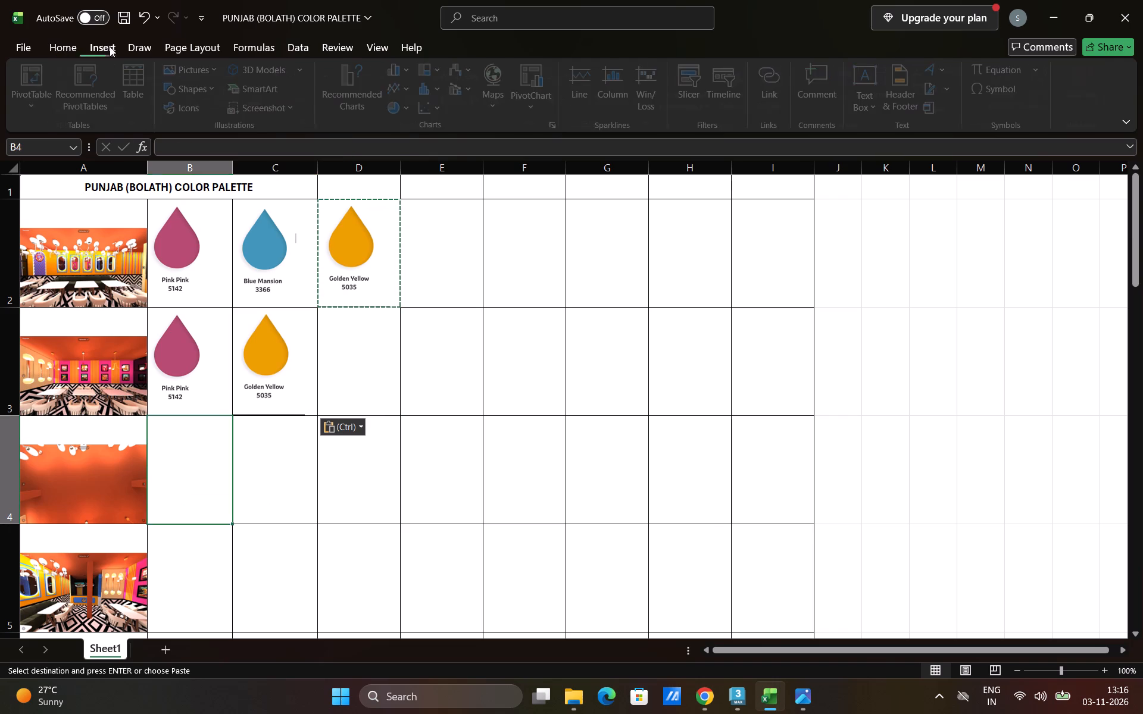
click(209, 70)
click(218, 90)
click(283, 111)
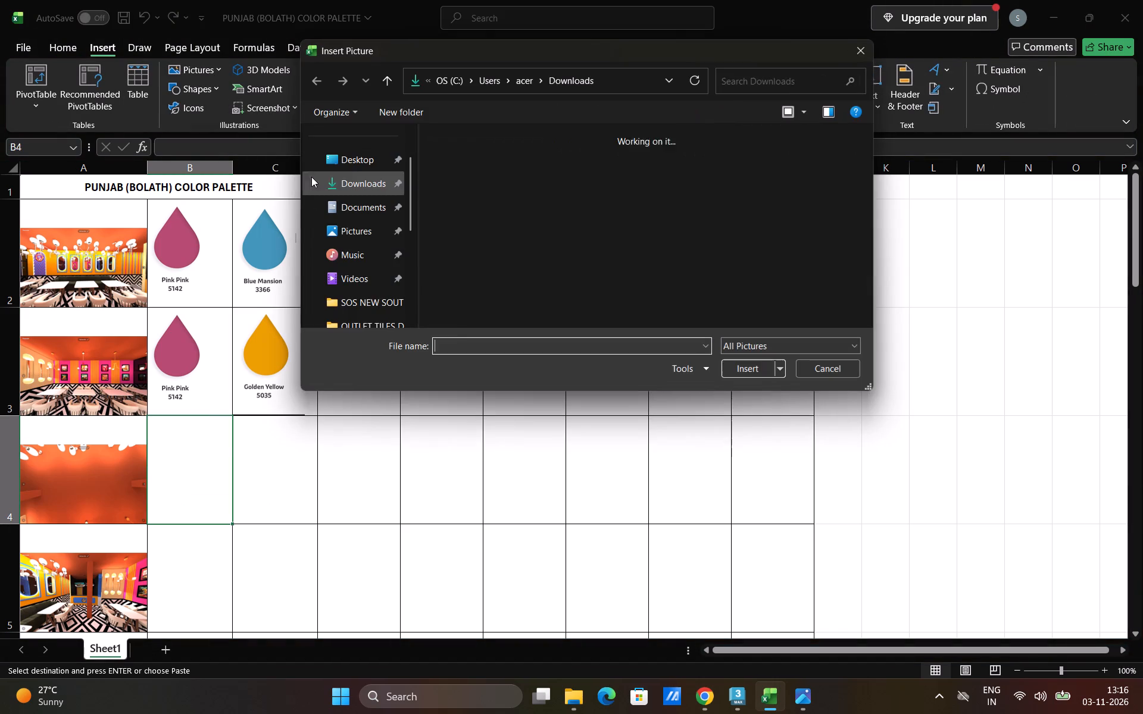
scroll(524, 220, down, 1)
drag(866, 140, 868, 166)
click(646, 255)
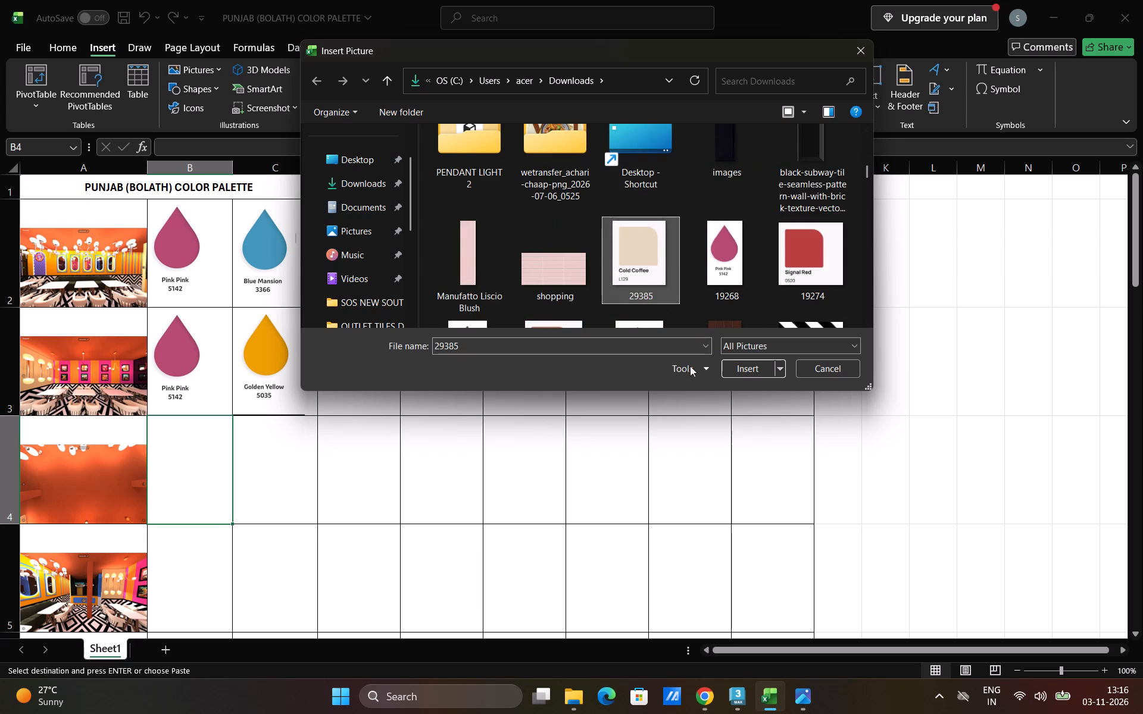
click(742, 367)
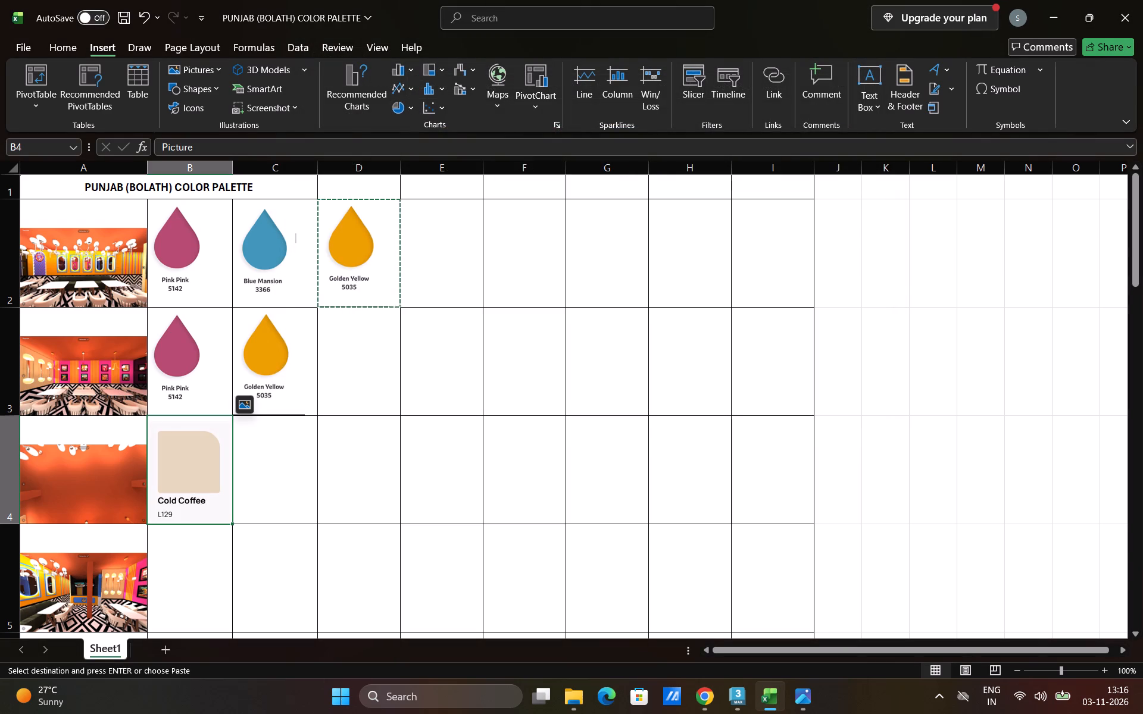
Move the Cold Coffee swatch from B4 to B5, beside the fourth tour screenshot.
scroll(188, 450, down, 3)
click(193, 370)
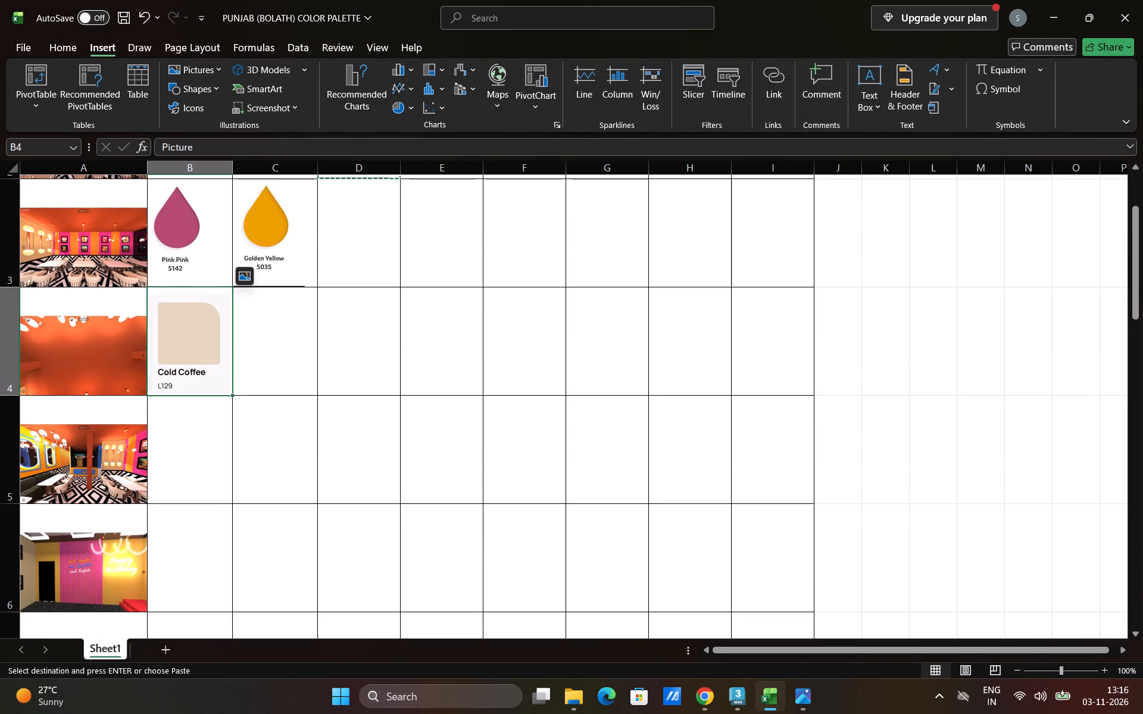
key(ctrl+x)
click(204, 464)
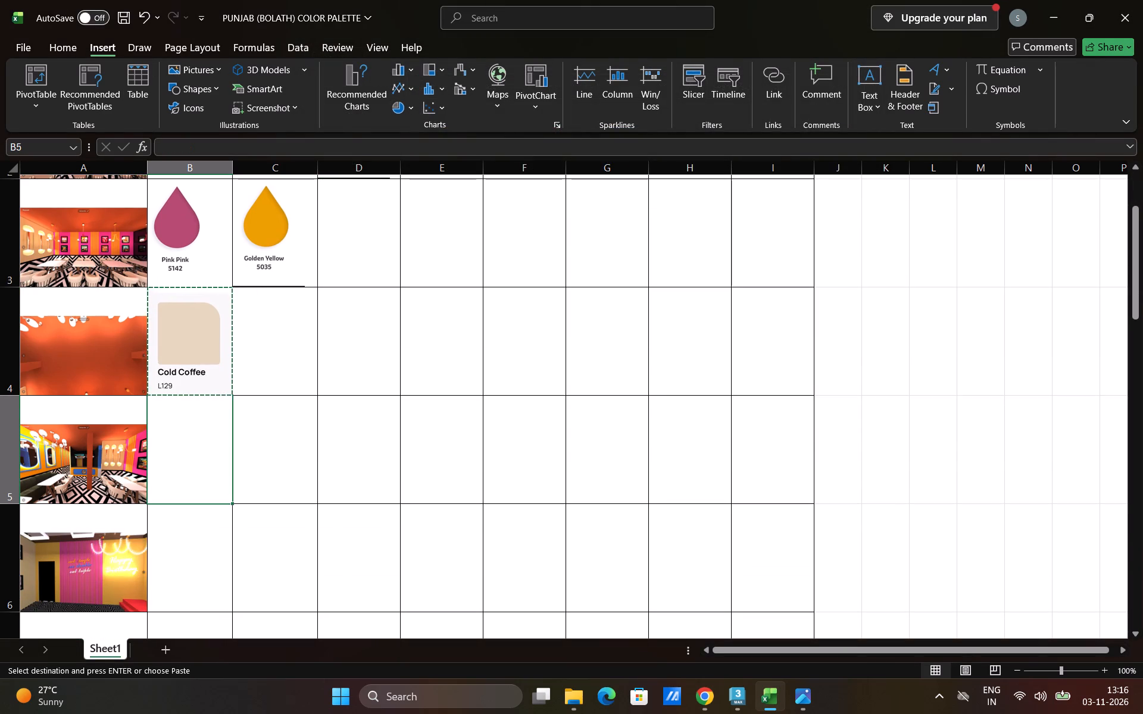
key(ctrl+v)
Redraw the missing borders around the emptied cell B4.
click(211, 392)
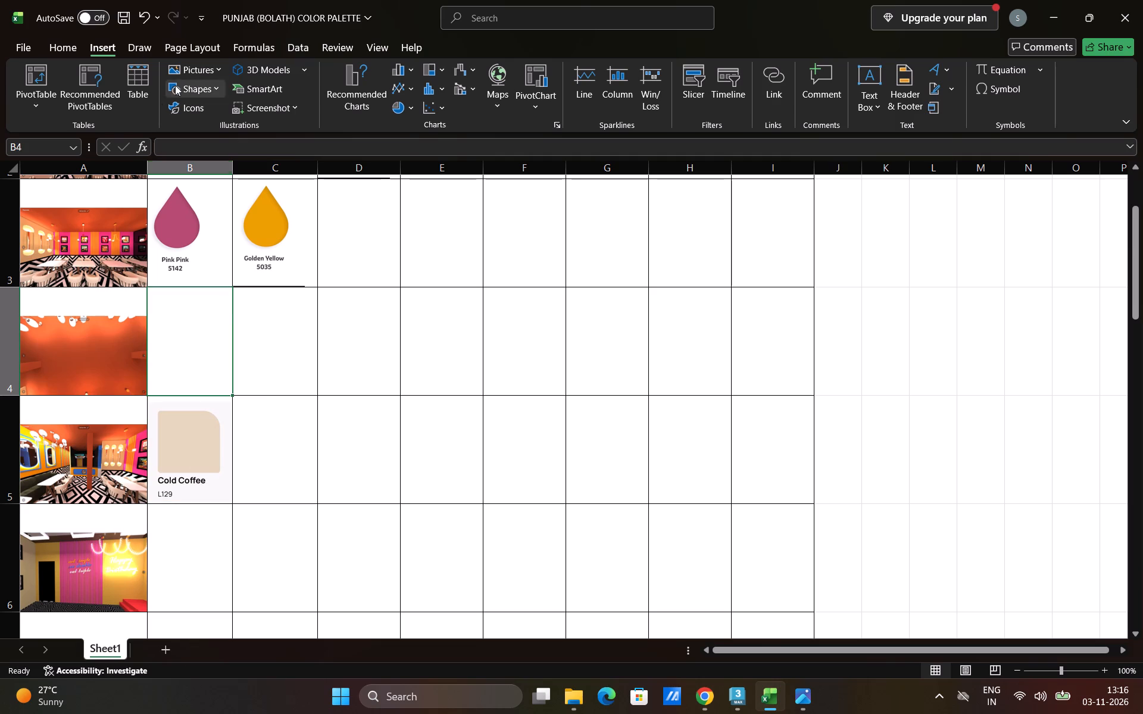
click(70, 42)
click(221, 95)
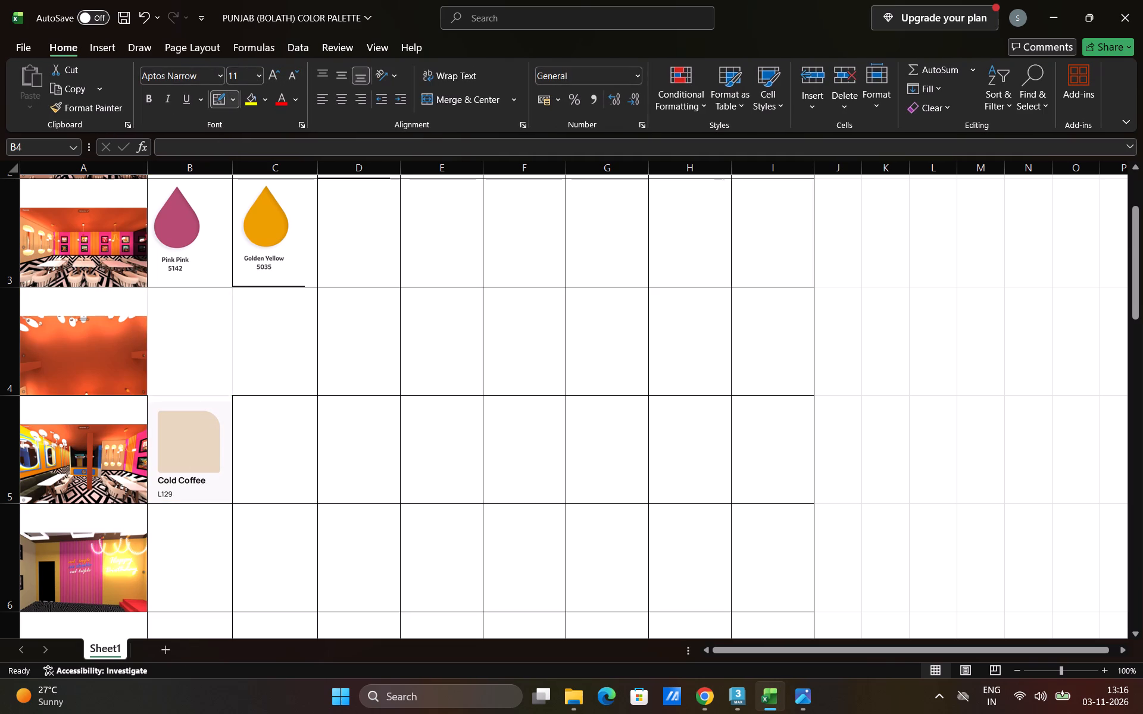
drag(238, 310, 205, 372)
drag(211, 359, 230, 364)
drag(232, 306, 233, 345)
Finish drawing borders and save the workbook.
key(Escape)
key(ctrl+s)
Insert the Earthy Brown swatch picture 19272 from the Downloads folder into cell B4.
click(214, 362)
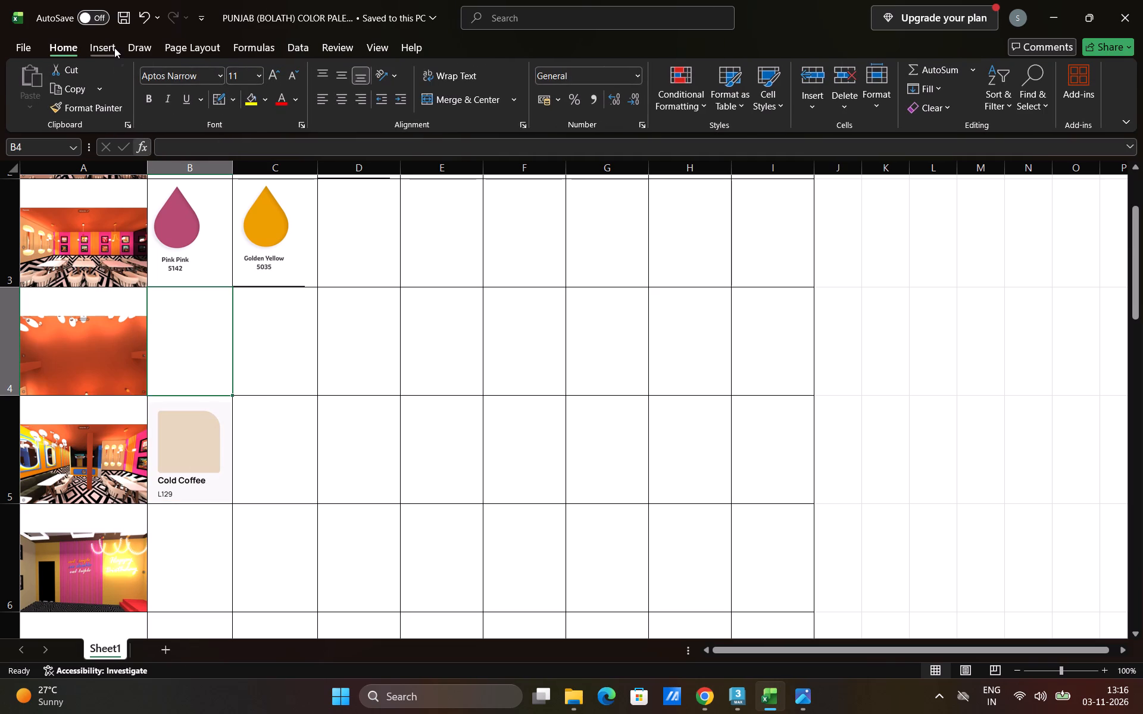
click(114, 48)
click(195, 64)
click(214, 90)
click(311, 122)
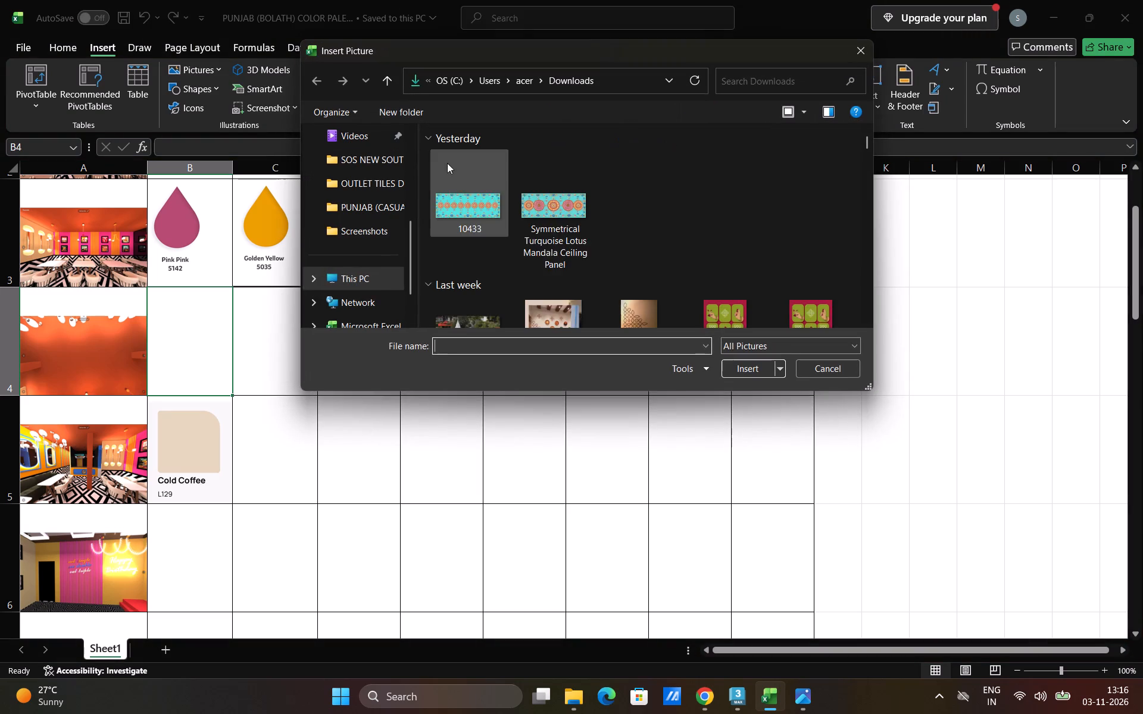
drag(868, 145, 869, 164)
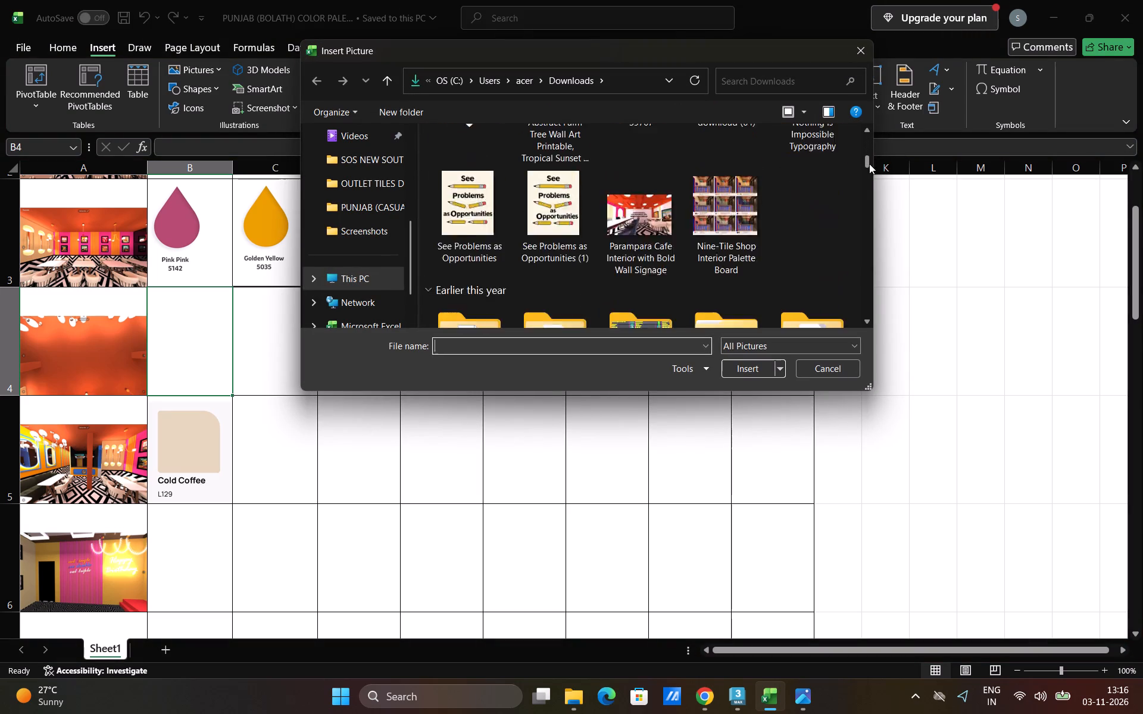
drag(869, 164, 872, 176)
click(570, 239)
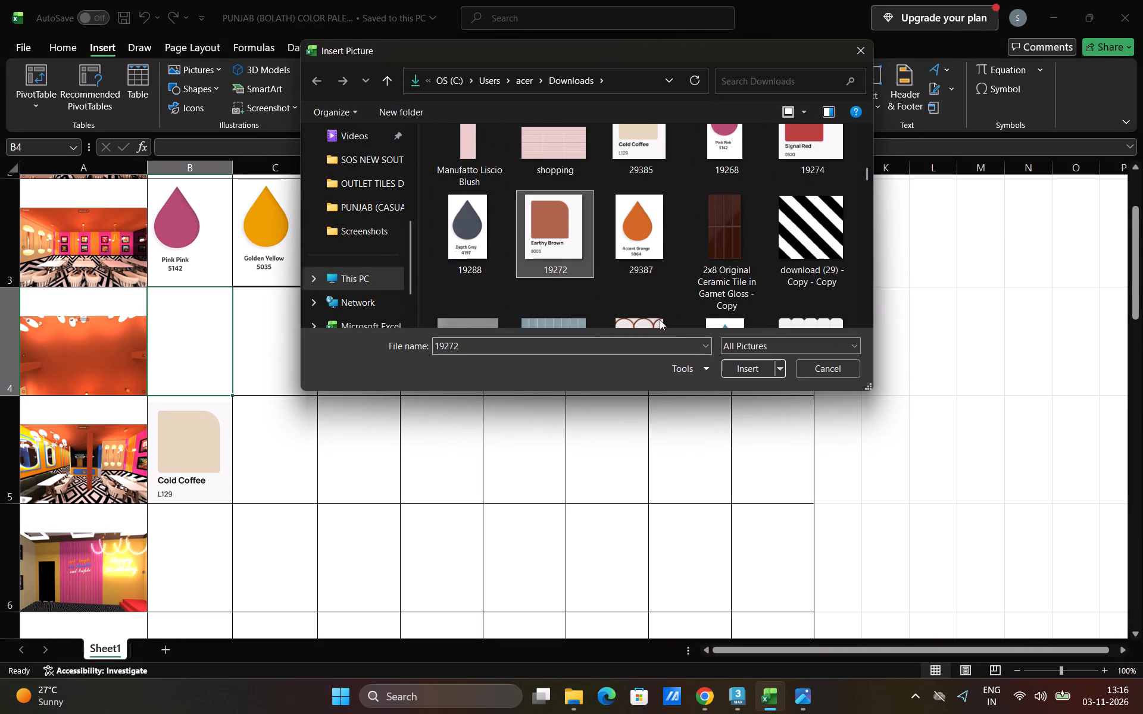
click(745, 374)
Copy the Golden Yellow swatch from C3 into C5 and the Blue Mansion swatch from C2 into D5.
scroll(299, 397, down, 1)
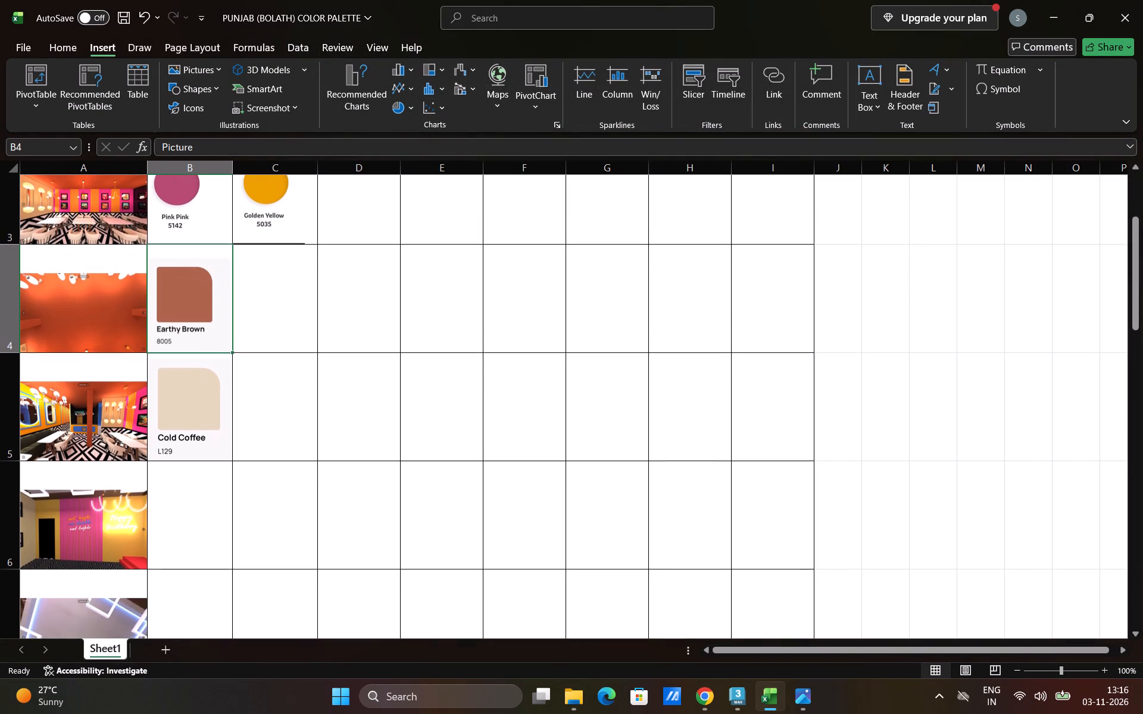
click(234, 421)
scroll(234, 343, up, 2)
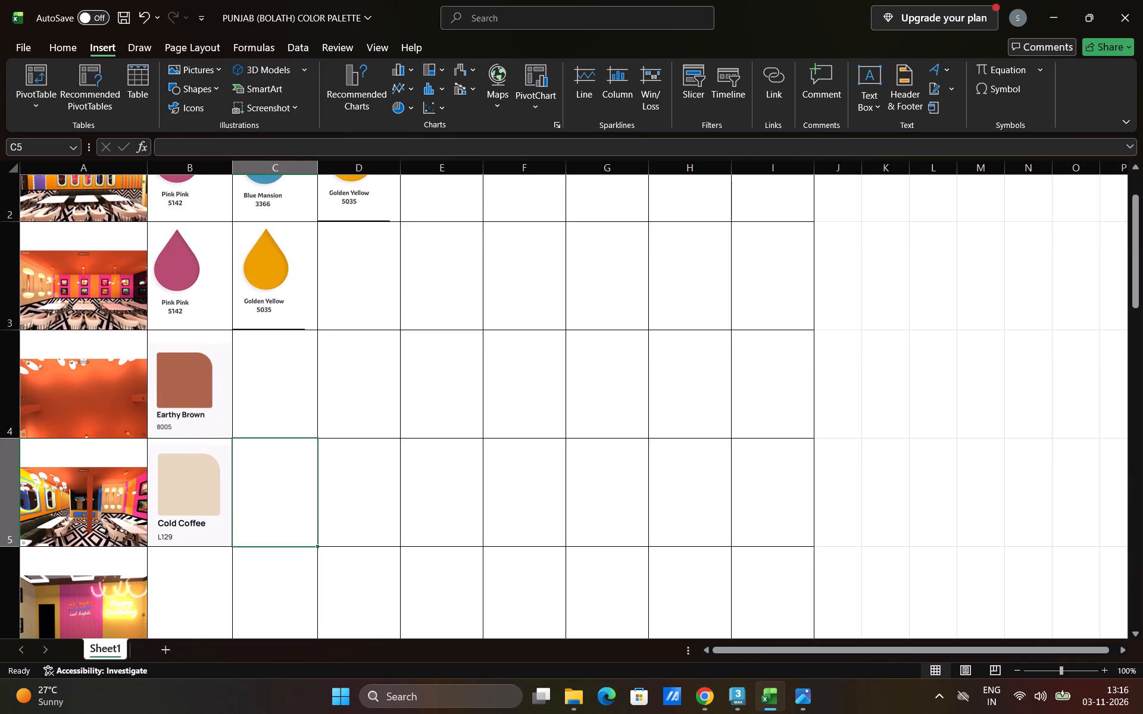
click(288, 283)
key(ctrl+c)
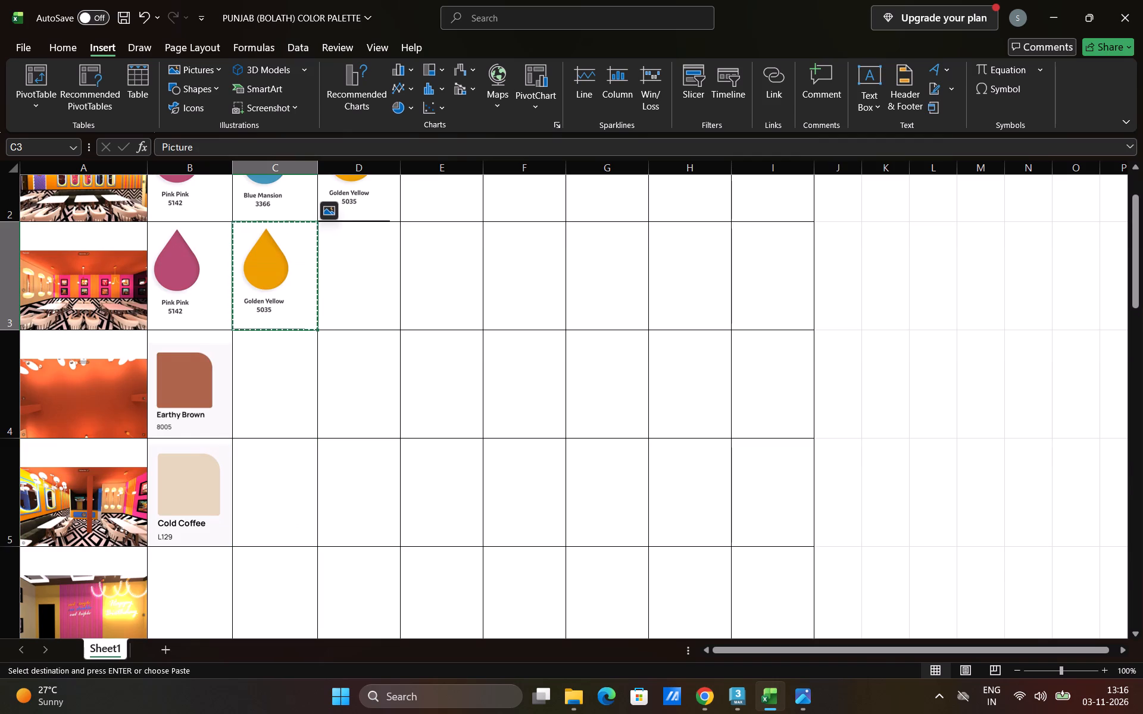
click(288, 496)
key(ctrl+v)
click(265, 200)
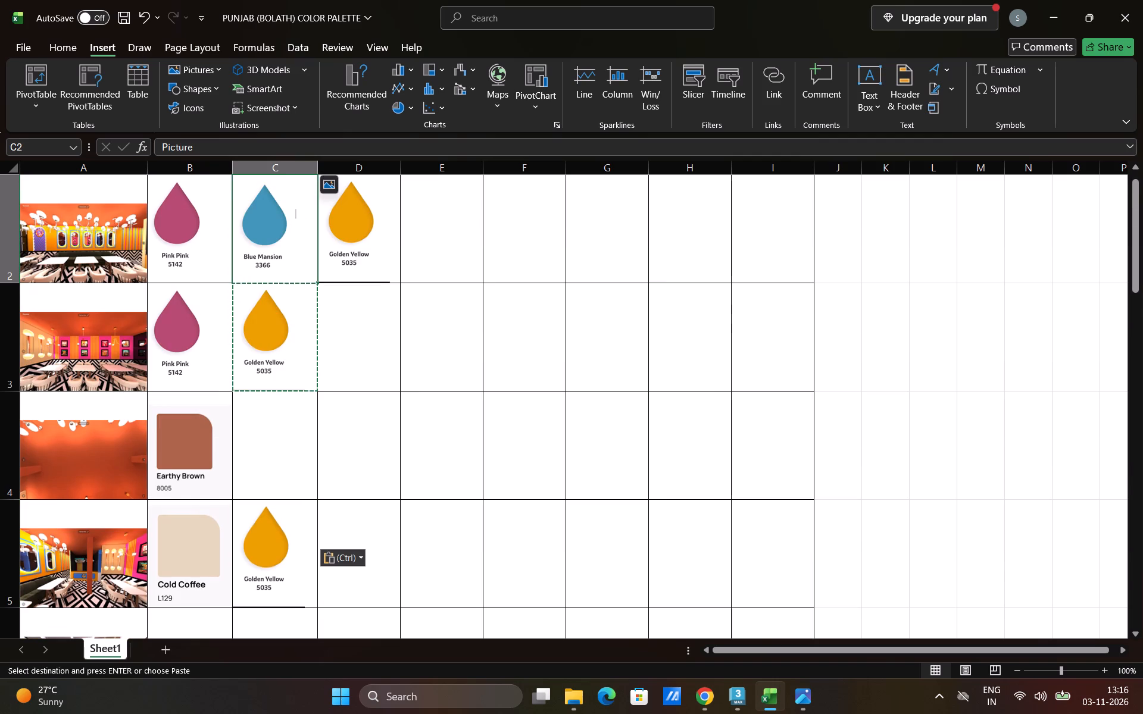
key(ctrl+c)
click(358, 513)
key(ctrl+v)
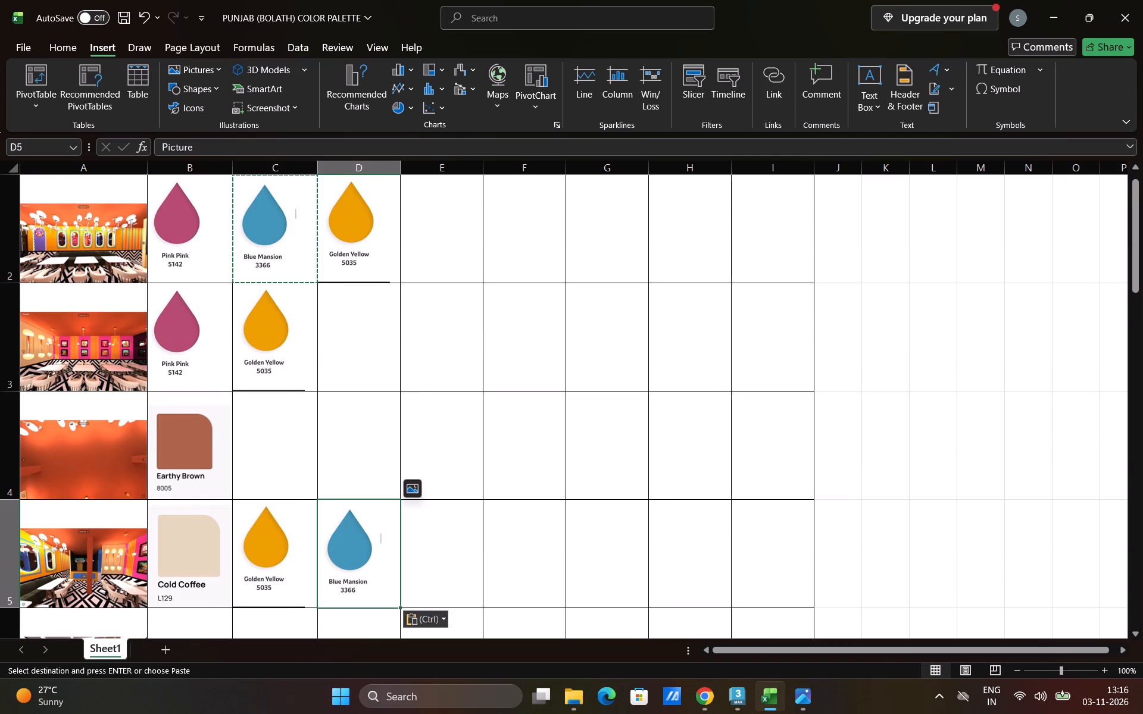
Copy the Earthy Brown swatch from B4 into E5 and save the workbook.
scroll(316, 439, down, 1)
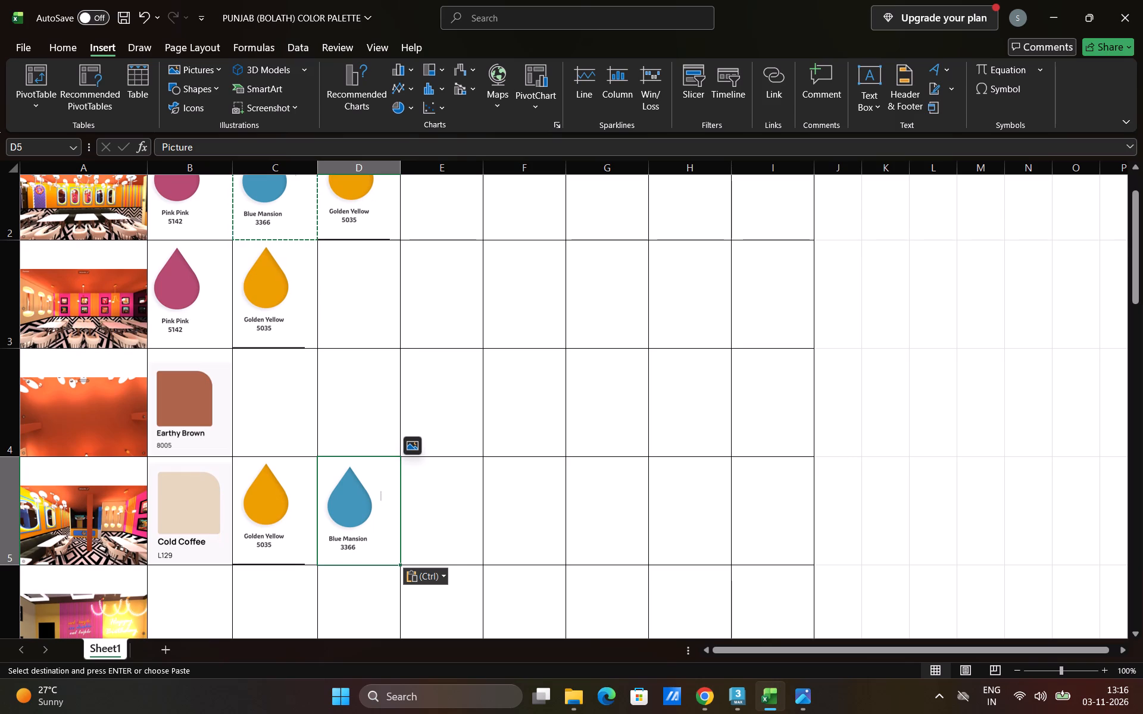
click(198, 410)
key(ctrl+c)
click(464, 501)
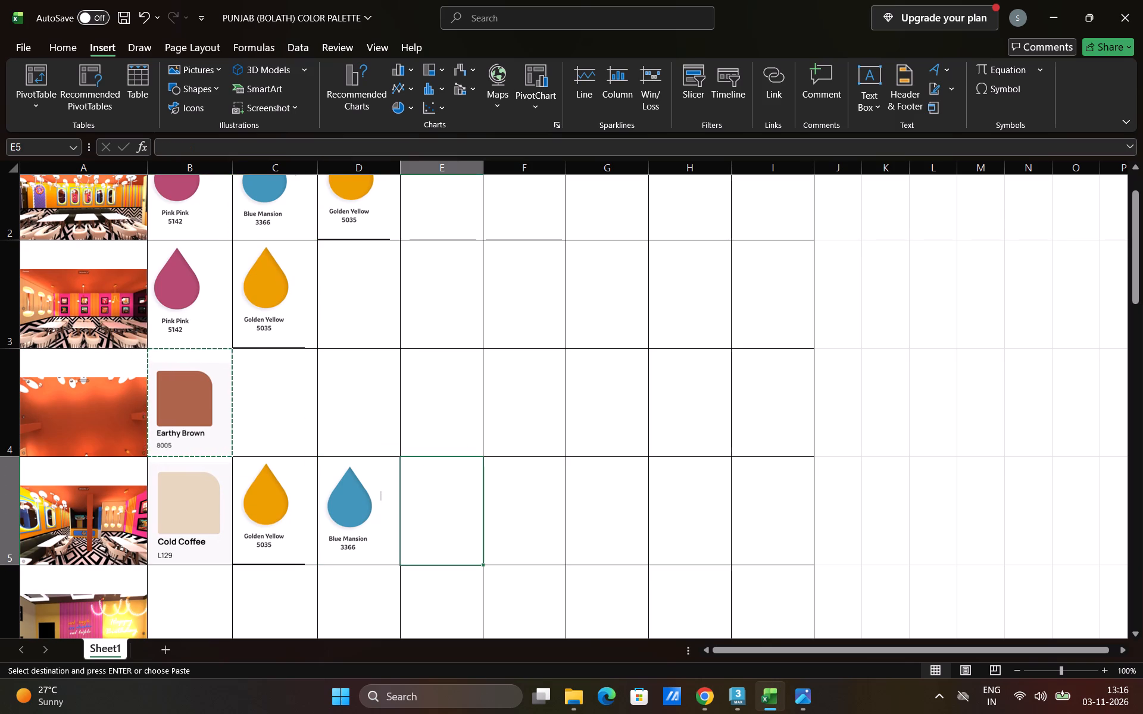
key(ctrl+v)
click(369, 406)
key(ctrl+s)
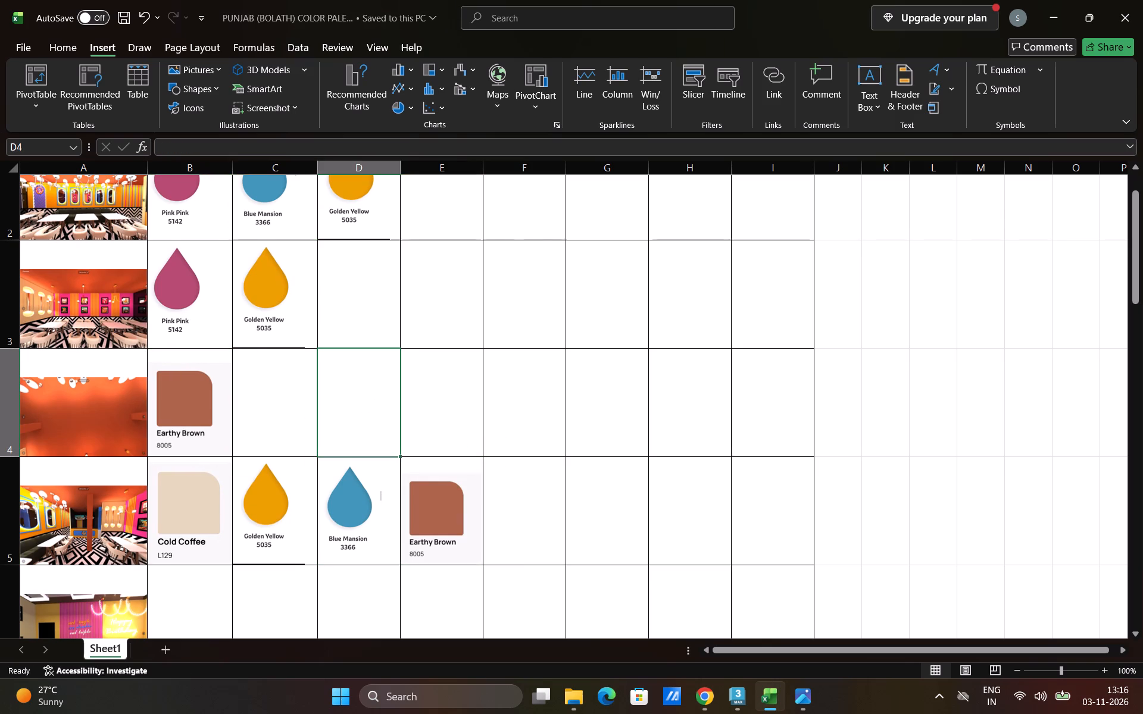
Copy the Pink Pink swatch from B2 into B6, beside the pink and yellow wall screenshot.
scroll(369, 406, down, 4)
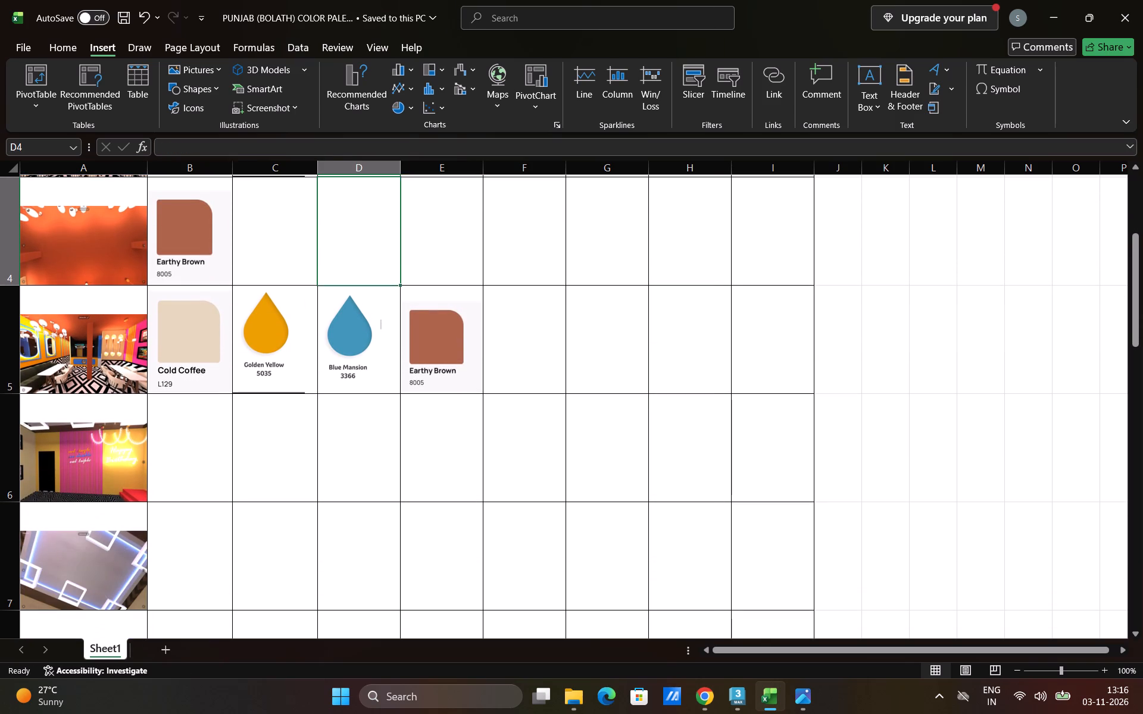
click(190, 465)
scroll(214, 438, up, 8)
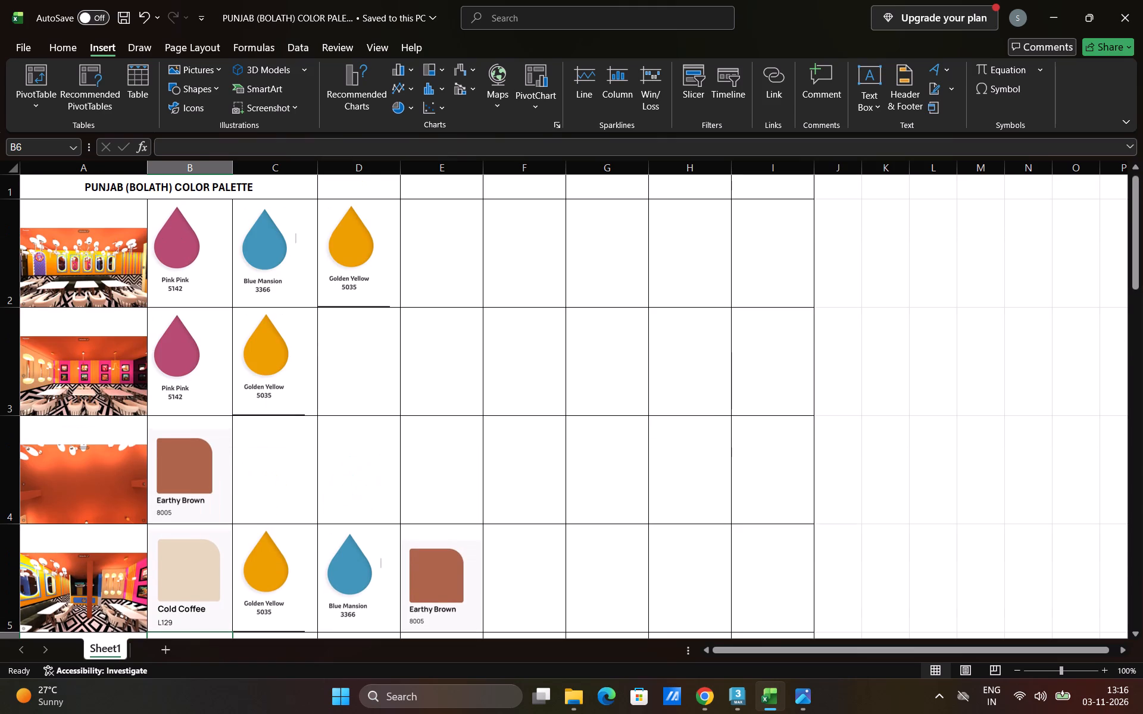
click(192, 261)
key(ctrl+c)
scroll(189, 290, down, 4)
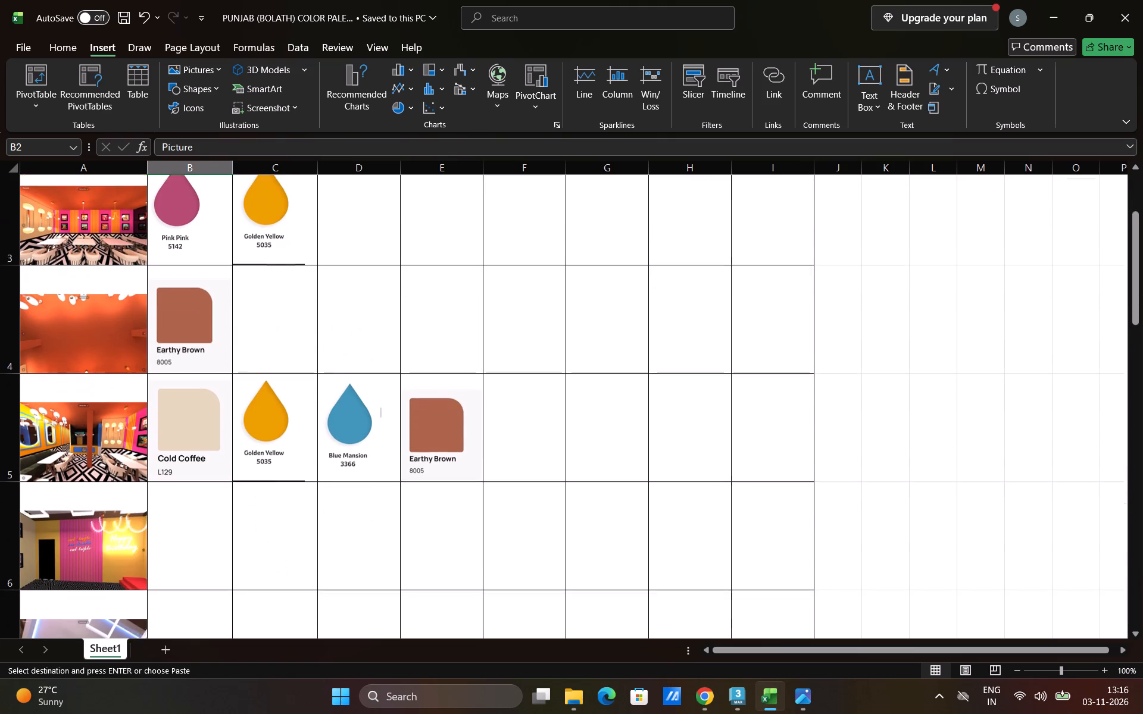
click(178, 512)
key(ctrl+v)
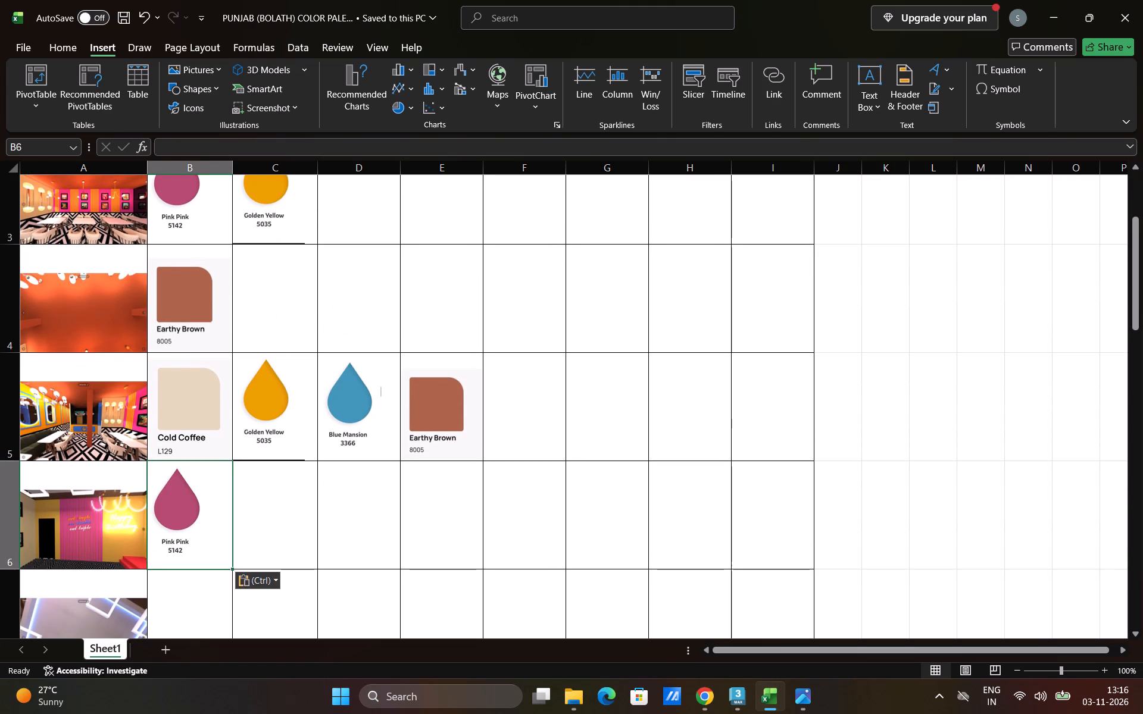
Copy the Golden Yellow swatch from C5 into C6.
click(307, 425)
key(ctrl+c)
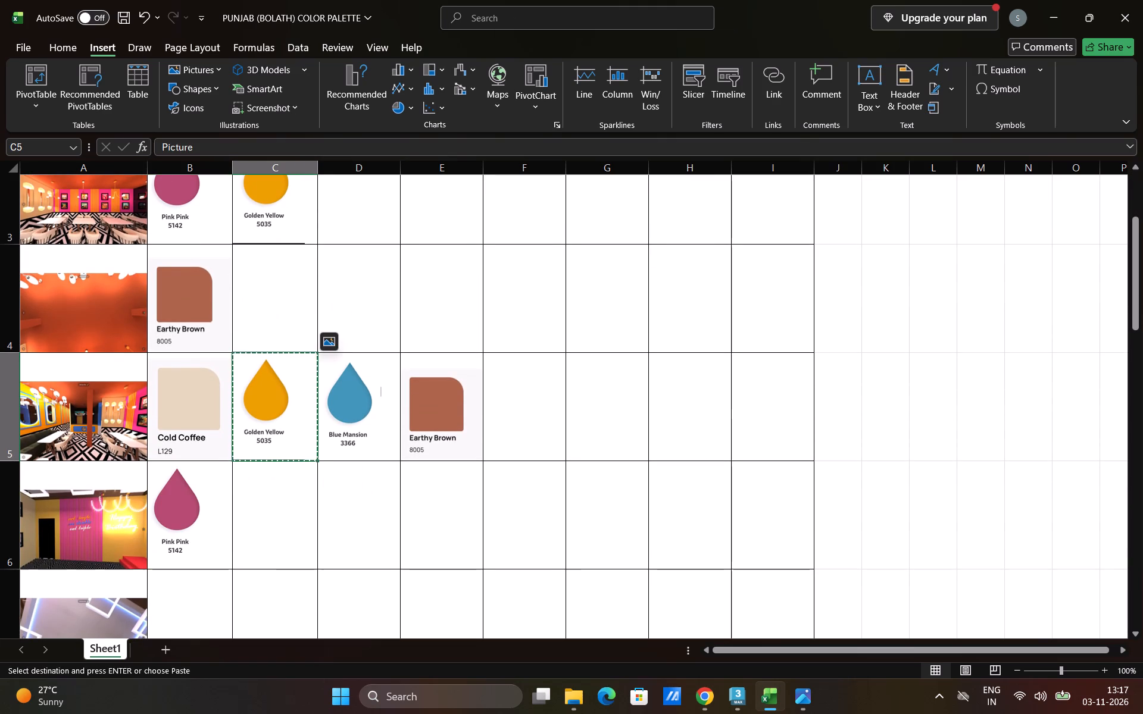
ctrl+click(273, 510)
key(ctrl+v)
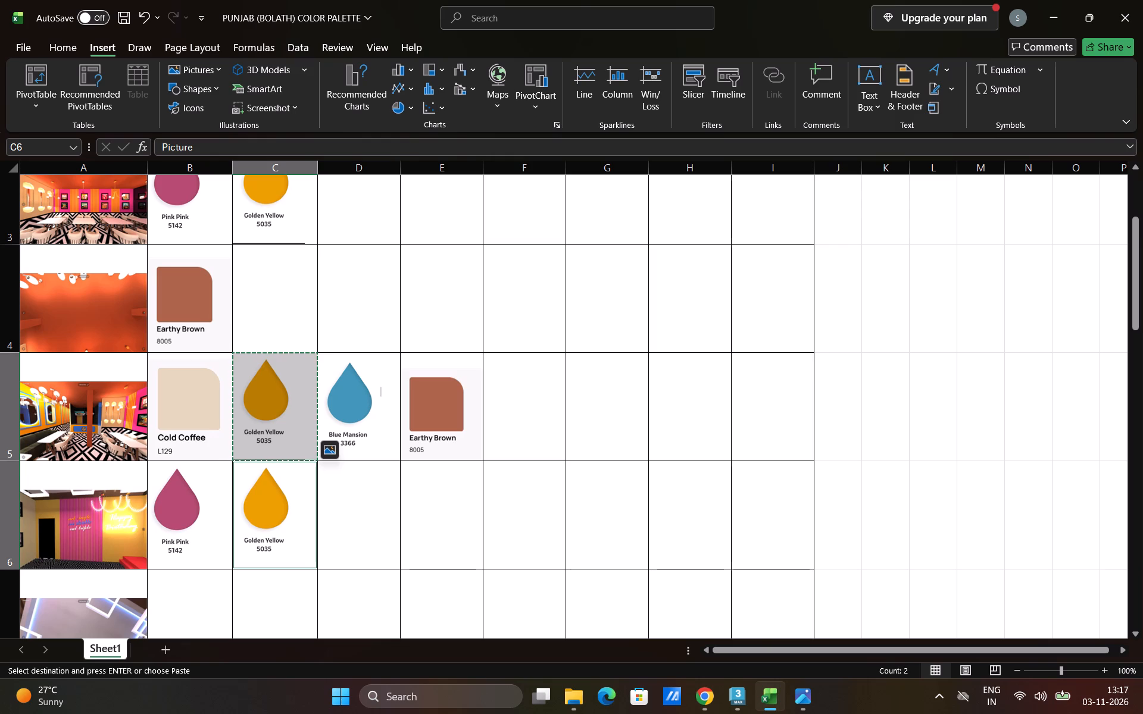
click(339, 513)
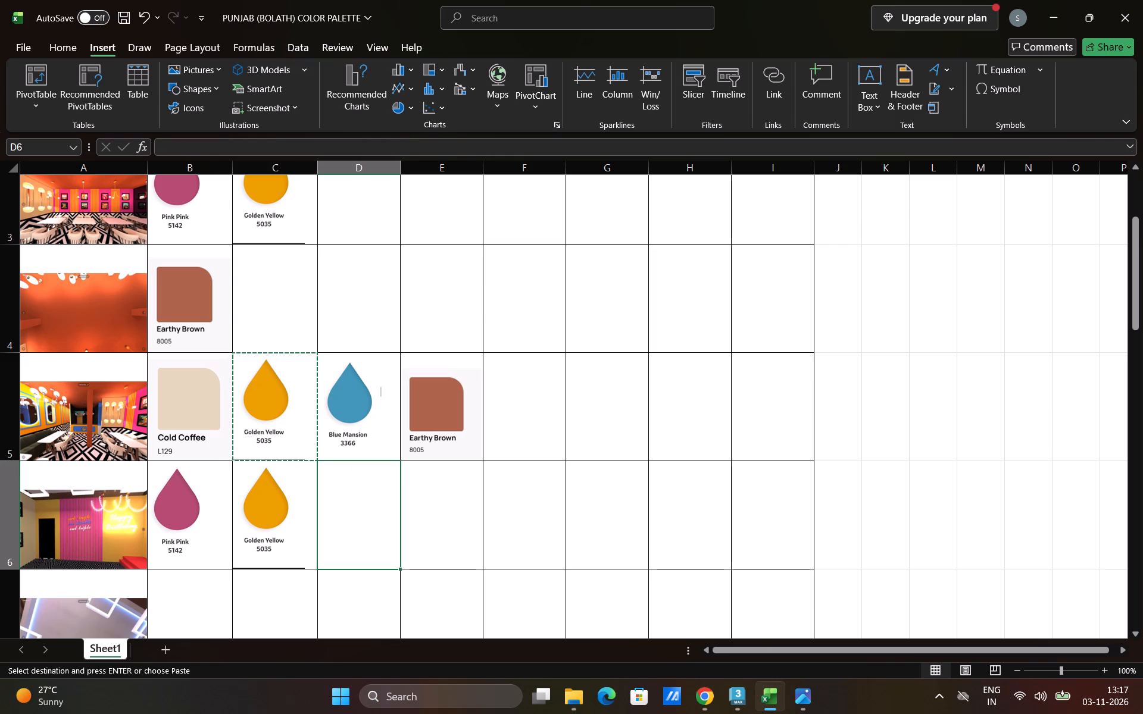
Delete the ceiling screenshot from cell A7.
scroll(268, 446, down, 2)
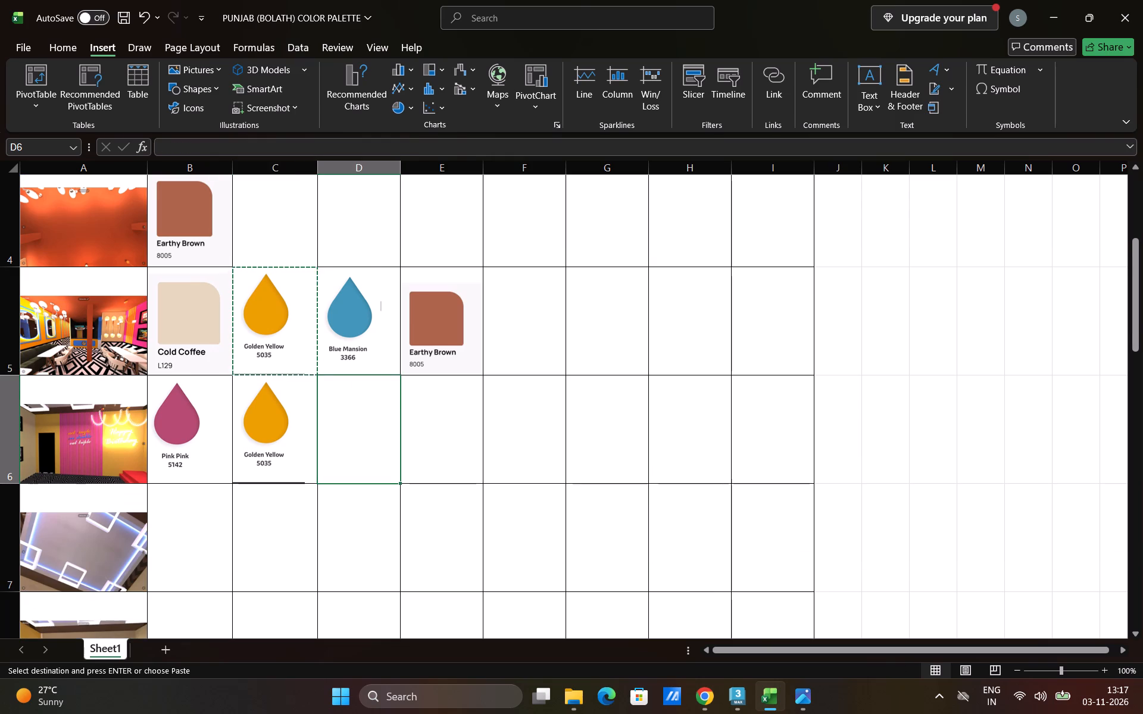
scroll(268, 446, down, 2)
click(233, 455)
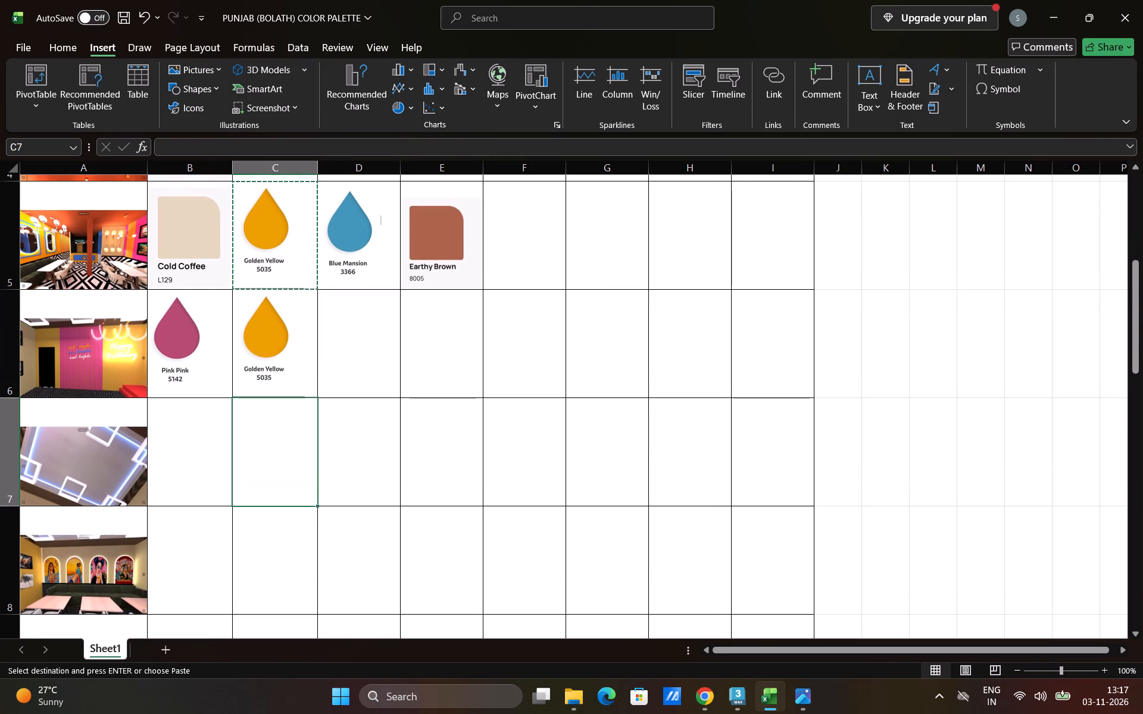
scroll(233, 444, down, 2)
click(91, 378)
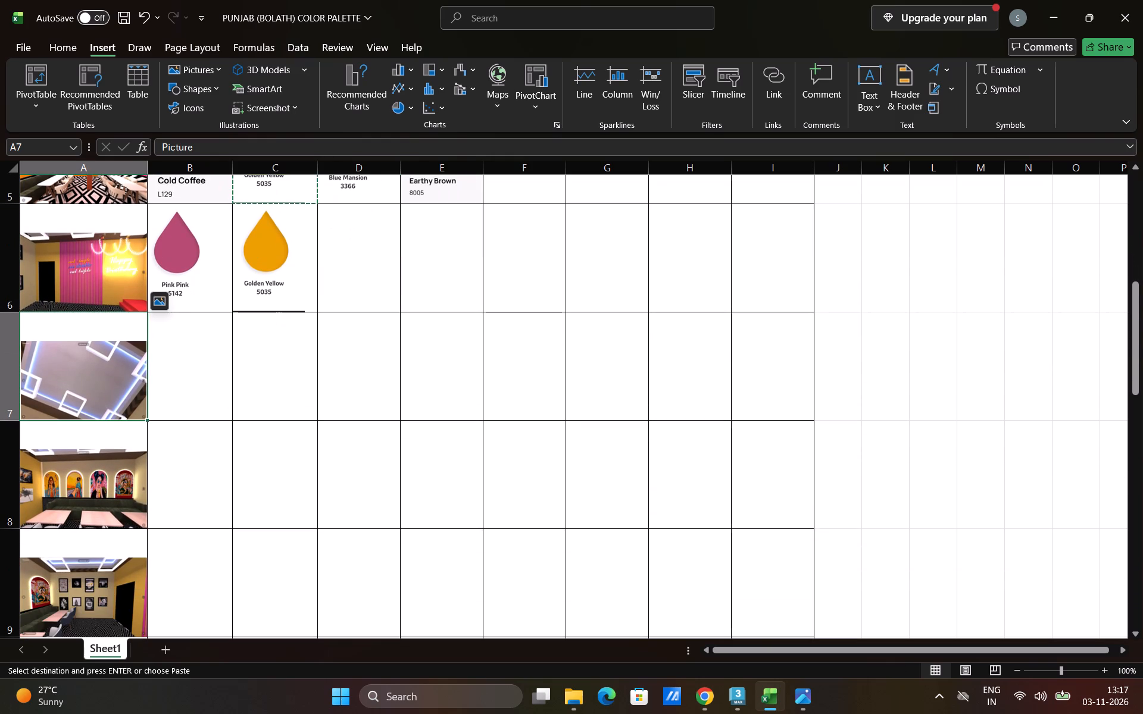
key(Delete)
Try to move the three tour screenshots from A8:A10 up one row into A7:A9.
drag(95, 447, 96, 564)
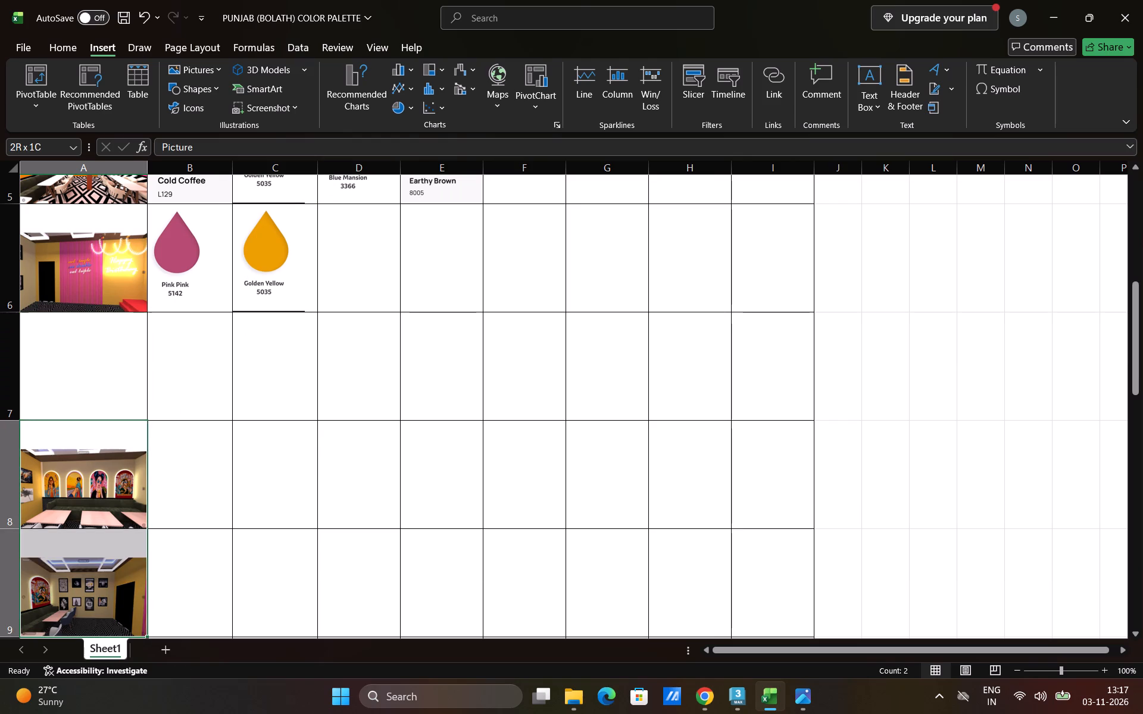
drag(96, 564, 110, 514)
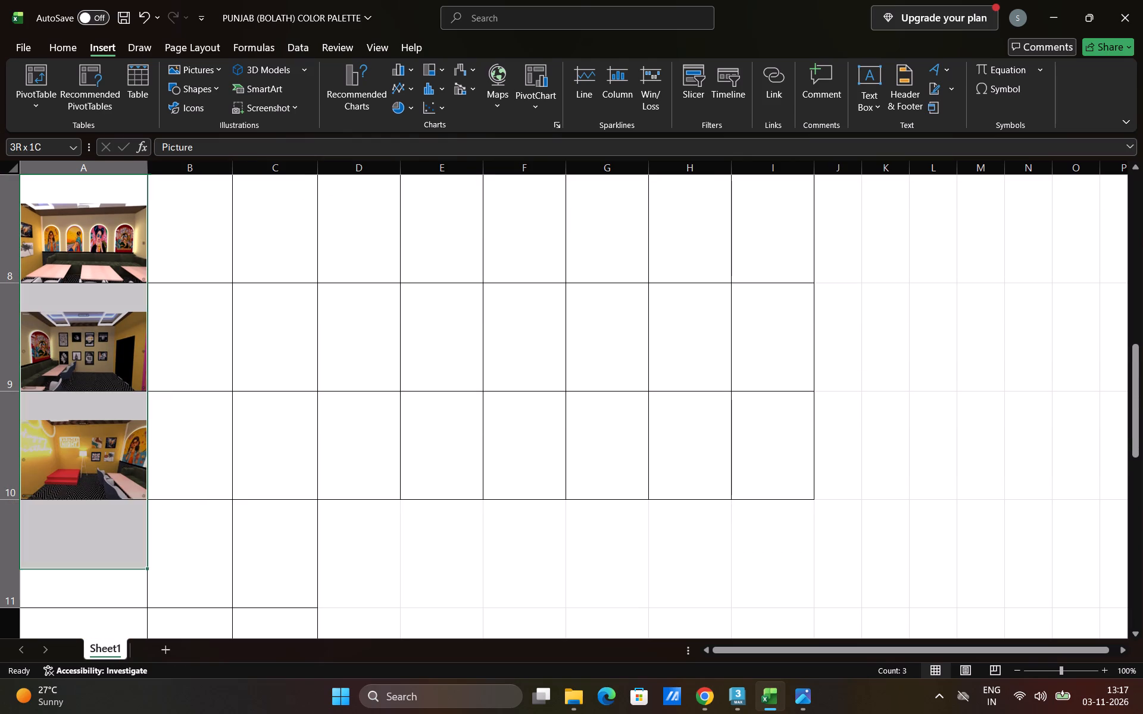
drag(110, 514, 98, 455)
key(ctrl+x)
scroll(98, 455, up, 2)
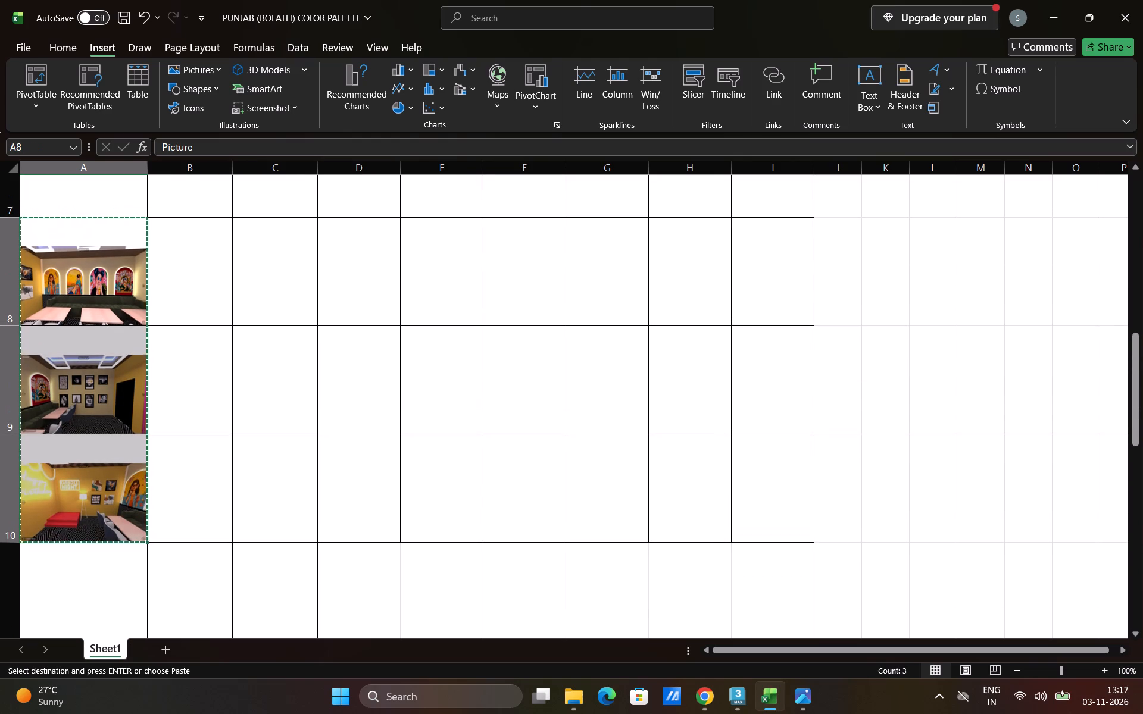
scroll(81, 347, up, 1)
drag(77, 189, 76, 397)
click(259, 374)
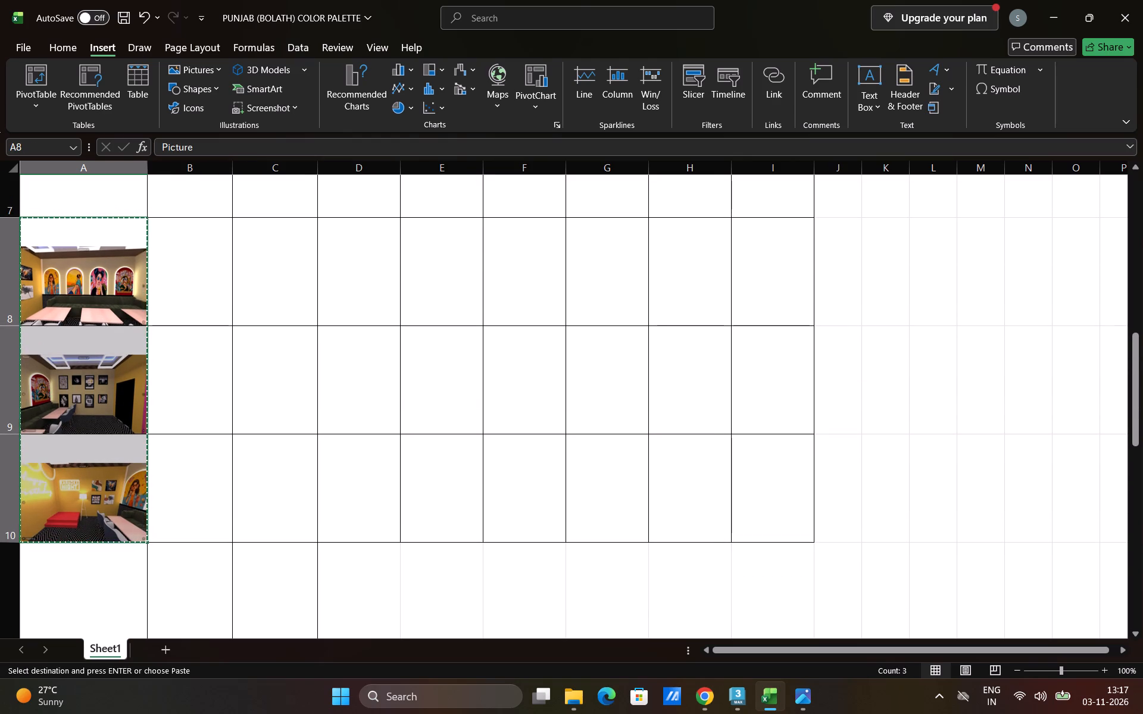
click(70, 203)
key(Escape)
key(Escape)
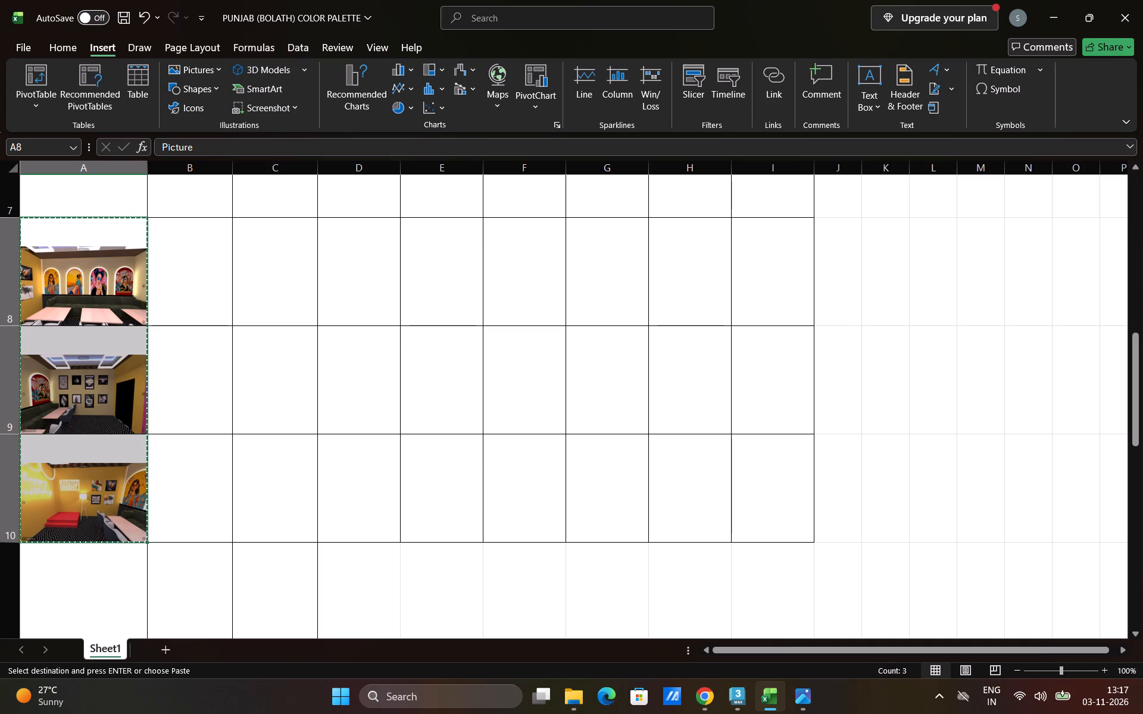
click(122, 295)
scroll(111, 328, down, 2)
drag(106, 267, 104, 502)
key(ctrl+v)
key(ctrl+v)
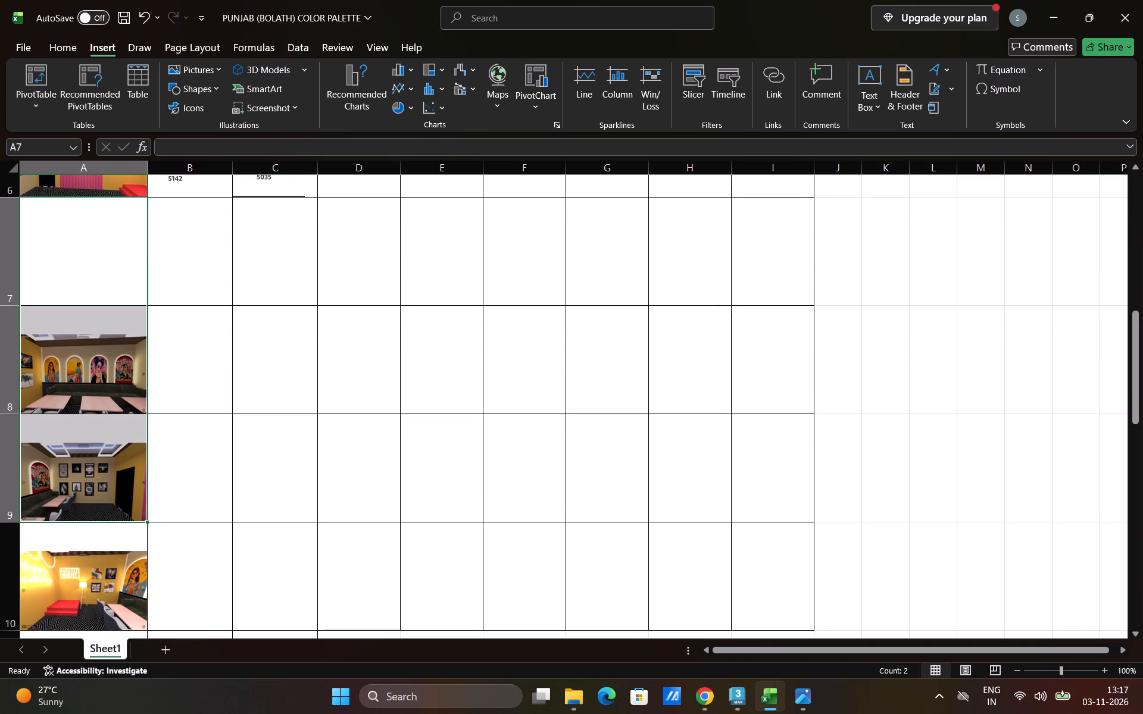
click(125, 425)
Move the three tour screenshots from A8:A10 up one row into A7:A9.
scroll(126, 352, down, 1)
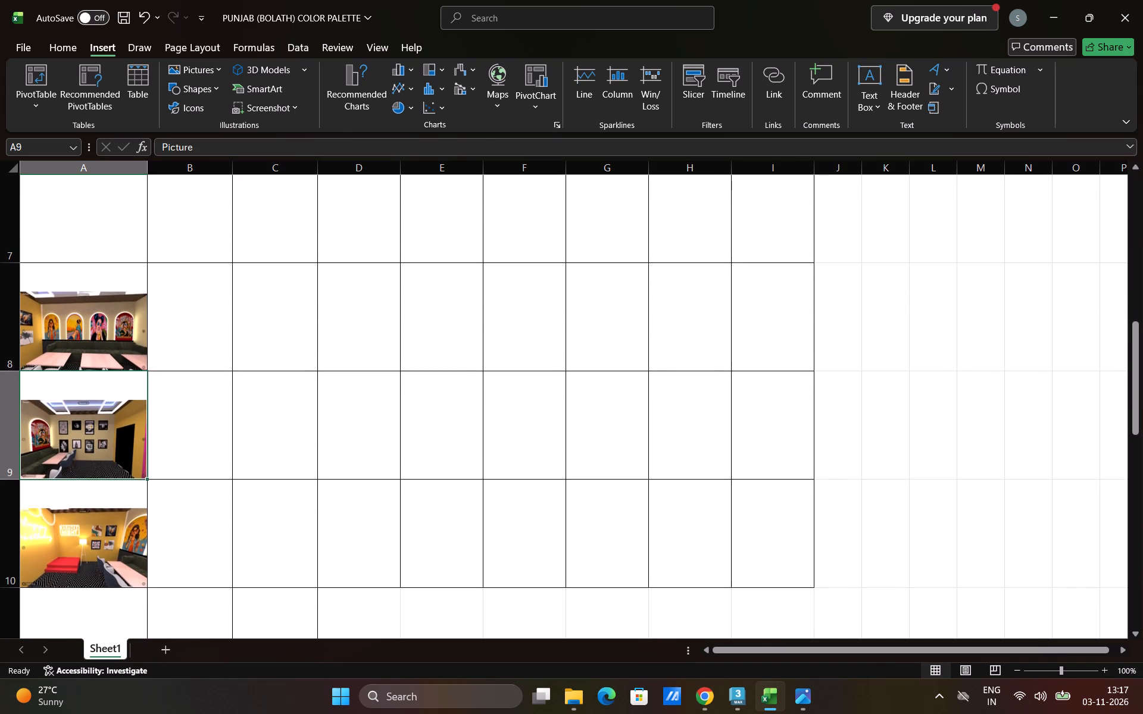
drag(105, 316, 83, 512)
key(ctrl+x)
drag(74, 228, 74, 305)
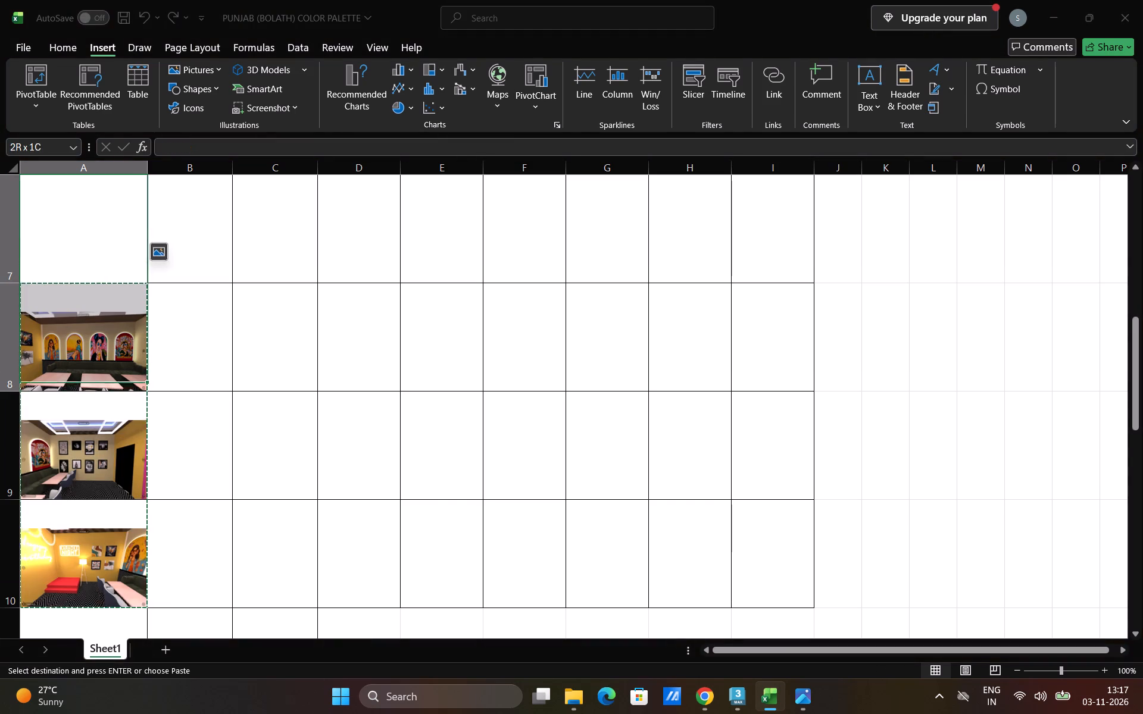
drag(74, 305, 85, 427)
key(ctrl+v)
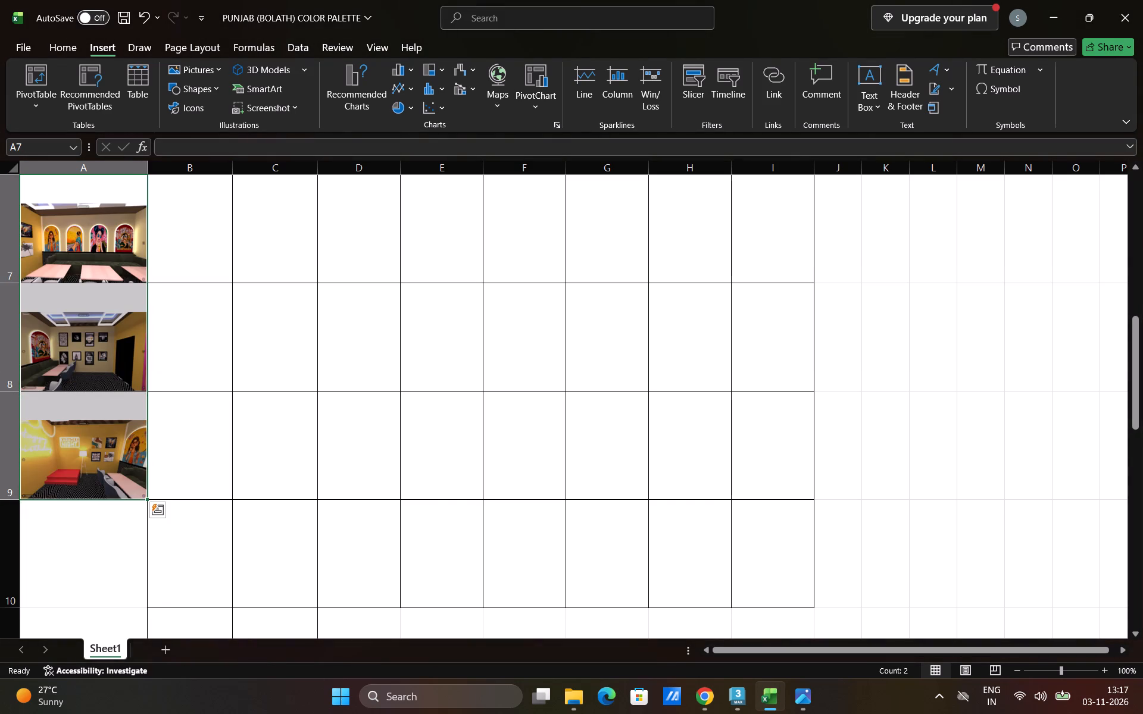
Redraw the cell borders in column A around the moved screenshots and the emptied cell A10, and save the workbook.
click(89, 537)
click(66, 49)
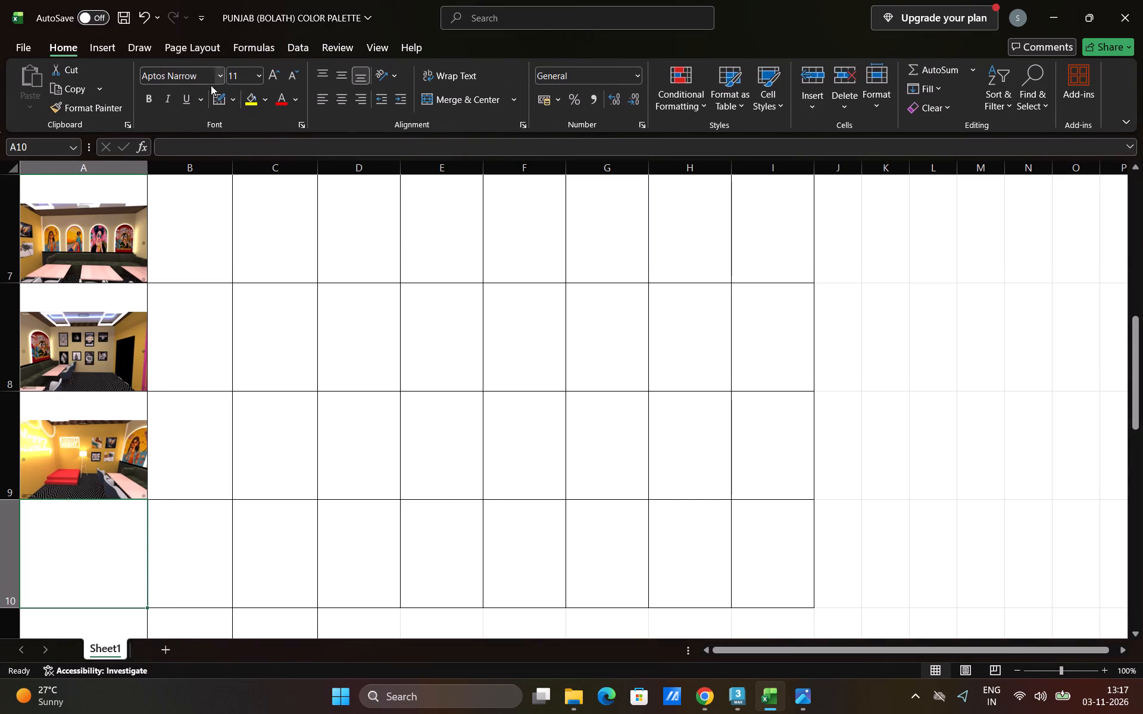
click(217, 94)
drag(88, 220, 121, 489)
drag(123, 490, 94, 552)
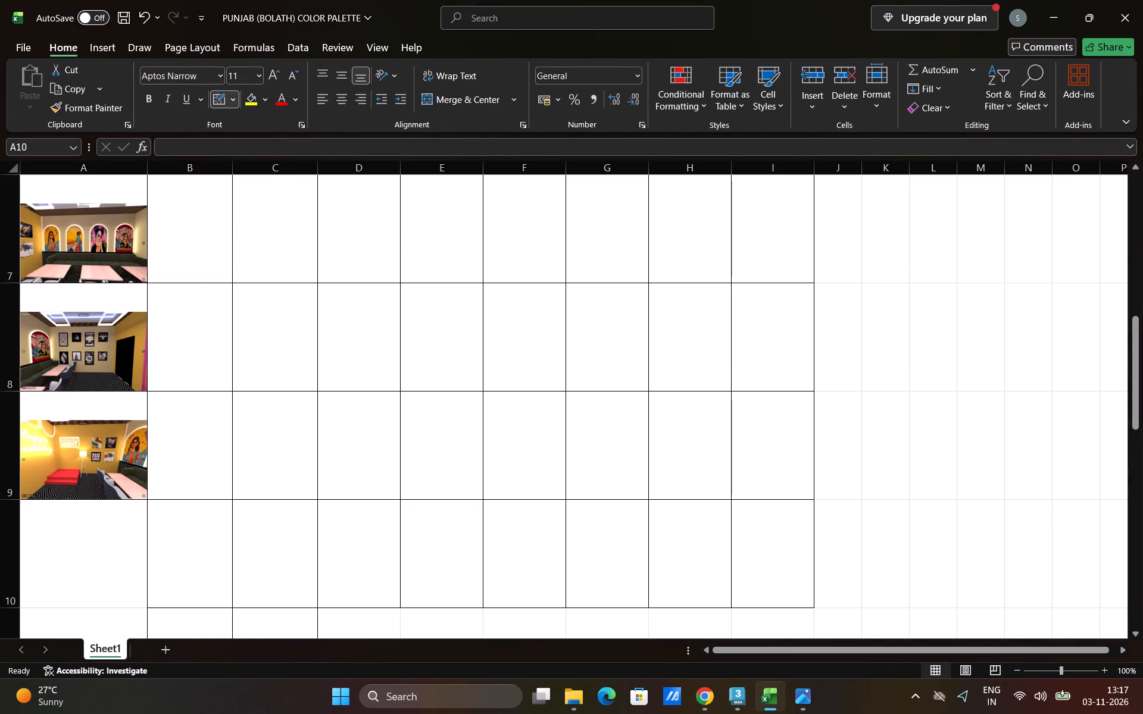
scroll(76, 377, up, 4)
drag(126, 348, 116, 479)
key(Escape)
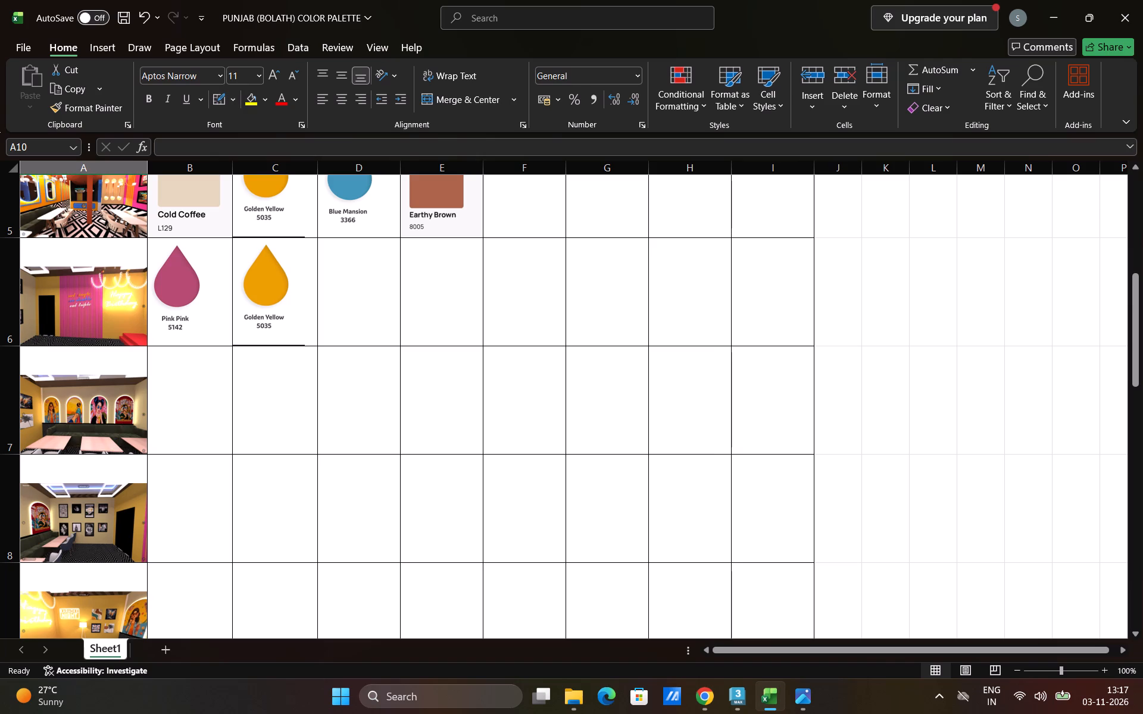
key(ctrl+s)
Copy the Cold Coffee L129 swatch from B5 into cells B7 and B8.
click(198, 223)
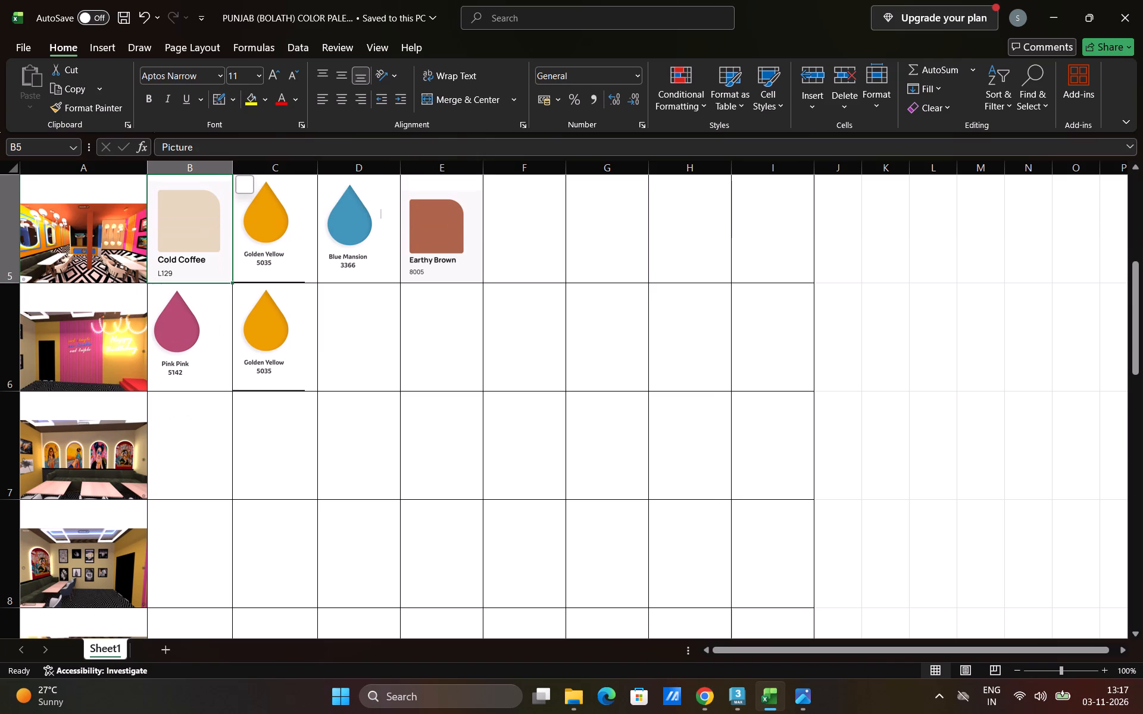
key(ctrl+c)
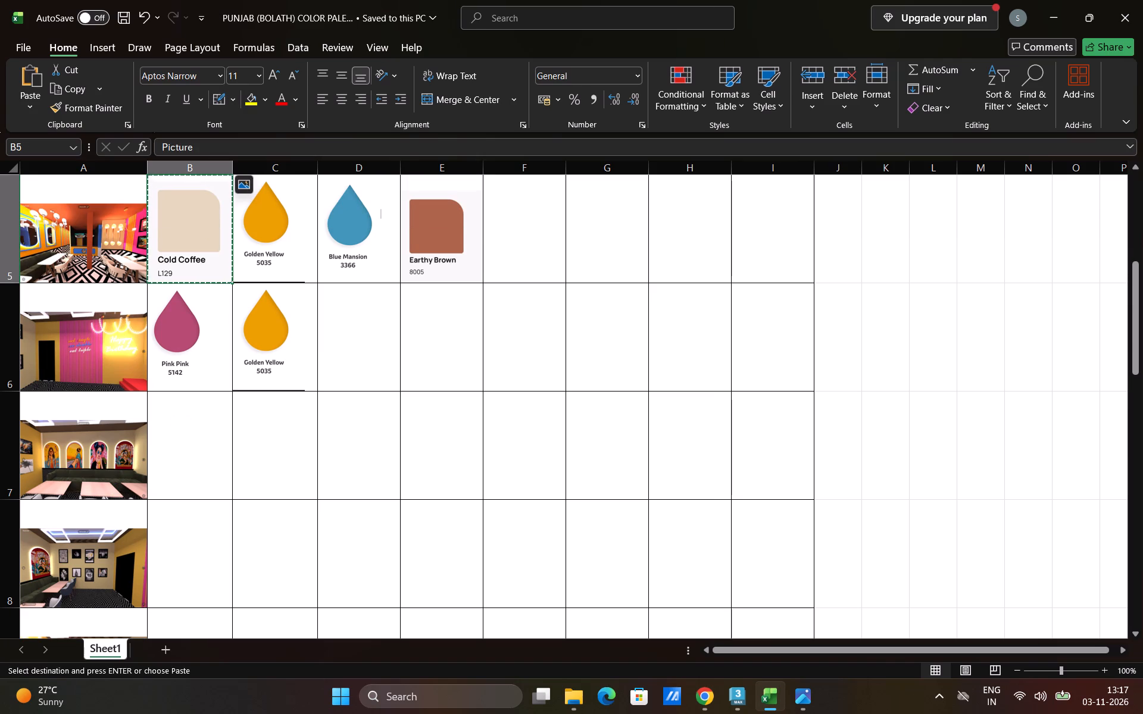
click(187, 409)
key(ctrl+v)
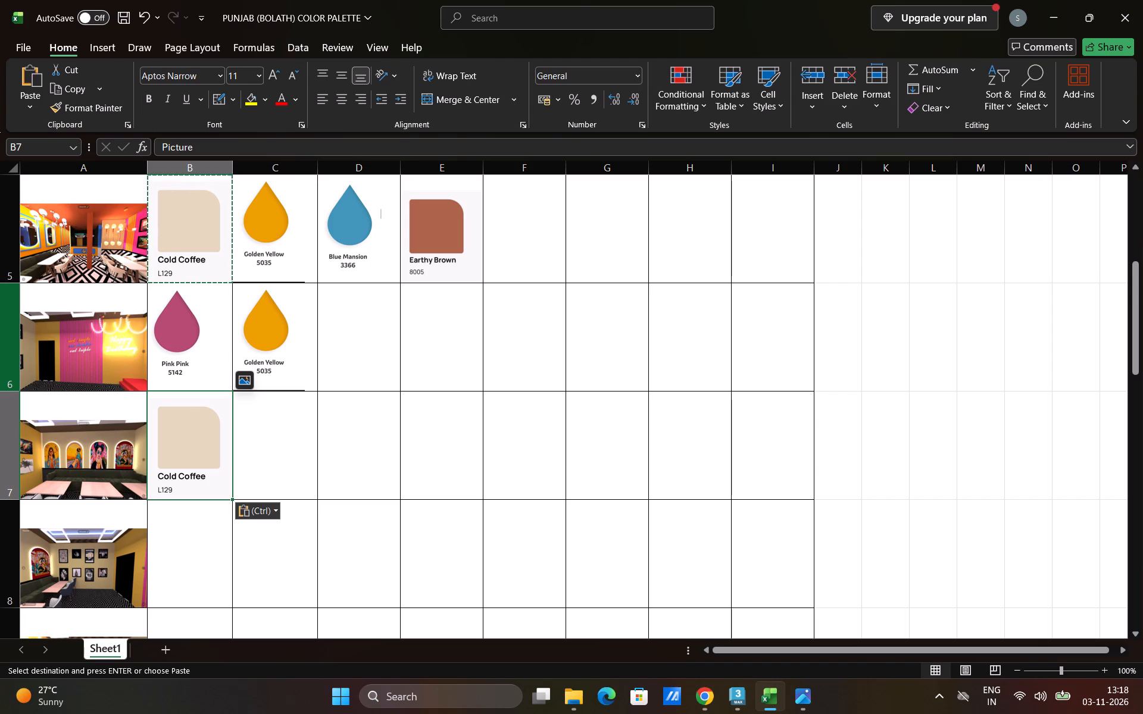
click(199, 446)
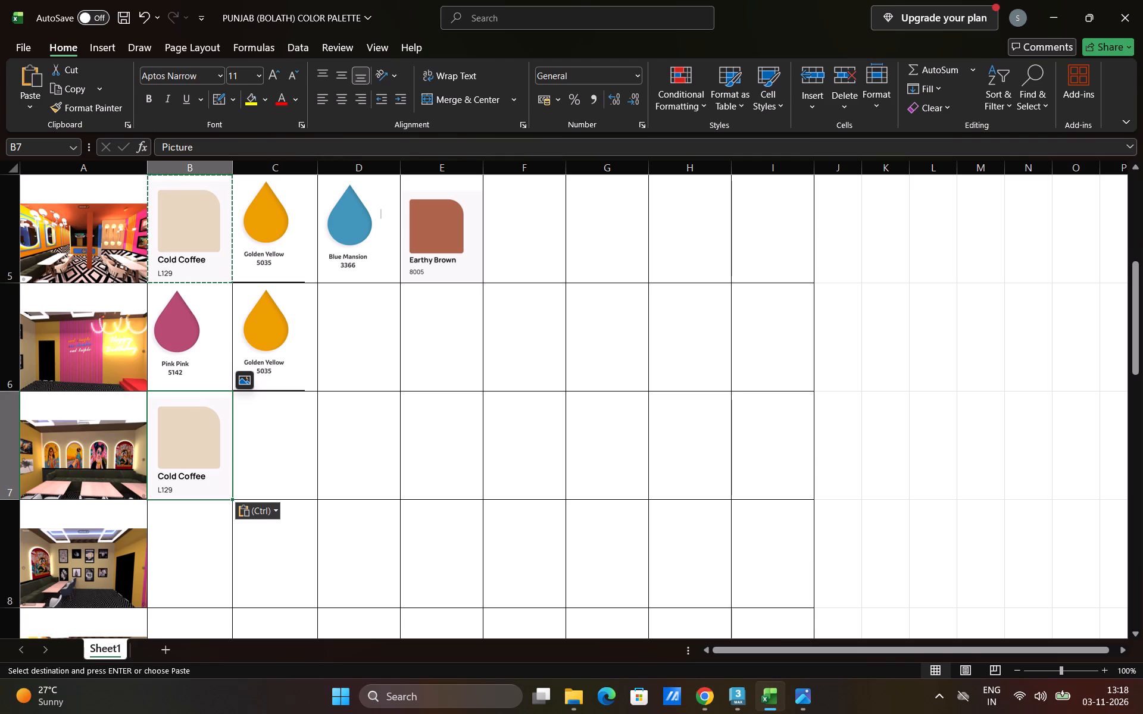
key(ctrl+c)
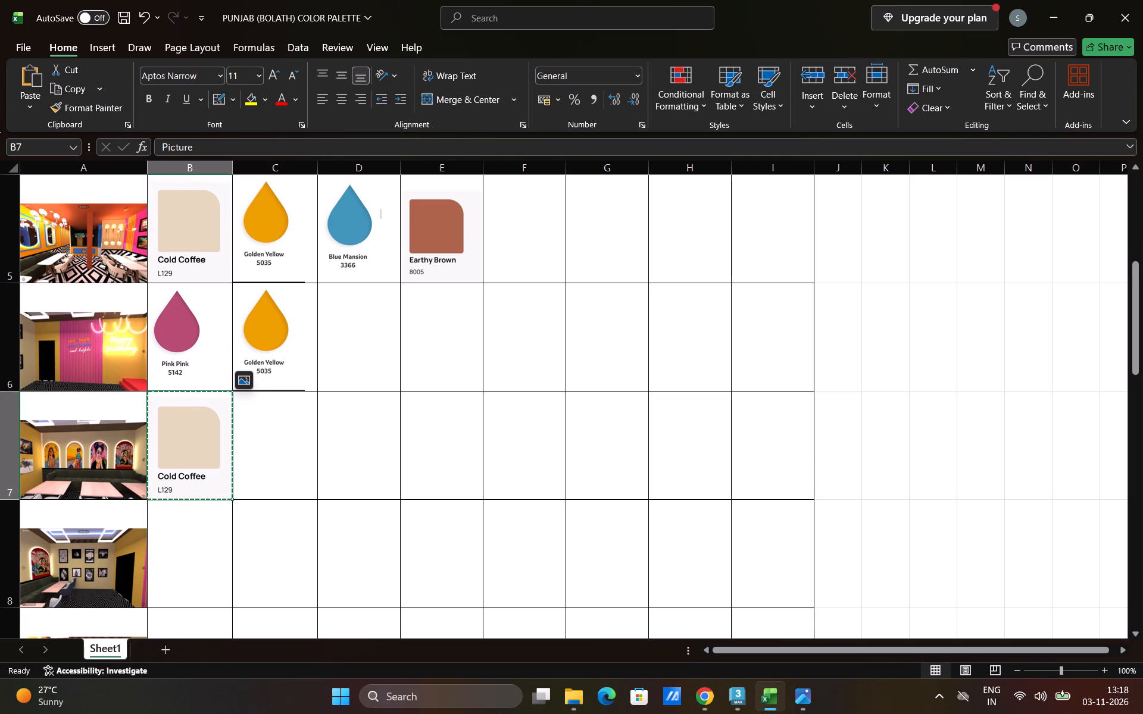
click(208, 557)
key(ctrl+v)
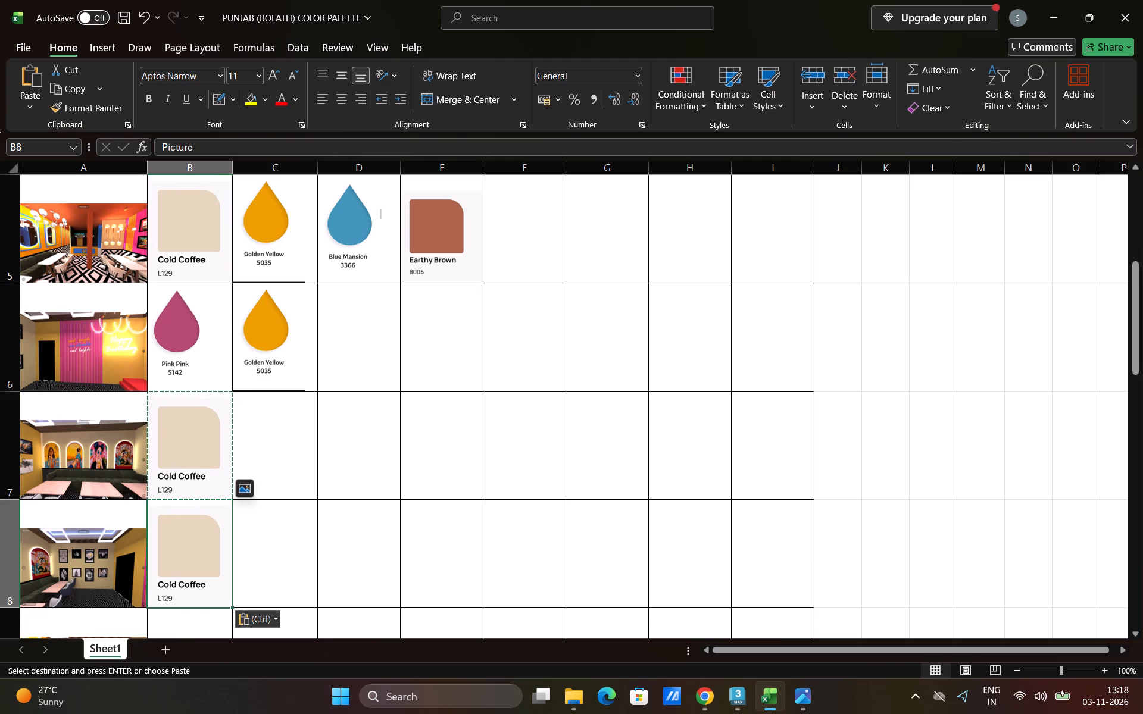
Copy the Golden Yellow 5035 swatch from C6 into cell B9.
scroll(242, 368, down, 3)
click(210, 532)
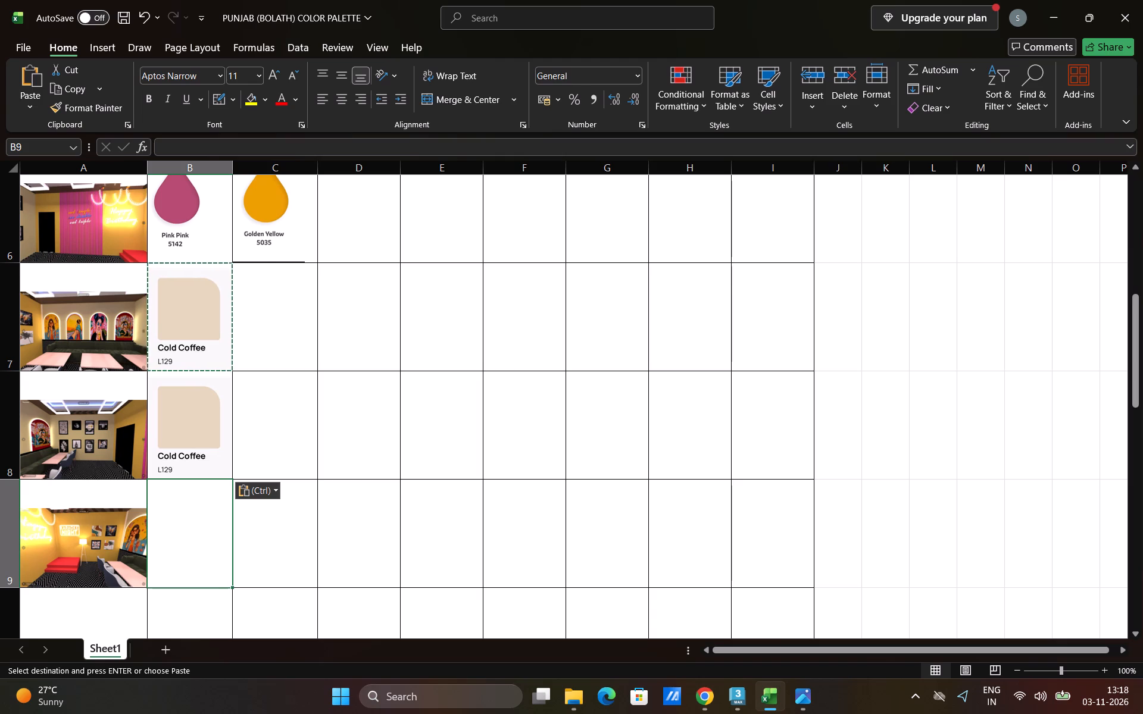
click(260, 253)
key(ctrl+c)
click(204, 531)
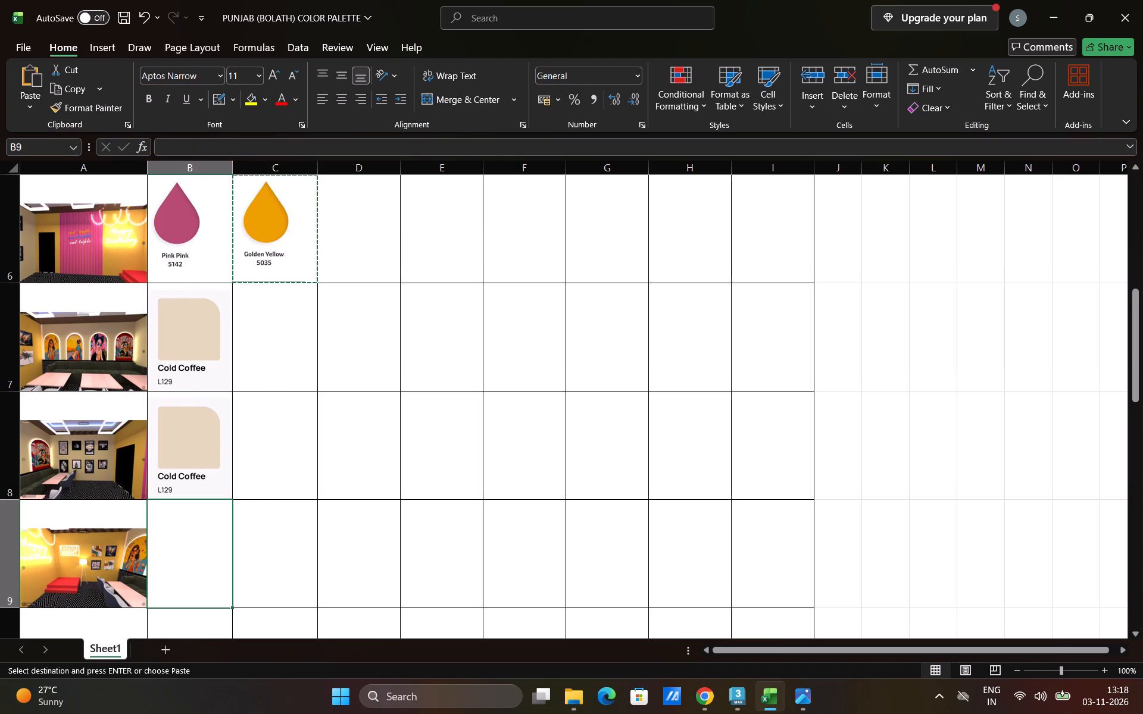
key(ctrl+v)
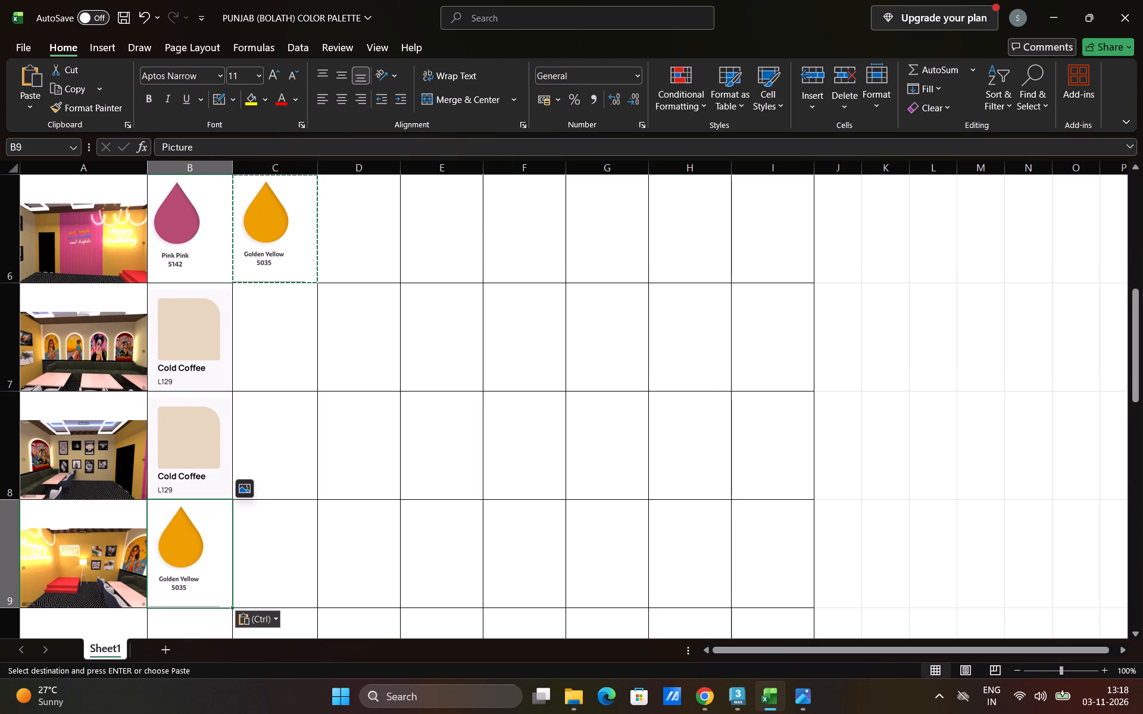
Clear the pending copy selection and save the workbook.
scroll(261, 374, down, 1)
click(195, 433)
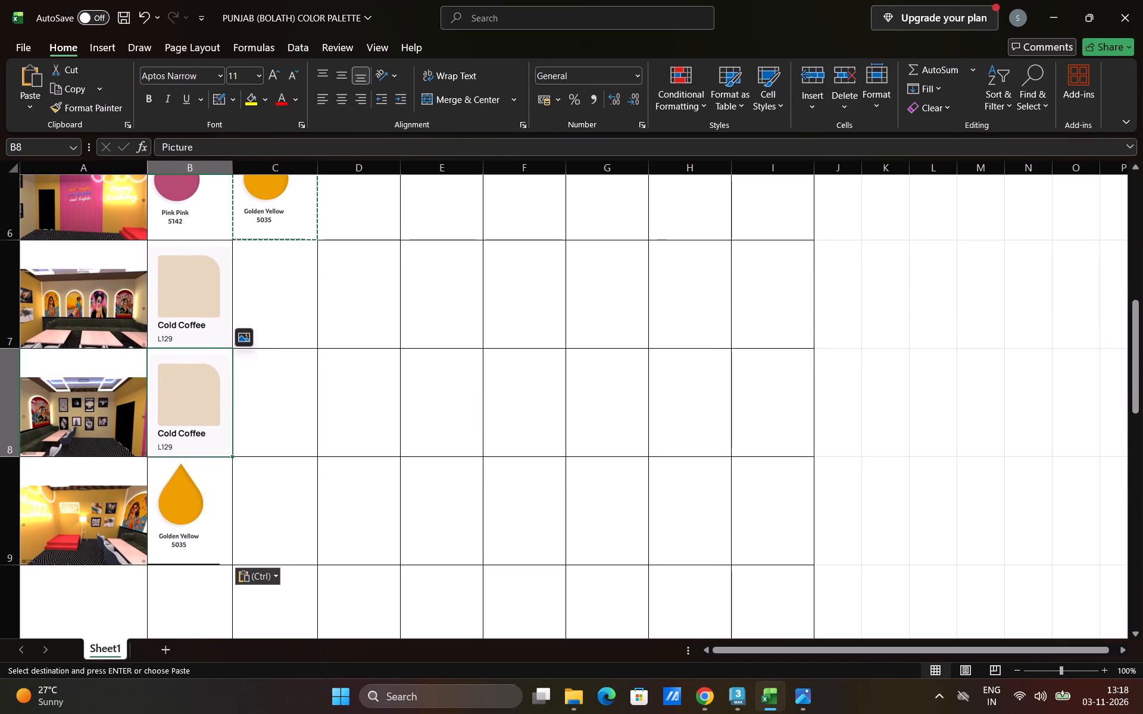
key(Escape)
click(280, 250)
key(ctrl+s)
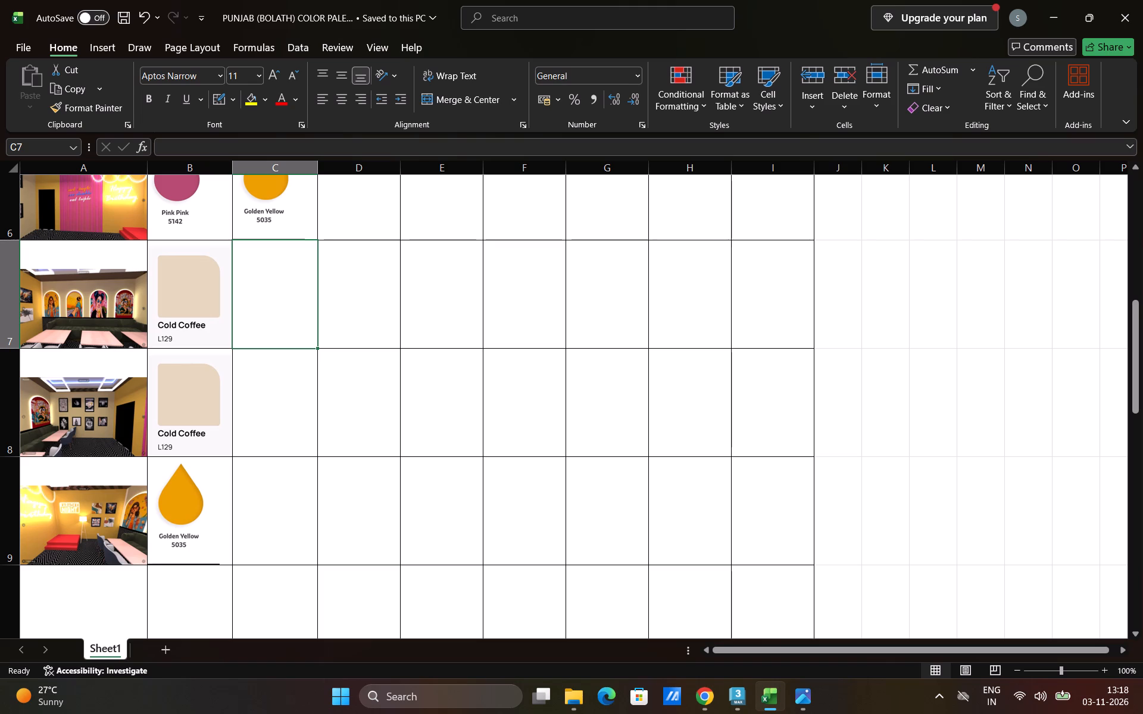
scroll(209, 478, up, 11)
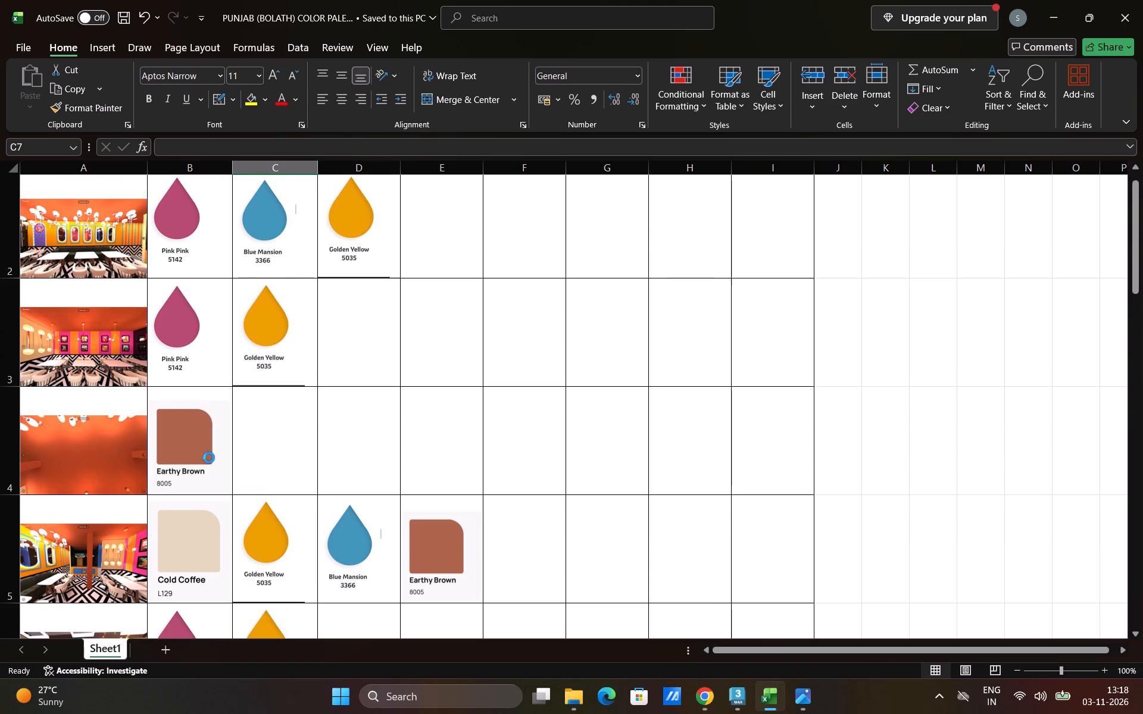
key(ctrl+s)
Set up range A1:E9 for printing, using Print Selection and Fit Sheet on One Page scaling.
scroll(209, 458, up, 6)
scroll(161, 263, up, 11)
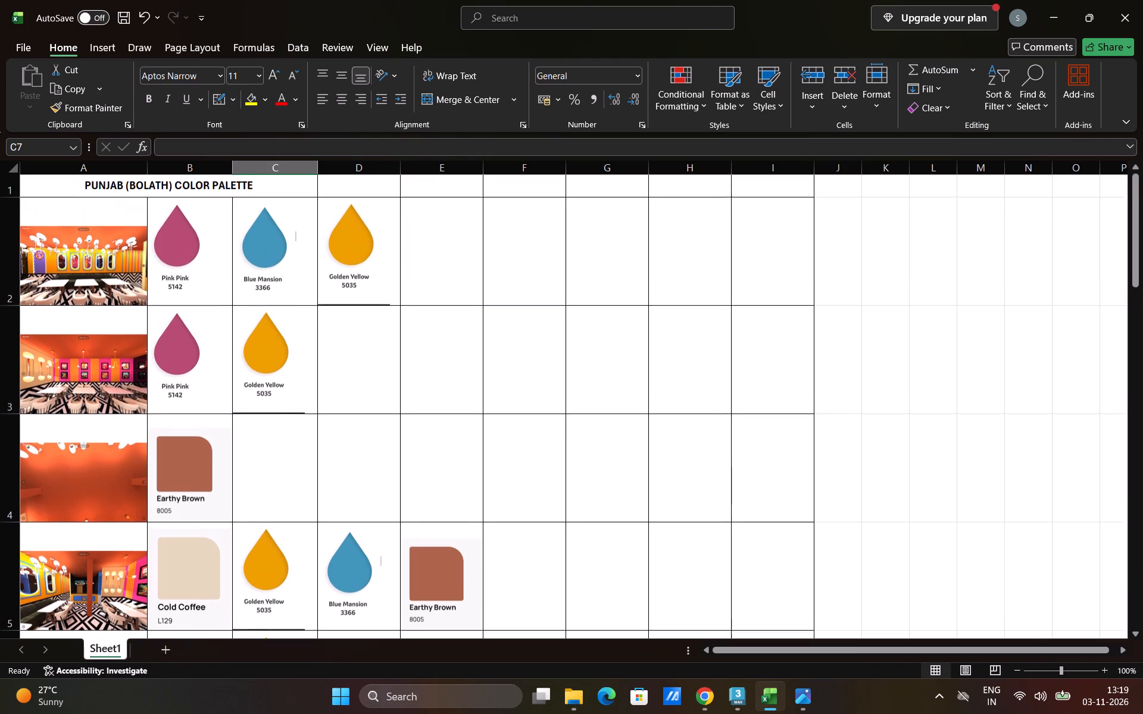
drag(68, 185, 185, 277)
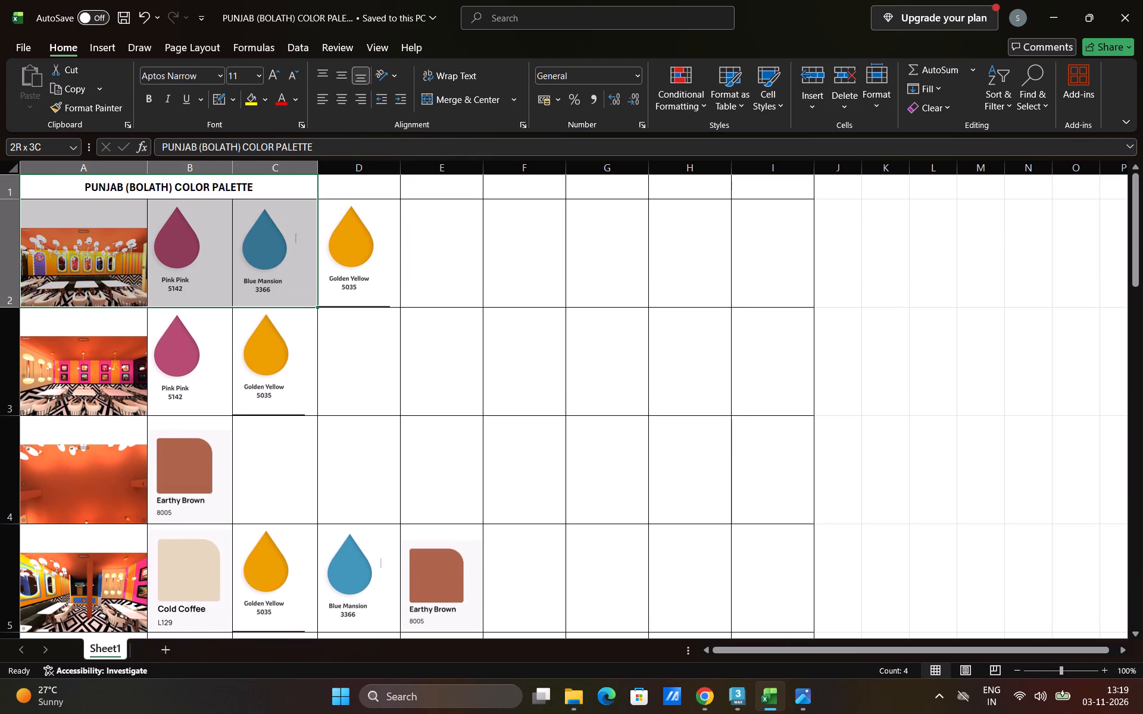
drag(185, 277, 441, 674)
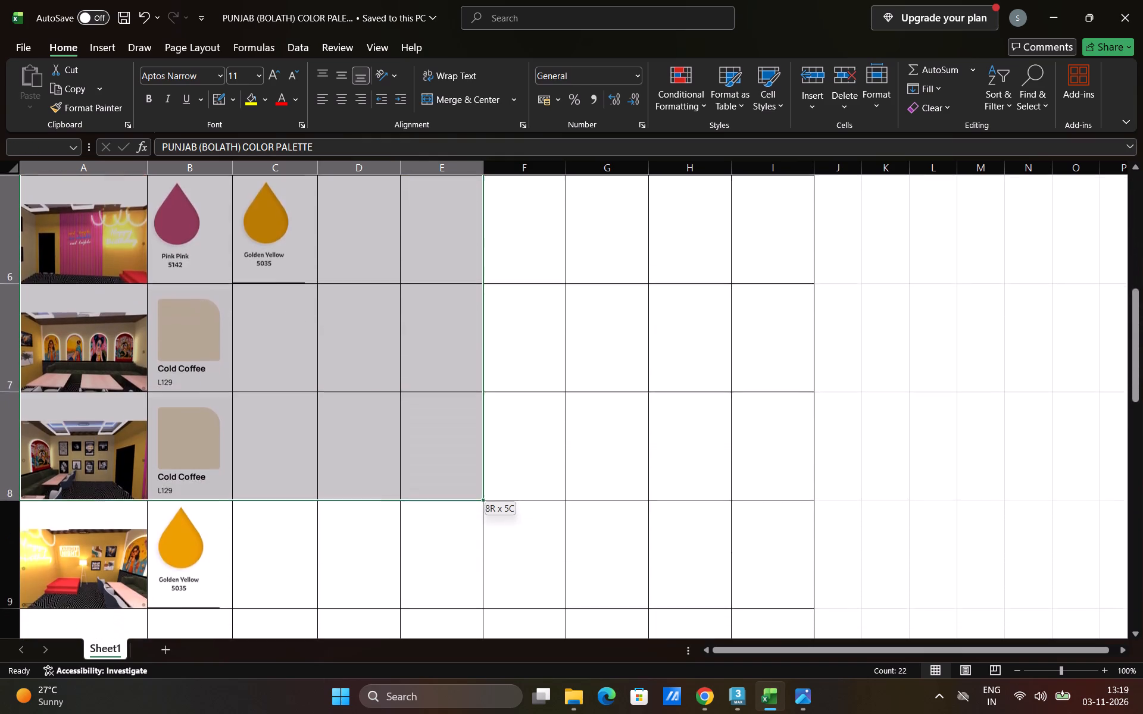
drag(441, 674, 435, 439)
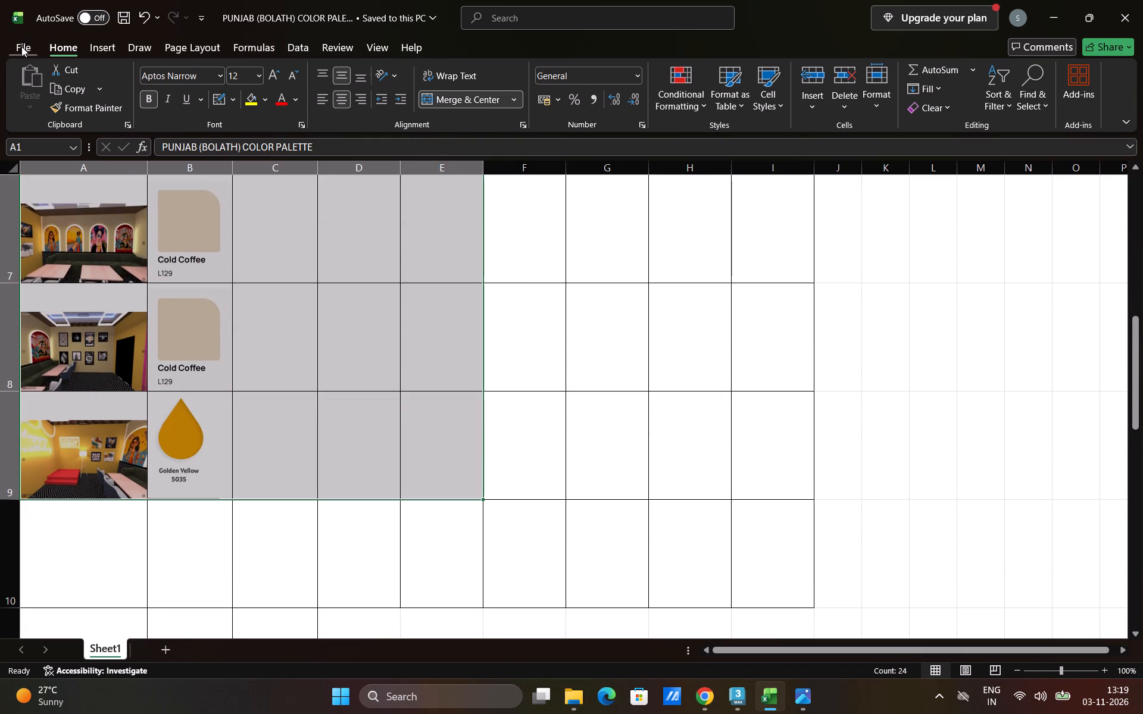
click(21, 46)
click(58, 298)
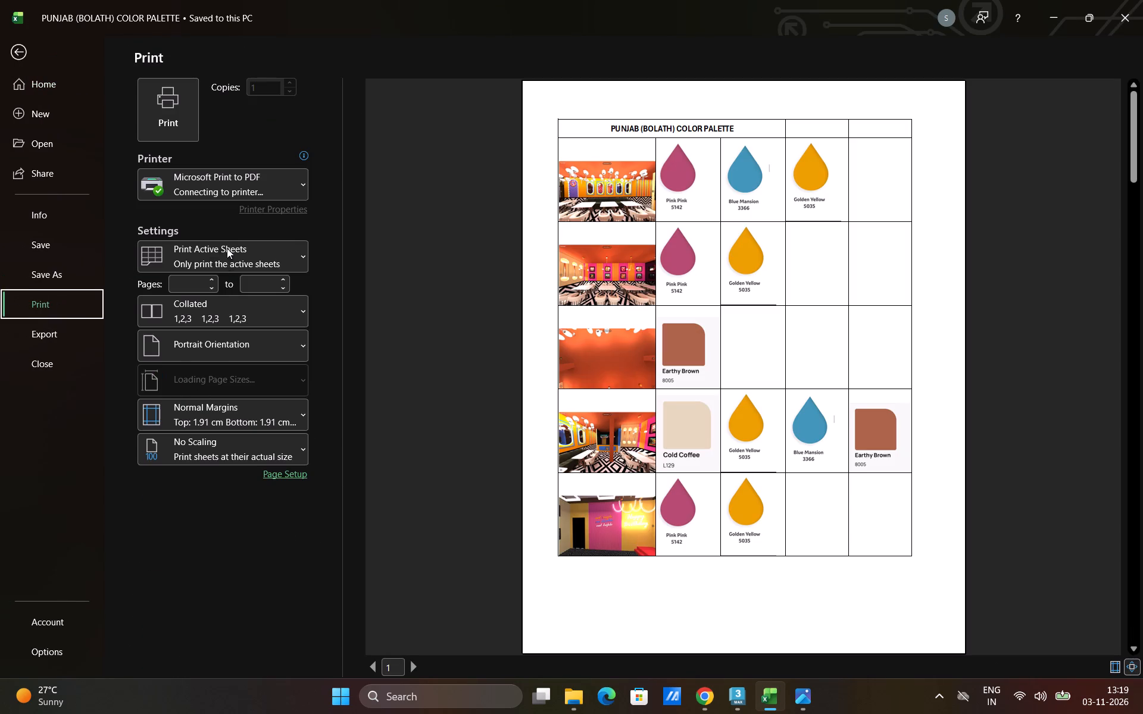
click(227, 246)
click(211, 367)
click(196, 444)
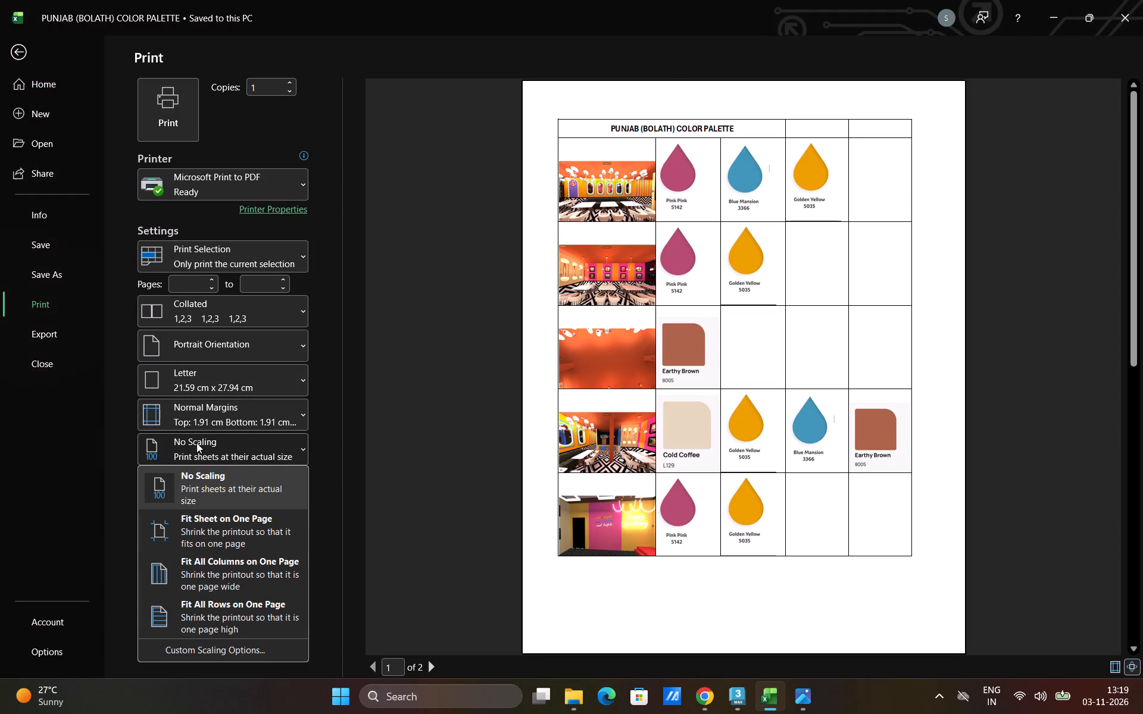
click(218, 525)
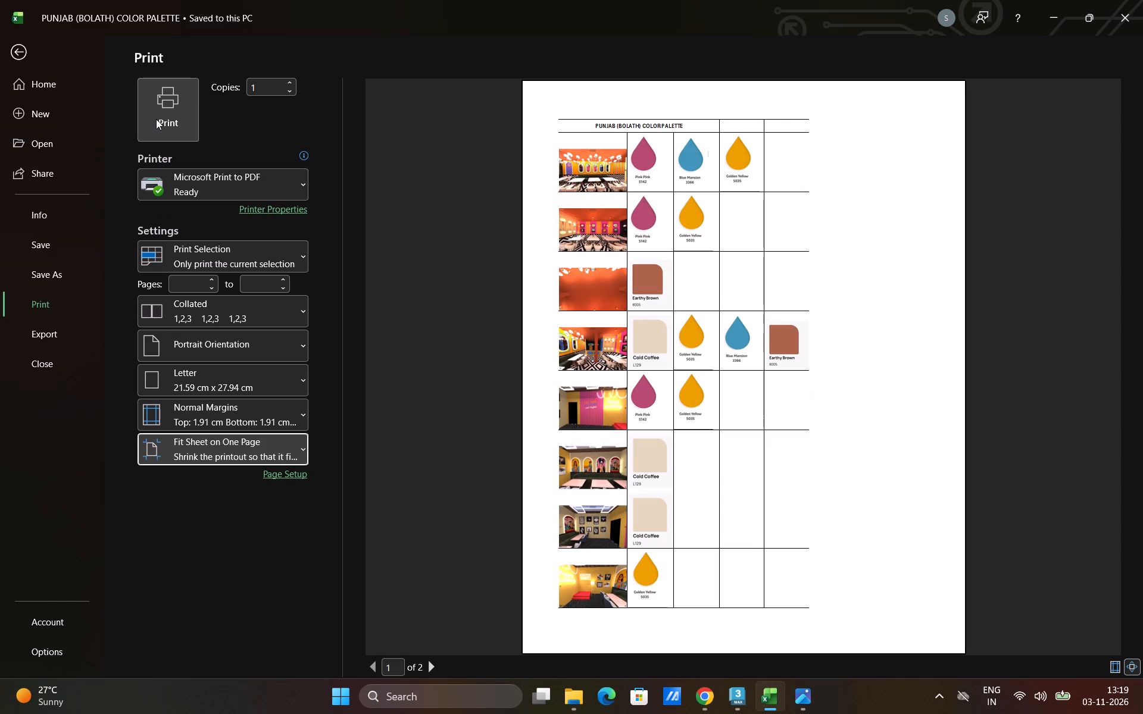
Print the selection to PDF, naming the output file PUNJAB (BOLATH) COLOR PALETTE.
click(156, 119)
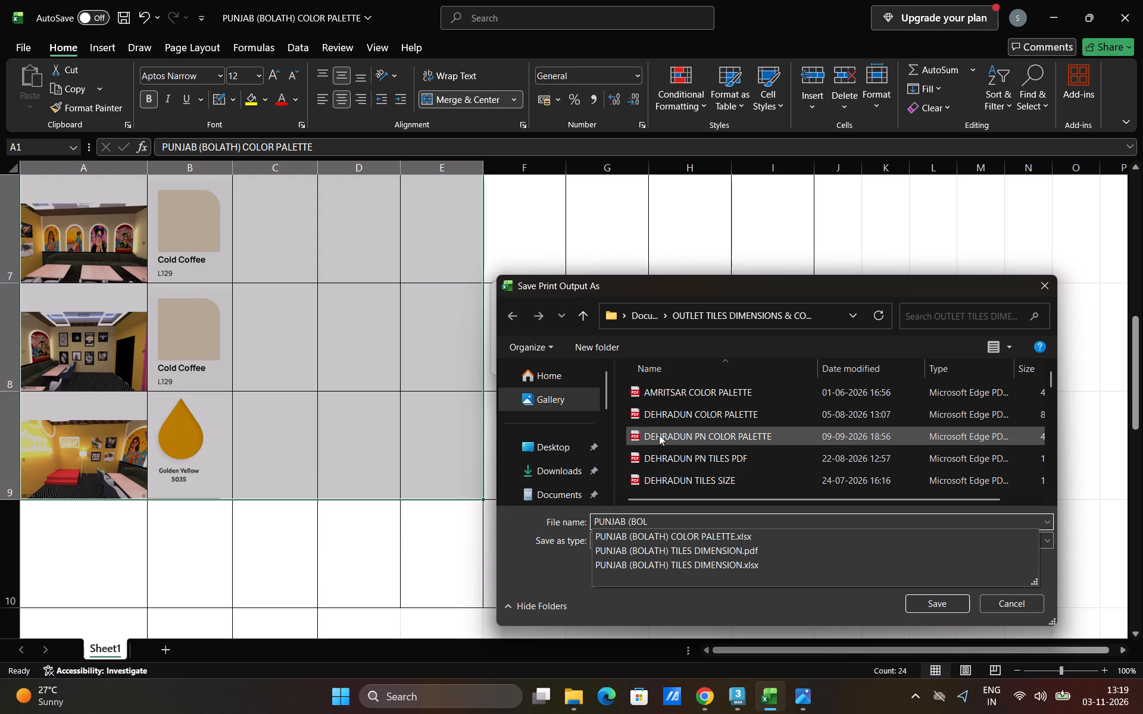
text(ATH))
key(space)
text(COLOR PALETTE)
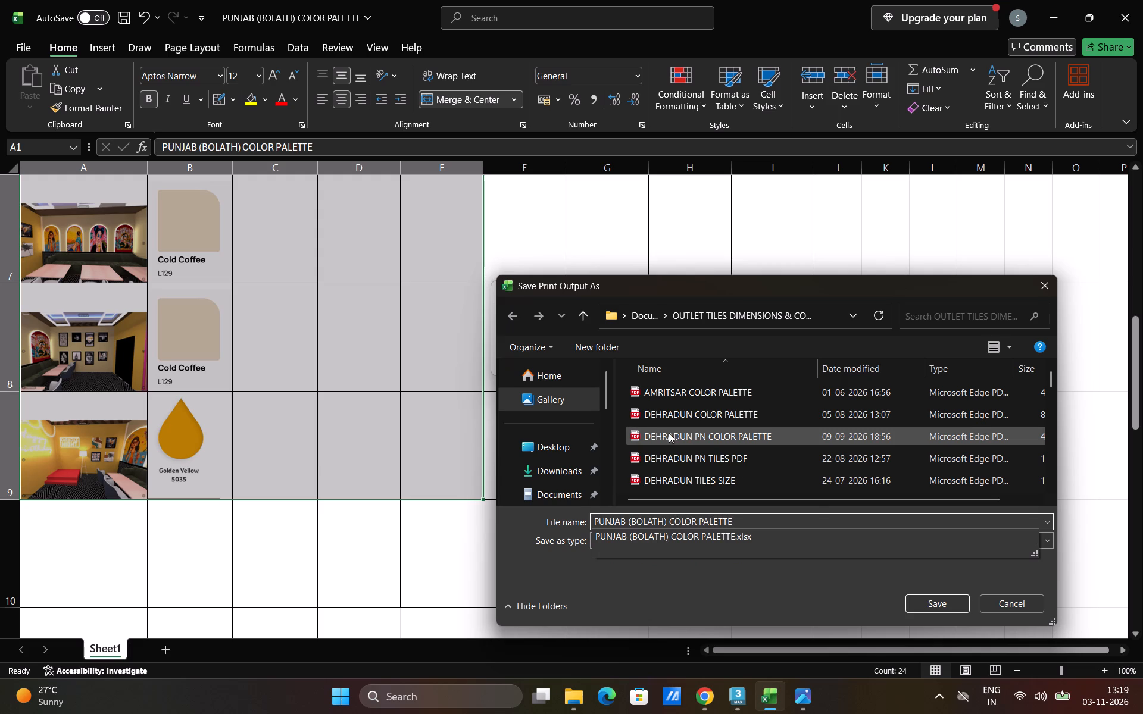
Save the PDF print output as PUNJAB (BOLATH) COLOR PALETTE in the current outlet tiles folder.
click(923, 603)
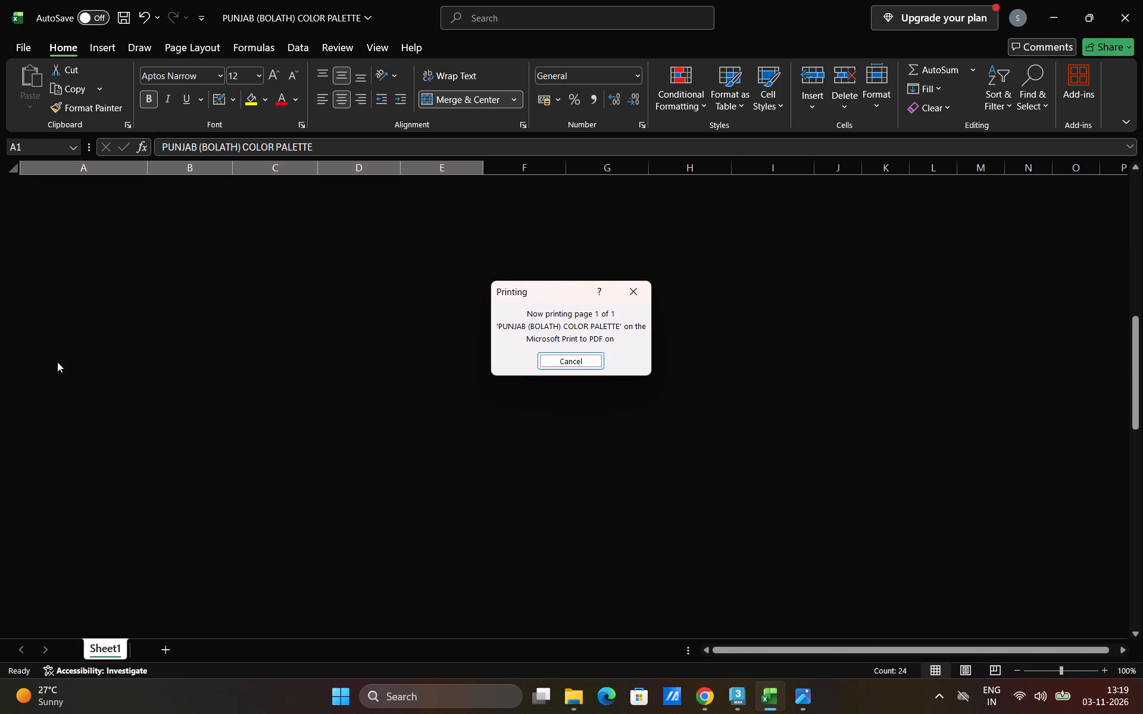
Deselect the printed range, save the PUNJAB (BOLATH) COLOR PALETTE workbook and close it.
click(541, 353)
key(ctrl+s)
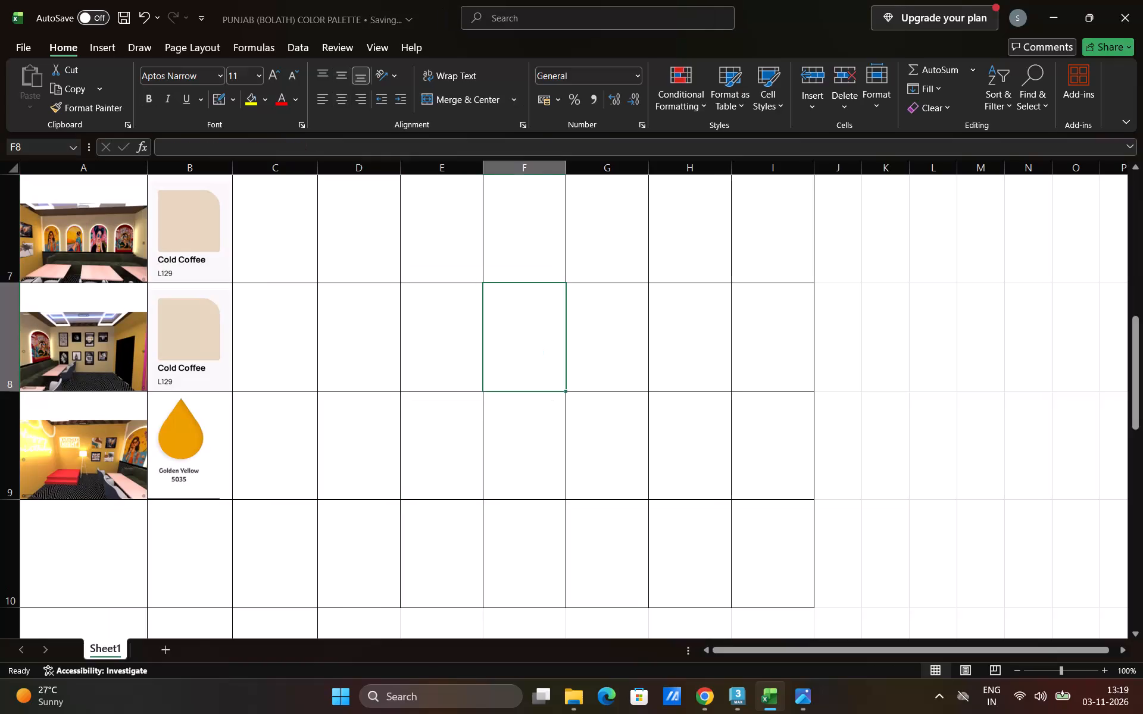
click(1138, 0)
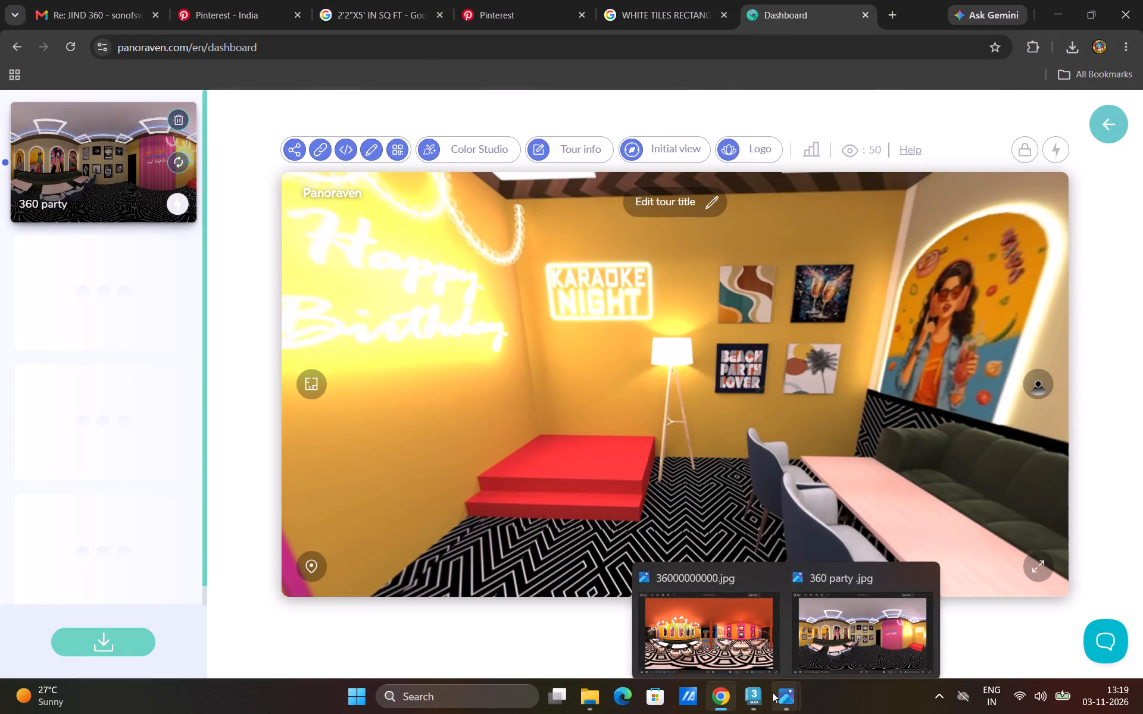
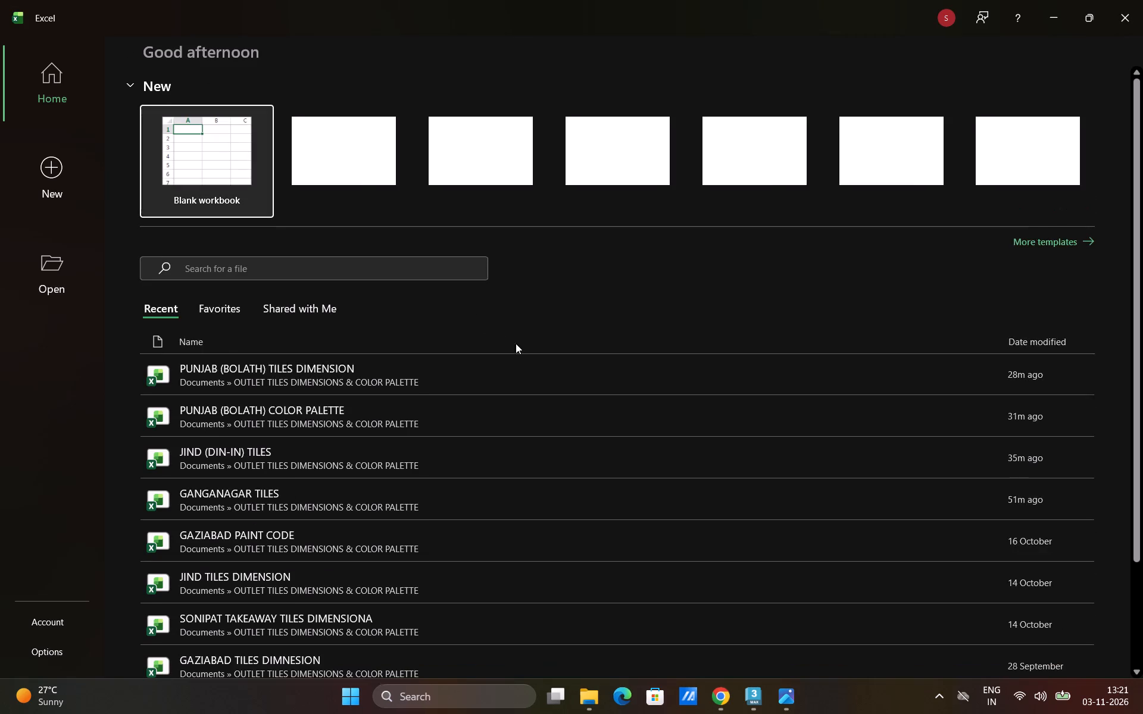
Create a new blank workbook and select cells A1 to C1.
double_click(166, 168)
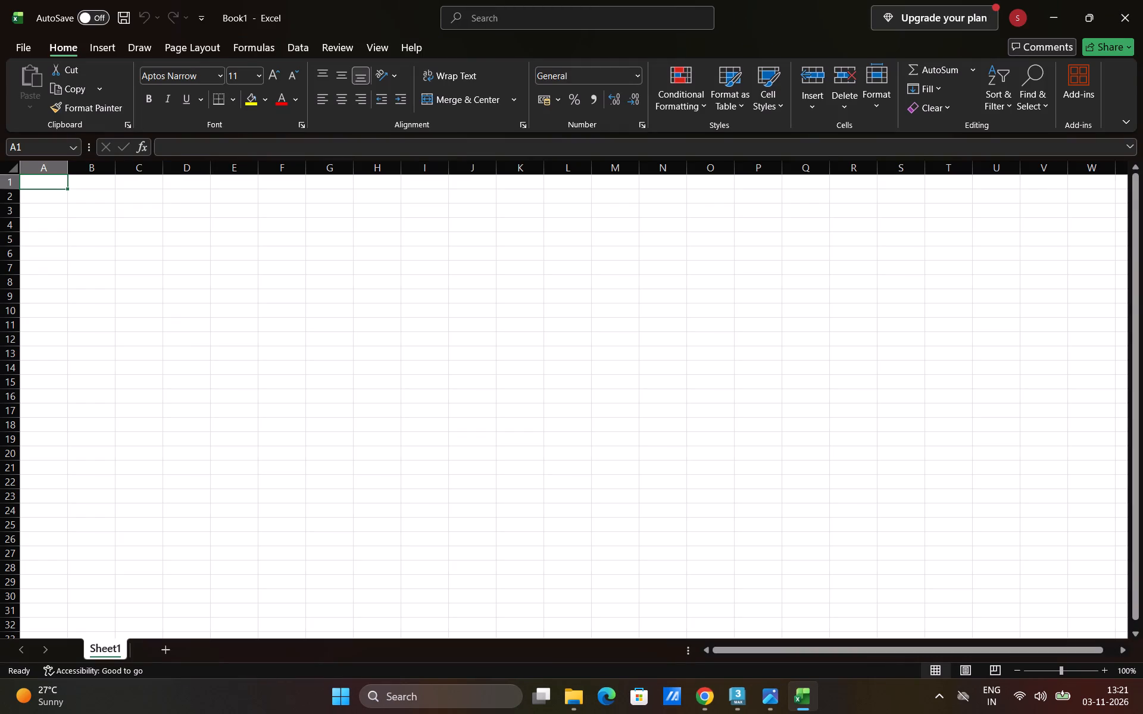
drag(45, 181, 129, 178)
Look through the OUTLET TILES DIMENSIONS & COLOR PALETTE folder under Documents in File Explorer, and return to the blank Excel workbook.
click(572, 704)
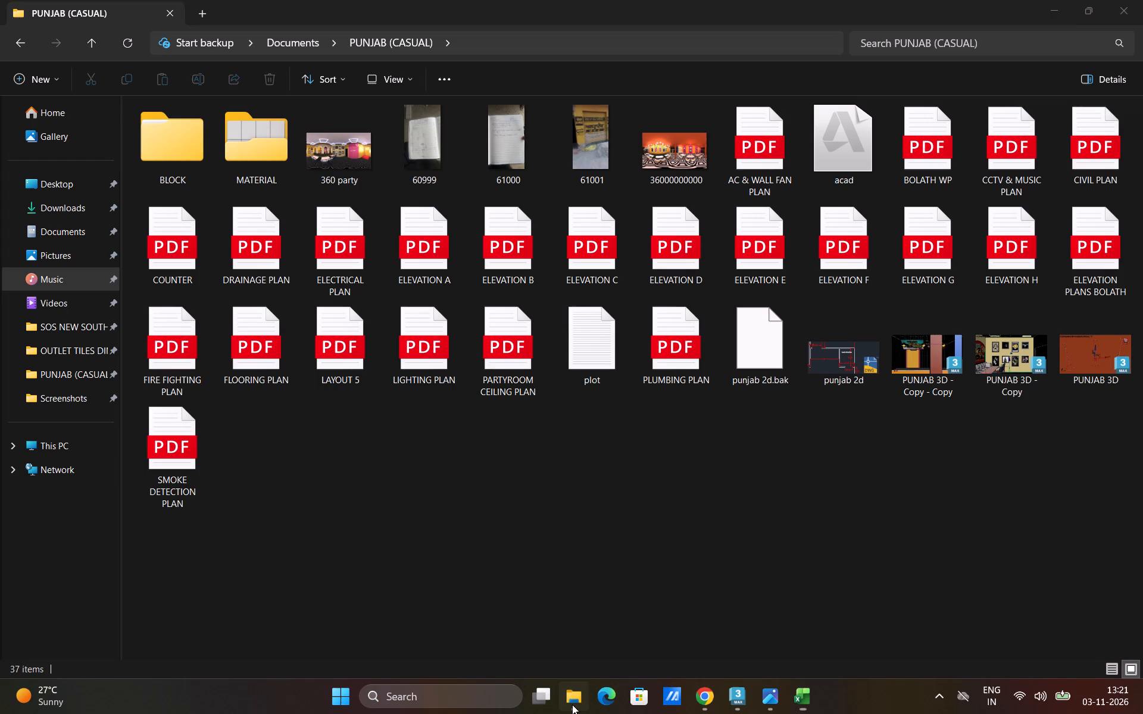
click(73, 228)
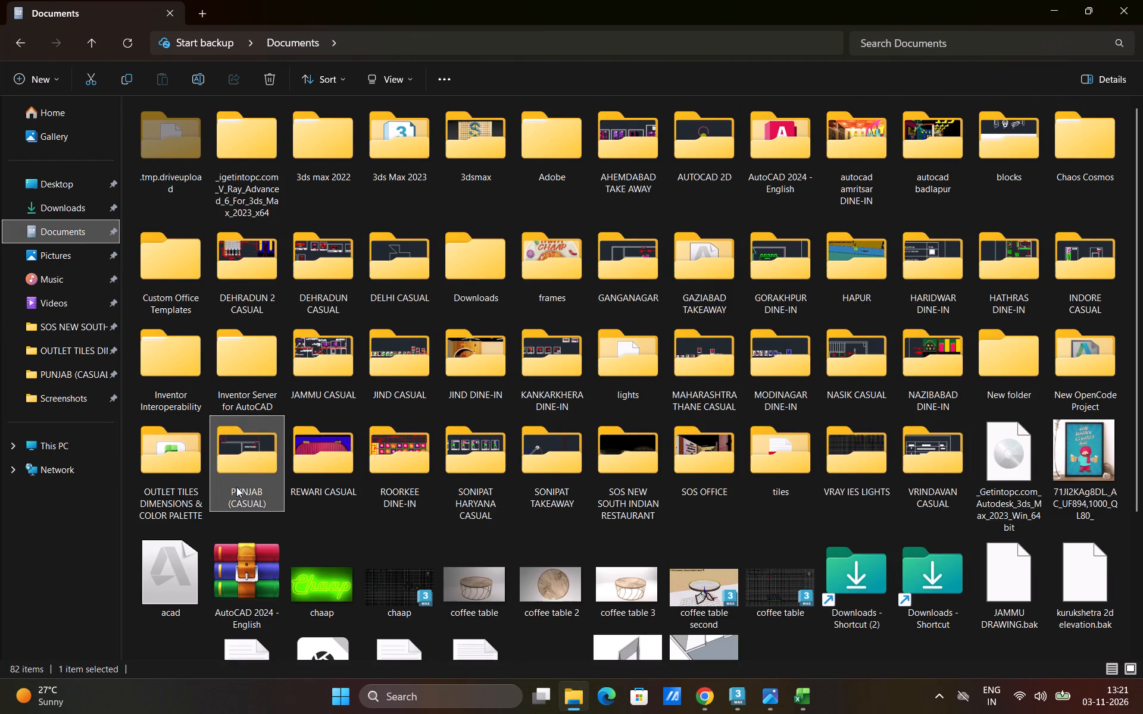
double_click(205, 499)
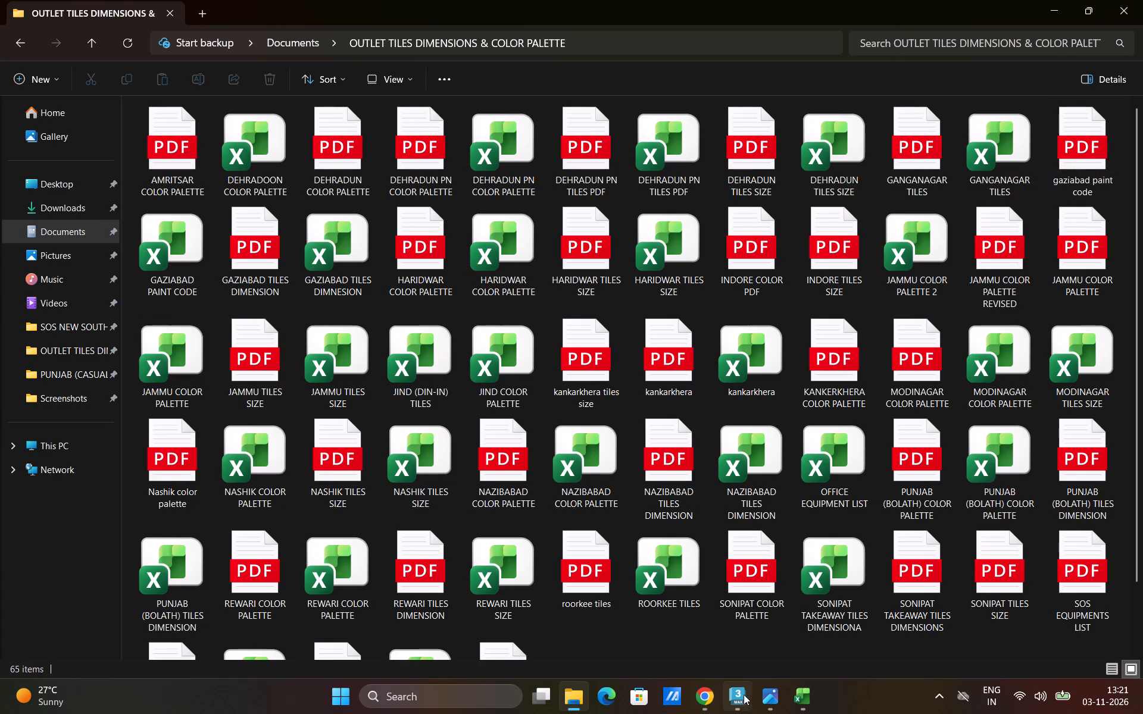
click(794, 696)
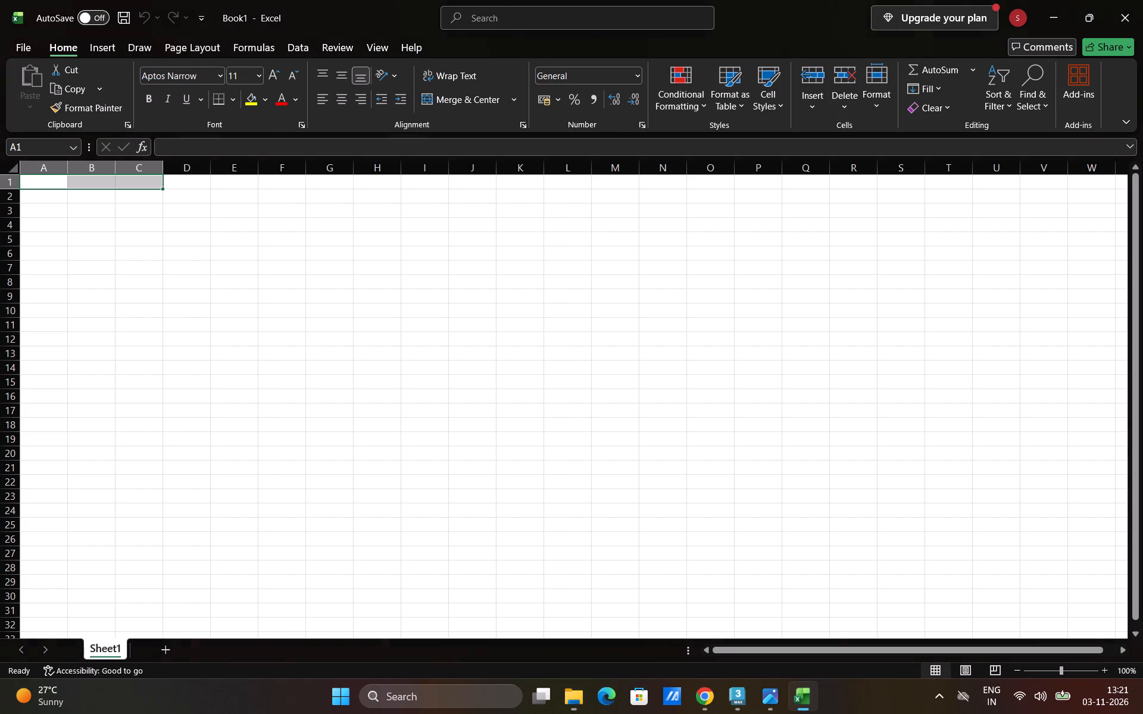
Enter the title GANGANAGAR COLOR PALETTE in cell A1.
text(GAZIABAD)
key(space)
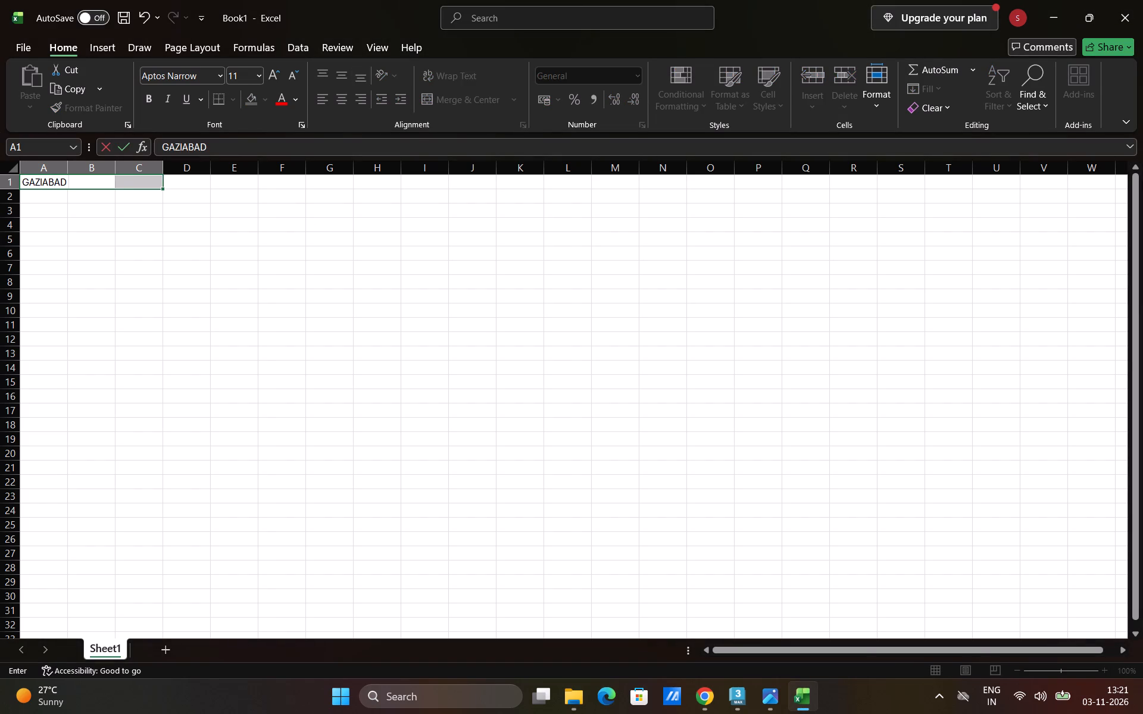
text(COLOR PALETTE)
key(space)
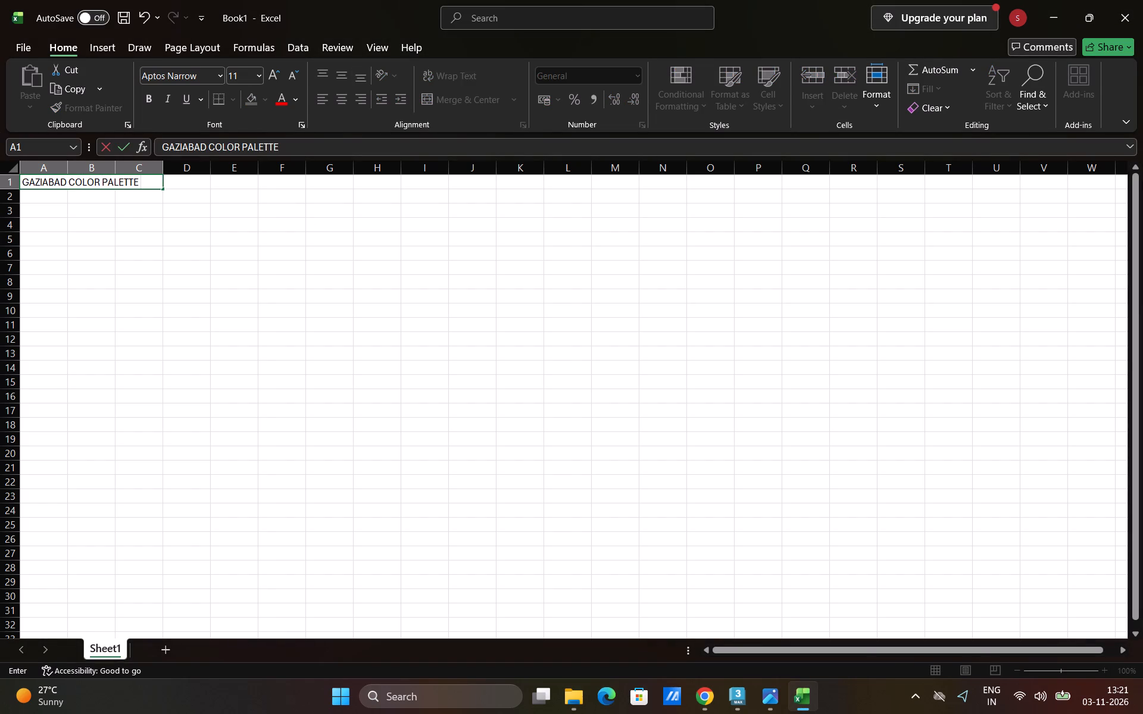
double_click(61, 179)
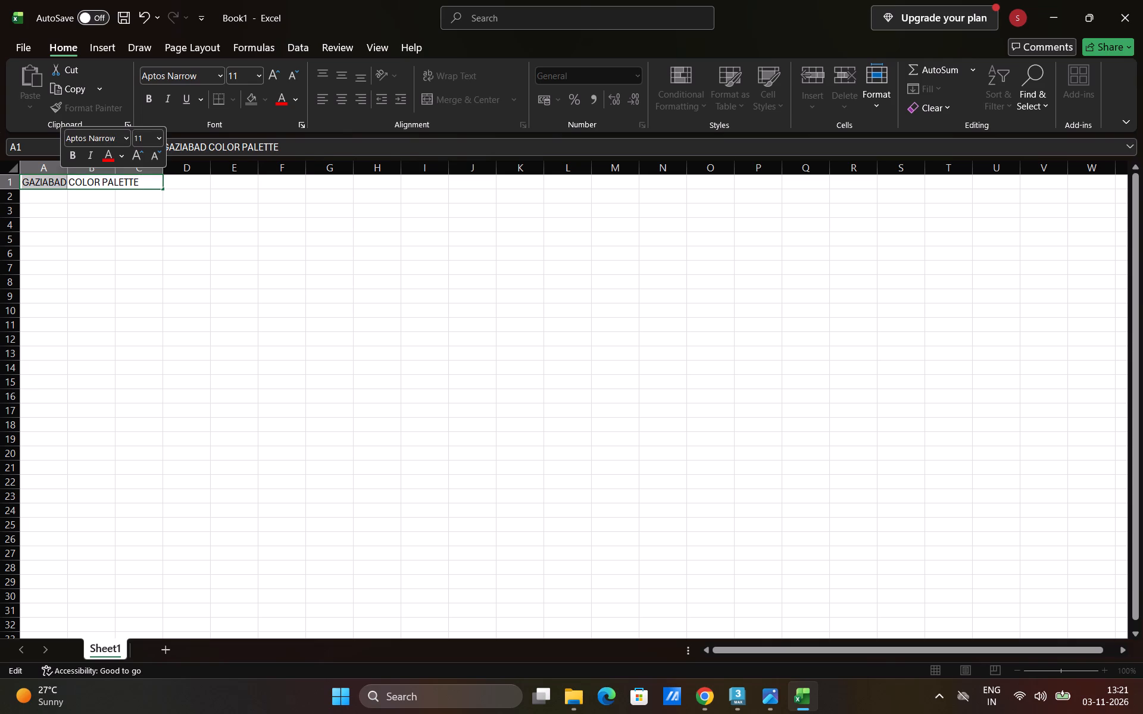
text(GANGANAGAR)
click(100, 226)
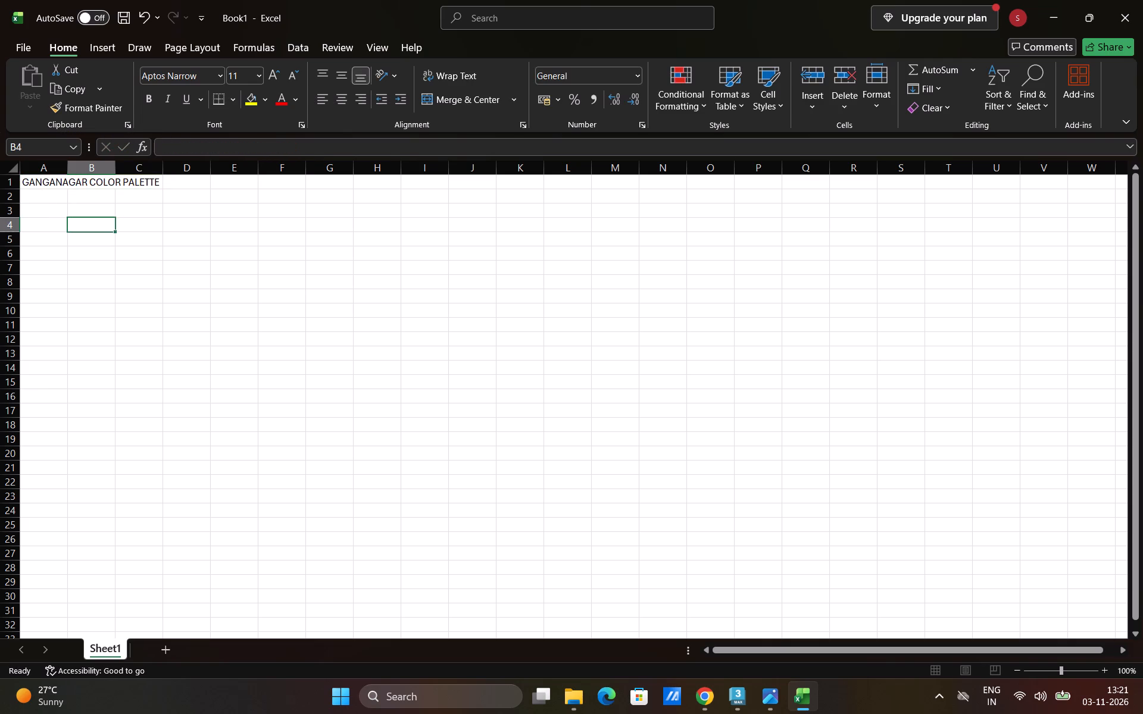
Centre the content of range A1:C1 both horizontally and vertically.
drag(64, 184, 126, 177)
click(347, 100)
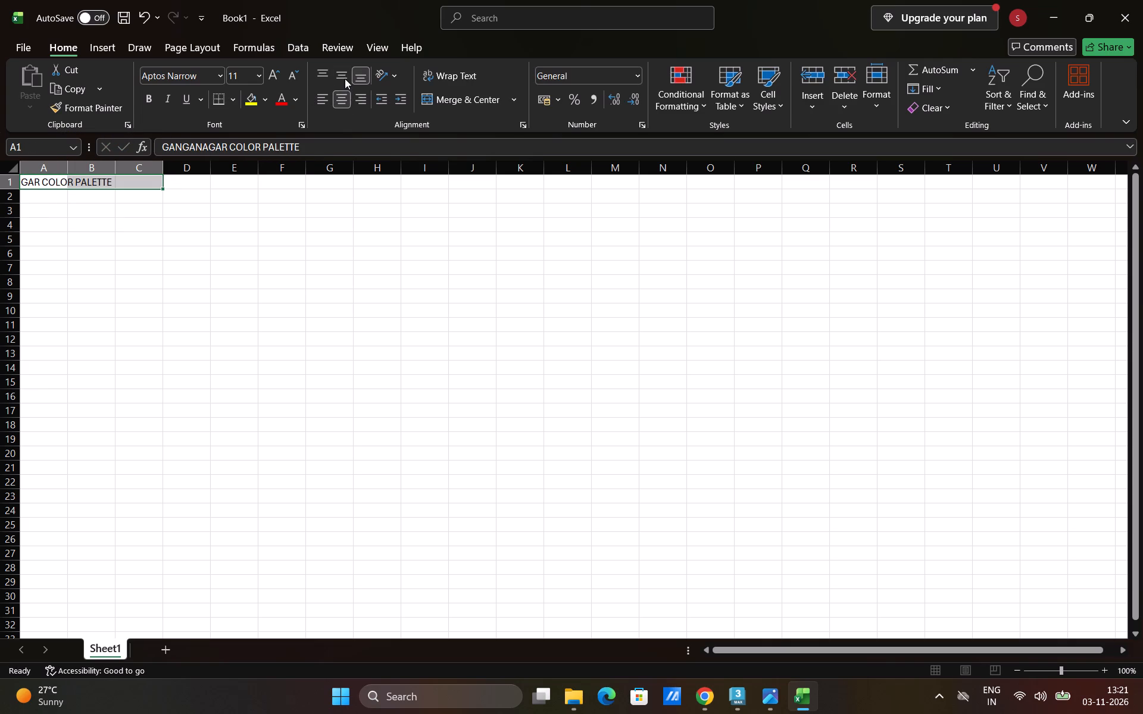
click(345, 79)
Widen columns C, B and A one after another to make room for the palette table.
drag(161, 169, 261, 173)
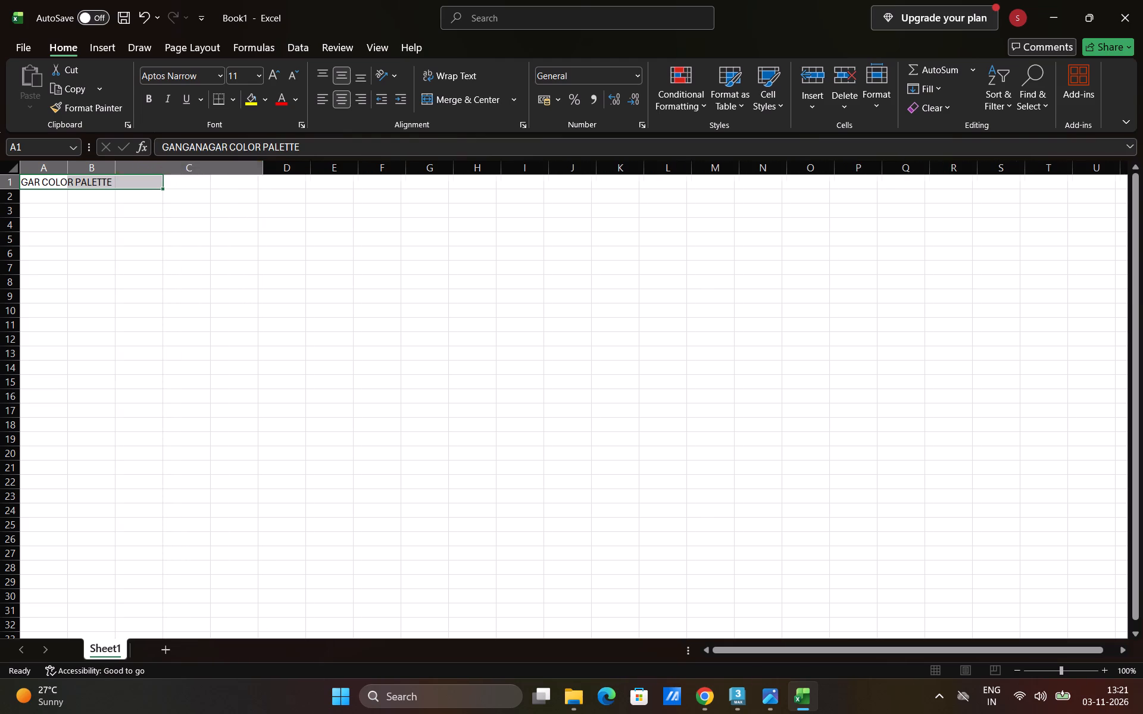
drag(116, 169, 205, 173)
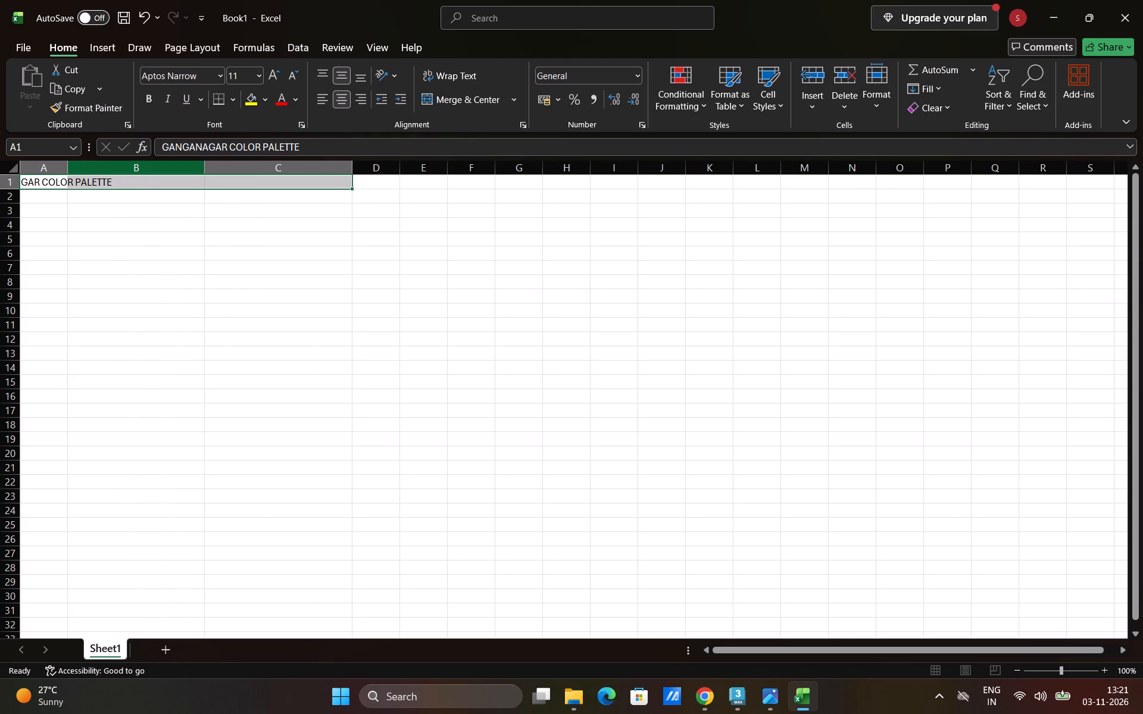
drag(68, 167, 136, 181)
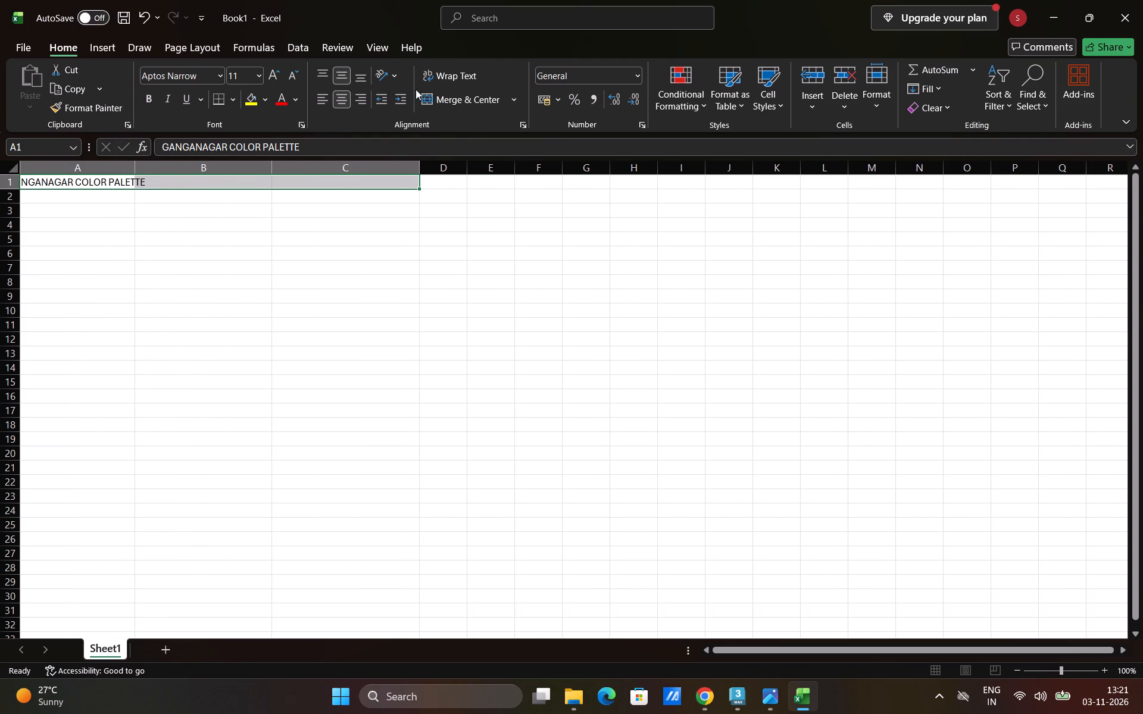
Merge and centre the title across A1:C1 and format it bold at font size 12.
click(433, 98)
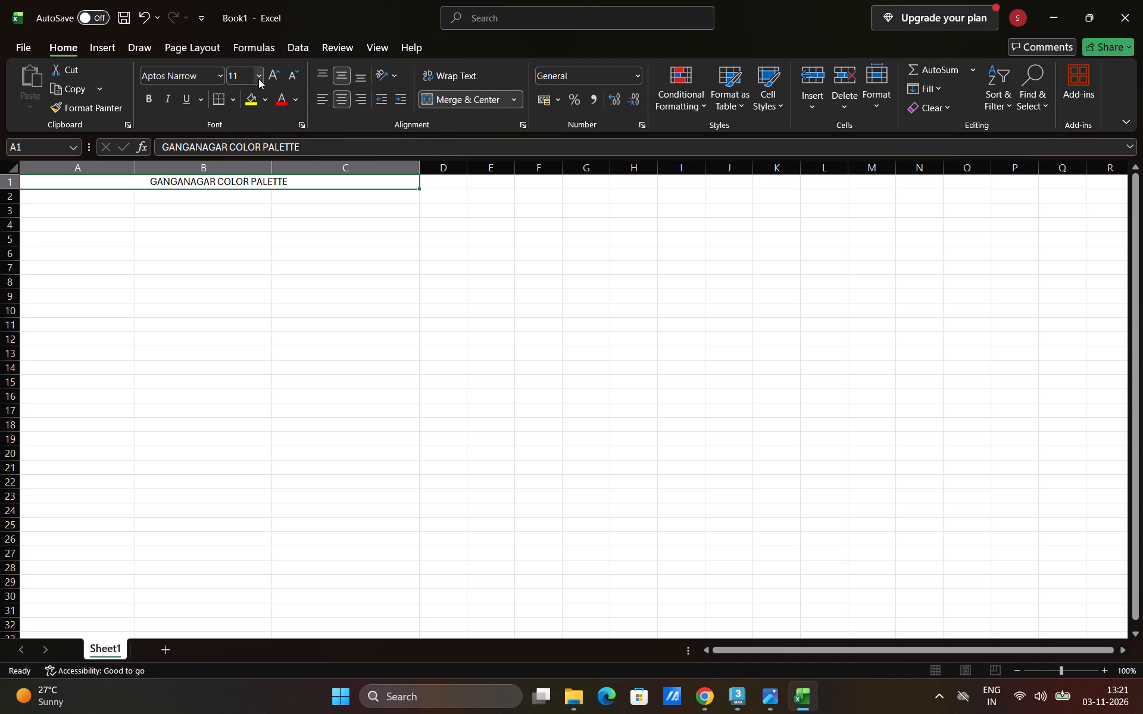
click(258, 79)
click(249, 169)
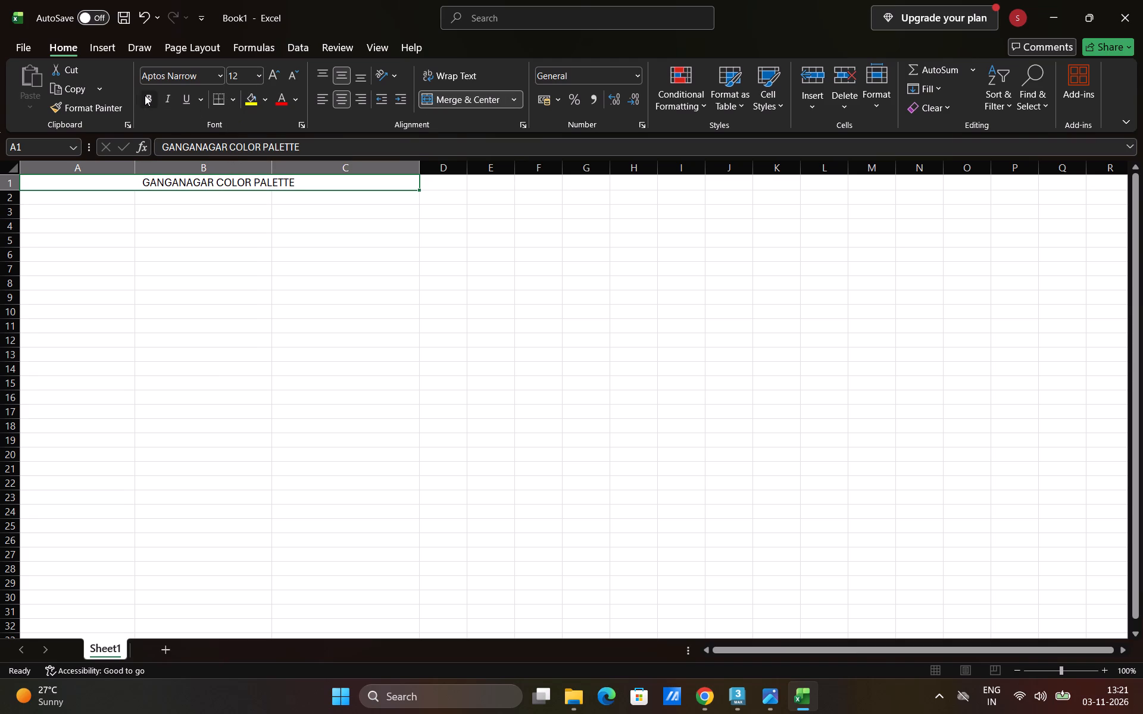
click(145, 95)
Increase the height of rows 2 to 18 uniformly so that images fit in their cells.
click(142, 189)
click(54, 199)
drag(1, 200, 16, 254)
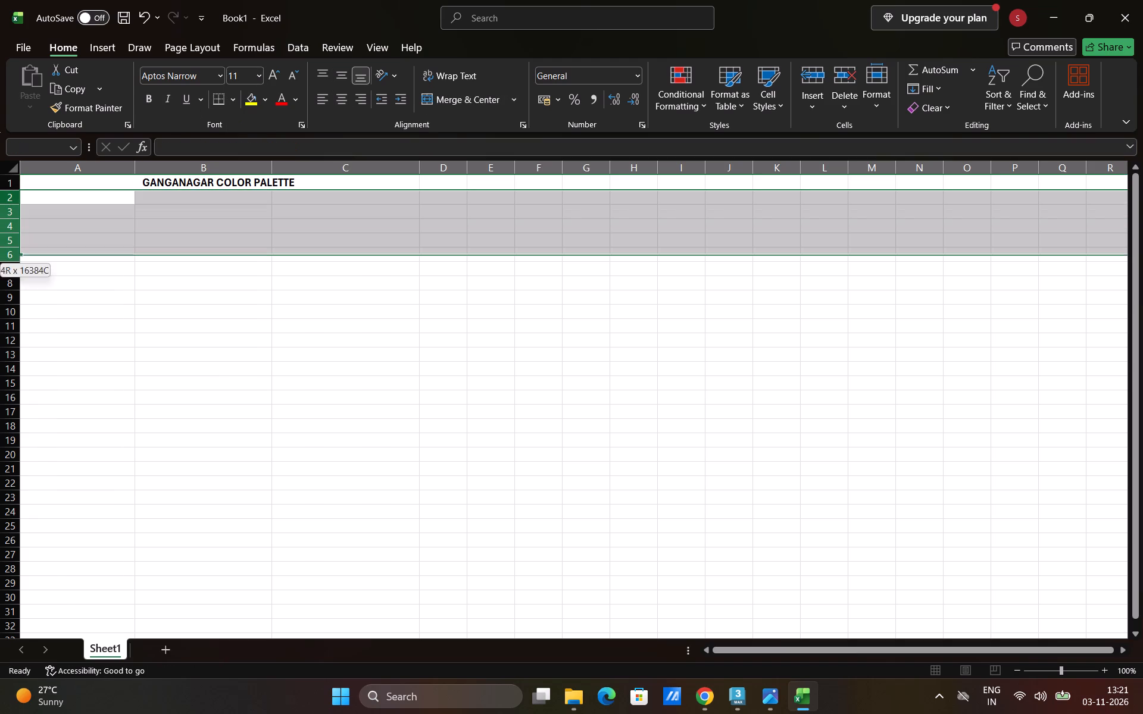
drag(16, 254, 36, 430)
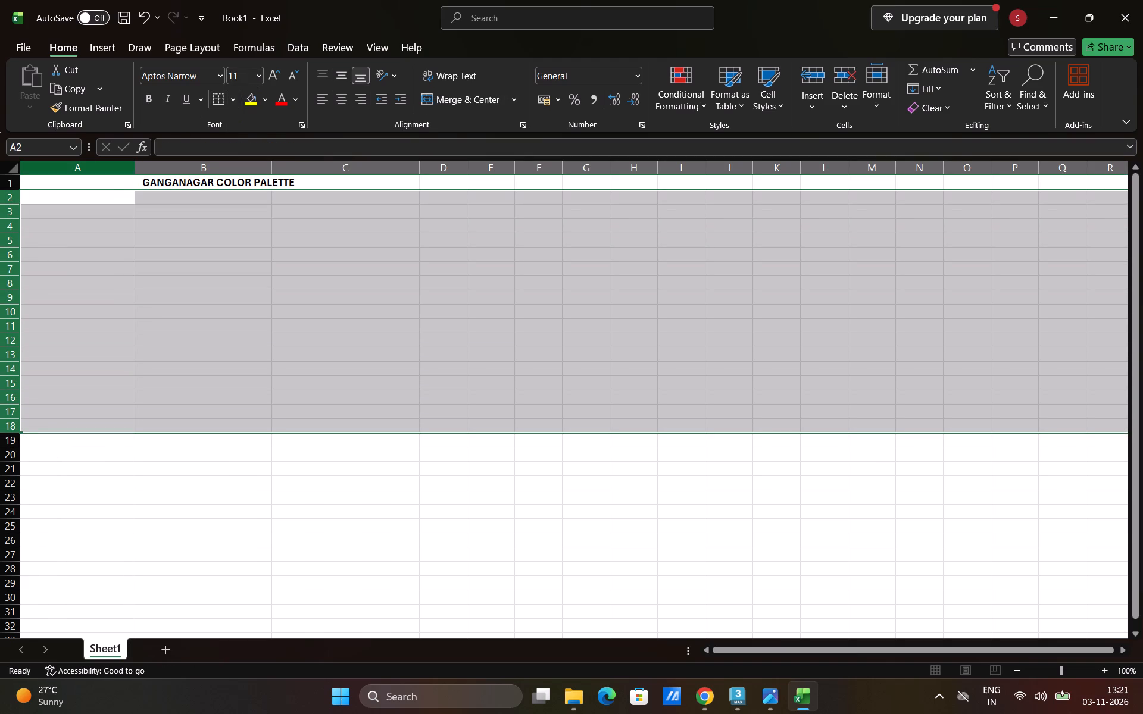
drag(16, 204, 18, 293)
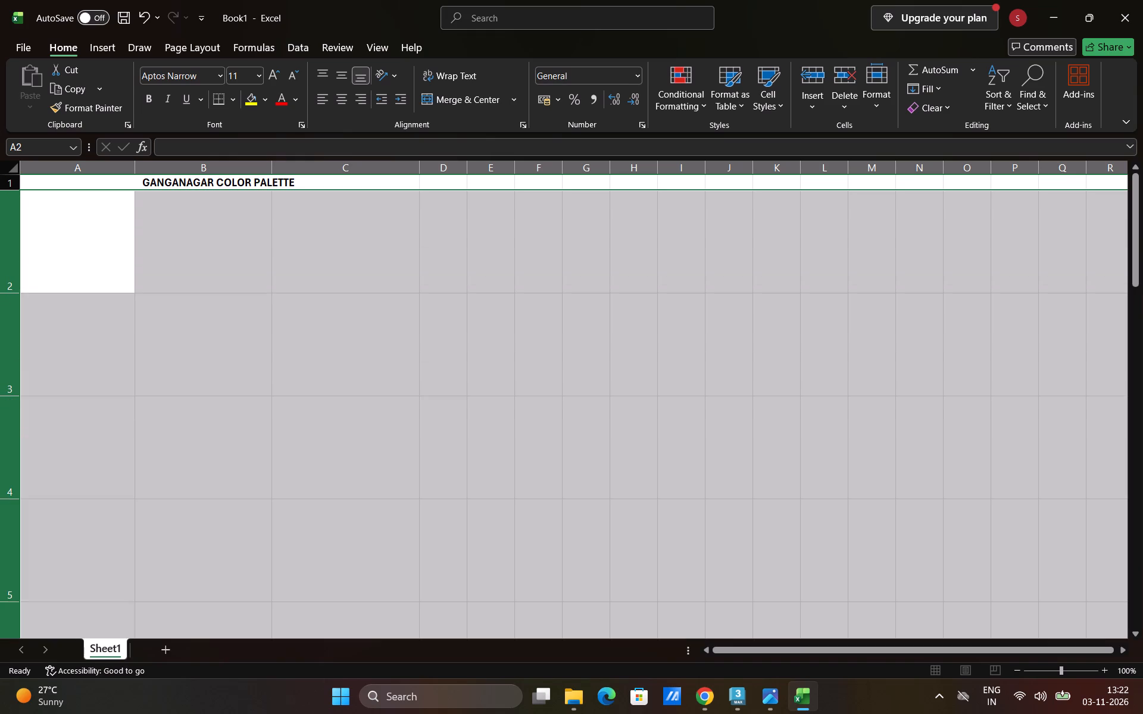
click(246, 214)
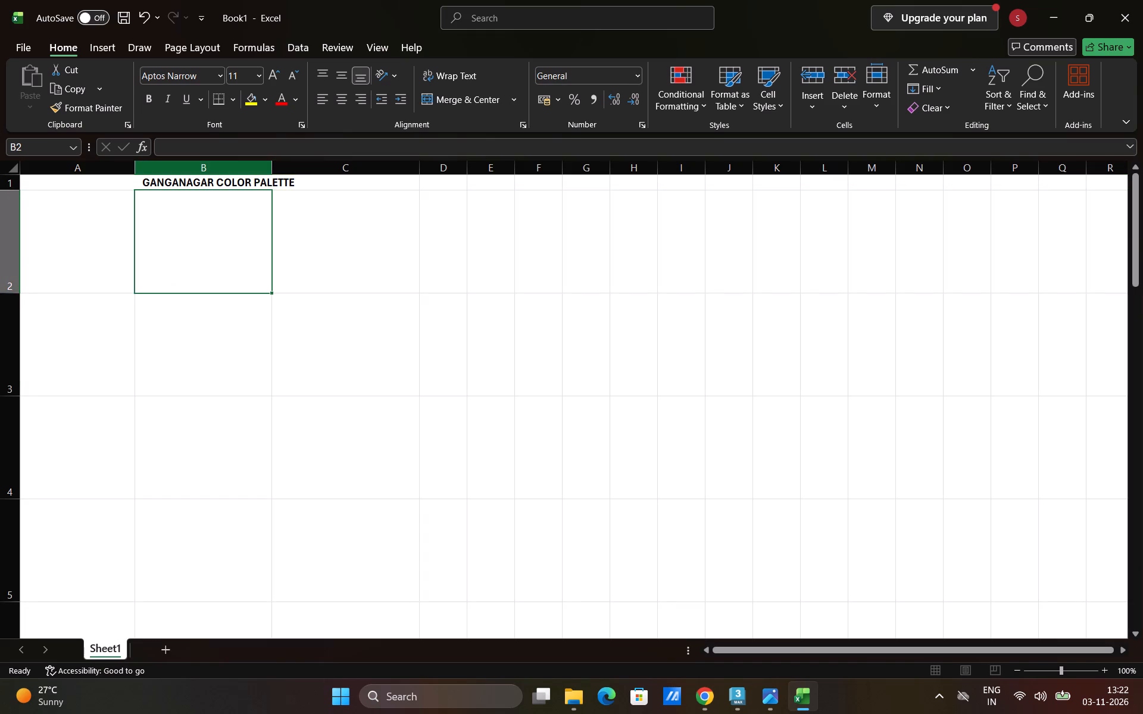
Narrow columns B and C together to an equal width of about 14.4.
drag(232, 168, 316, 167)
drag(423, 169, 355, 181)
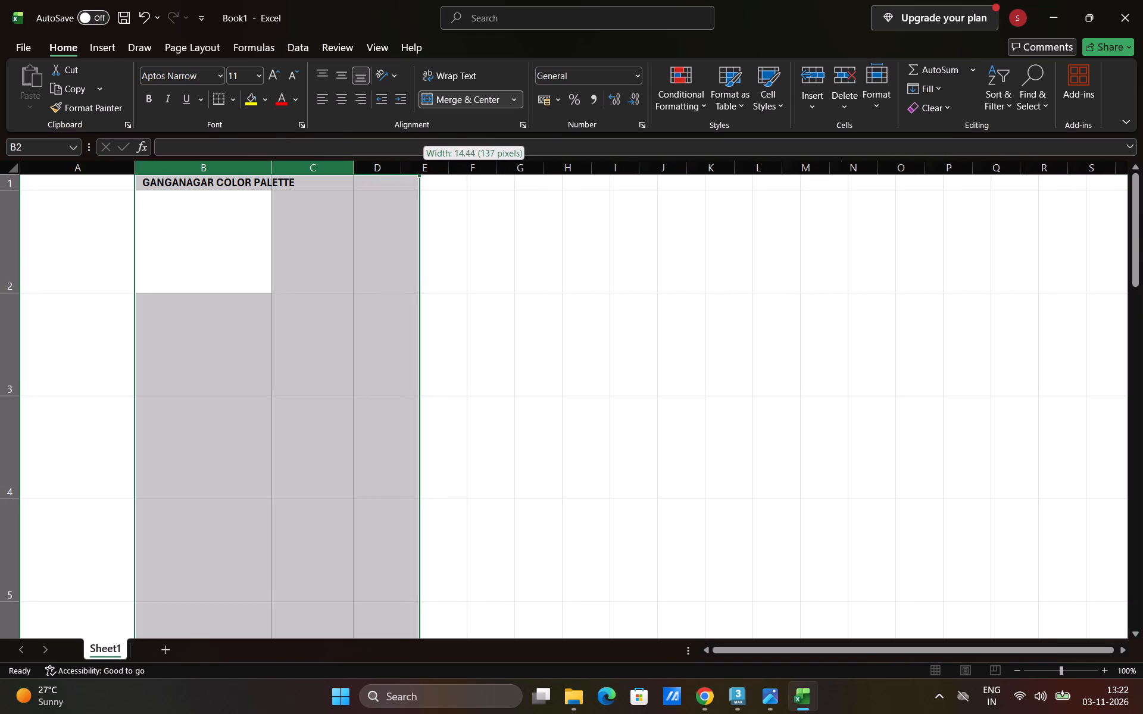
drag(355, 181, 358, 184)
click(189, 264)
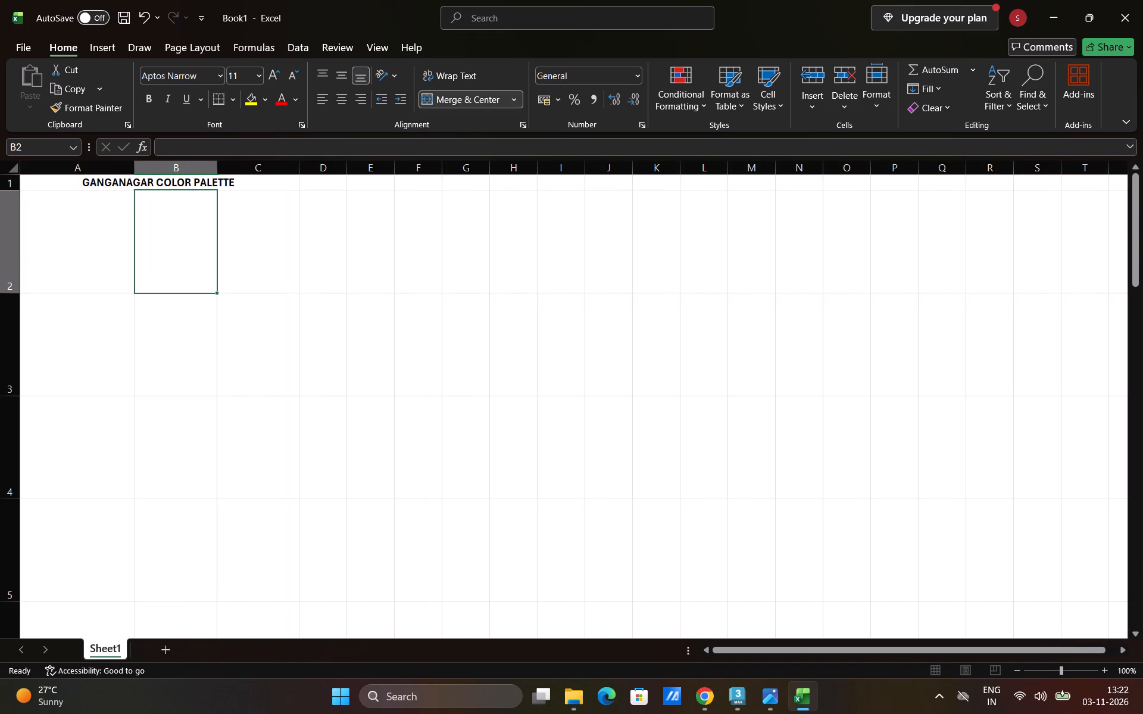
Draw borders around the merged title and every cell in A2:C4 using Draw Border.
click(229, 101)
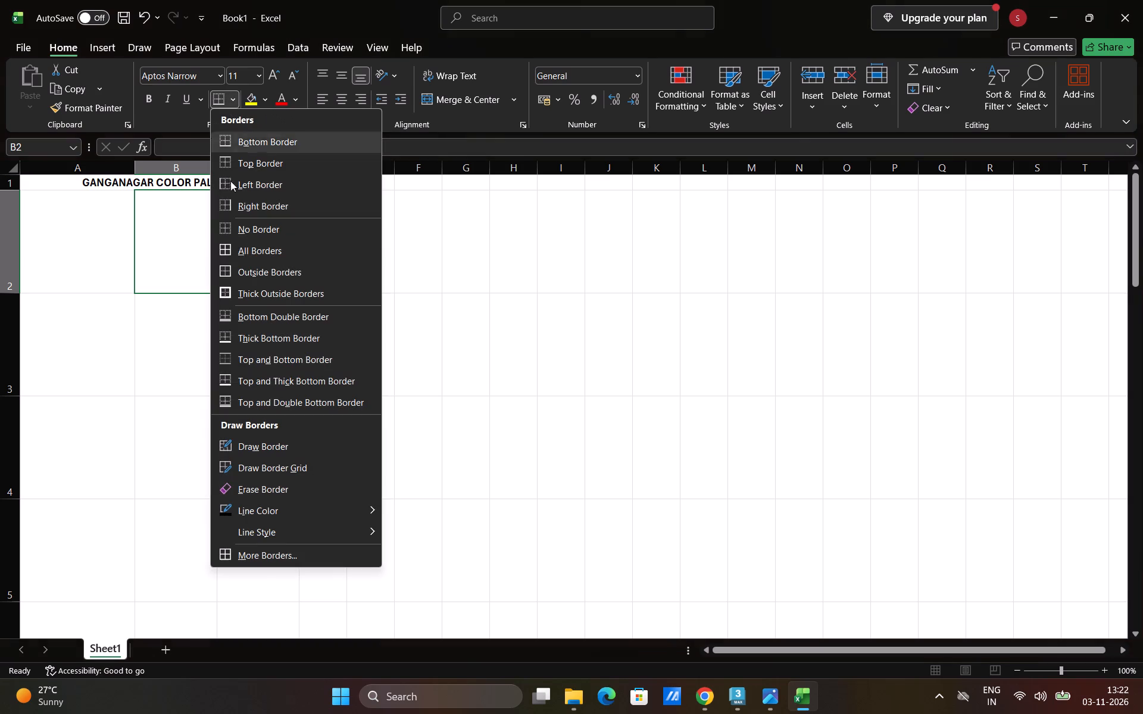
click(259, 442)
drag(93, 175, 202, 178)
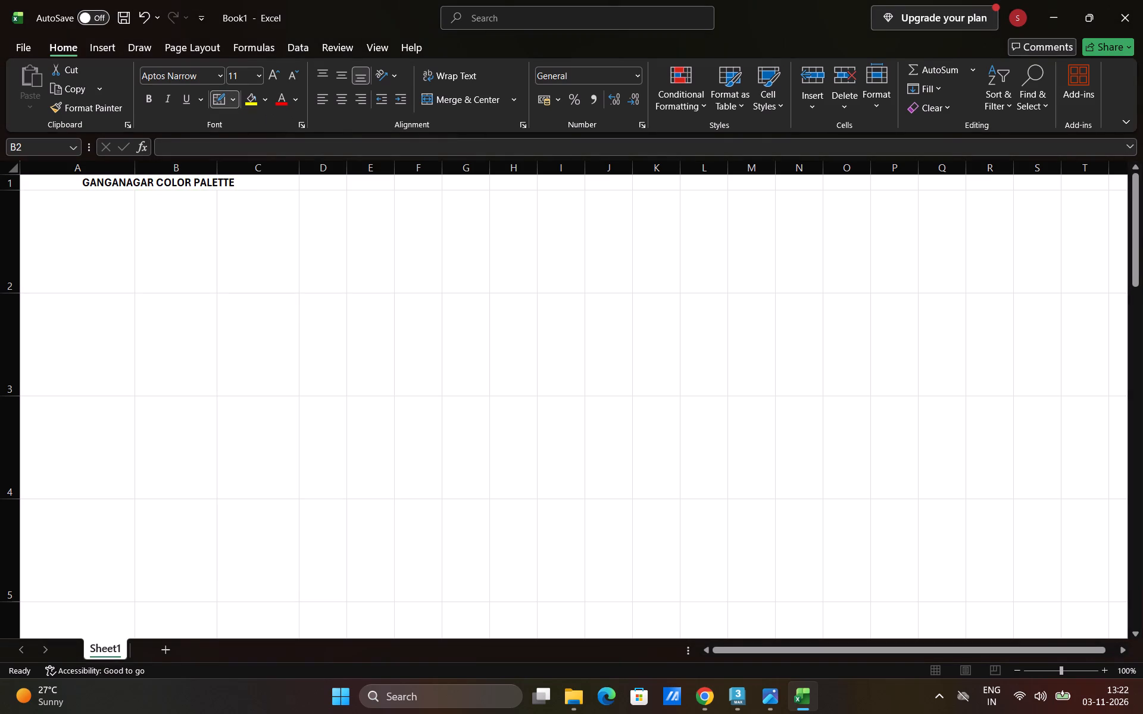
drag(202, 178, 195, 188)
drag(138, 203, 74, 450)
drag(137, 190, 149, 223)
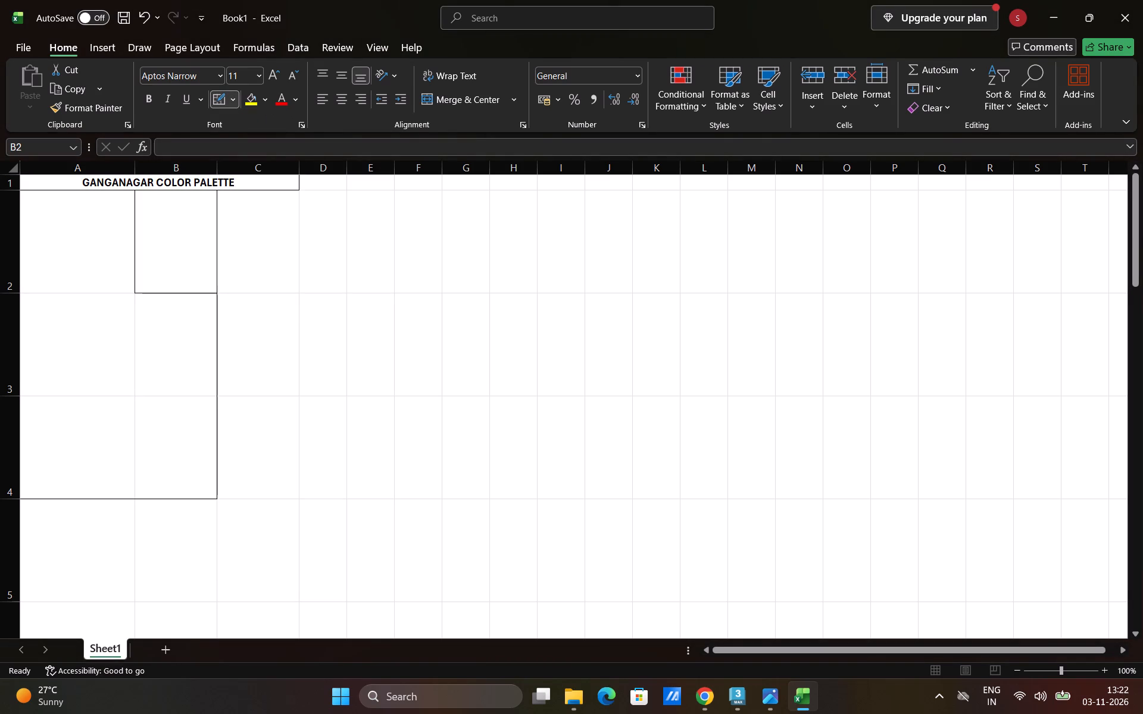
drag(149, 223, 148, 346)
drag(85, 245, 55, 474)
drag(133, 314, 115, 275)
drag(171, 274, 263, 274)
drag(263, 274, 263, 273)
drag(209, 270, 121, 308)
drag(110, 272, 180, 295)
drag(237, 253, 222, 371)
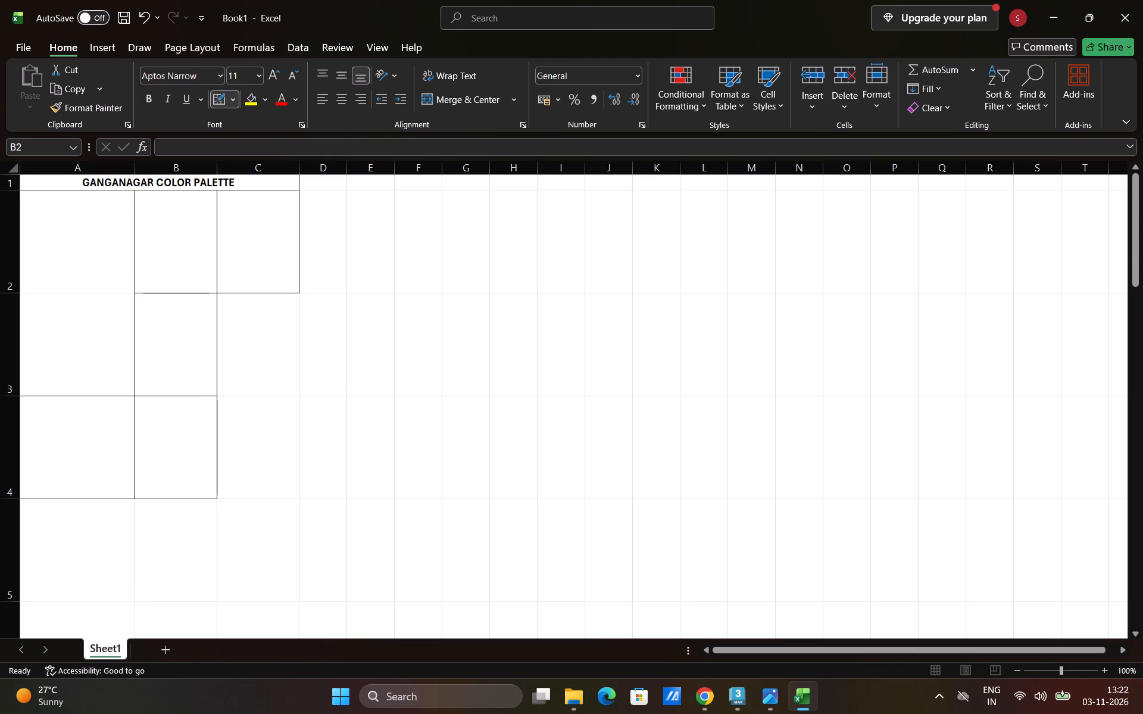
drag(86, 291, 124, 273)
scroll(222, 338, down, 1)
drag(243, 337, 238, 415)
Continue drawing borders around the cells of rows 5 to 8 in columns A to C.
scroll(205, 374, down, 5)
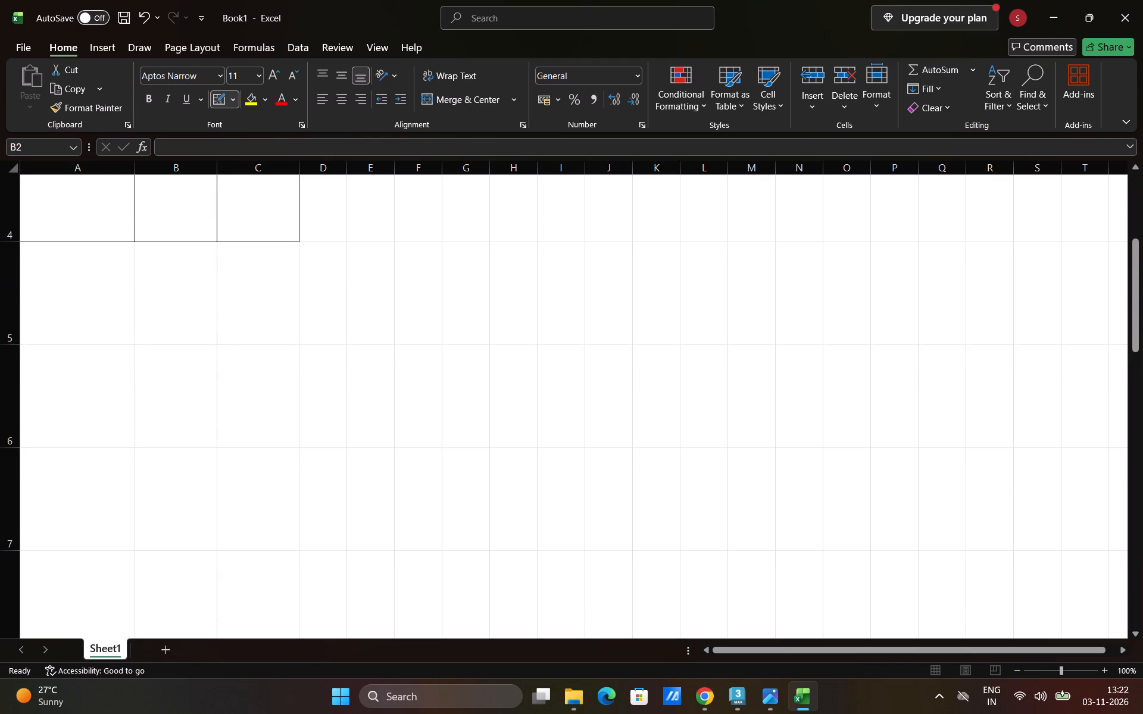
drag(107, 289, 202, 389)
drag(226, 286, 229, 452)
drag(188, 303, 157, 408)
drag(104, 245, 89, 337)
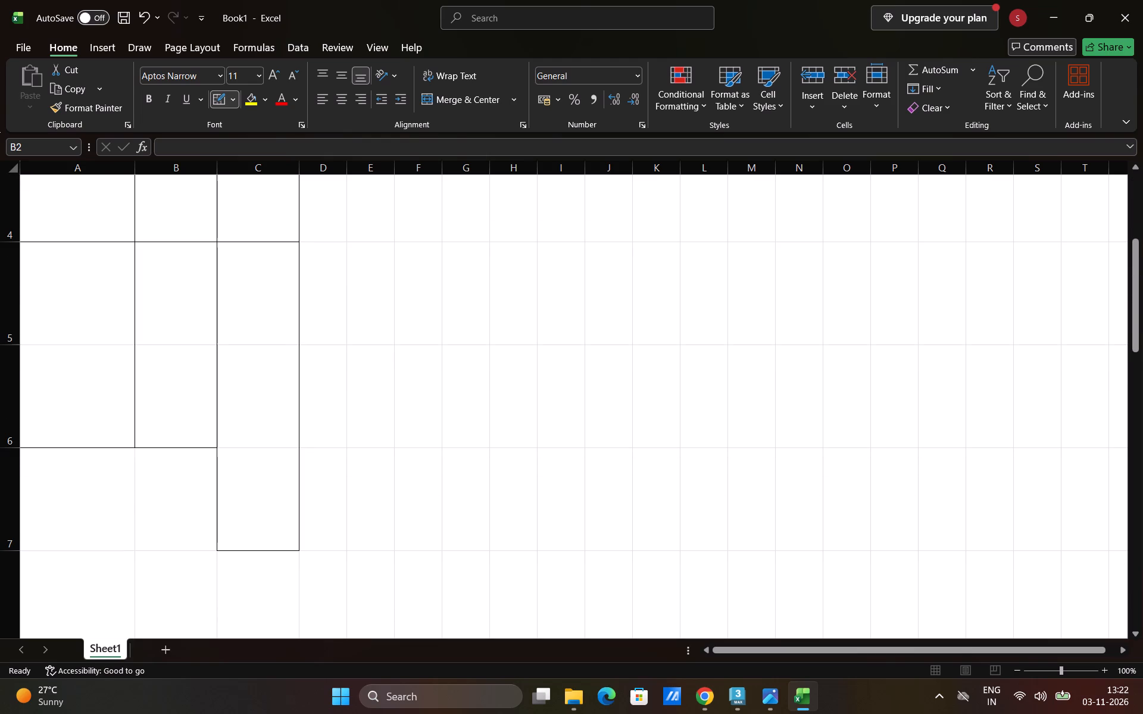
drag(90, 322, 261, 339)
drag(255, 390, 136, 397)
scroll(161, 409, down, 2)
drag(171, 382, 166, 446)
drag(117, 388, 111, 443)
scroll(151, 402, down, 2)
drag(85, 356, 95, 443)
drag(243, 340, 224, 419)
drag(219, 375, 160, 427)
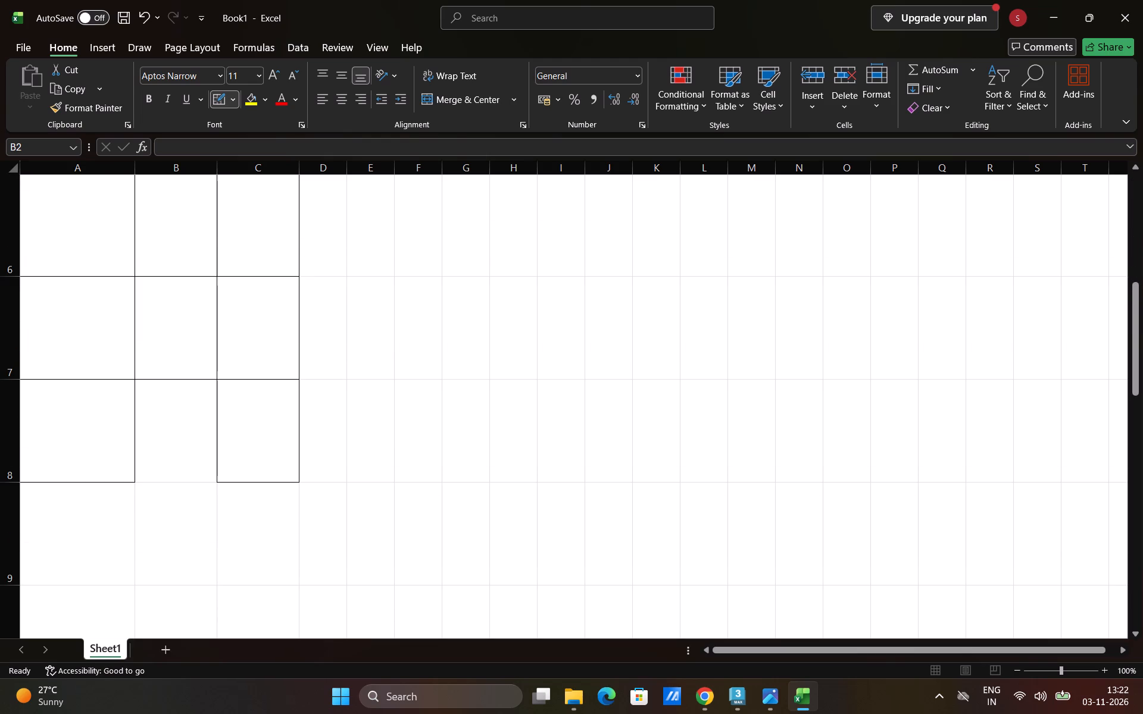
Draw borders around the cells of rows 9 to 11 in columns A to C.
scroll(130, 374, down, 4)
drag(93, 311, 119, 421)
drag(257, 313, 242, 438)
drag(218, 354, 90, 394)
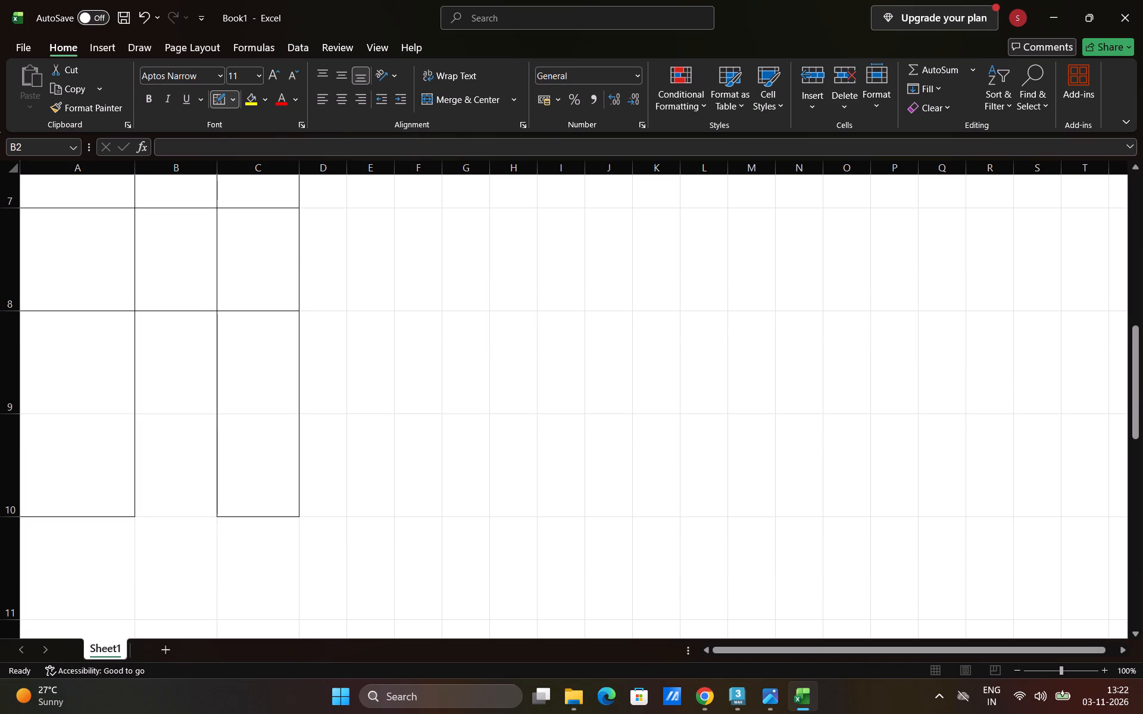
drag(244, 383, 151, 408)
drag(209, 433, 137, 444)
scroll(192, 399, down, 3)
drag(252, 365, 202, 479)
drag(160, 381, 133, 484)
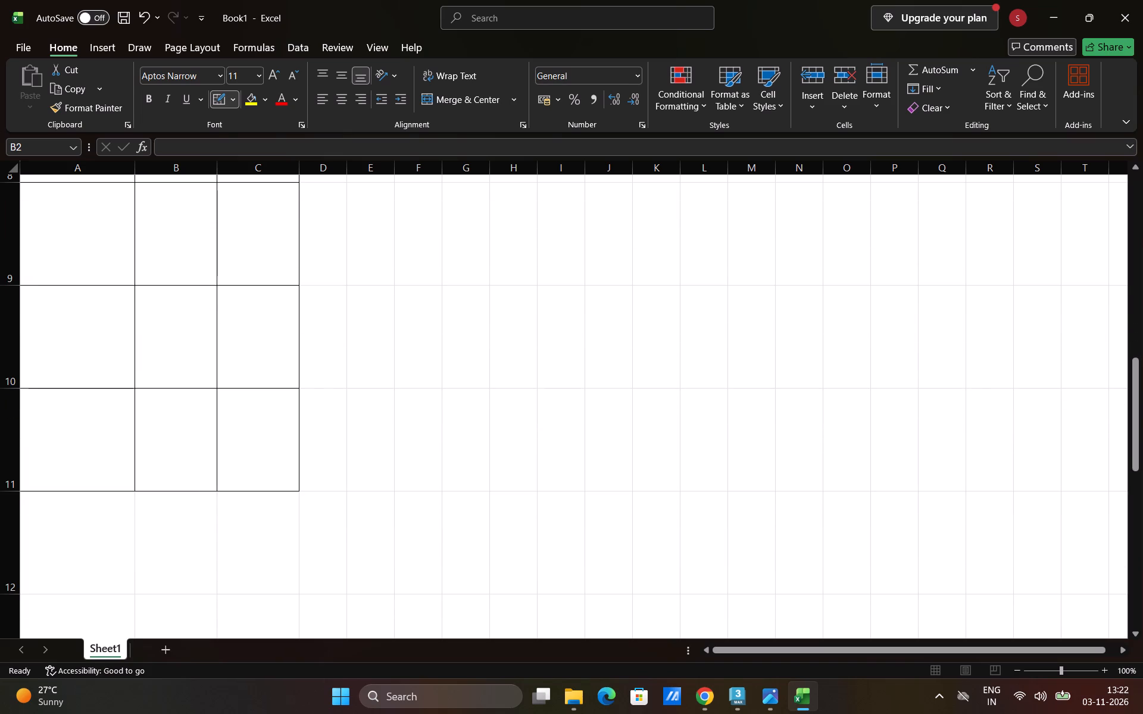
Draw borders around the cells of rows 12 to 14 in columns A to C.
drag(102, 418, 72, 506)
scroll(141, 364, down, 3)
drag(168, 289, 202, 422)
drag(224, 368, 242, 478)
scroll(222, 353, down, 4)
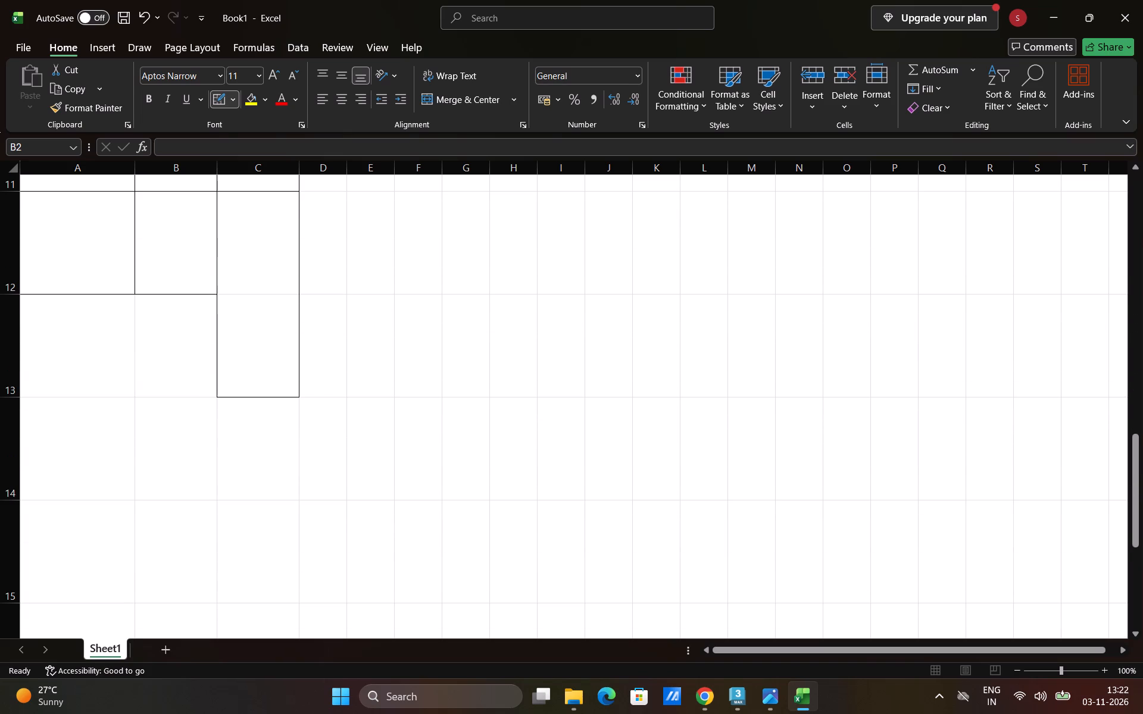
drag(235, 306, 120, 286)
drag(186, 299, 206, 317)
drag(258, 252, 261, 308)
scroll(225, 317, down, 1)
drag(264, 209, 167, 223)
drag(229, 321, 200, 478)
drag(97, 322, 100, 455)
drag(157, 414, 230, 414)
drag(214, 368, 213, 381)
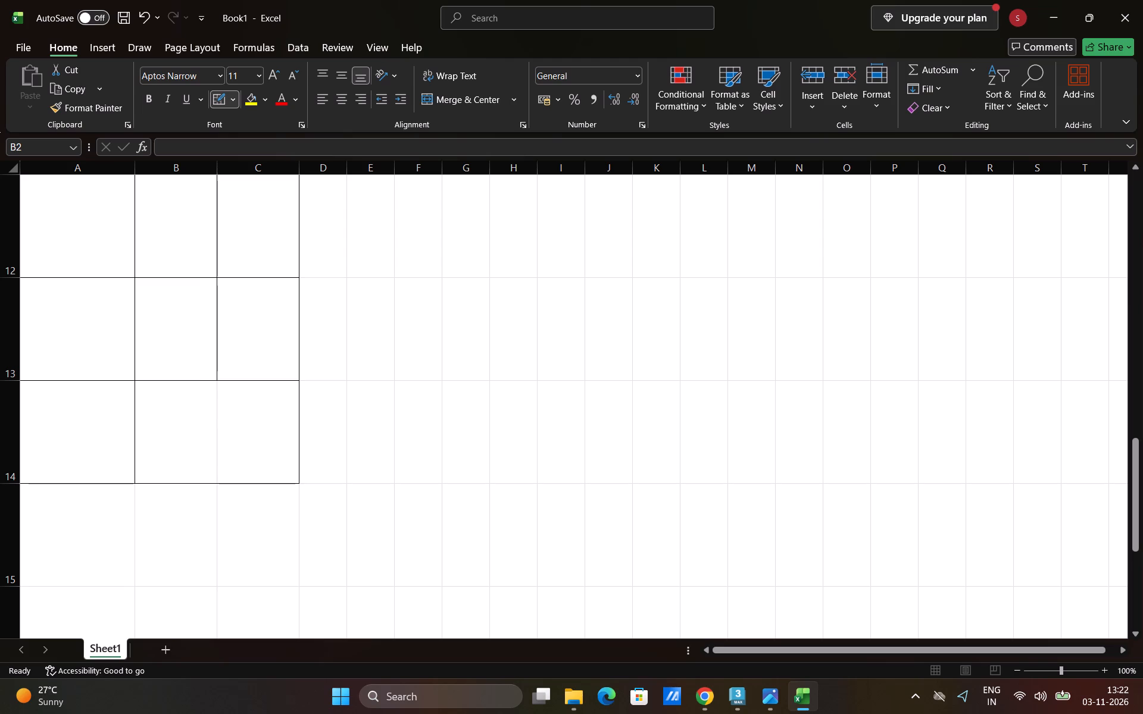
drag(213, 381, 212, 419)
Draw borders around the cells of rows 15 and 16 in columns A to C, and exit border drawing.
scroll(213, 368, down, 3)
drag(257, 331, 218, 505)
drag(122, 345, 106, 557)
drag(140, 452, 219, 456)
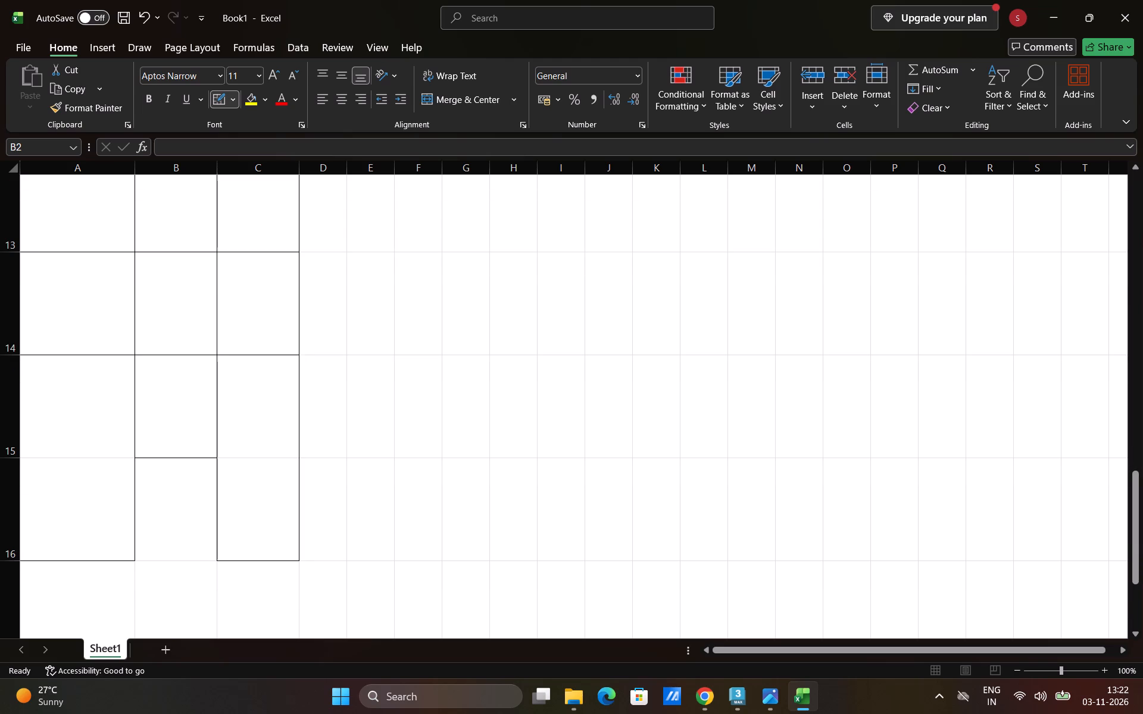
drag(219, 456, 68, 458)
drag(145, 467, 177, 513)
drag(239, 440, 169, 444)
key(Escape)
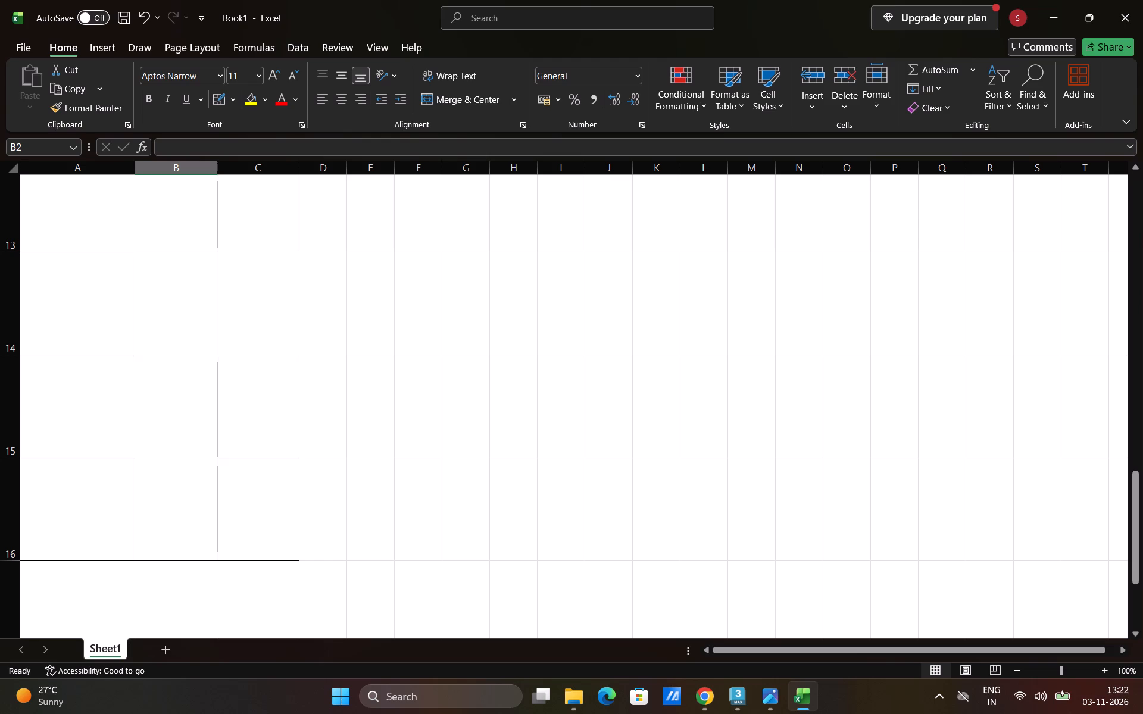
Save the workbook as GANGANGAR COLOR PALETTE in the OUTLET TILES DIMENSIONS & COLOR PALETTE folder.
key(ctrl+s)
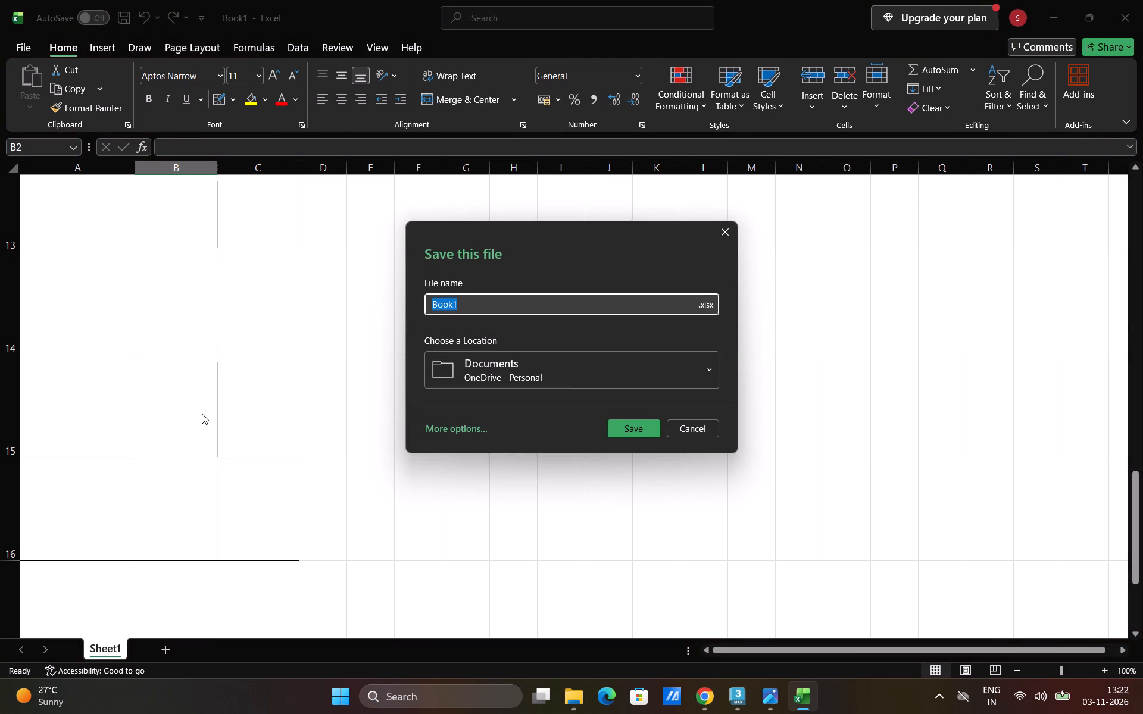
click(473, 374)
click(533, 494)
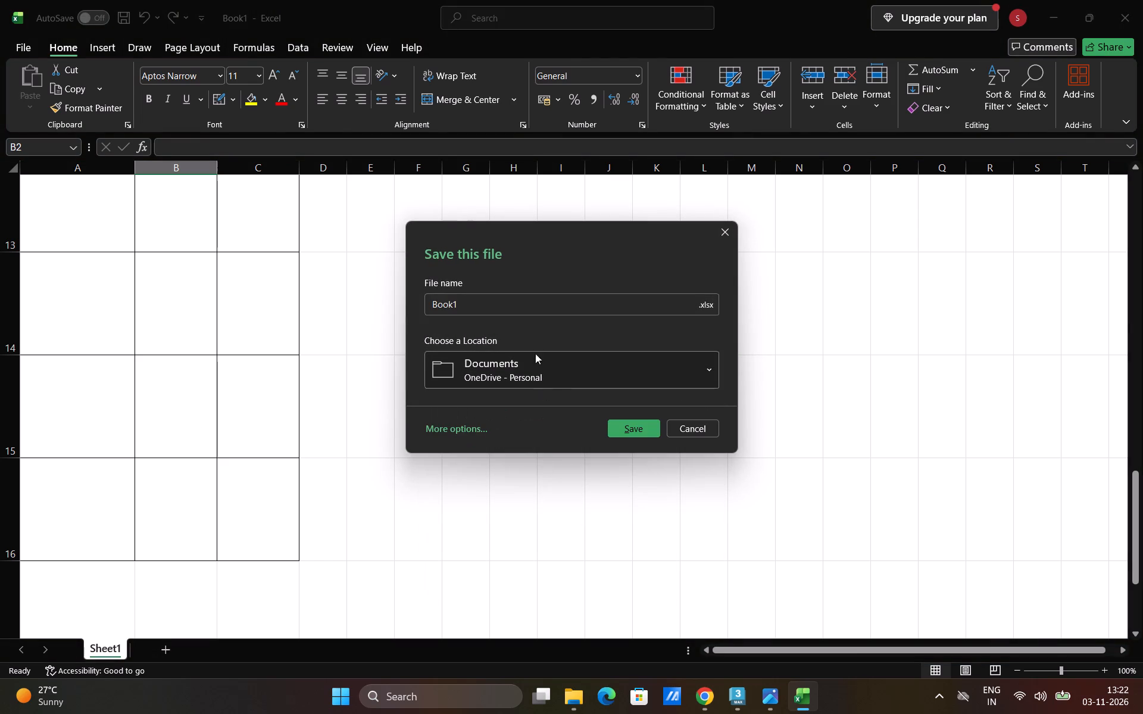
click(532, 302)
text(GANGANGAR)
key(space)
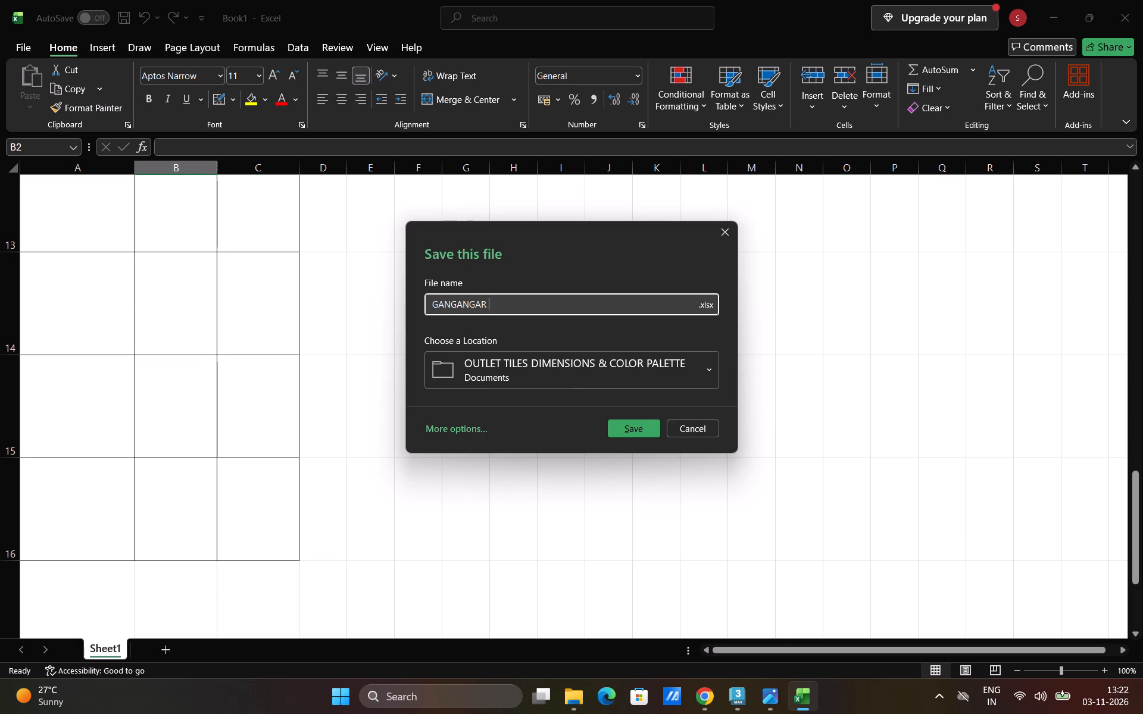
key(t)
key(BackSpace)
text(COLOR PALETTE)
click(651, 431)
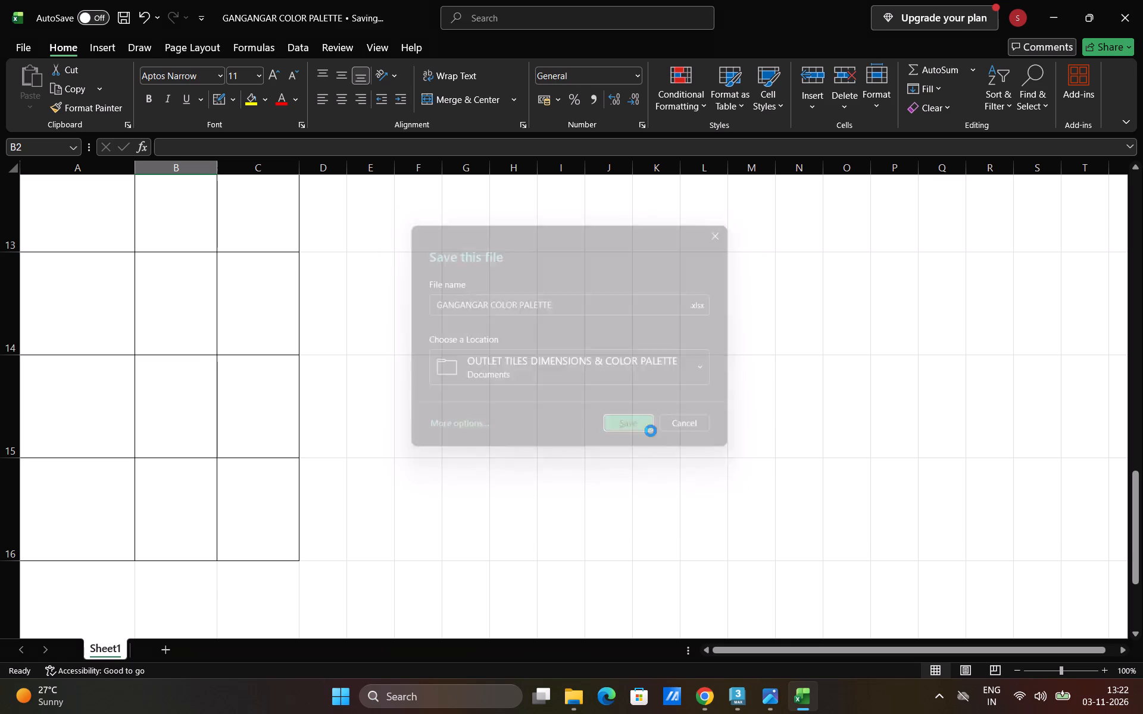
Outline the block of columns D to H beside the existing grid and draw borders around its cells in rows 1 and 2.
scroll(83, 284, up, 20)
scroll(83, 284, up, 5)
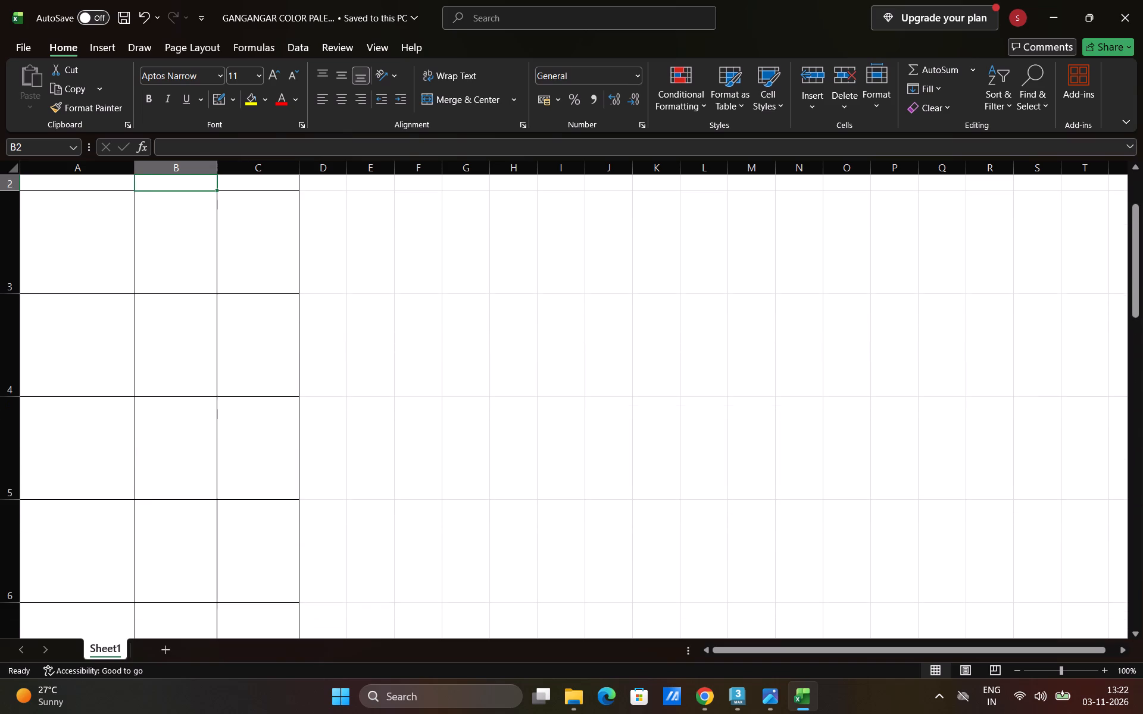
scroll(96, 242, up, 13)
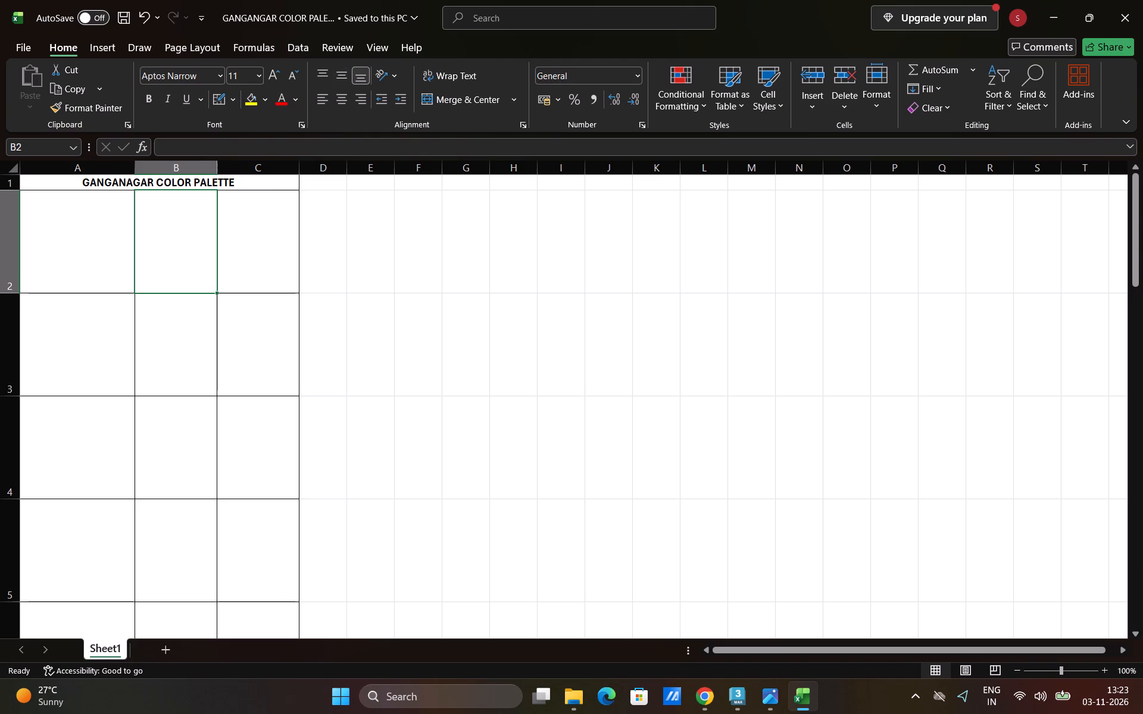
click(223, 105)
drag(310, 183, 313, 183)
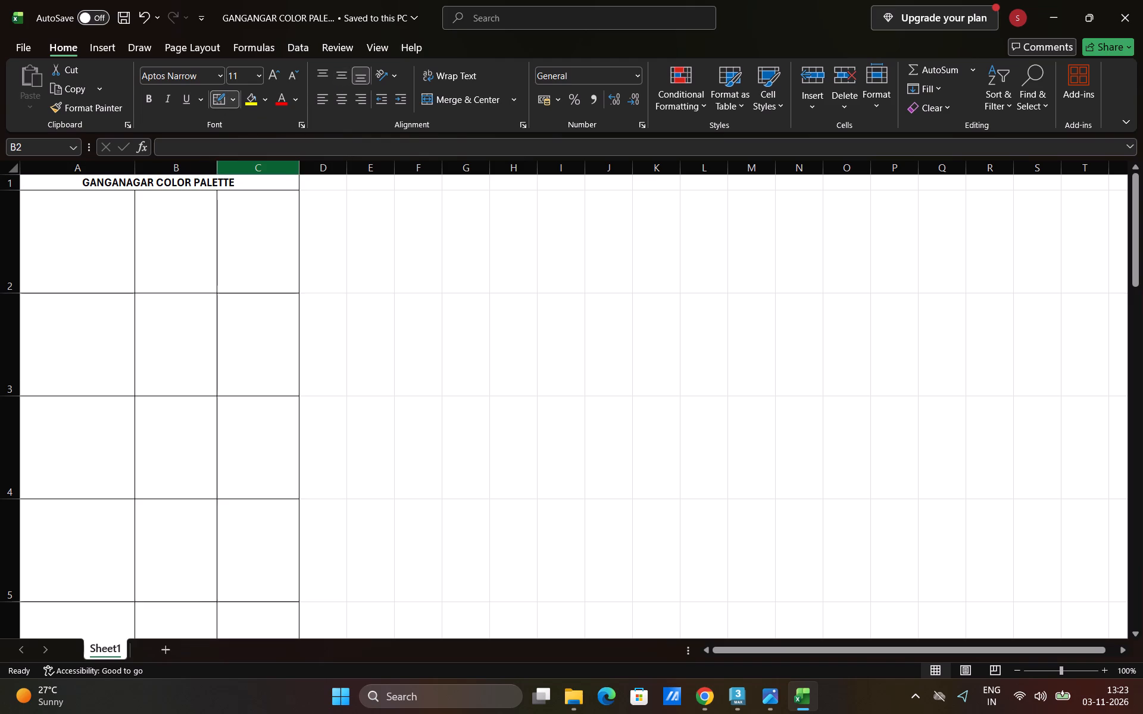
drag(313, 183, 500, 610)
drag(500, 180, 266, 192)
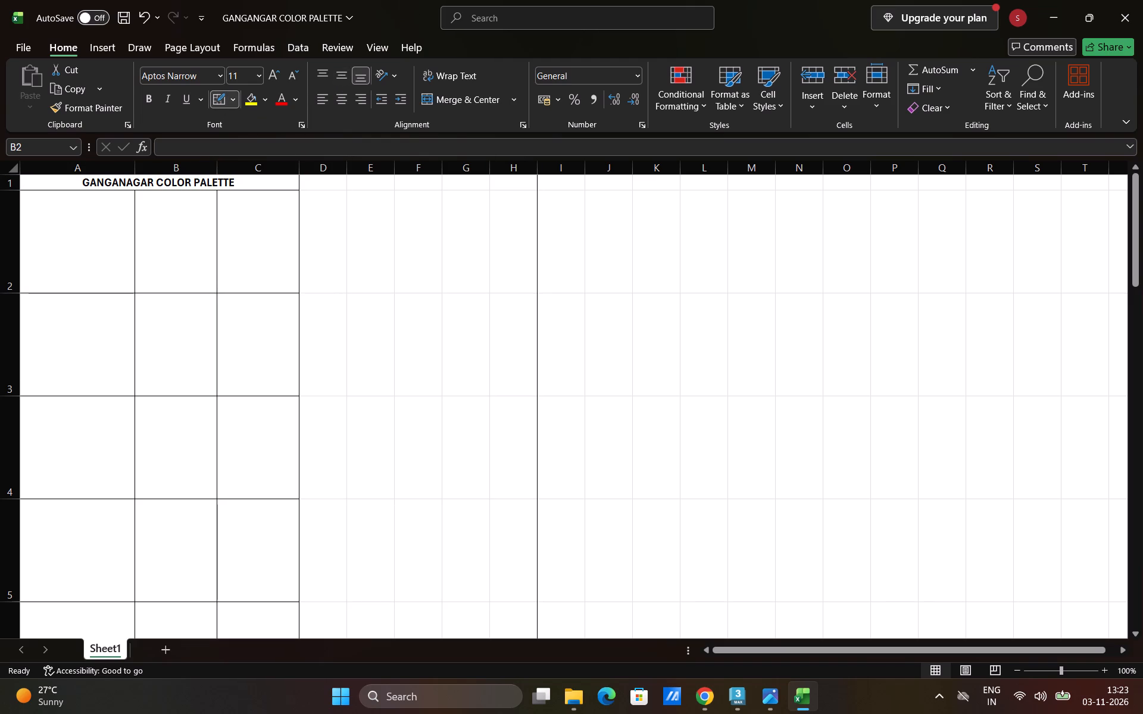
drag(513, 184, 321, 175)
drag(333, 183, 333, 203)
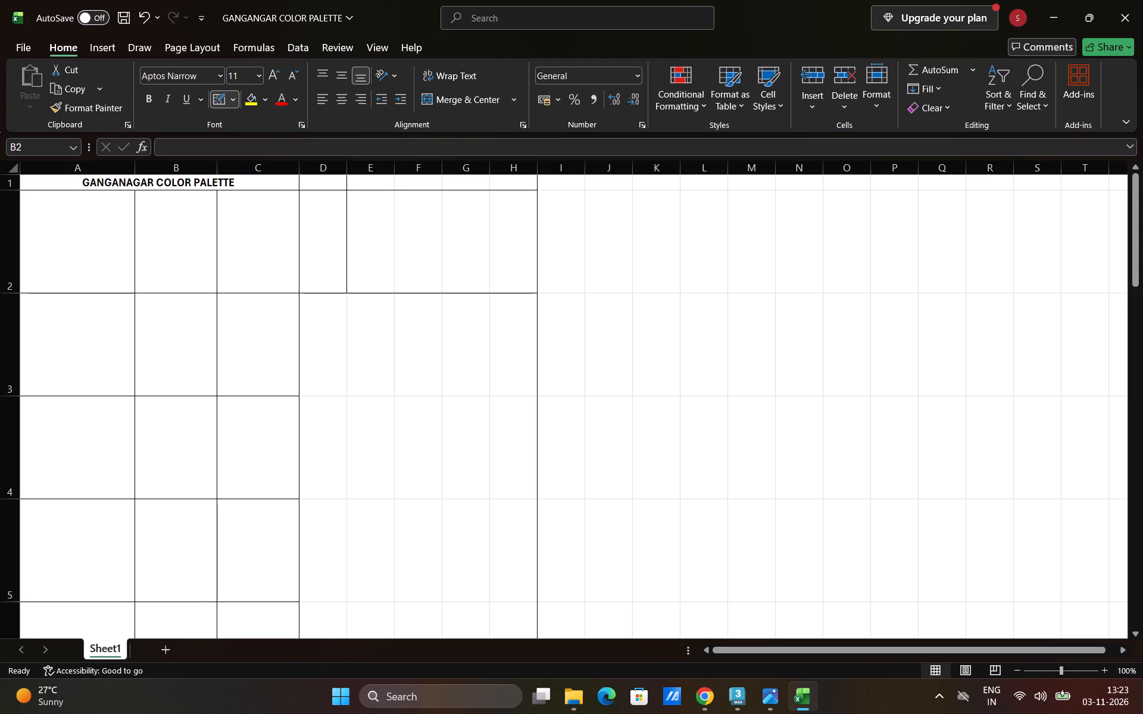
drag(333, 203, 339, 273)
drag(363, 183, 395, 306)
drag(451, 202, 454, 306)
drag(473, 175, 470, 206)
drag(444, 182, 430, 251)
Draw borders around the cells of row 3 in columns D to H.
drag(482, 242, 500, 343)
drag(508, 267, 446, 374)
drag(386, 255, 358, 371)
drag(321, 286, 293, 422)
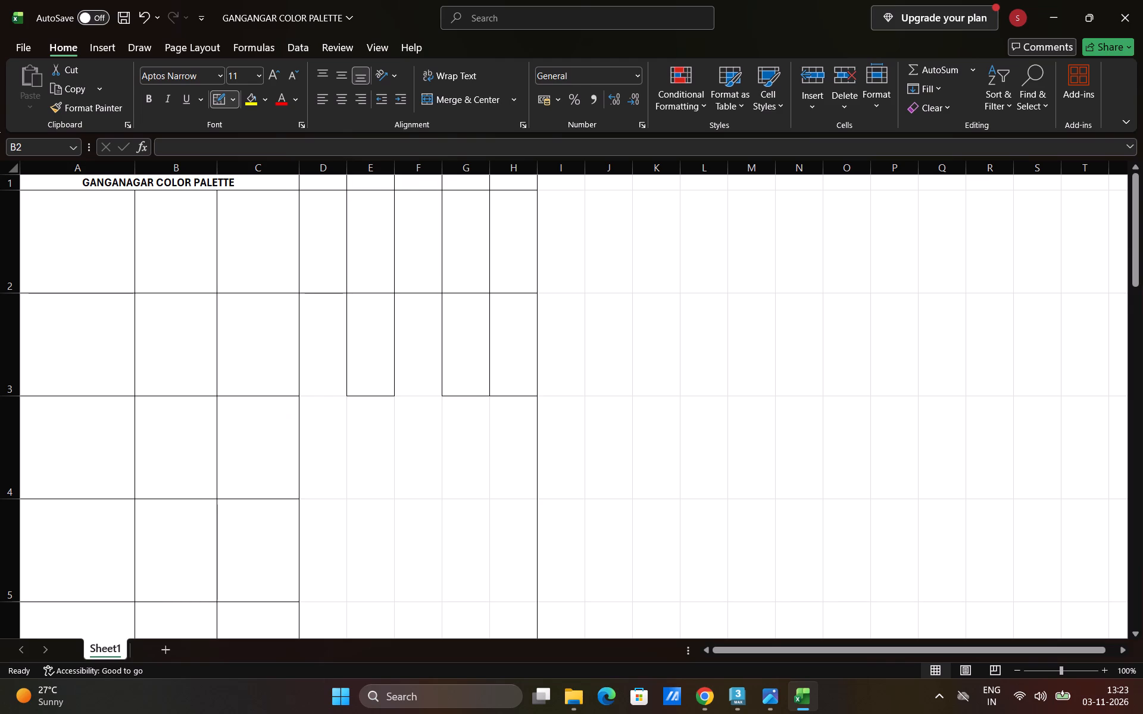
drag(386, 315, 379, 397)
drag(429, 331, 263, 359)
Draw borders around the cells of rows 4 and 5 in columns D to H.
scroll(435, 336, down, 1)
drag(515, 339, 470, 419)
drag(454, 323, 471, 455)
drag(492, 346, 477, 473)
drag(487, 411, 401, 468)
scroll(444, 328, down, 3)
drag(439, 290, 437, 293)
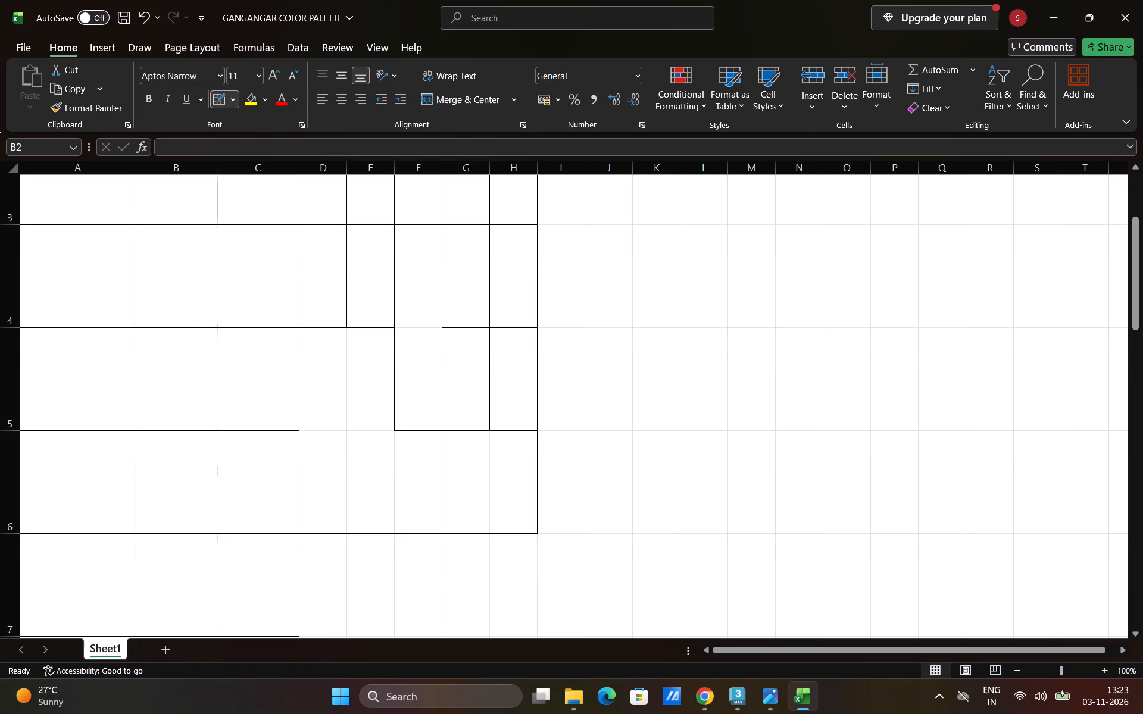
drag(437, 293, 410, 369)
drag(489, 324, 349, 293)
drag(373, 287, 346, 377)
drag(352, 328, 336, 408)
Draw borders around the cells of row 6 in columns D to H.
drag(446, 386, 442, 493)
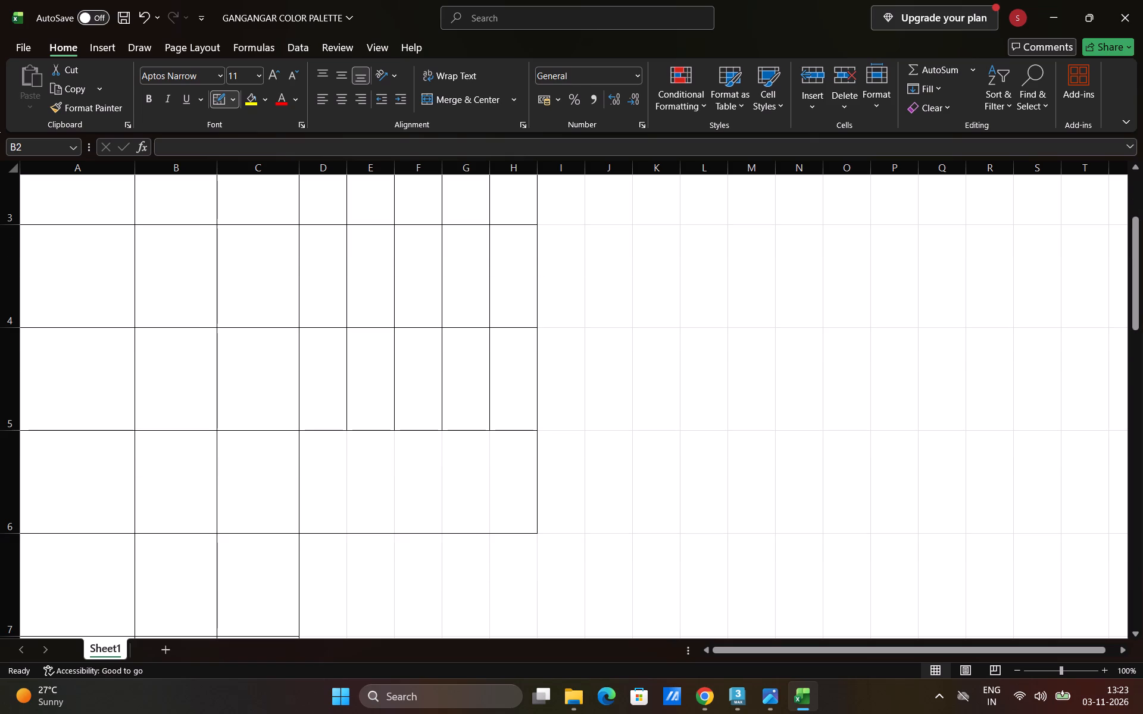
drag(442, 493, 445, 500)
drag(486, 412, 504, 503)
drag(505, 408, 504, 485)
drag(403, 428, 385, 491)
drag(376, 395, 353, 504)
Draw borders around the cells of rows 7 and 8 in columns D to H.
scroll(392, 396, down, 5)
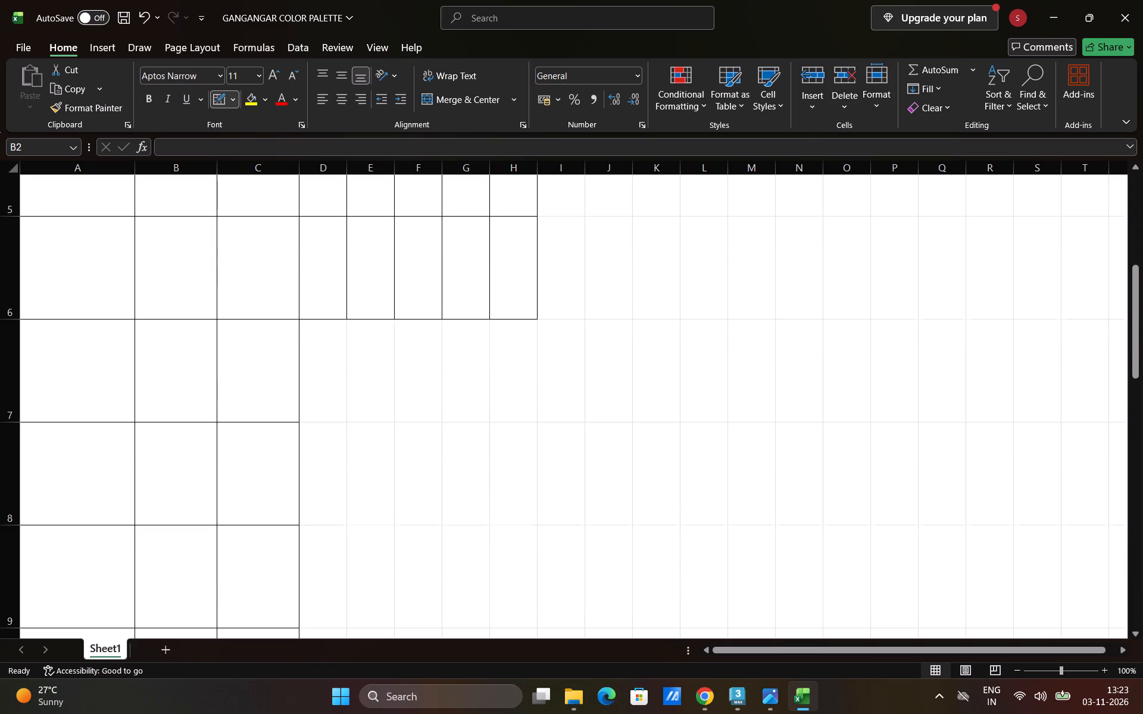
drag(367, 300, 372, 487)
drag(384, 281, 359, 499)
drag(323, 303, 320, 461)
drag(314, 376, 320, 386)
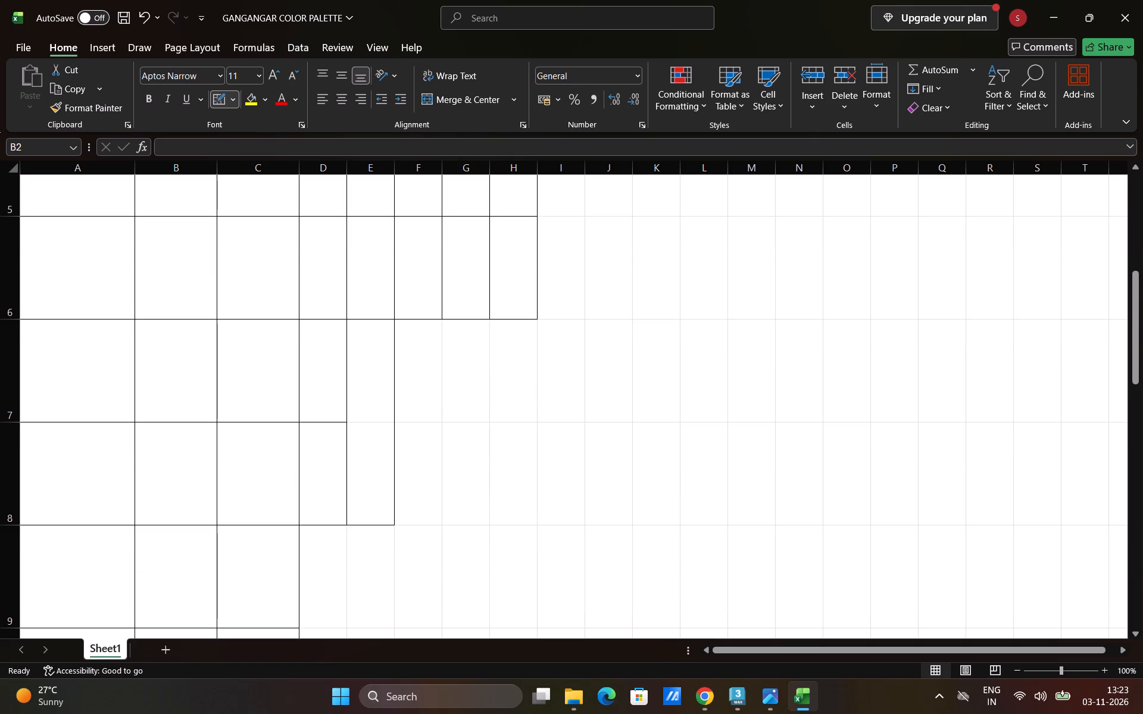
drag(320, 386, 492, 379)
drag(502, 331, 498, 500)
drag(420, 334, 432, 470)
drag(479, 361, 461, 450)
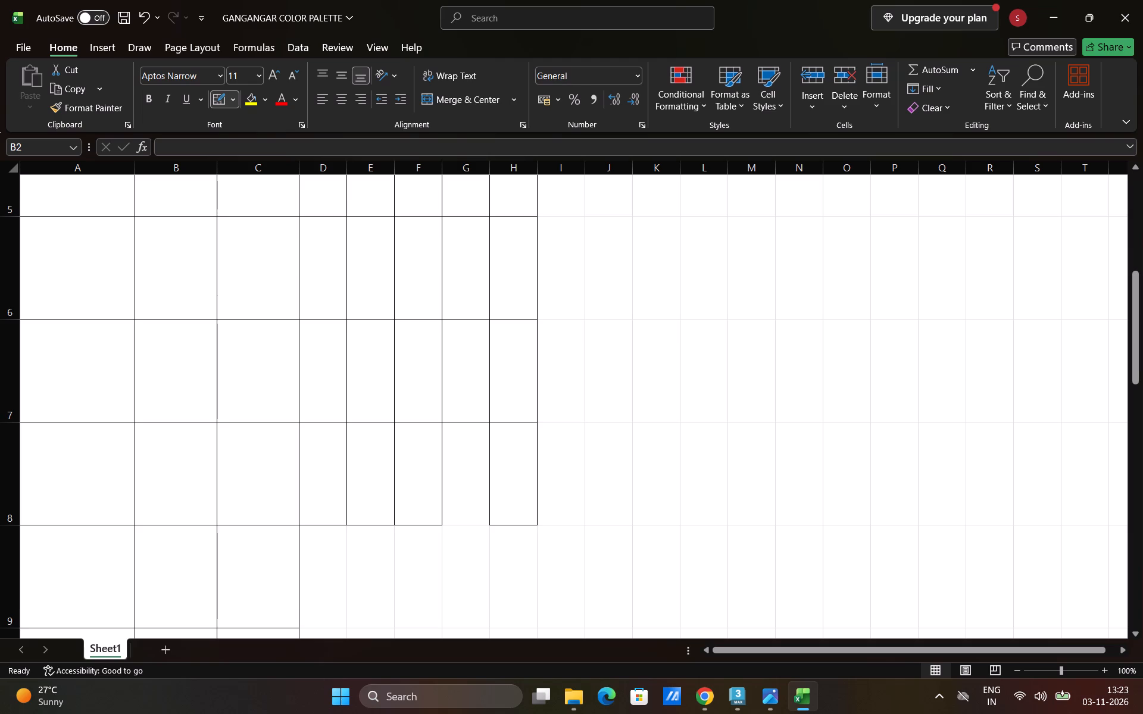
Draw borders around the cells of rows 9 and 10 in columns D to H.
scroll(420, 368, down, 4)
drag(501, 298, 522, 501)
drag(498, 334, 447, 536)
drag(380, 300, 371, 369)
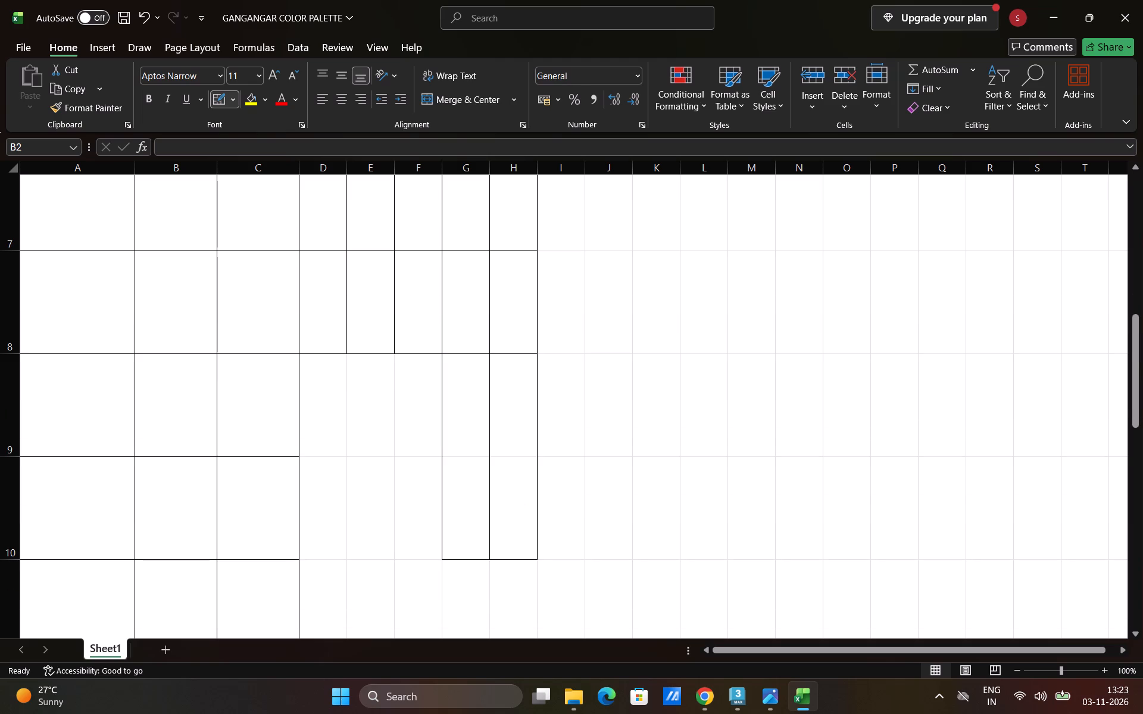
drag(371, 369, 363, 487)
drag(439, 352, 402, 546)
drag(317, 340, 299, 496)
drag(360, 409, 493, 425)
drag(267, 414, 358, 415)
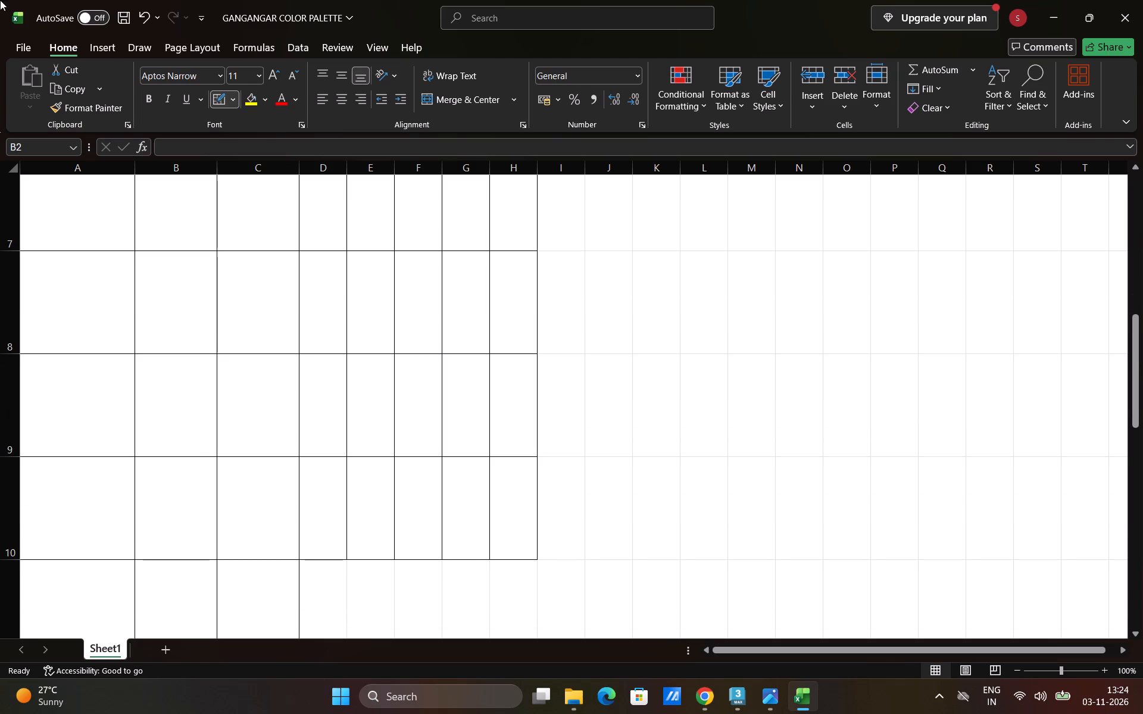
Draw borders around the cells of rows 11 and 12 in columns D to H.
scroll(369, 179, down, 4)
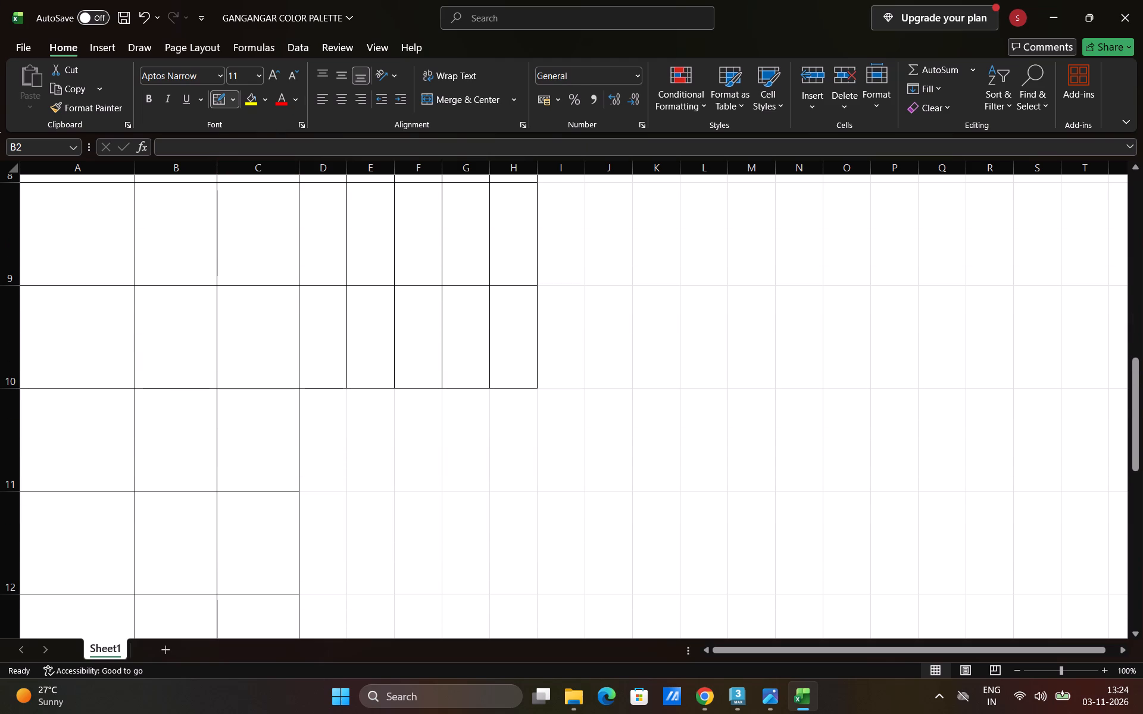
drag(499, 349, 499, 566)
drag(510, 372, 523, 516)
drag(510, 437, 287, 448)
drag(385, 370, 362, 535)
drag(450, 412, 433, 593)
drag(339, 448, 313, 577)
scroll(472, 463, down, 3)
drag(495, 446, 352, 434)
Draw borders around the cells of rows 13 and 14 in columns D to H.
scroll(397, 411, down, 2)
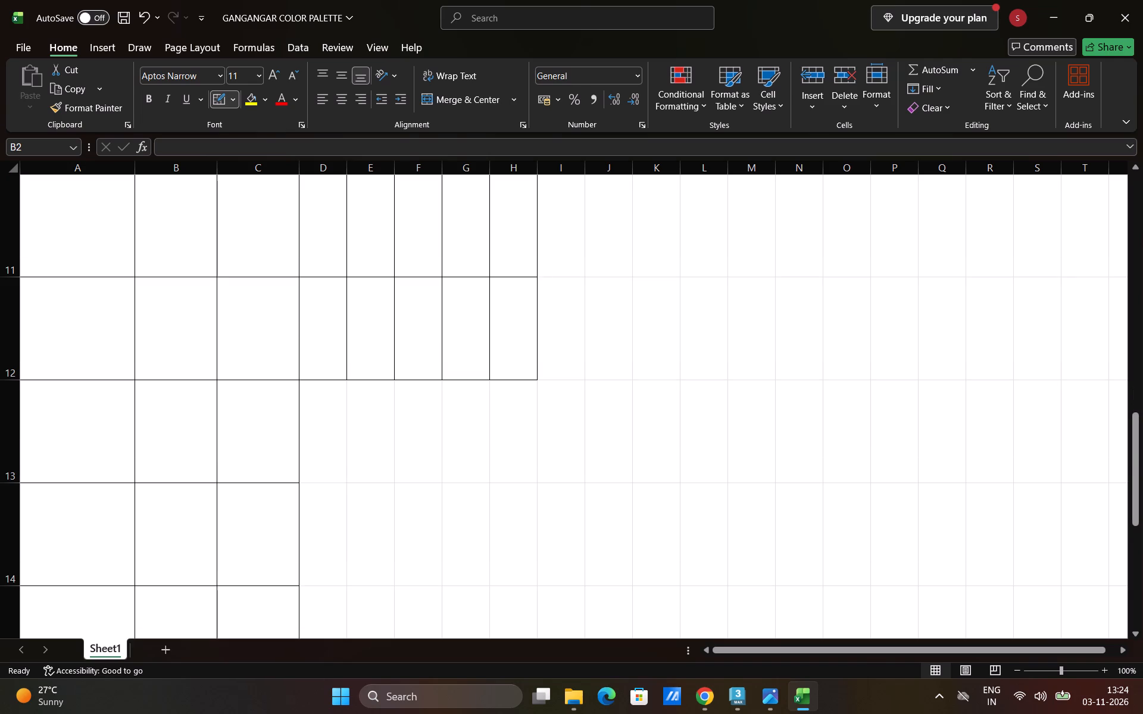
drag(292, 355, 514, 438)
scroll(292, 361, down, 1)
drag(507, 411, 441, 469)
drag(422, 434, 477, 445)
drag(356, 386, 356, 430)
scroll(362, 422, down, 4)
drag(366, 370, 367, 439)
drag(413, 367, 326, 414)
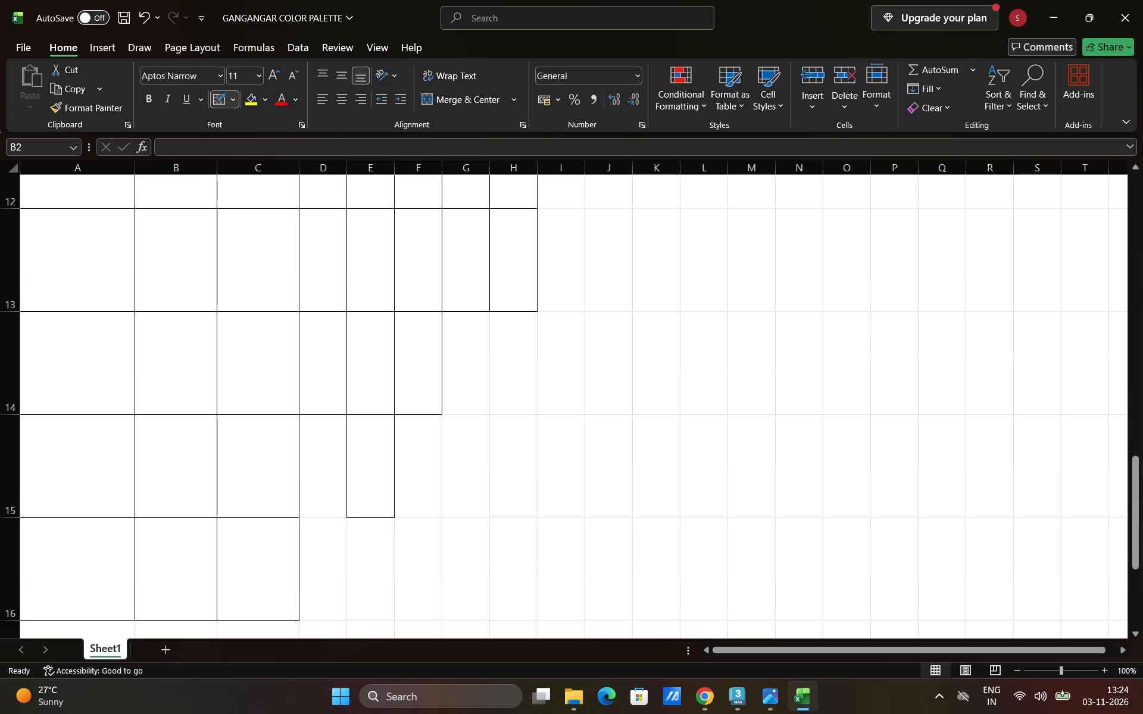
drag(326, 414, 326, 407)
drag(332, 397, 507, 366)
drag(500, 356, 494, 461)
Draw borders around the cells of rows 15 and 16 in columns D to H, exit border drawing and save the workbook.
drag(466, 410, 458, 440)
drag(432, 420, 424, 446)
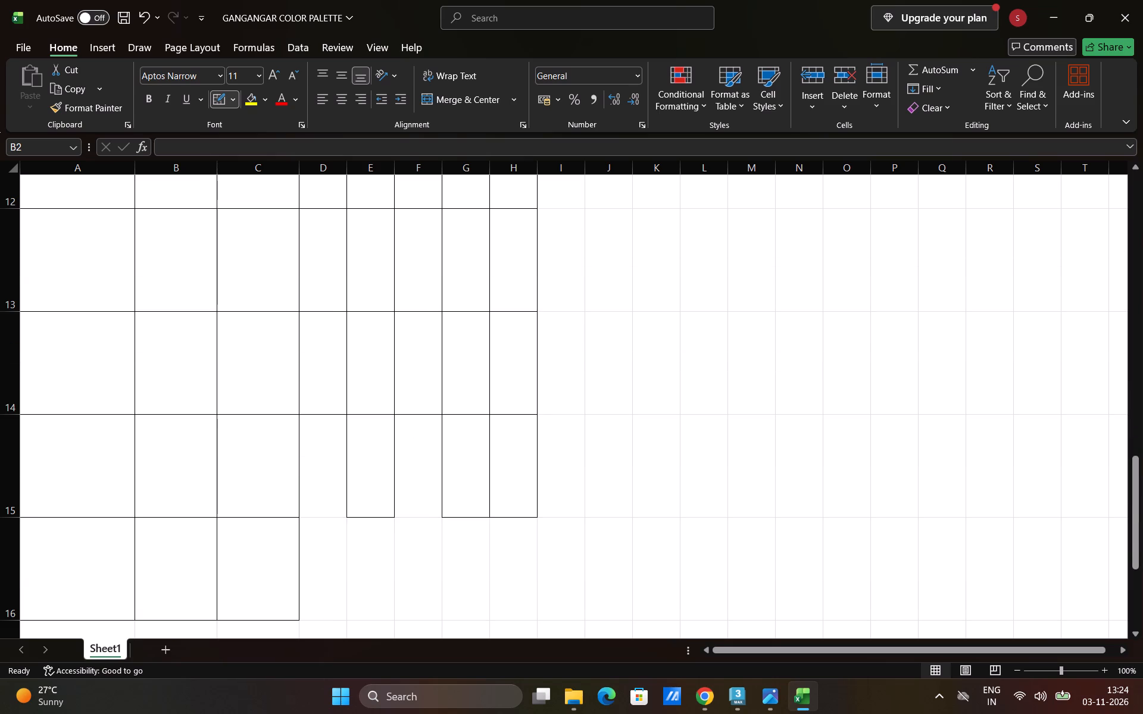
drag(316, 476, 313, 494)
scroll(396, 427, down, 3)
drag(515, 389, 502, 469)
drag(440, 399, 441, 453)
drag(431, 433, 422, 456)
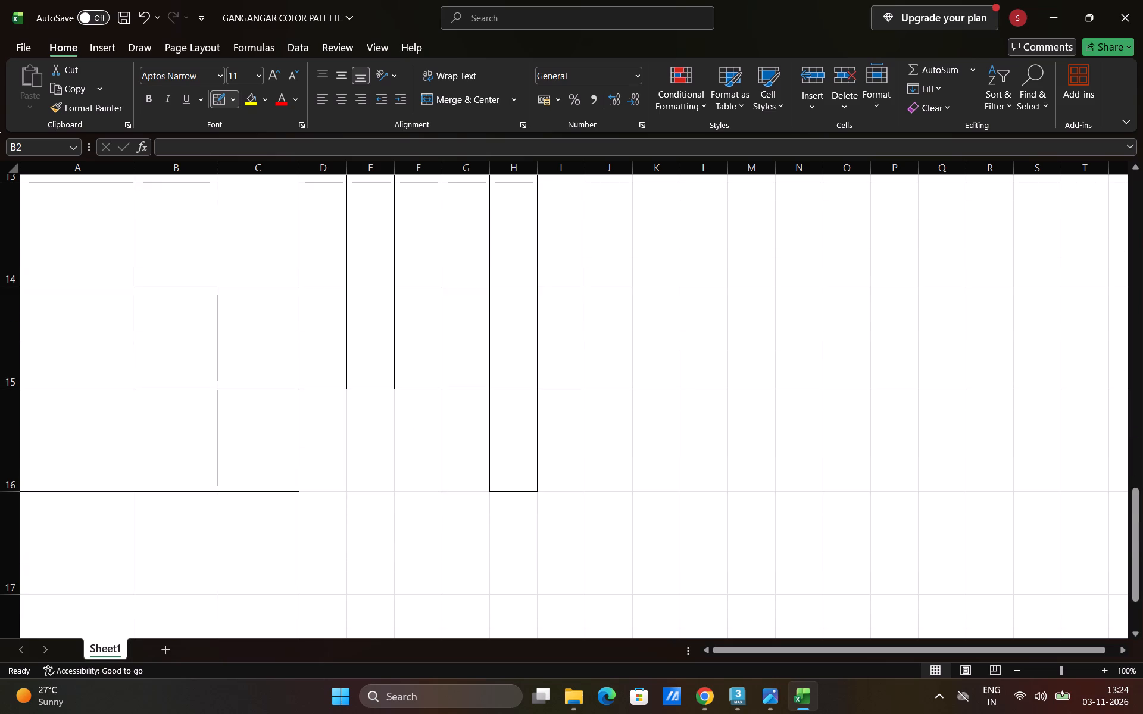
drag(442, 407, 394, 440)
drag(347, 419, 334, 468)
drag(357, 439, 514, 450)
drag(471, 412, 378, 432)
key(Escape)
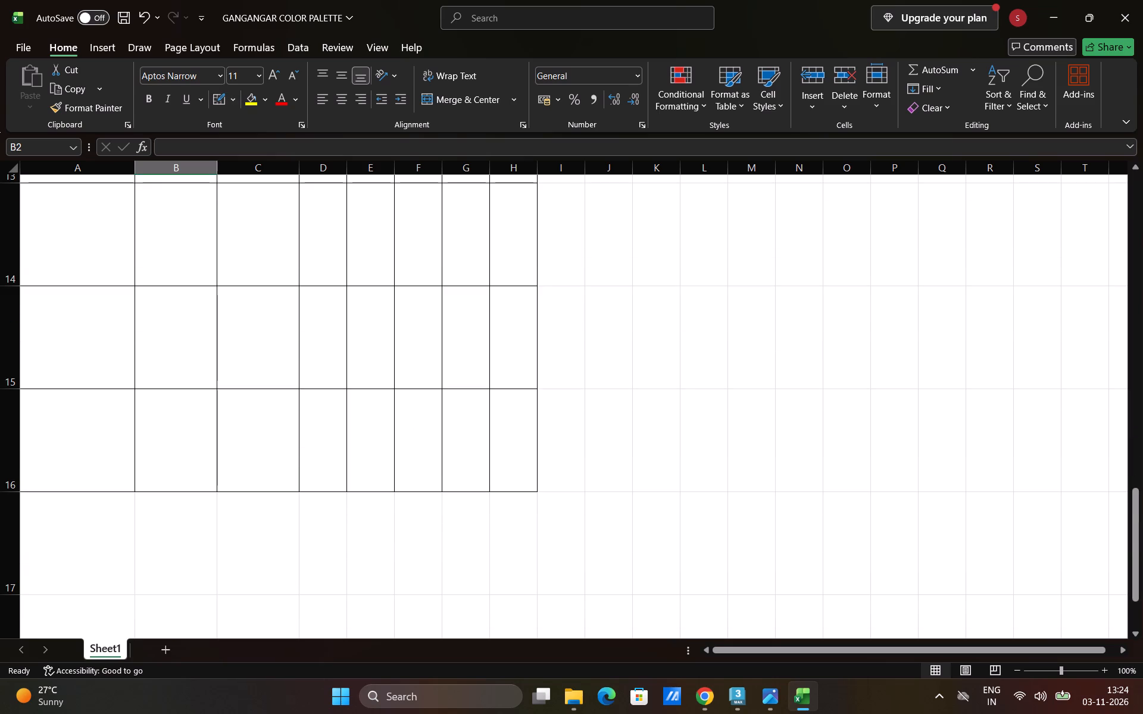
key(ctrl+s)
Widen columns D to H together to slightly narrower than column C, and save the workbook.
scroll(259, 361, up, 20)
scroll(259, 361, up, 4)
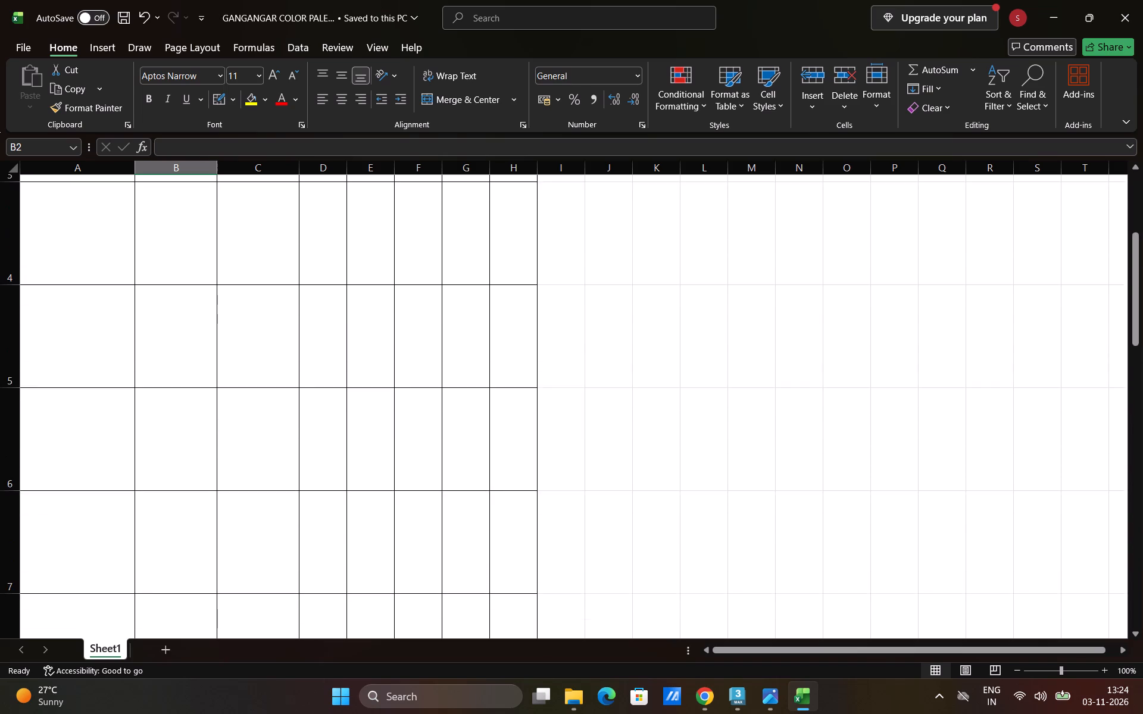
scroll(308, 250, up, 13)
drag(338, 165, 430, 176)
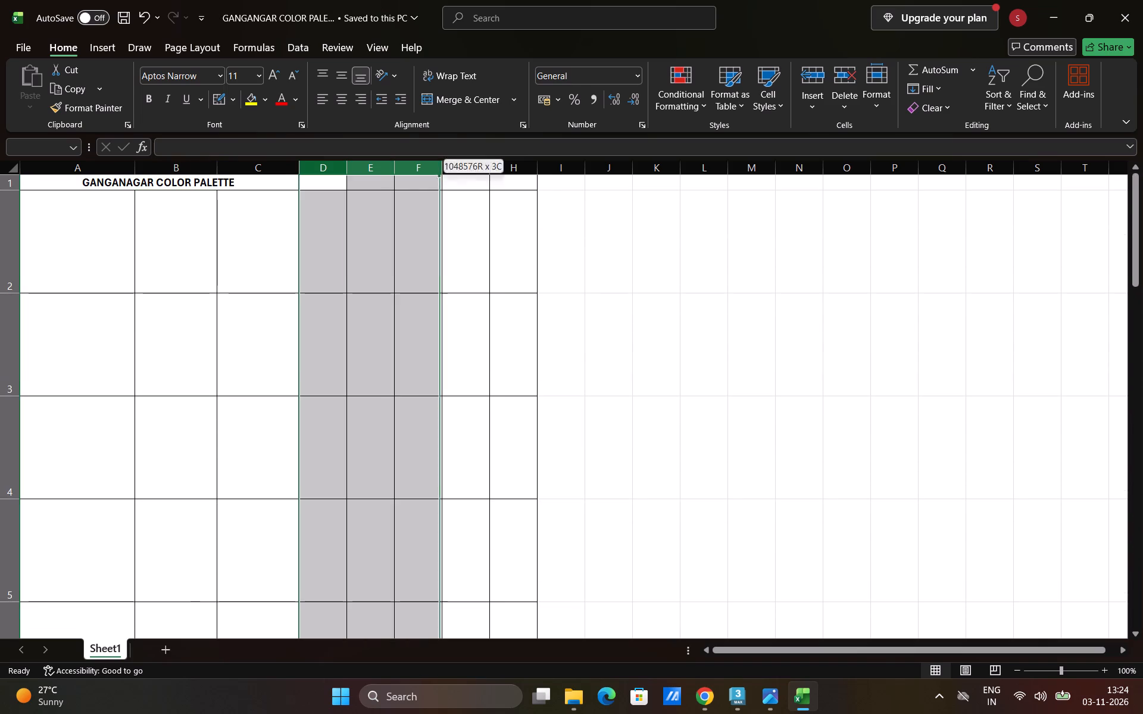
drag(430, 176, 535, 170)
drag(538, 168, 544, 167)
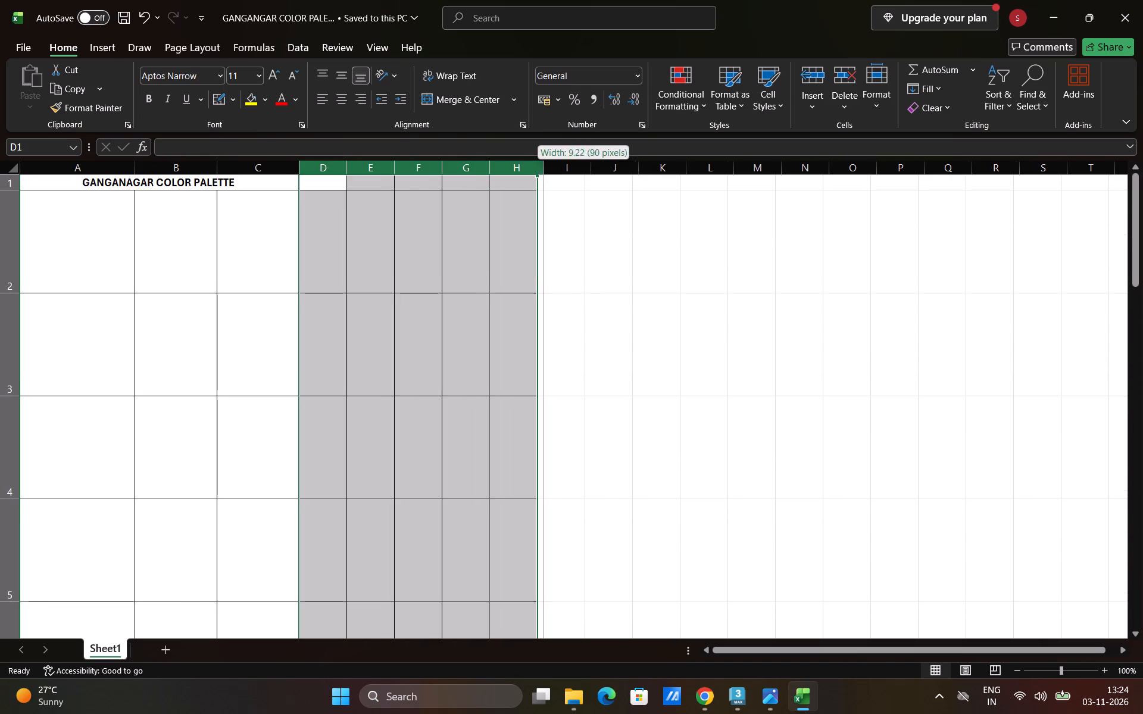
drag(544, 167, 566, 163)
click(240, 271)
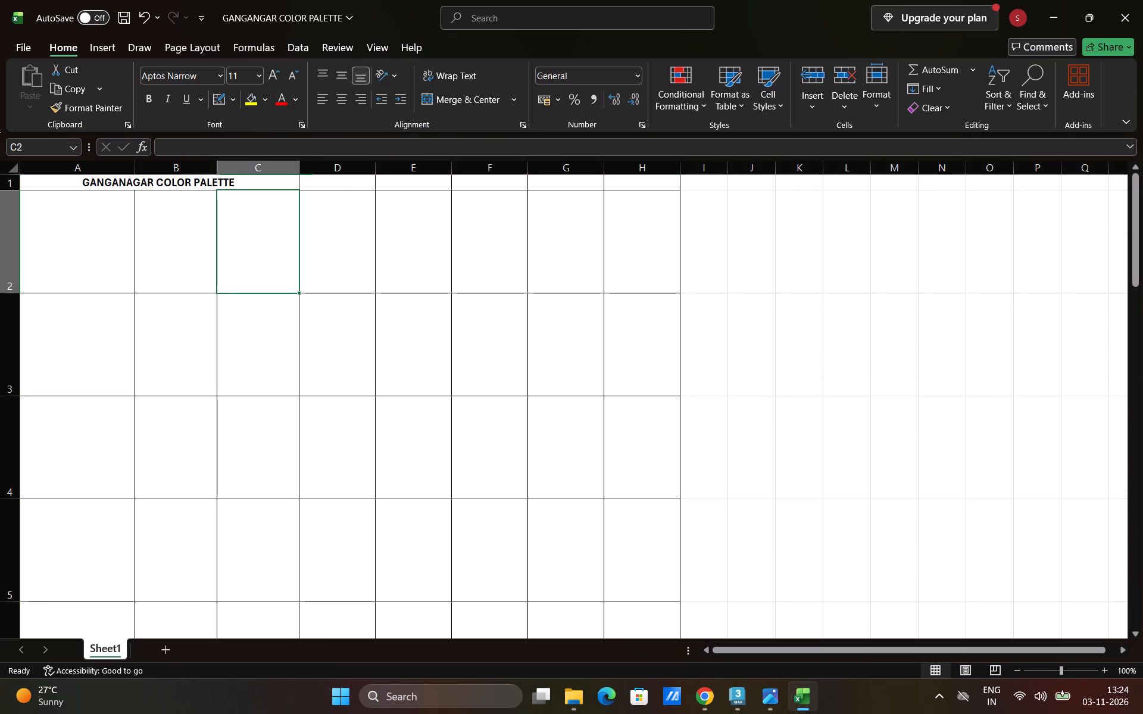
key(ctrl+s)
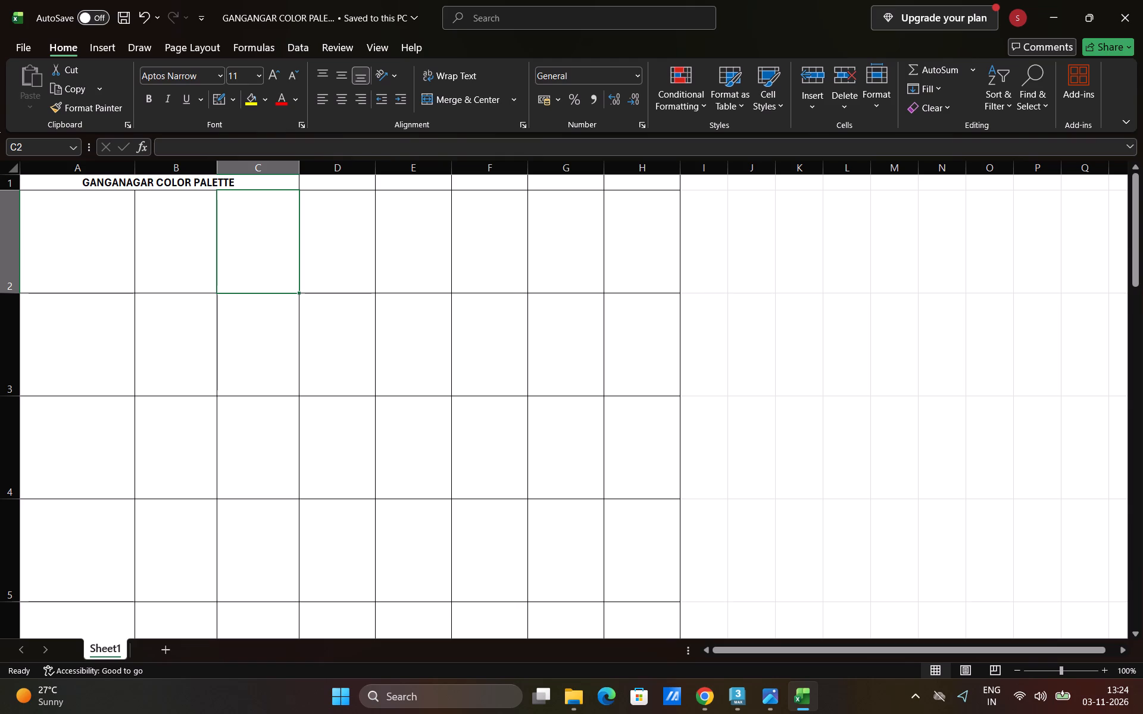
key(ctrl+s)
Merge and center the GANGANAGAR COLOR PALETTE title across A1 to H1, and save the workbook.
drag(170, 180, 617, 181)
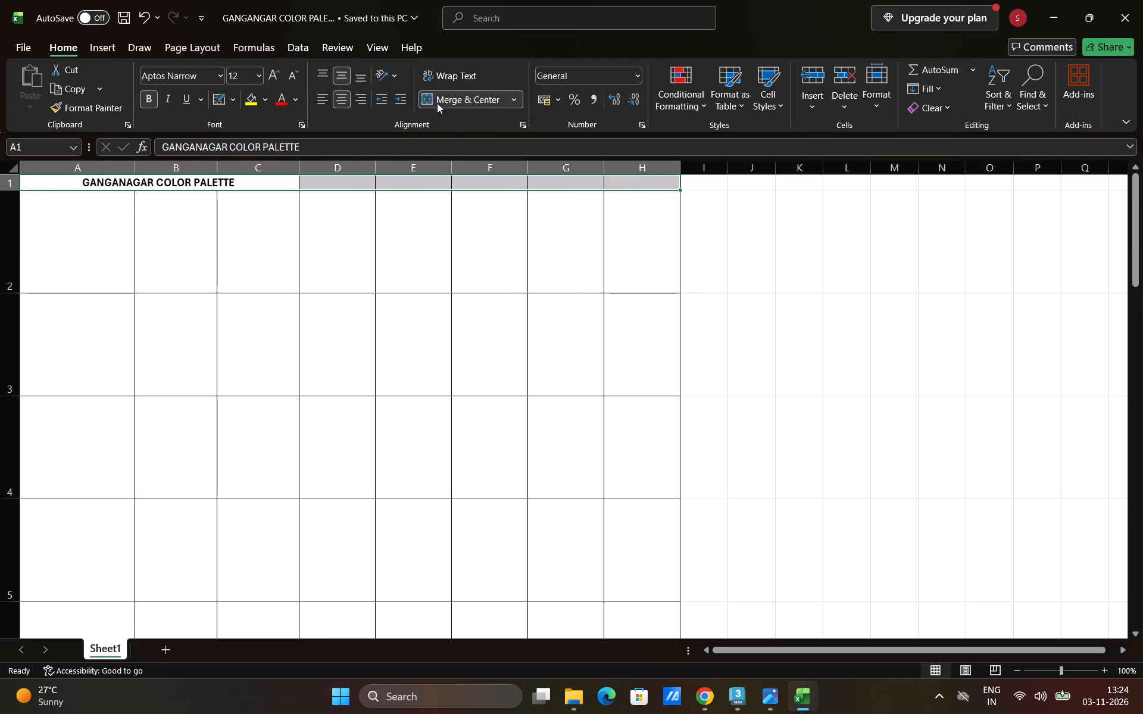
click(445, 96)
click(445, 96)
click(339, 285)
key(ctrl+s)
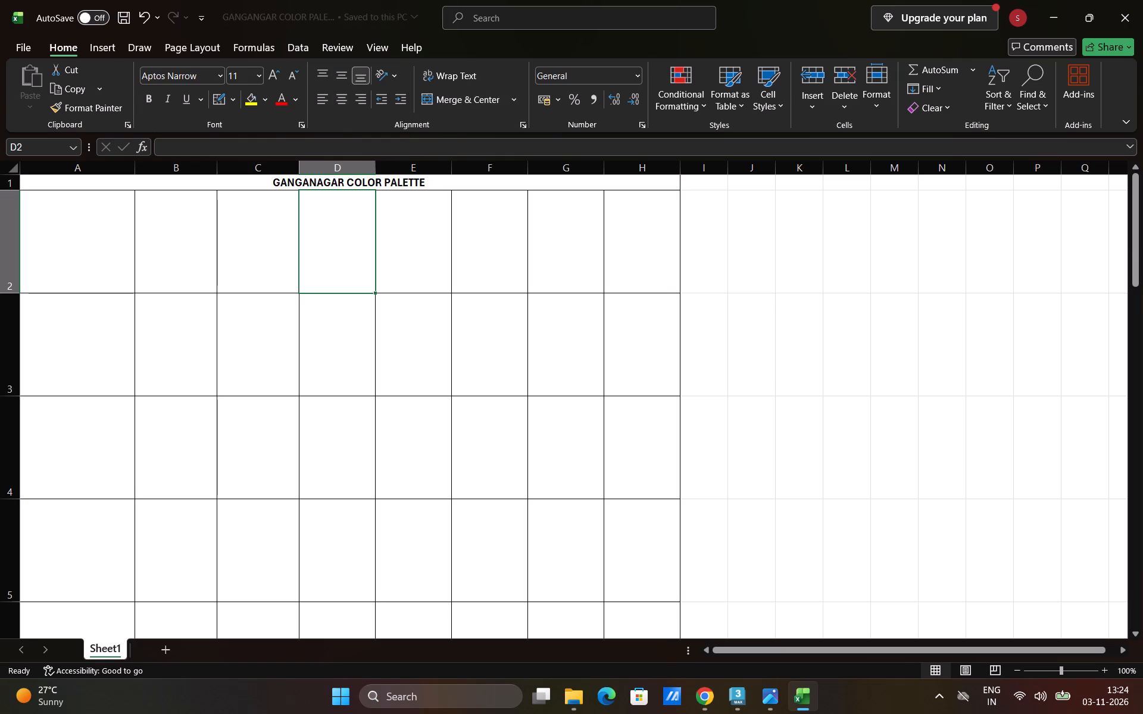
Set the GANGANAGAR COLOR PALETTE title's font size to 14, and save the workbook.
click(311, 184)
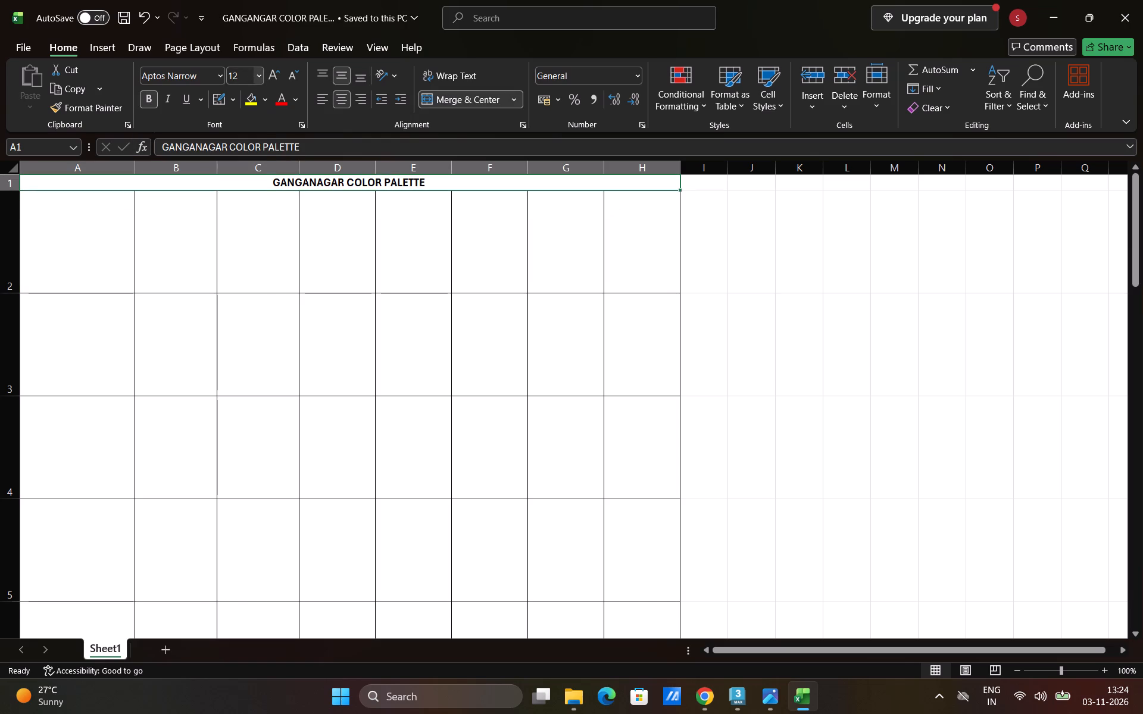
click(254, 74)
click(241, 178)
click(228, 258)
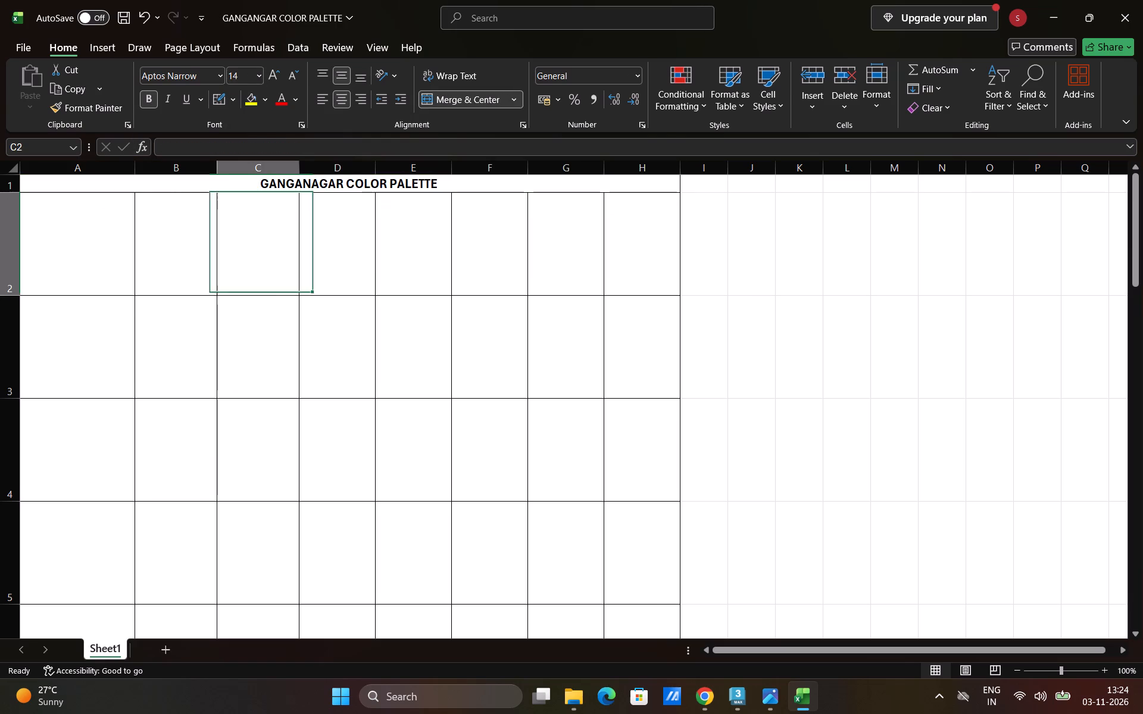
key(ctrl+s)
key(ctrl+s)
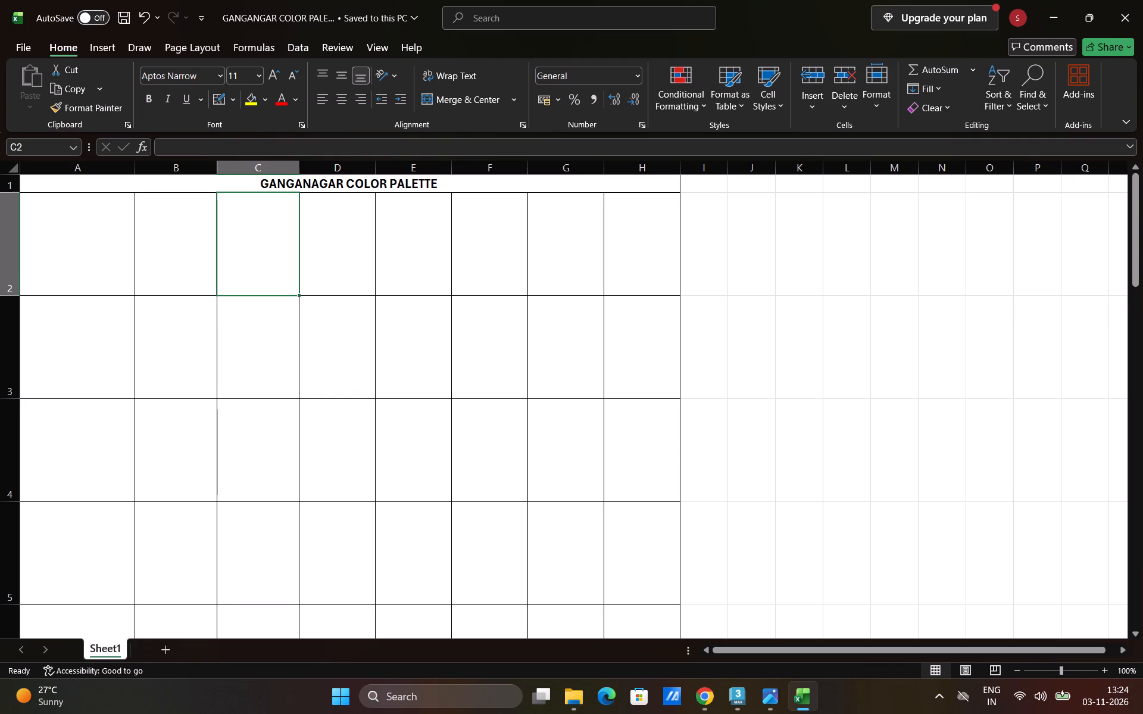
key(ctrl+s)
Start inserting a picture from this device over cells, with A2 as the target cell.
click(109, 267)
key(ctrl+s)
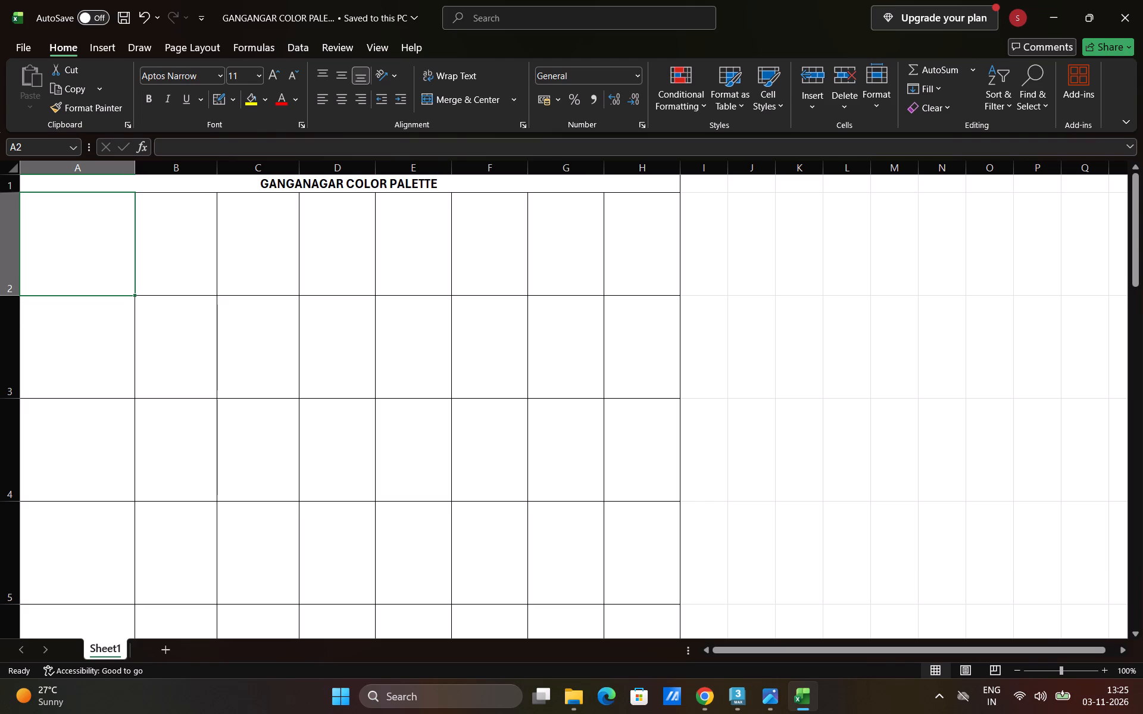
click(122, 232)
click(110, 52)
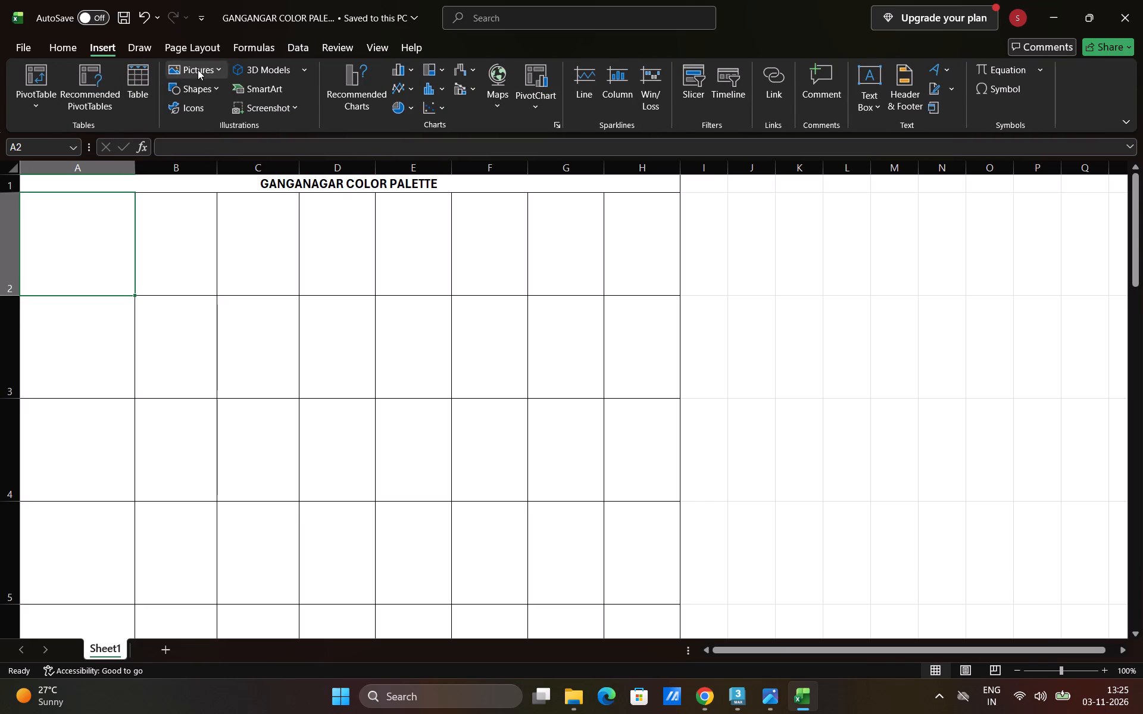
click(198, 70)
click(217, 85)
click(314, 112)
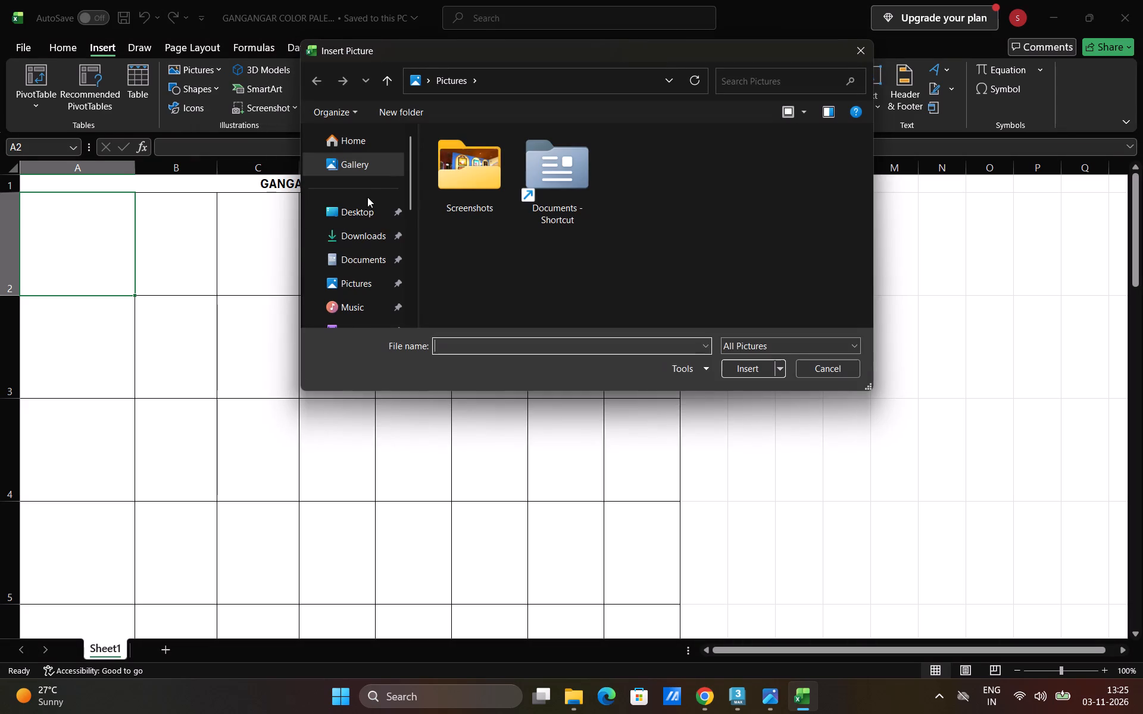
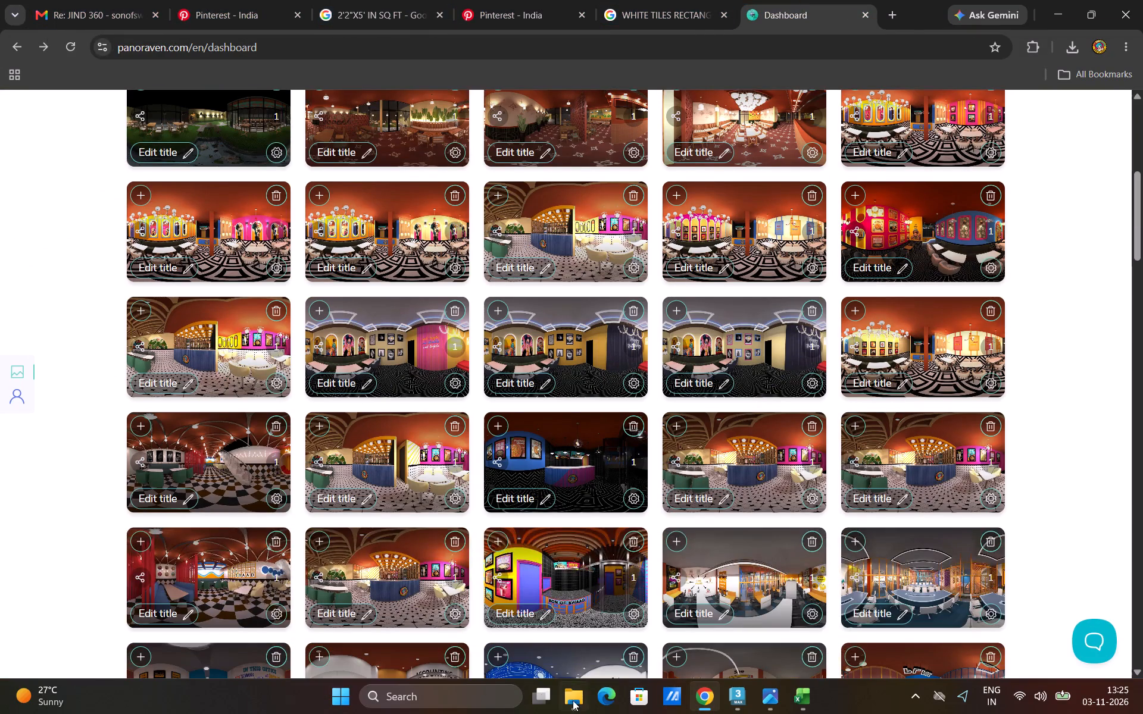
View the 360 image in the GANGANAGAR folder under Documents to identify the outlet's interior, and close the open image viewers.
click(573, 697)
click(82, 237)
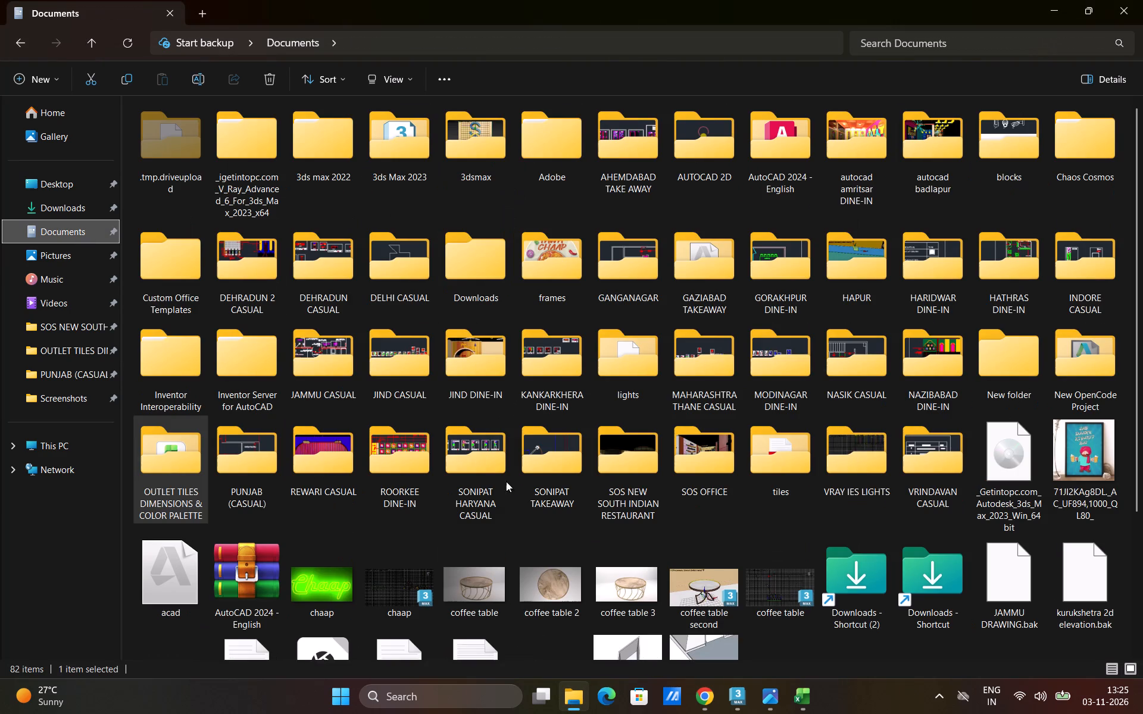
double_click(614, 297)
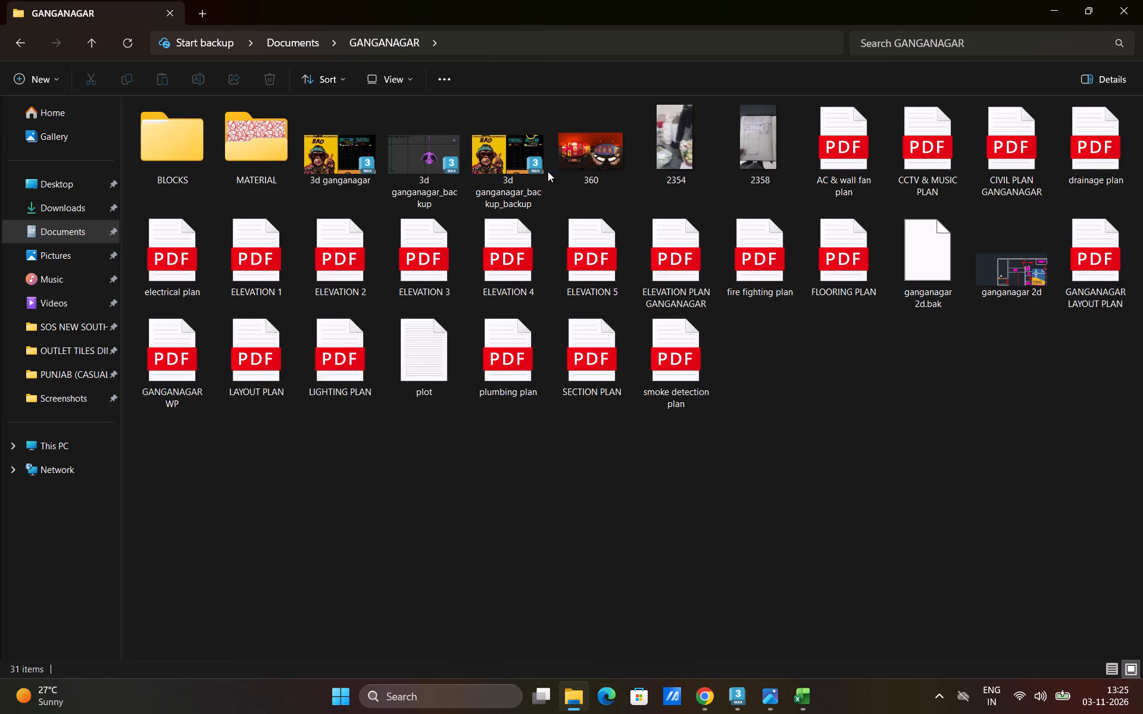
double_click(619, 171)
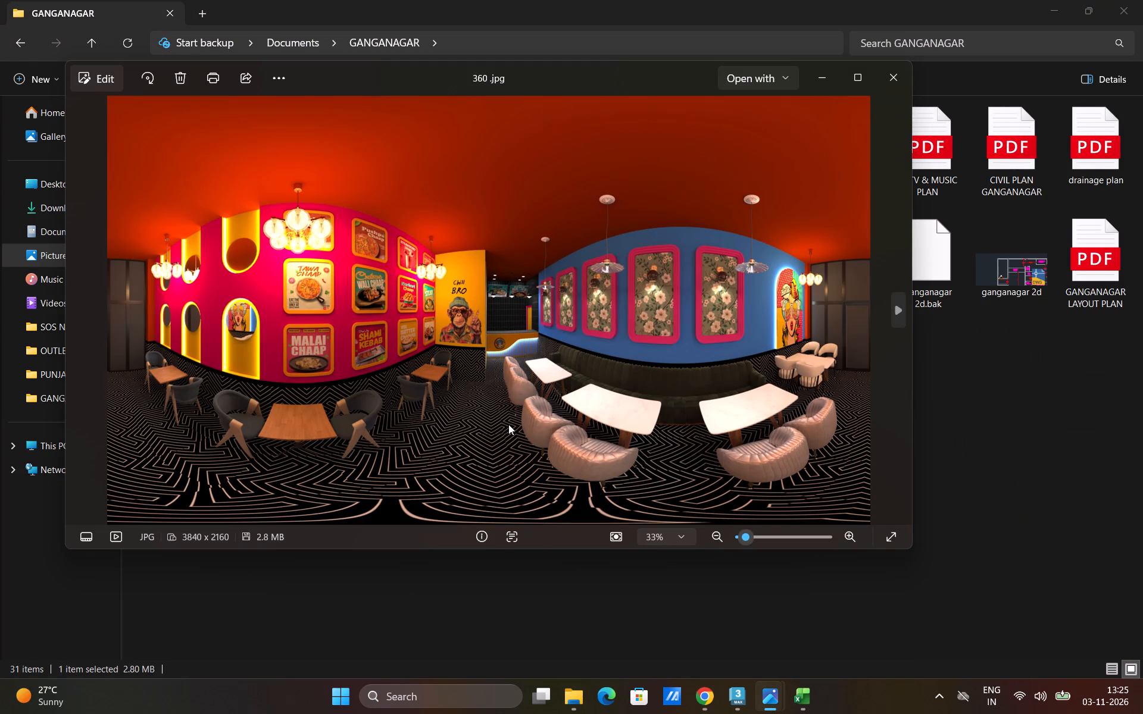
click(888, 39)
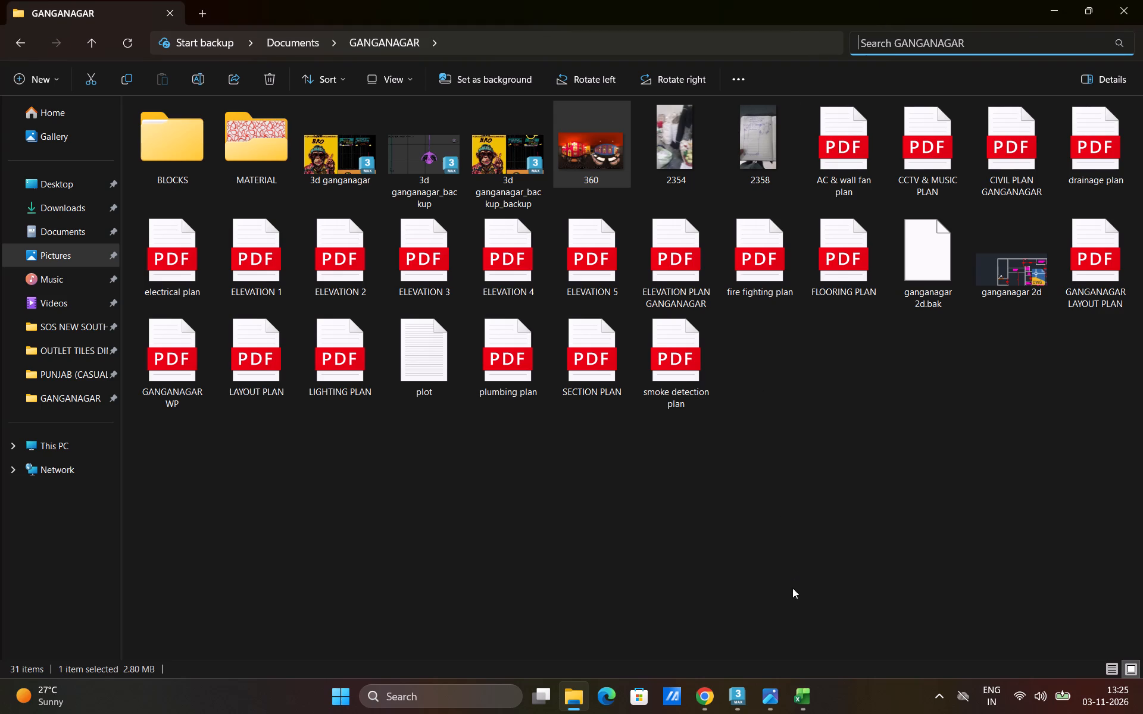
click(770, 701)
click(824, 574)
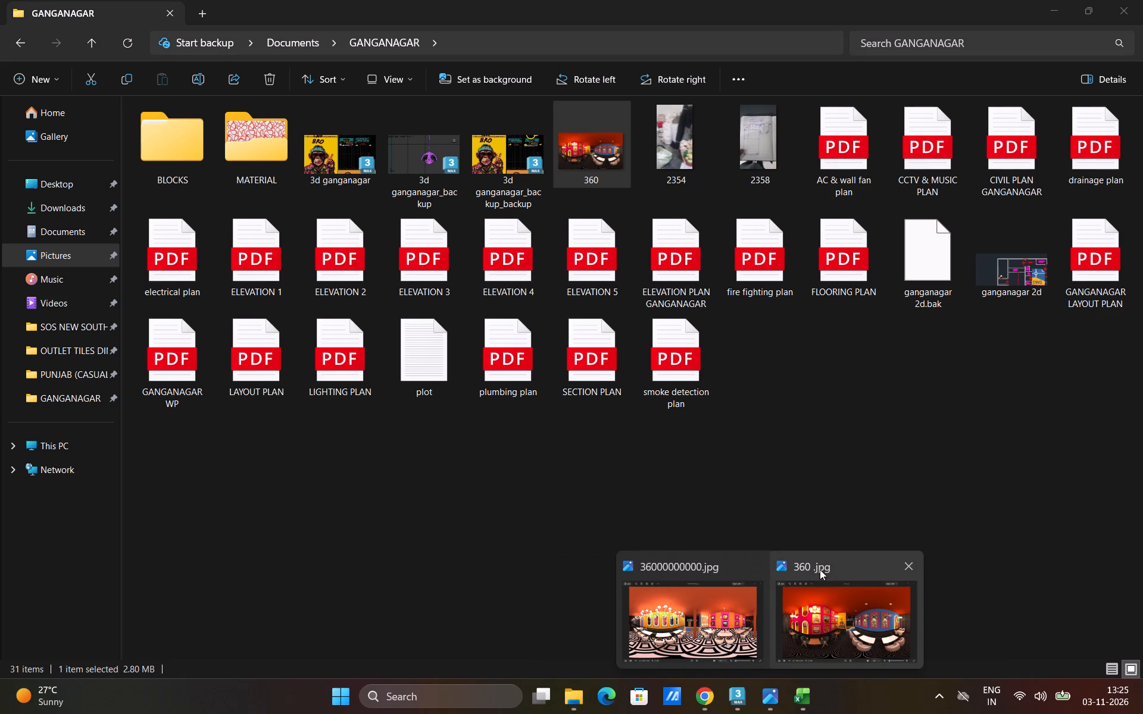
click(755, 571)
click(828, 571)
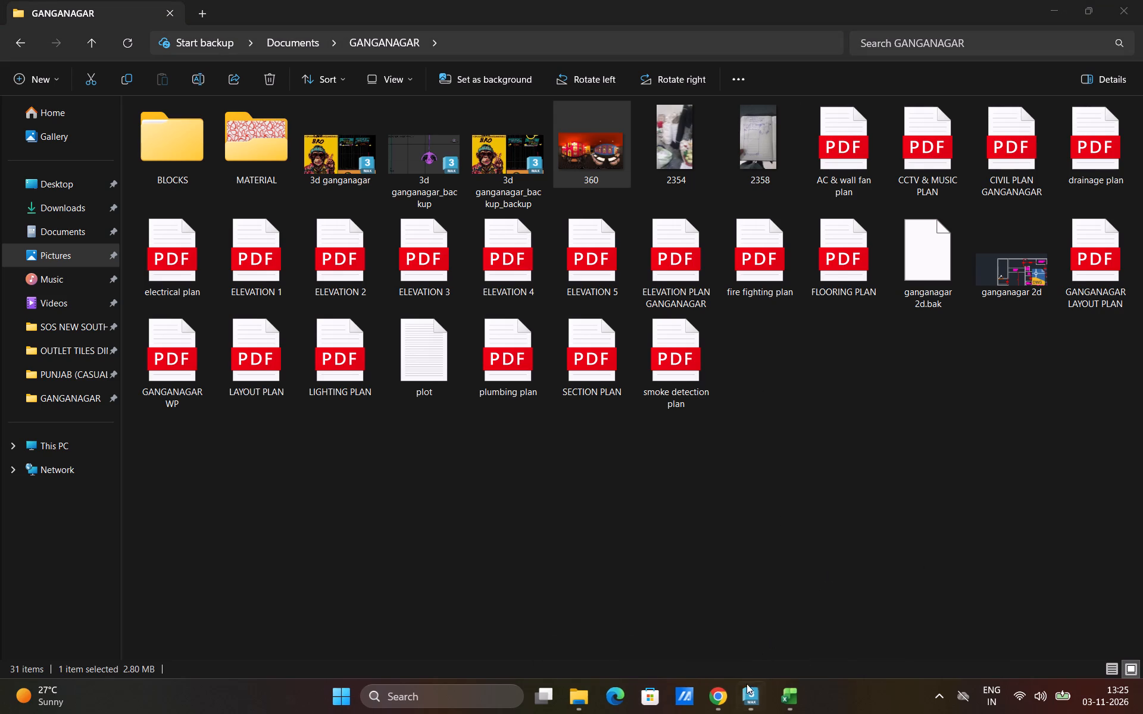
Open the matching pink-and-blue outlet tour from the Panoraven dashboard in full screen and capture a screenshot of its initial view.
click(723, 699)
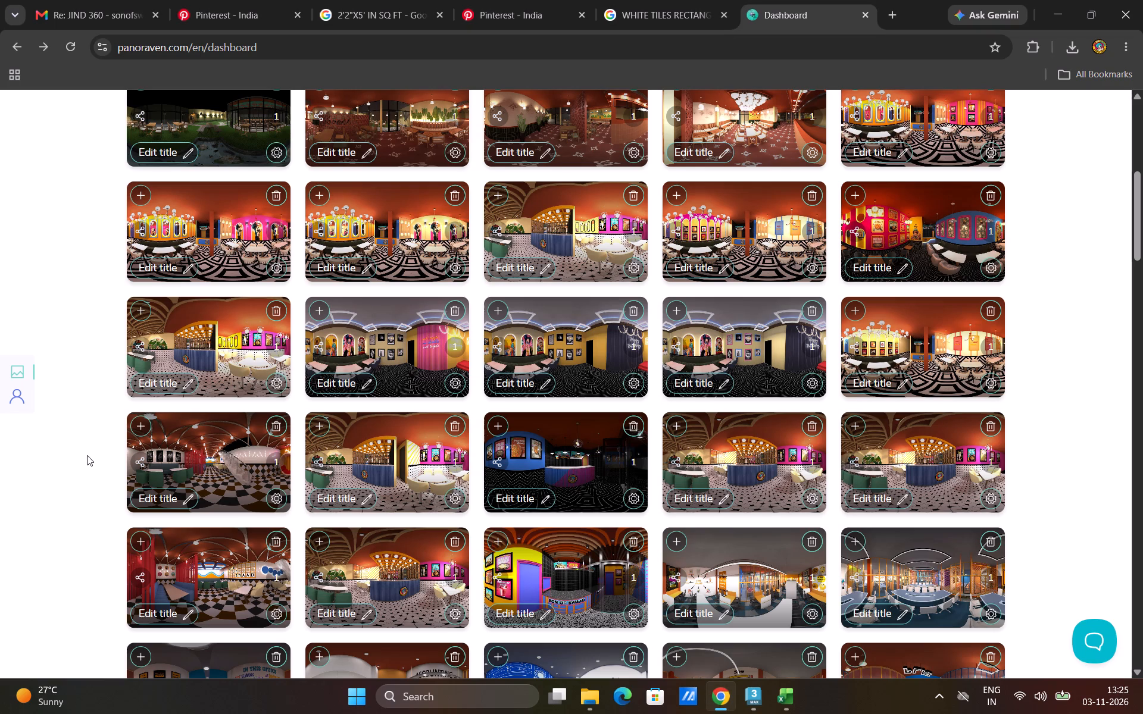
scroll(85, 455, up, 2)
scroll(85, 455, down, 1)
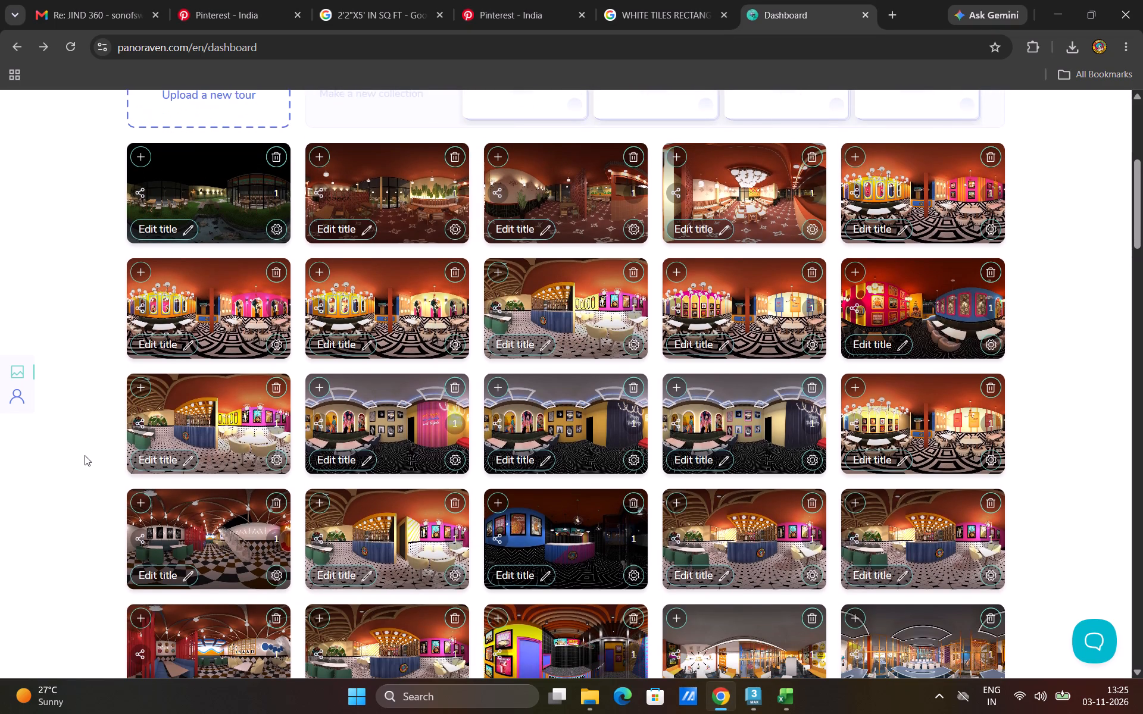
click(946, 304)
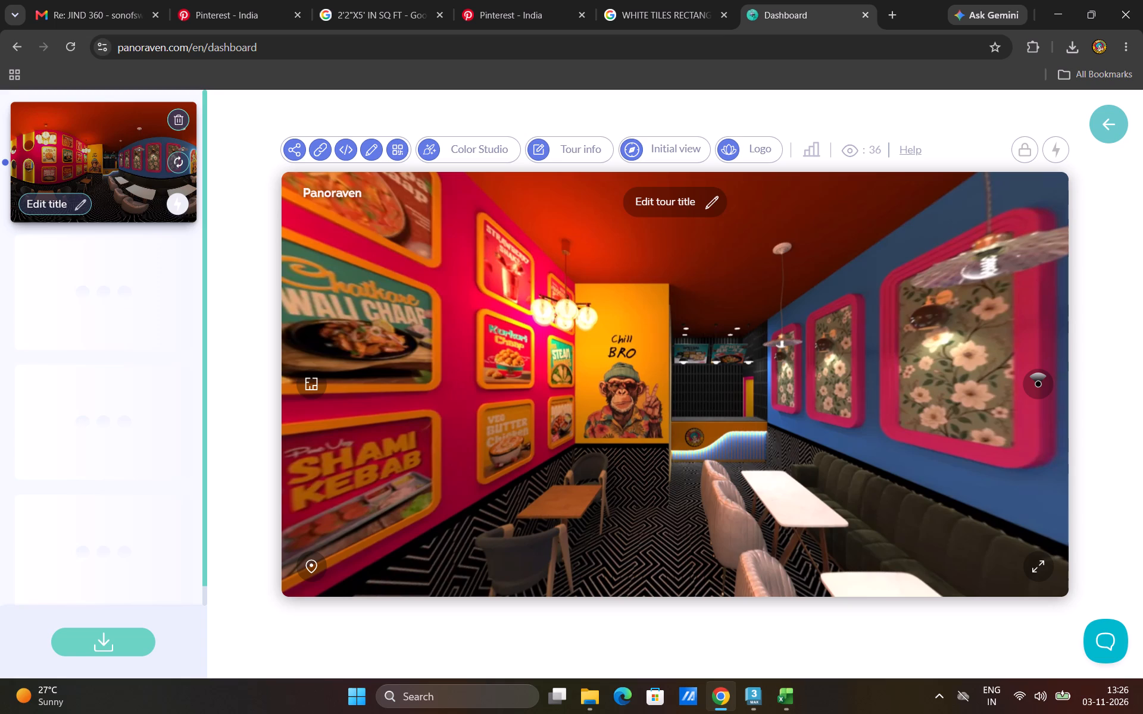
click(1045, 566)
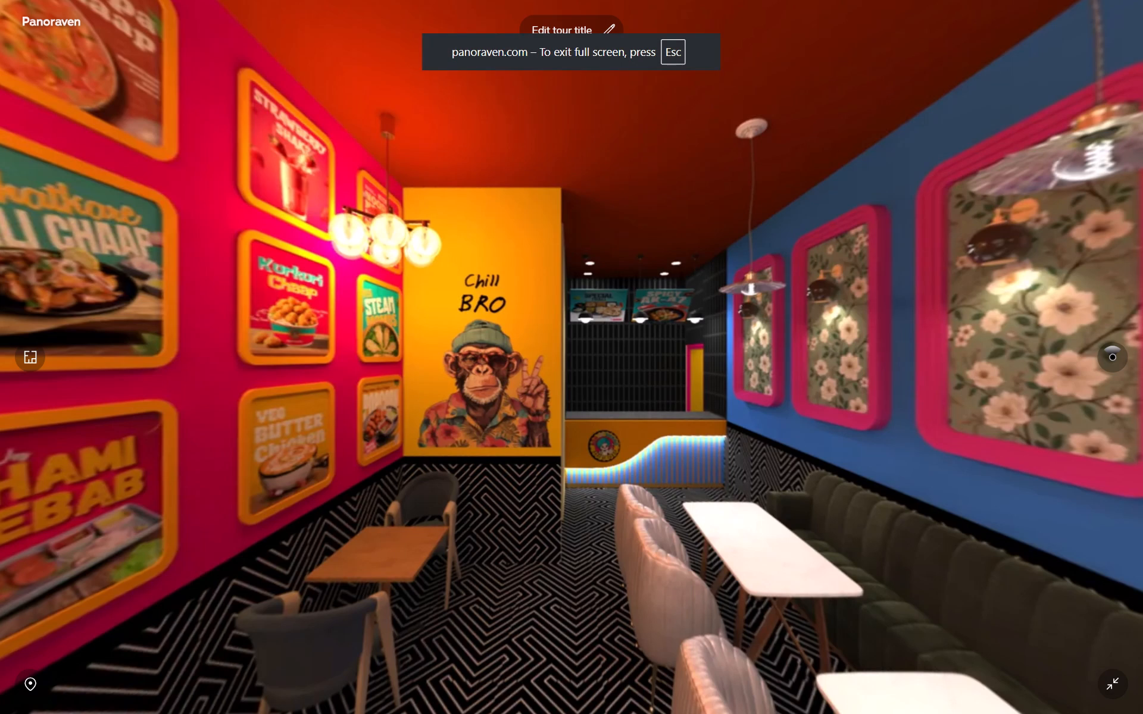
key(super+Print)
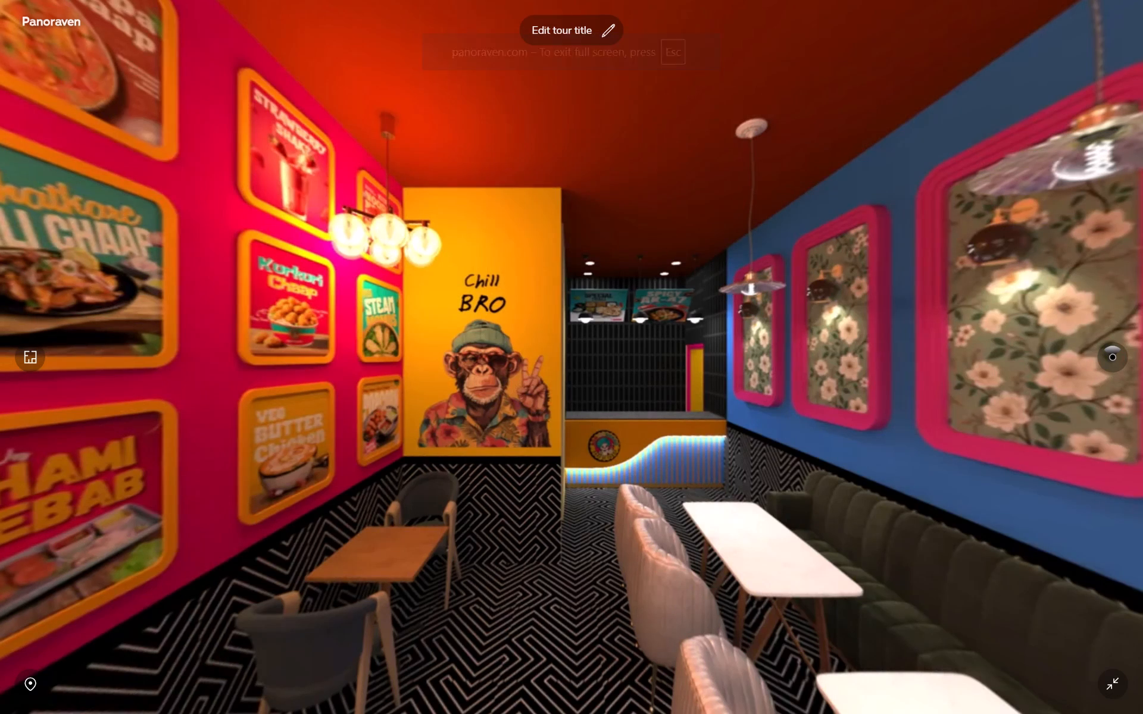
Capture a full-screen screenshot of the tour facing the pink wall with yellow arched niches and framed food posters.
drag(396, 299, 852, 311)
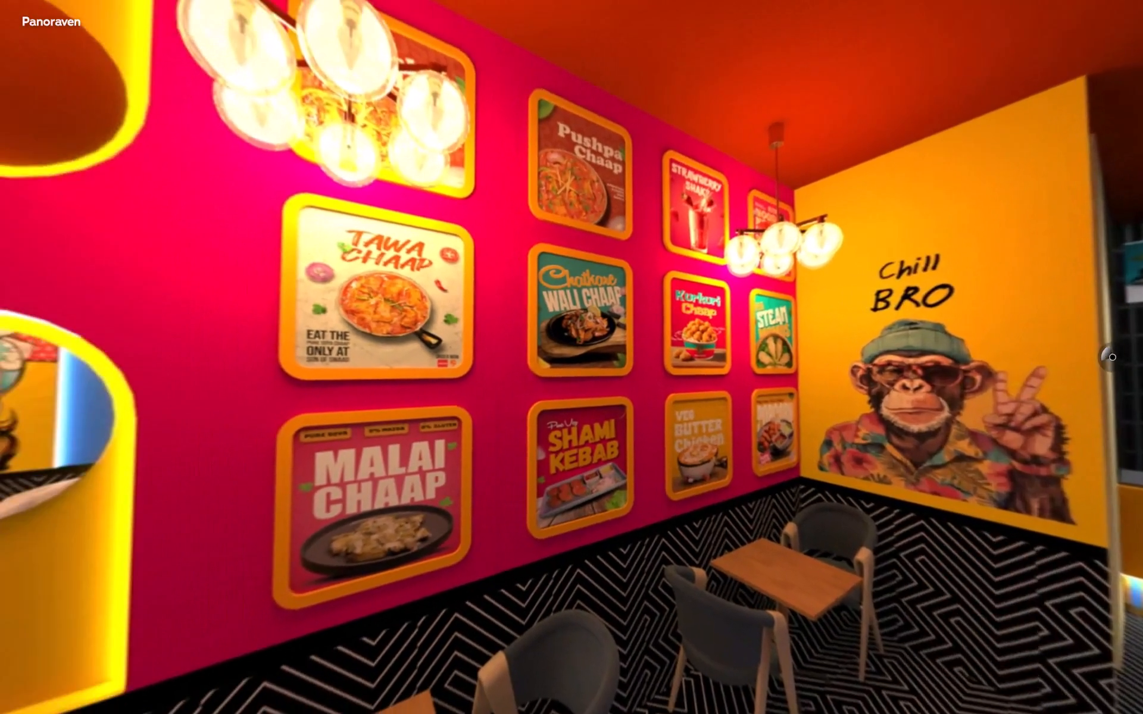
drag(852, 311, 1036, 329)
scroll(624, 316, down, 4)
scroll(561, 297, down, 4)
drag(539, 337, 635, 287)
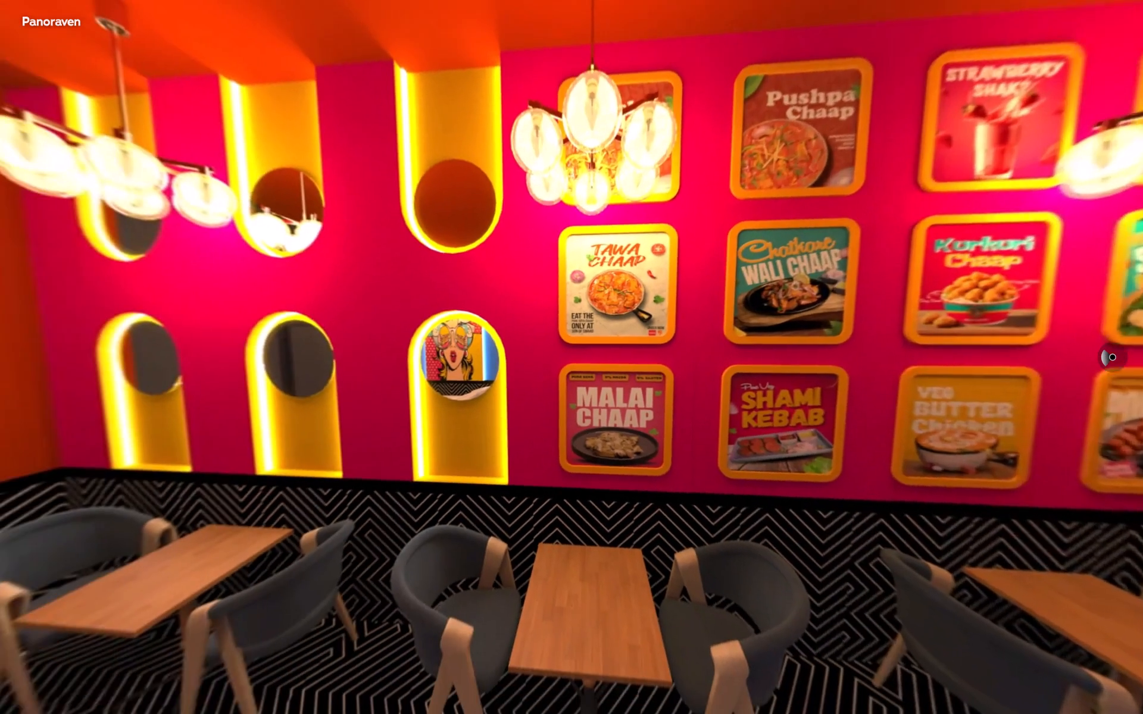
drag(635, 287, 634, 290)
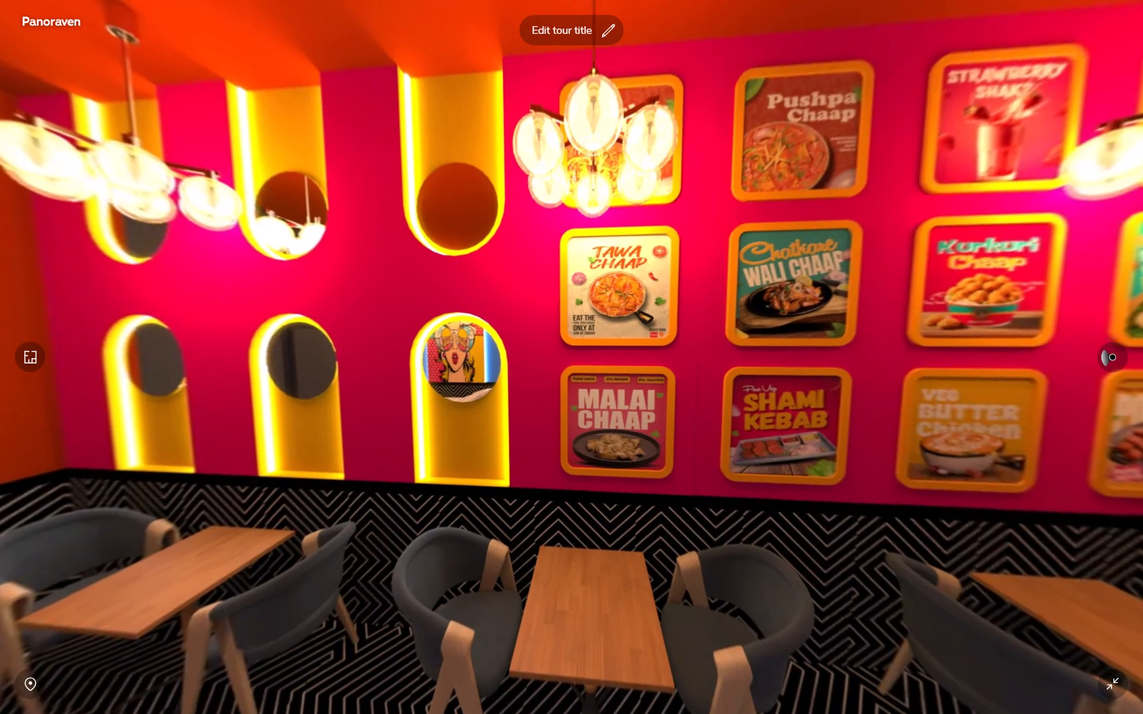
scroll(554, 367, down, 3)
scroll(577, 322, down, 4)
drag(515, 314, 494, 314)
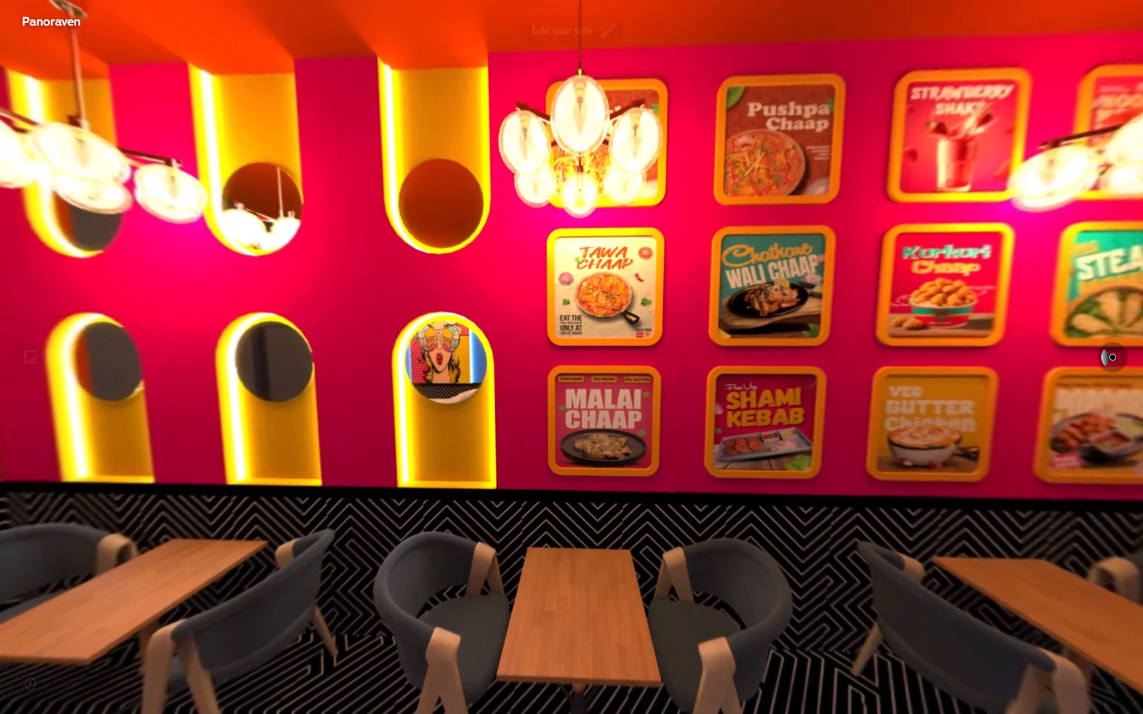
drag(494, 314, 475, 322)
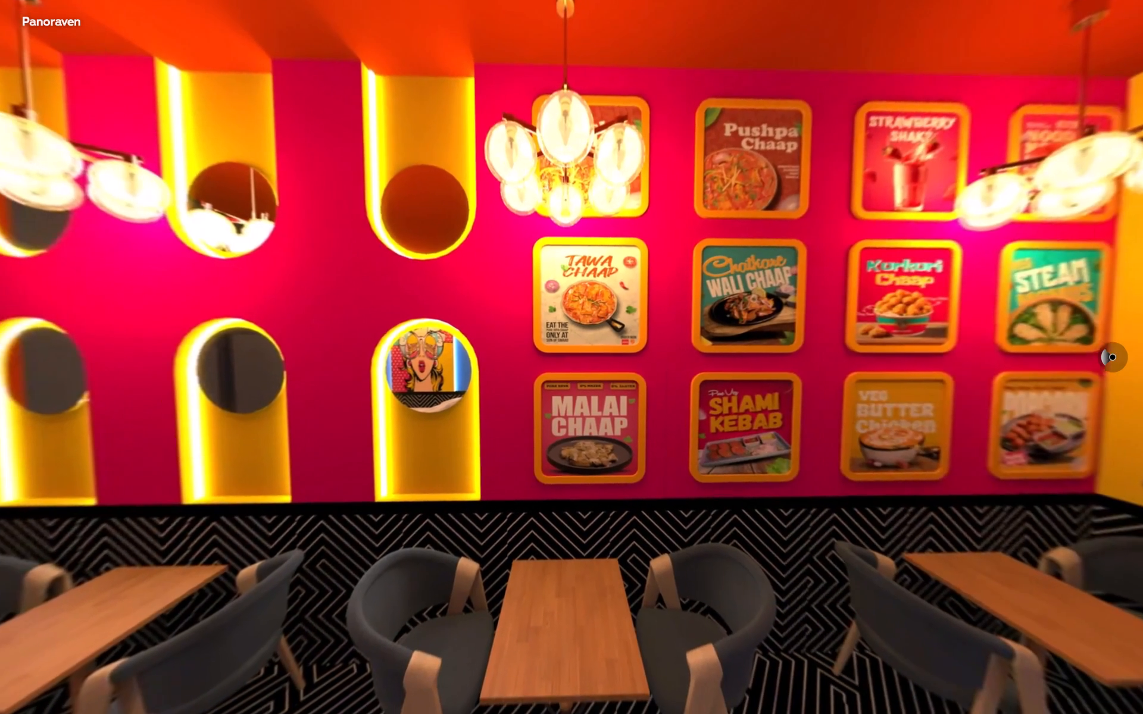
drag(475, 322, 482, 320)
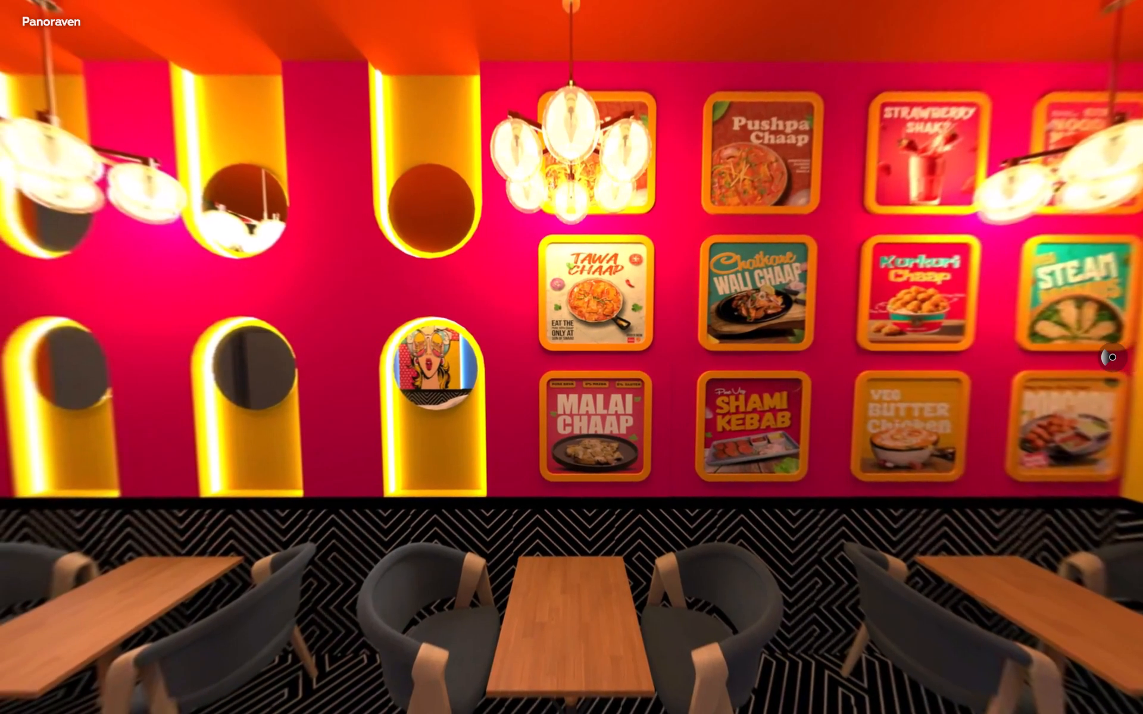
key(super+Print)
Capture a full-screen screenshot of the tour facing the blue wall with pink-framed floral panels and the pop-art mural.
drag(722, 268, 533, 303)
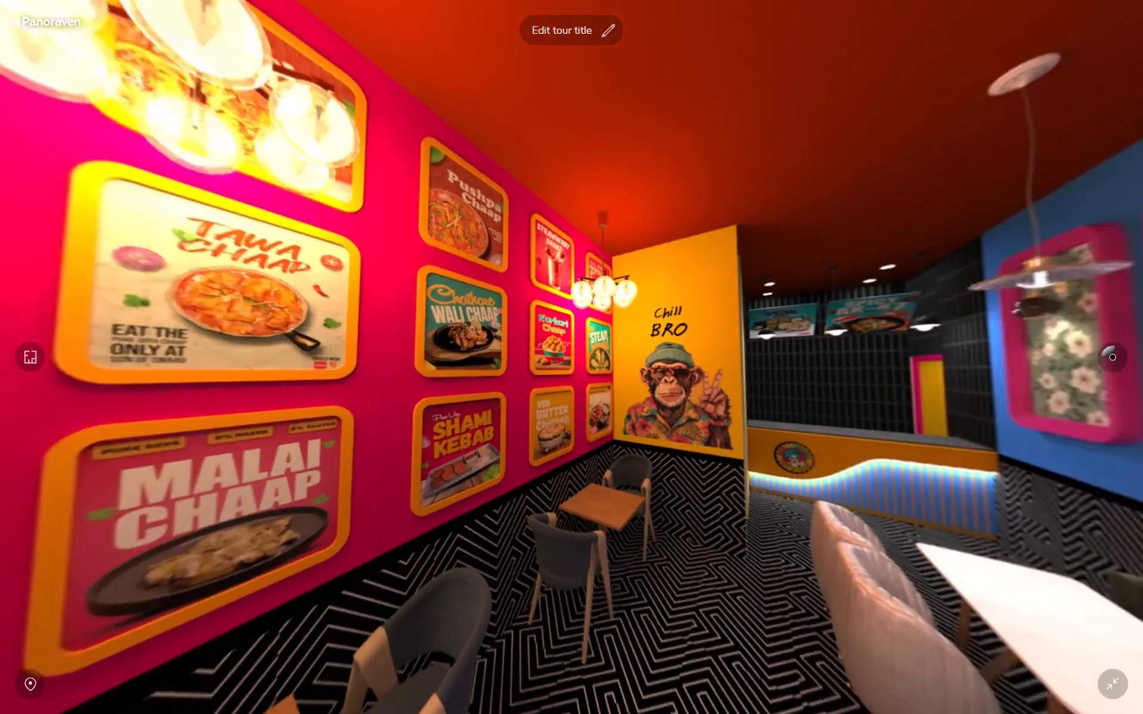
drag(657, 305, 635, 440)
drag(783, 457, 549, 186)
drag(722, 282, 709, 227)
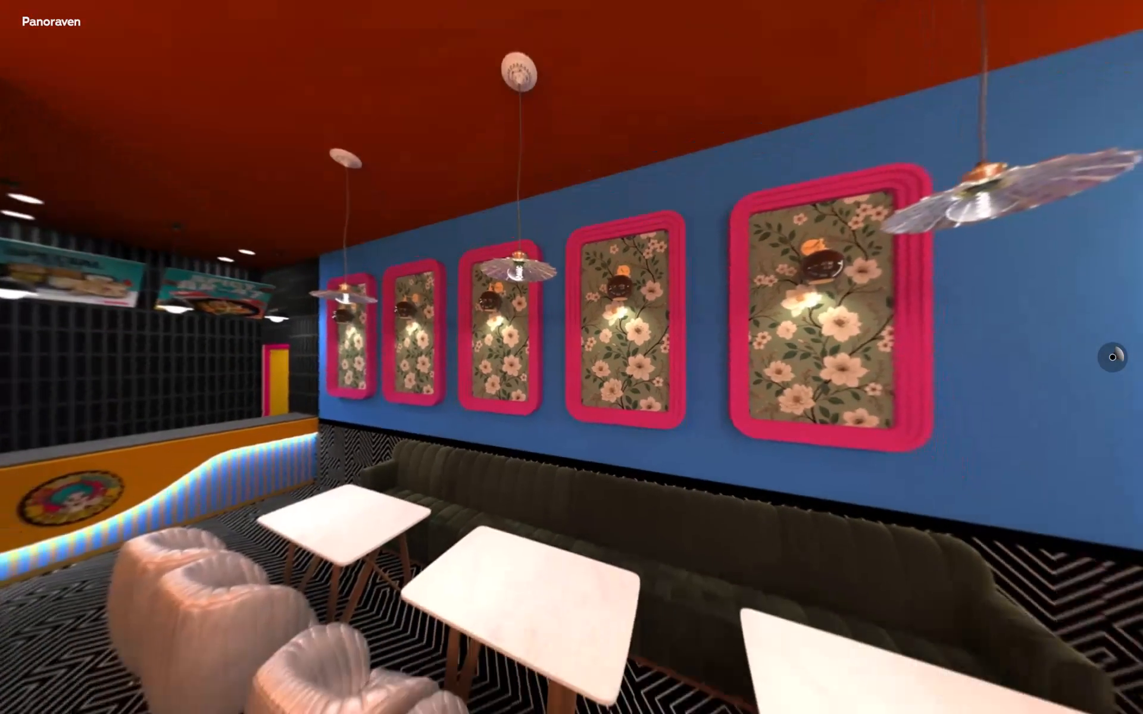
drag(709, 227, 575, 191)
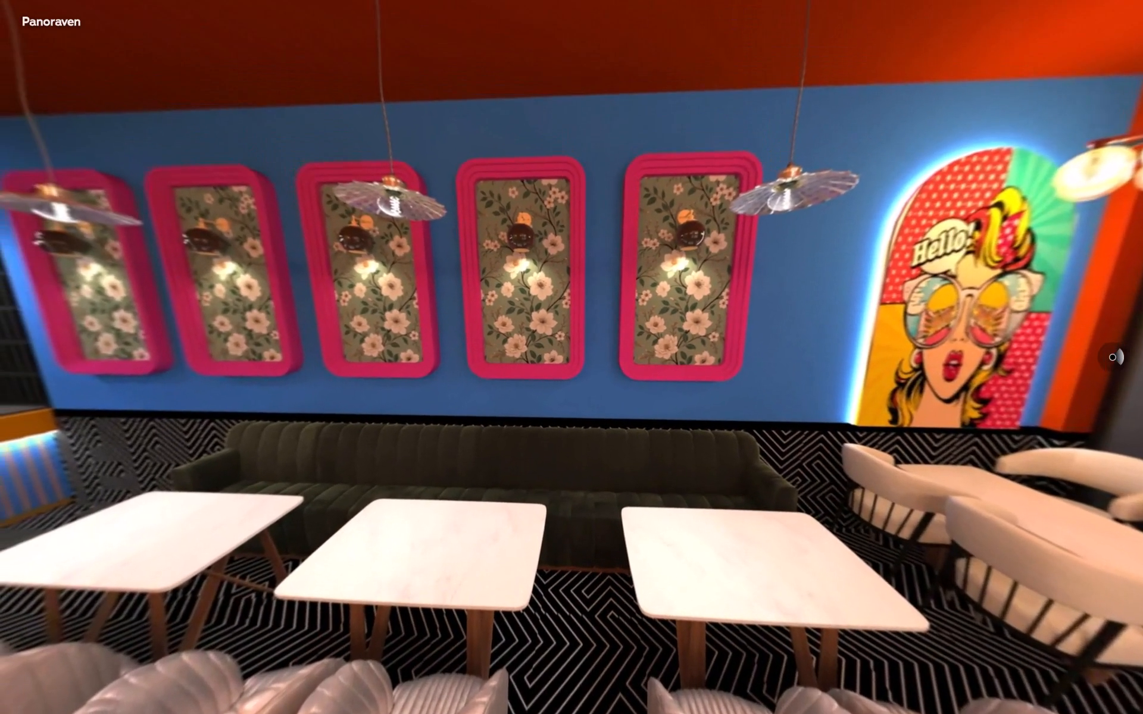
drag(575, 191, 572, 237)
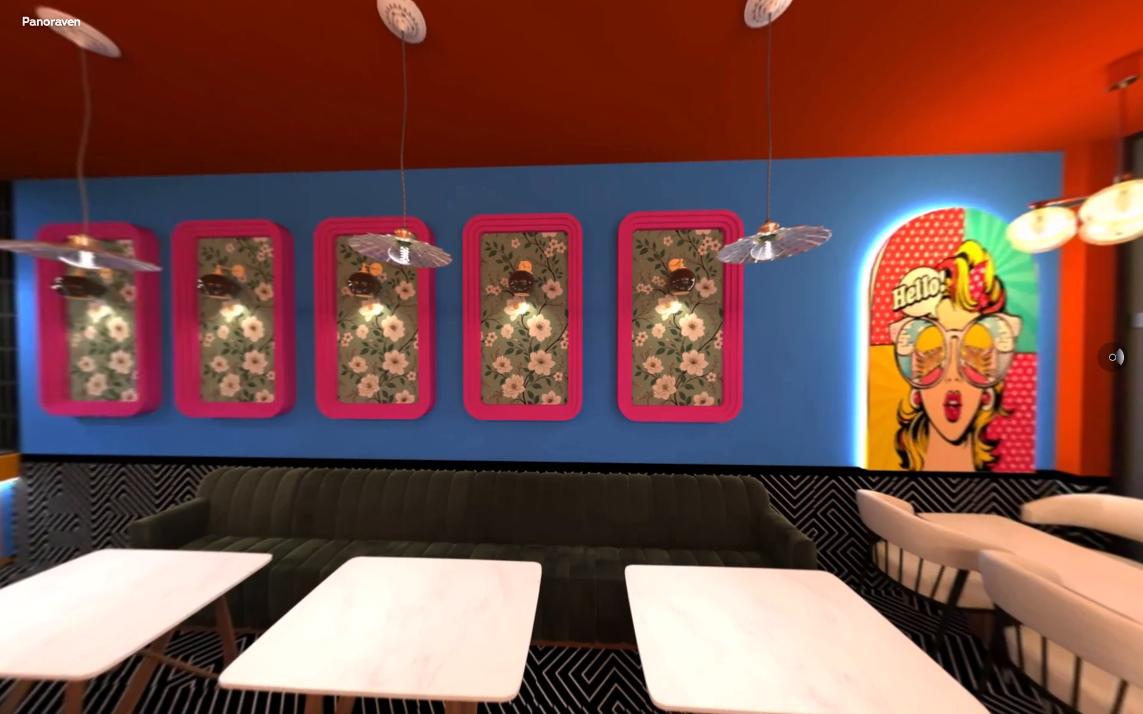
key(super+Print)
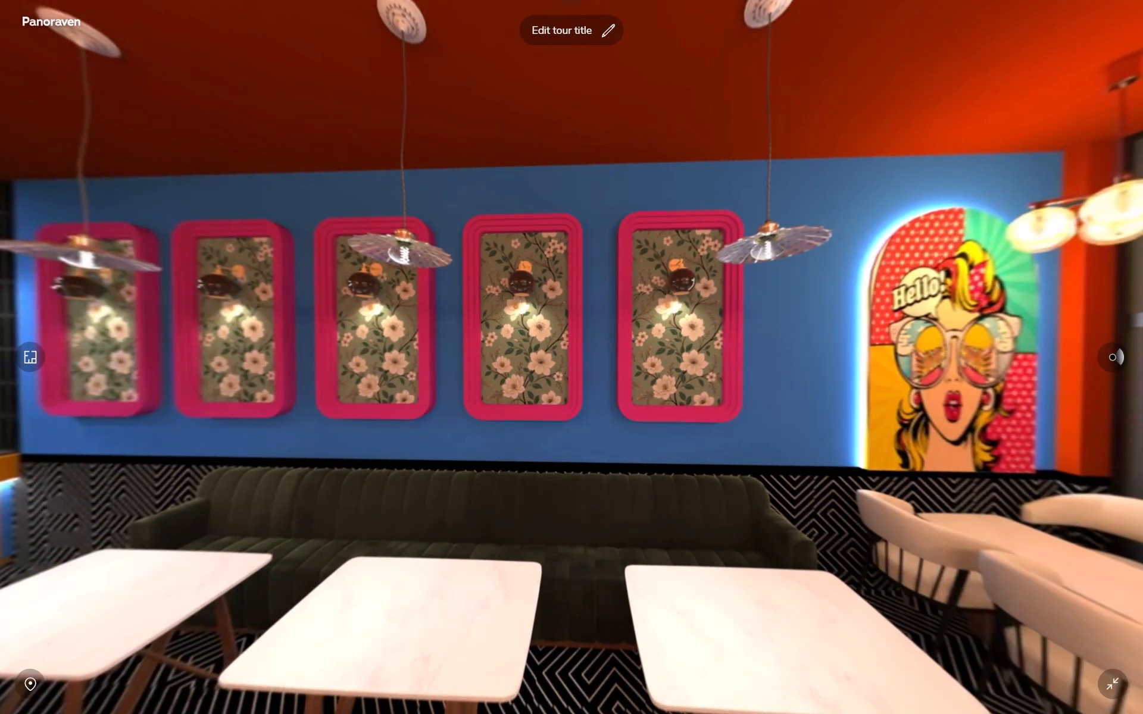
Capture a full-screen screenshot of the orange-red ceiling between the pink and blue walls, and return to the Panoraven dashboard.
drag(433, 393, 566, 443)
drag(337, 407, 477, 601)
drag(486, 583, 485, 596)
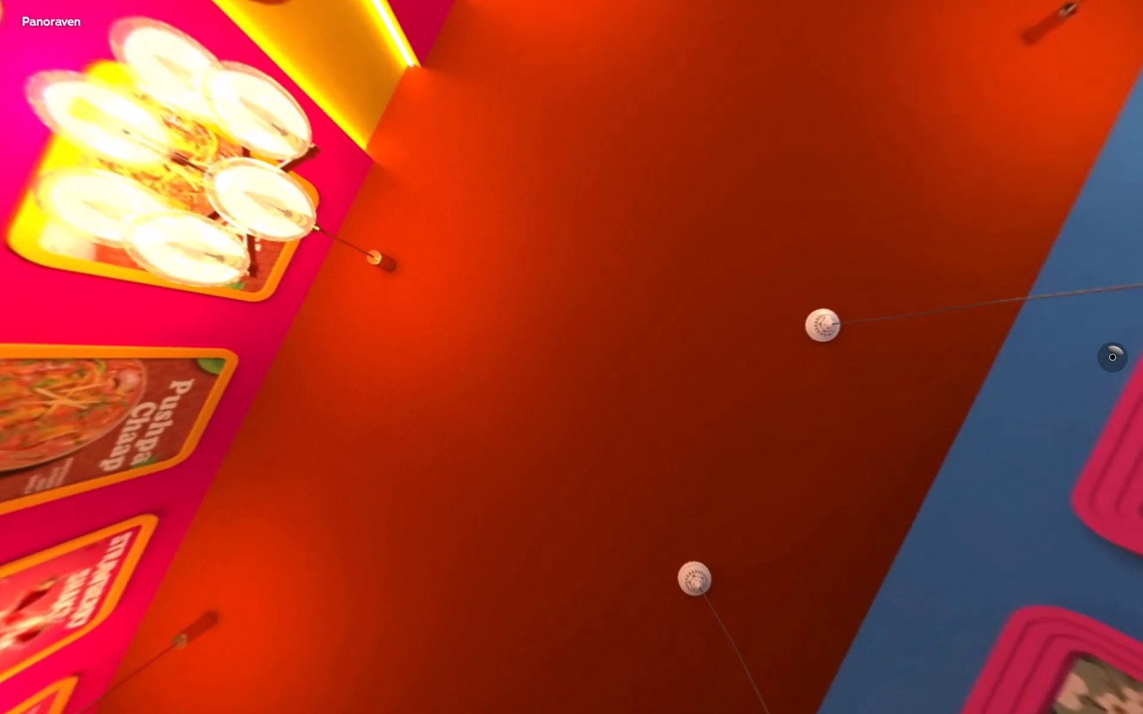
drag(485, 596, 483, 599)
key(super+Print)
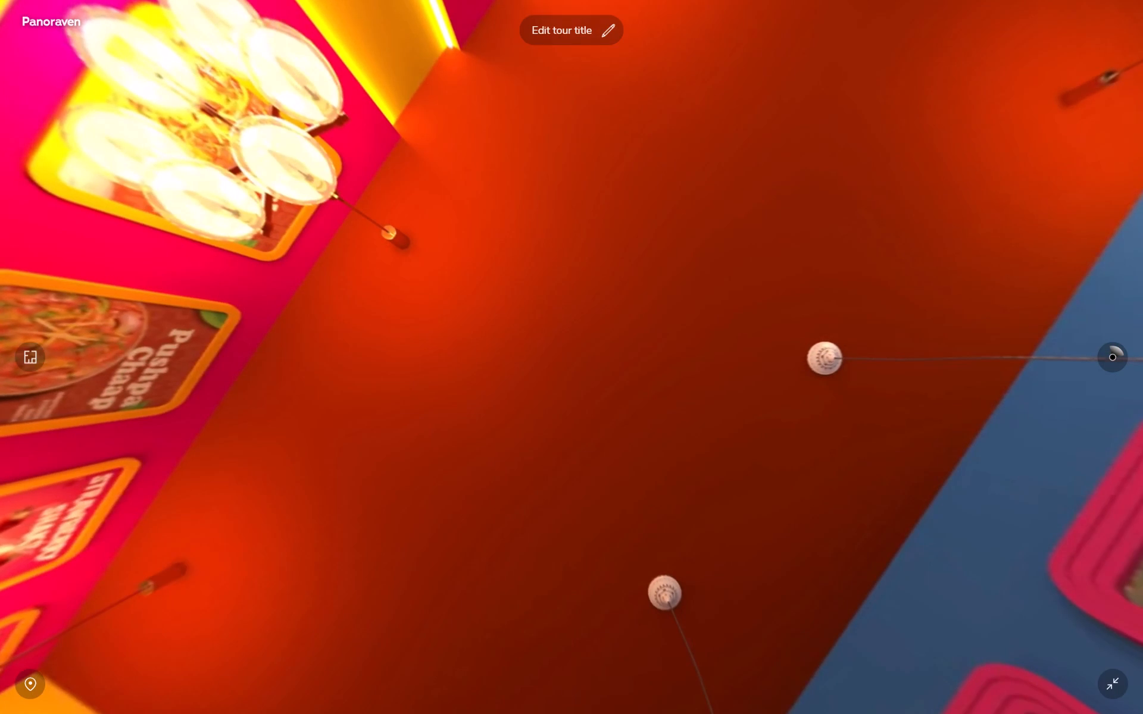
drag(483, 433, 544, 288)
click(549, 383)
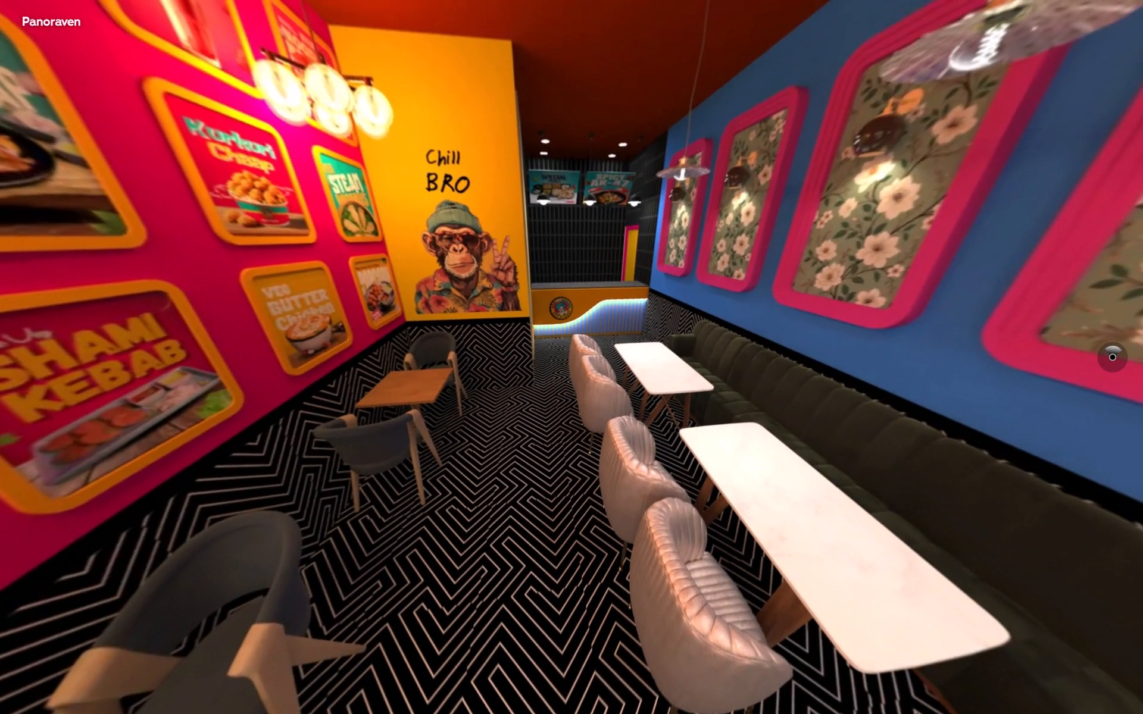
key(Escape)
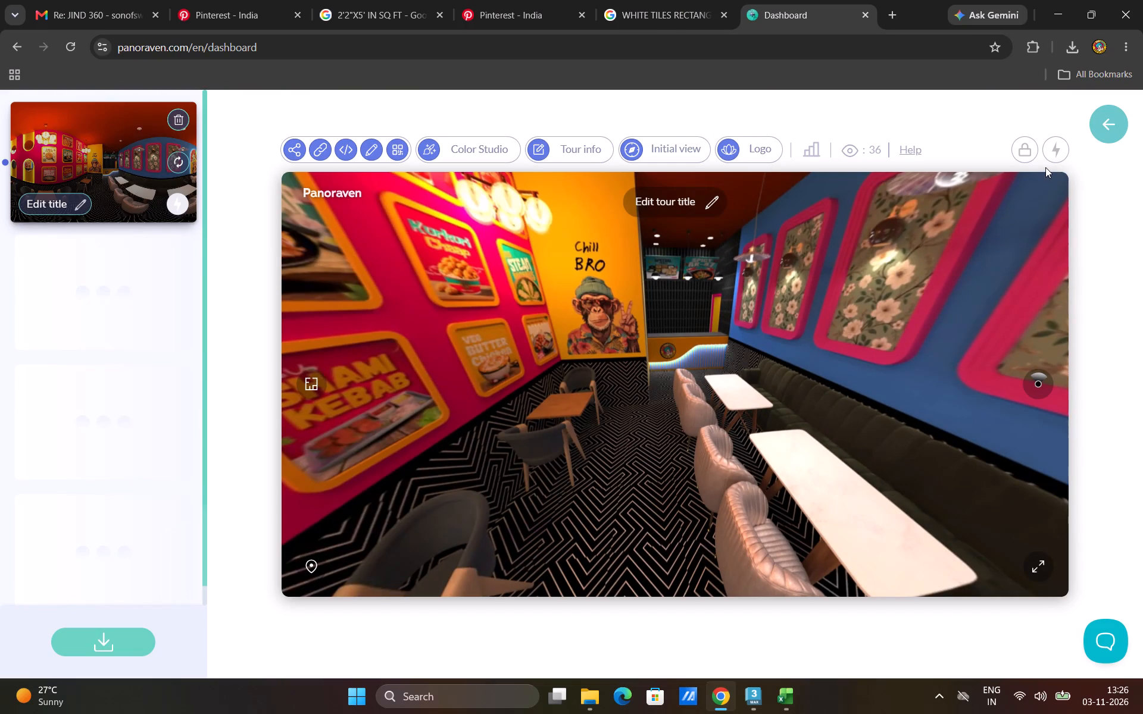
click(1098, 130)
Switch to the GANGANGAR COLOR PALETTE workbook in Excel and place Screenshot (447), (448) and (450) inside cells A2 to A4.
click(786, 704)
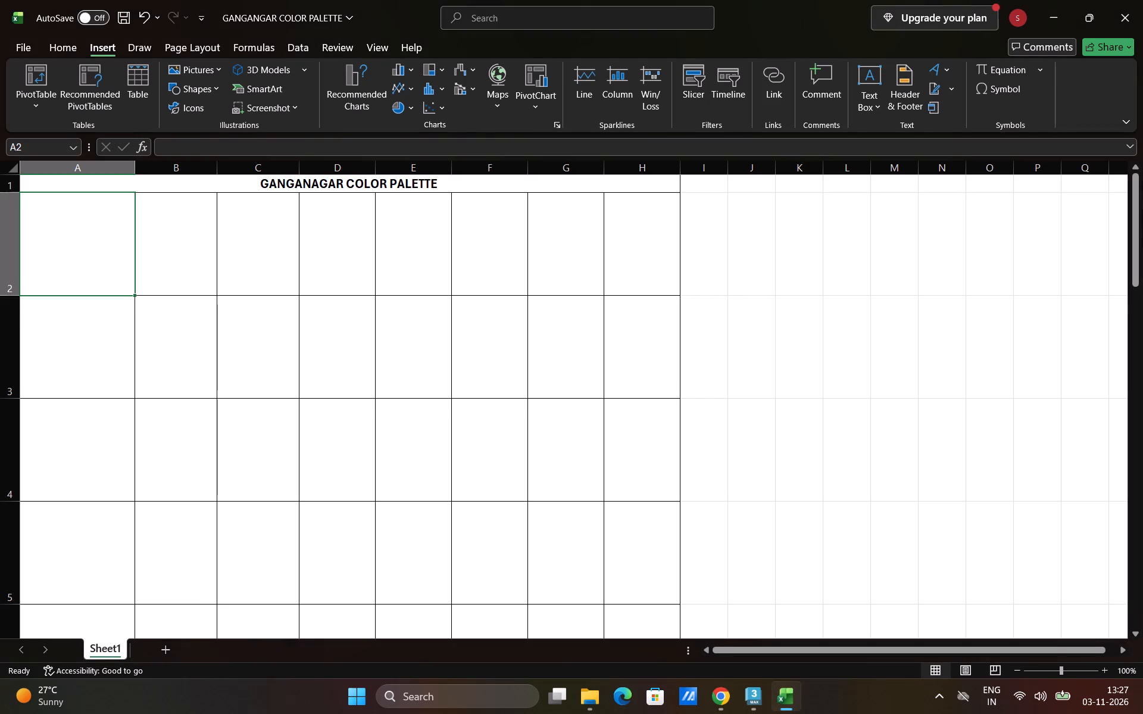
click(188, 68)
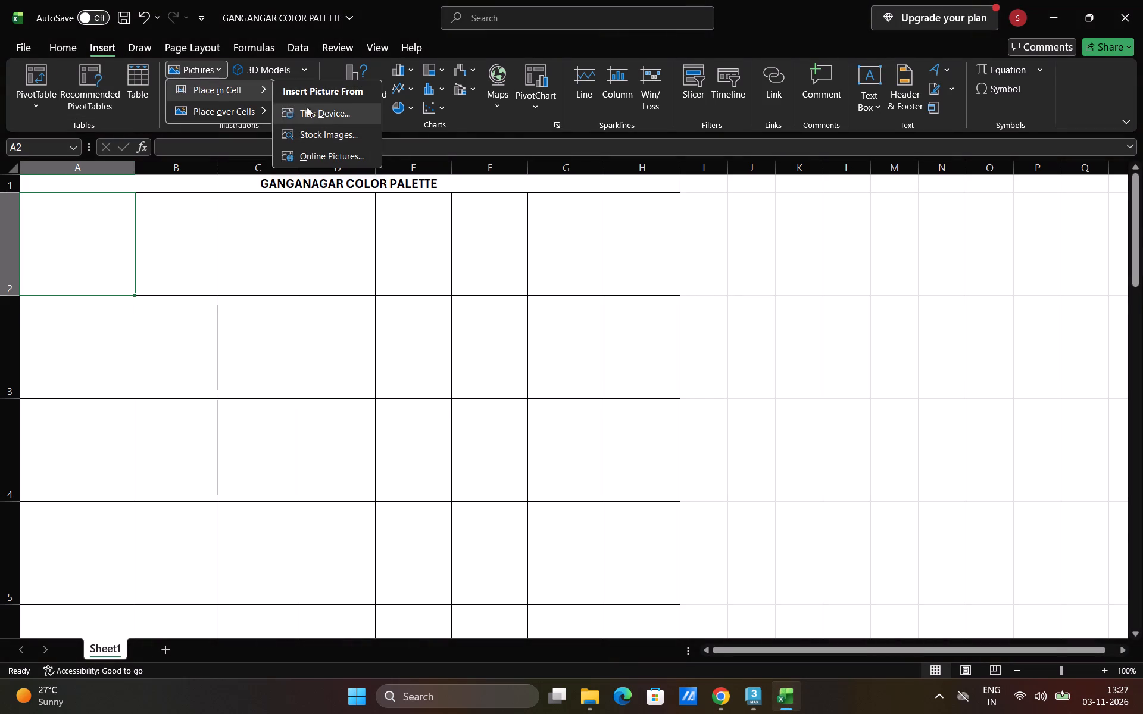
click(316, 114)
click(371, 280)
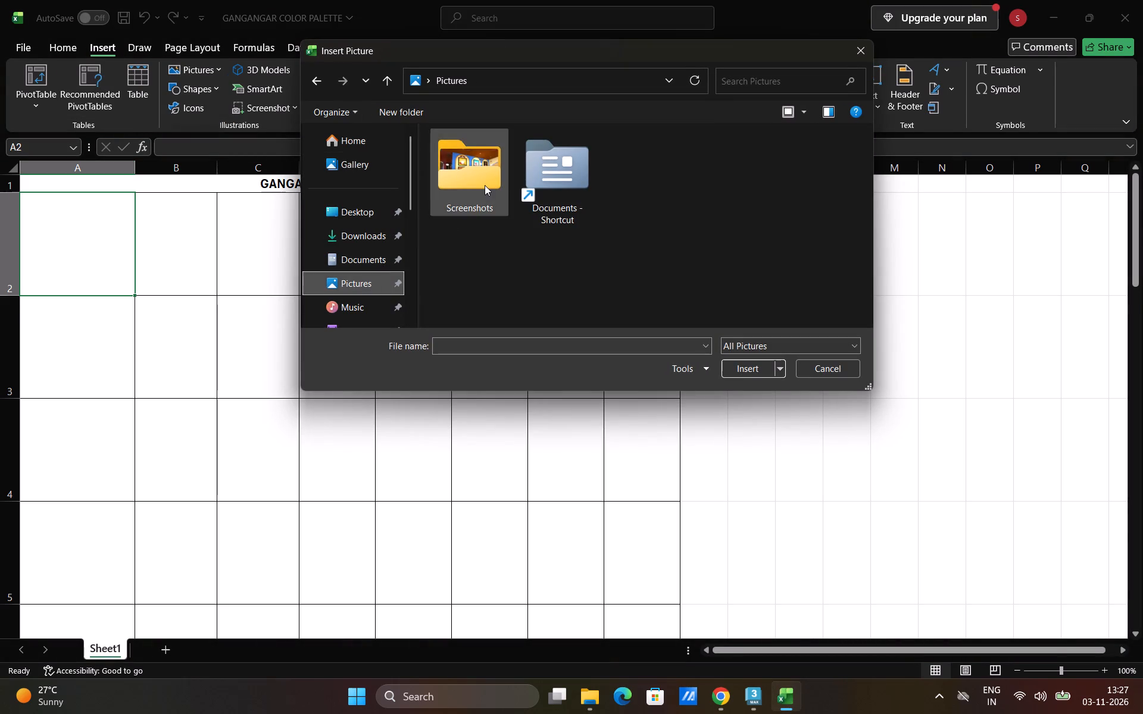
double_click(485, 185)
scroll(626, 301, down, 11)
scroll(634, 297, down, 20)
scroll(634, 297, down, 6)
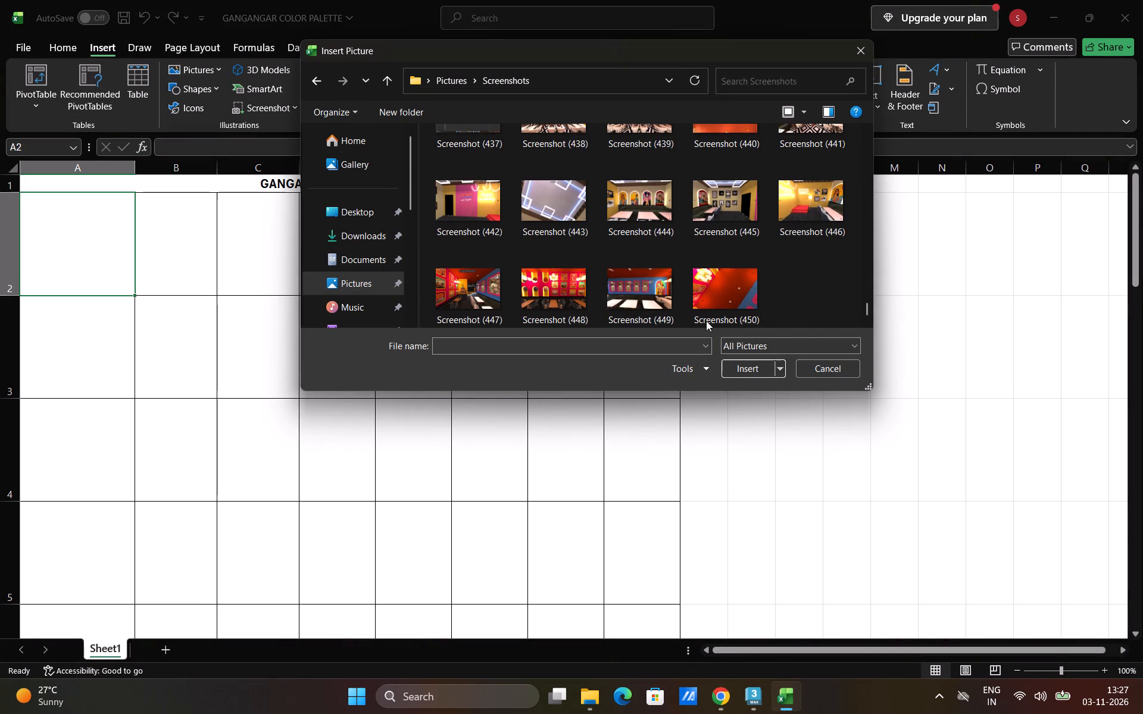
click(718, 308)
click(626, 289)
click(704, 299)
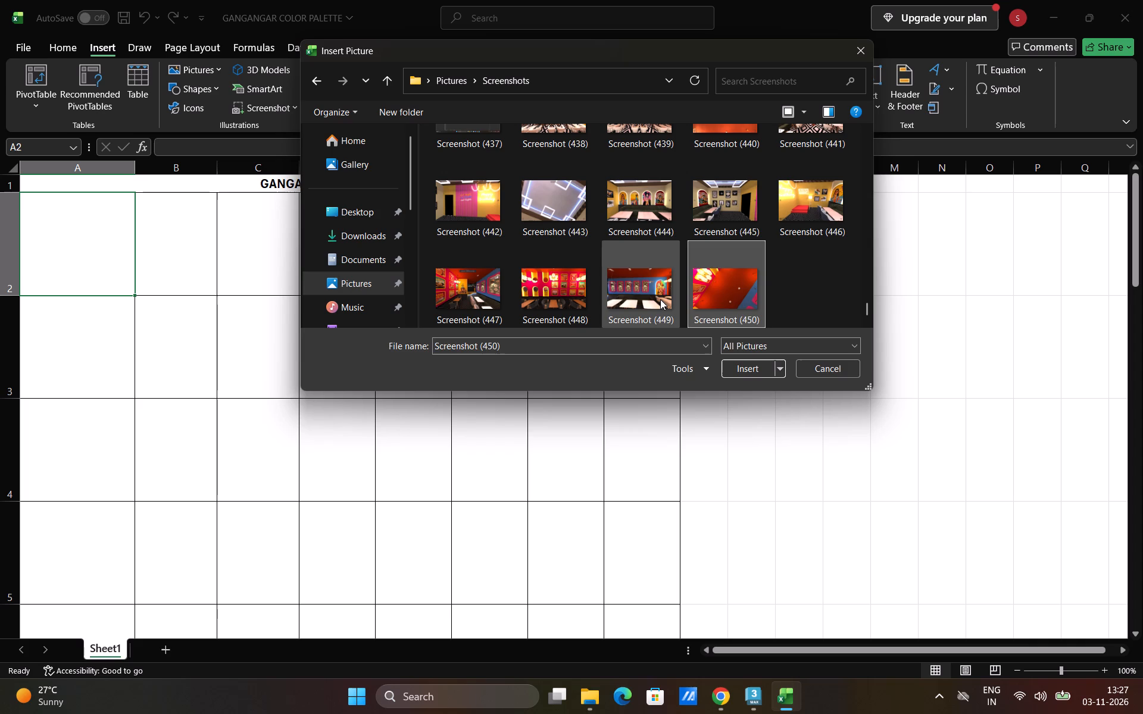
ctrl+click(660, 299)
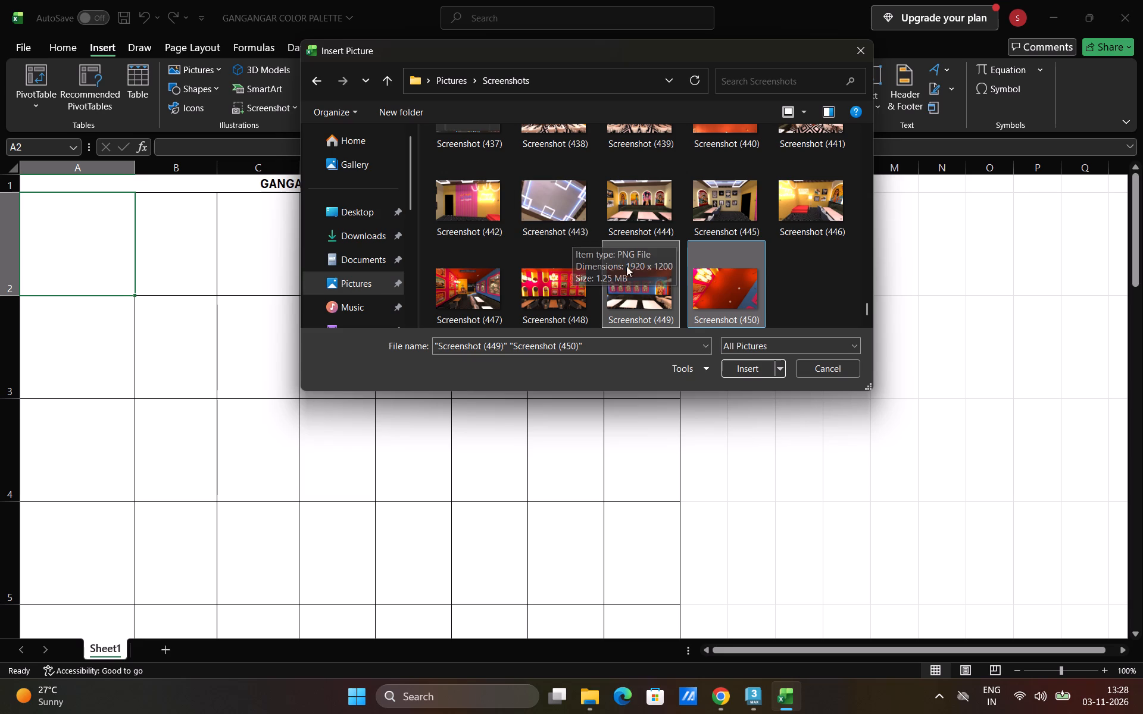
ctrl+click(620, 296)
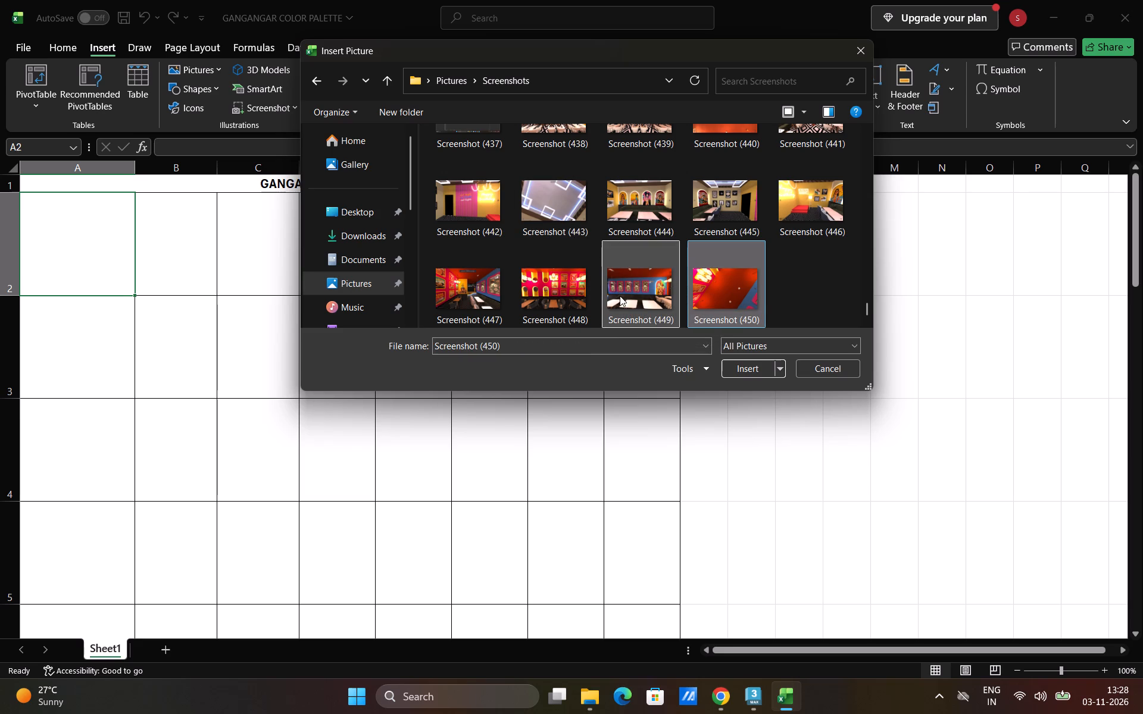
ctrl+click(570, 290)
ctrl+click(486, 284)
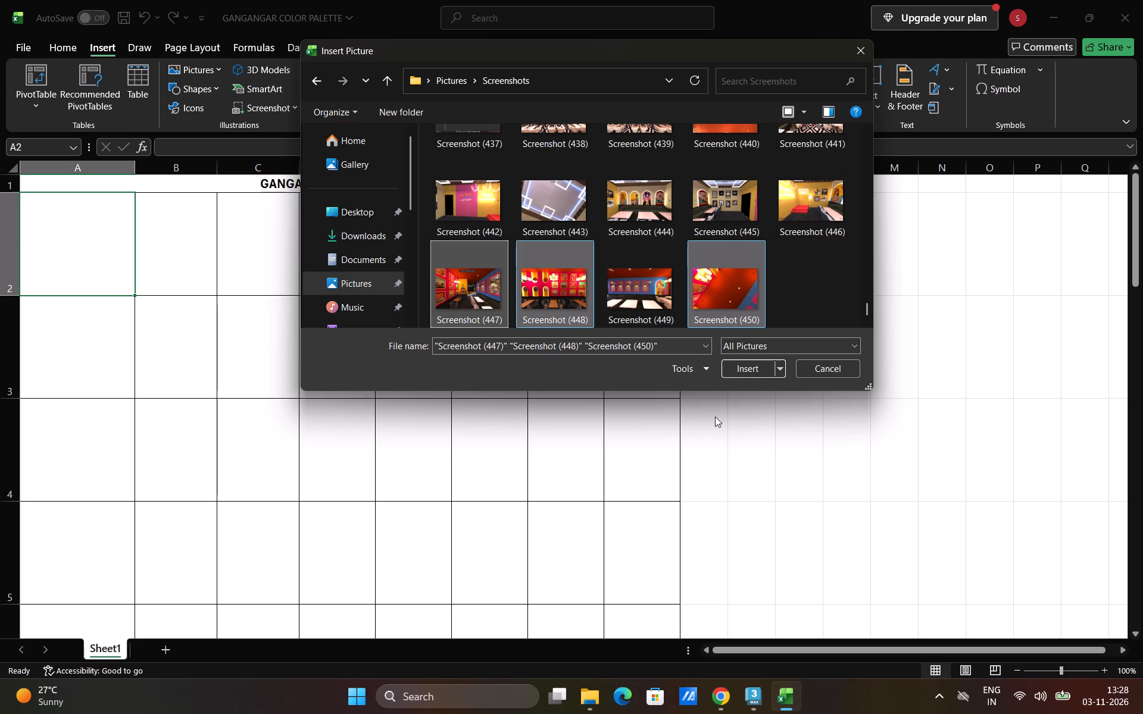
click(743, 369)
Select cell B2 beside the first outlet picture and save the workbook.
click(195, 284)
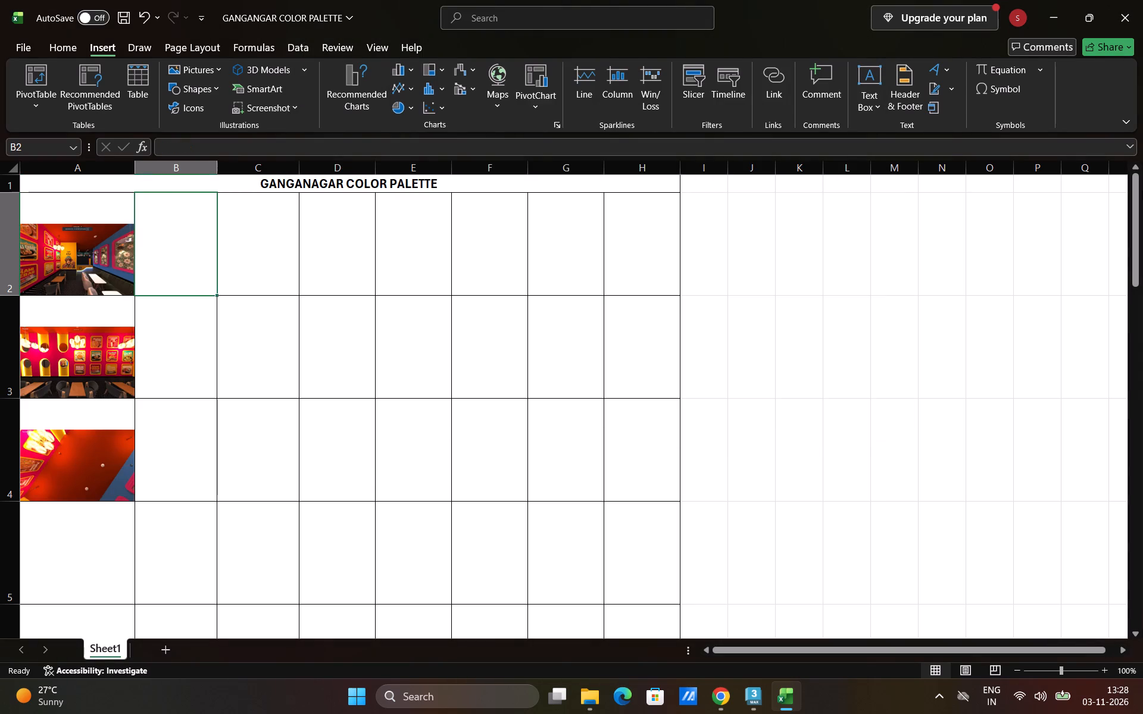
key(ctrl+s)
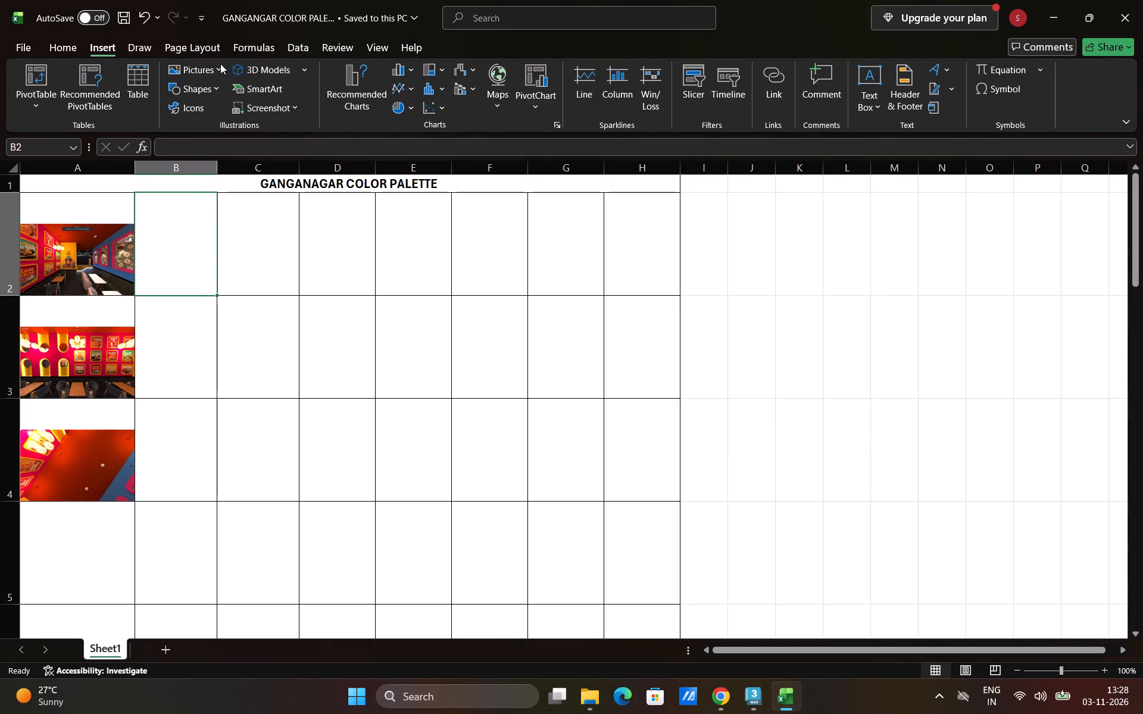
Choose the Golden Yellow swatch picture 29383 from the Downloads folder for placement in cell B2.
click(220, 64)
click(233, 84)
click(316, 110)
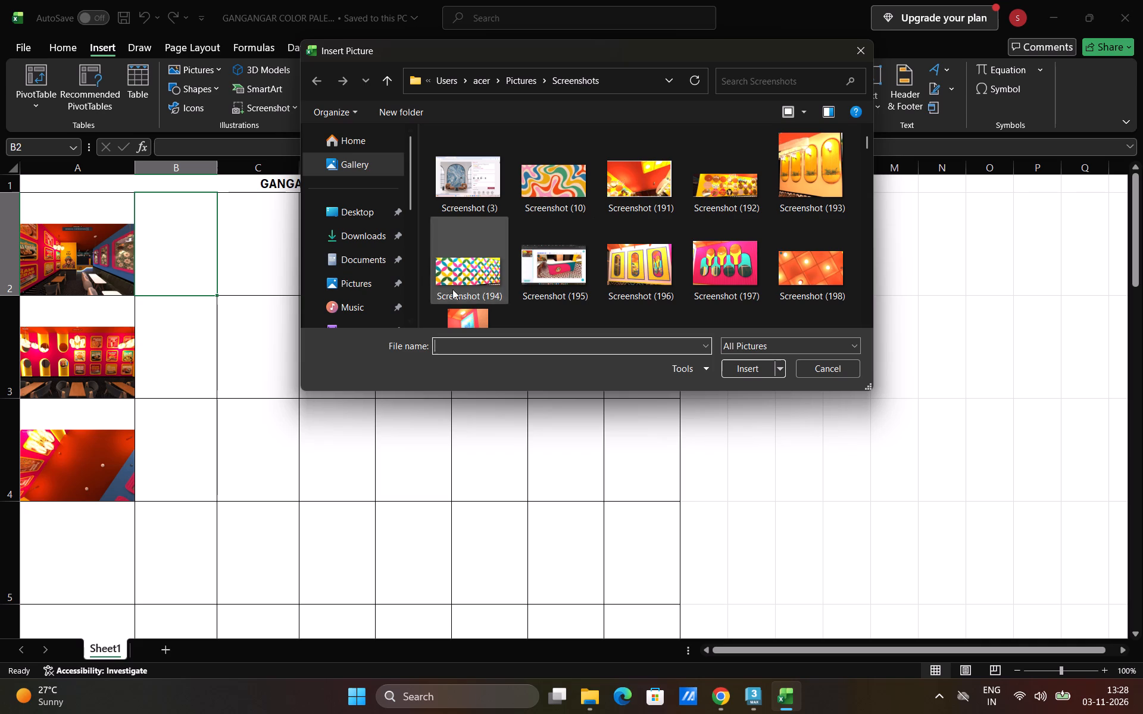
click(380, 255)
click(387, 237)
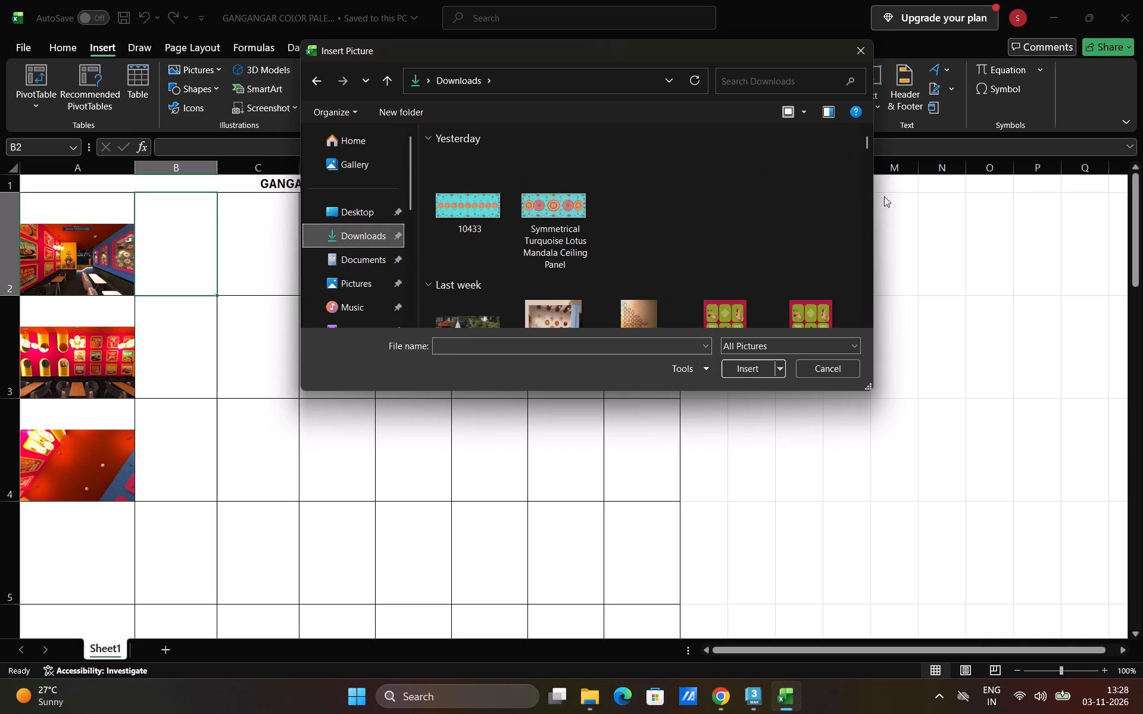
drag(866, 144, 862, 175)
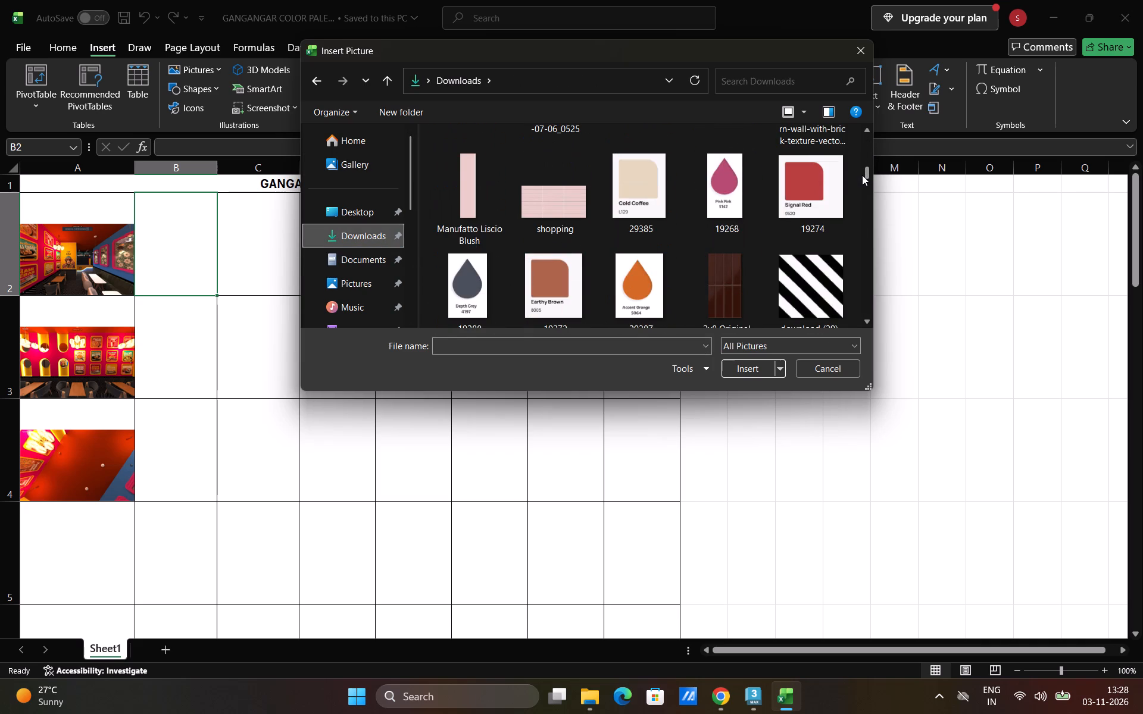
drag(862, 175, 859, 175)
drag(859, 175, 858, 174)
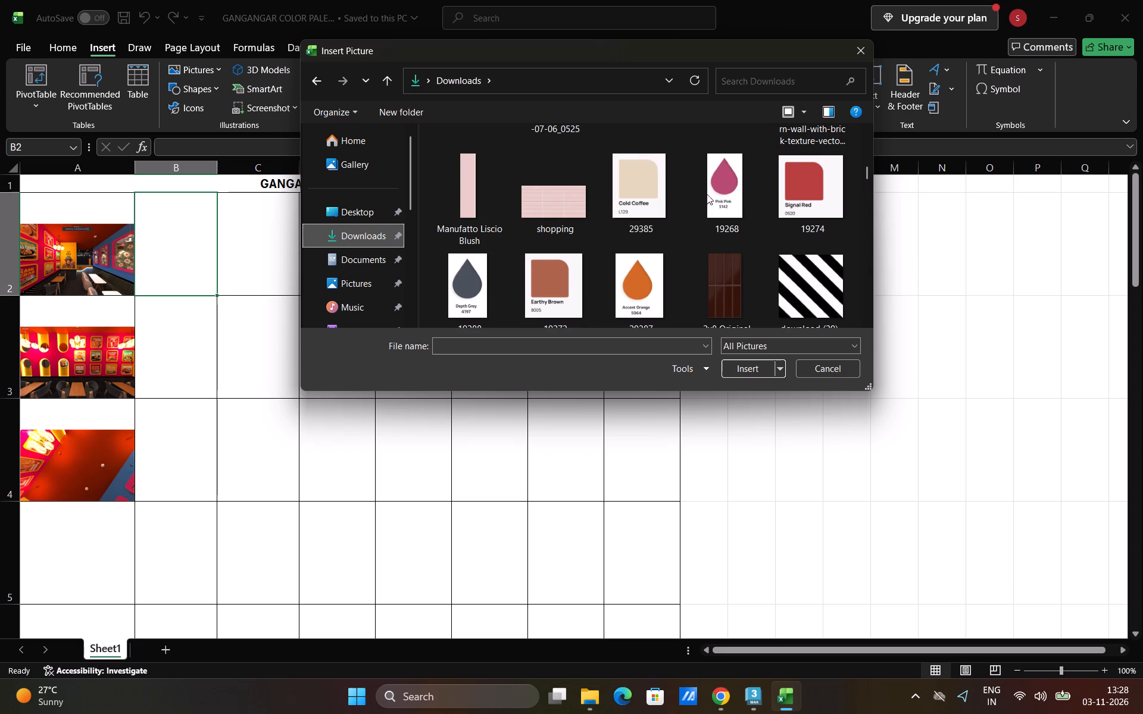
scroll(599, 230, down, 3)
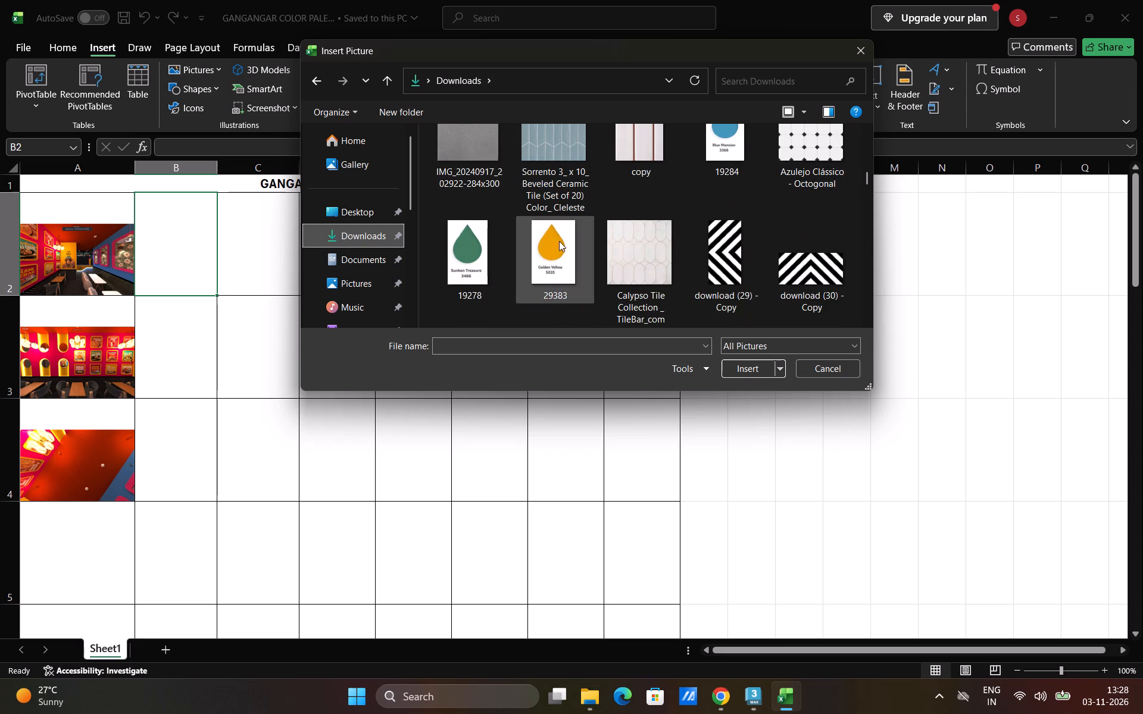
click(527, 241)
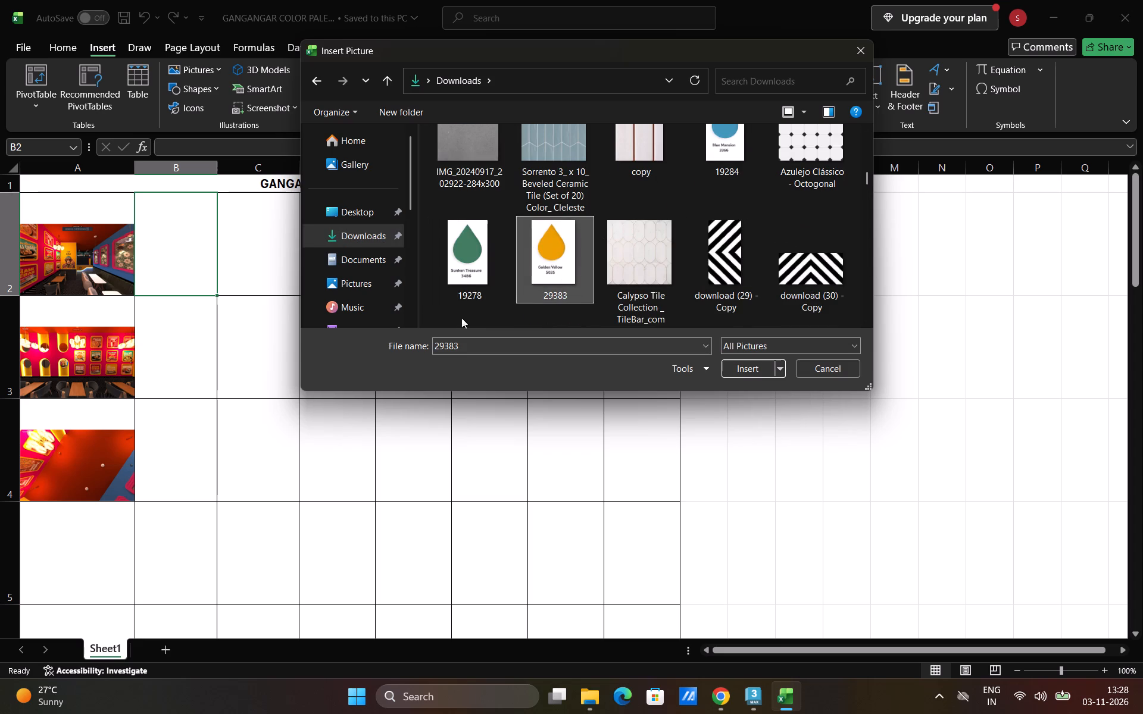
click(424, 310)
click(554, 275)
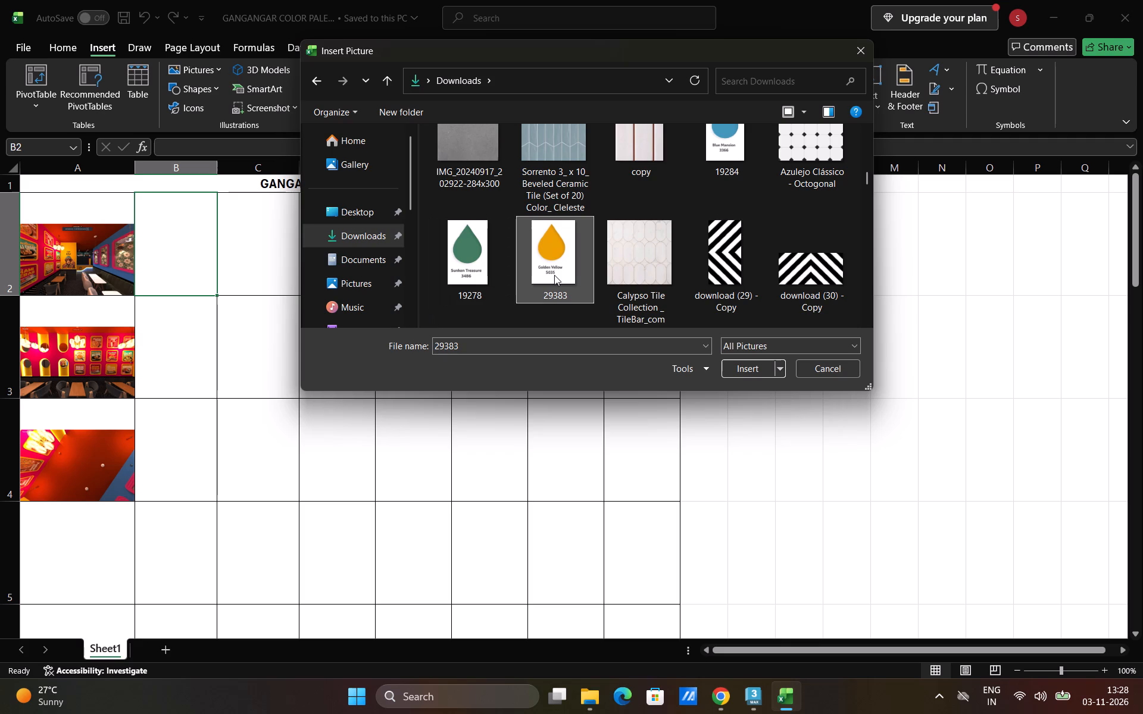
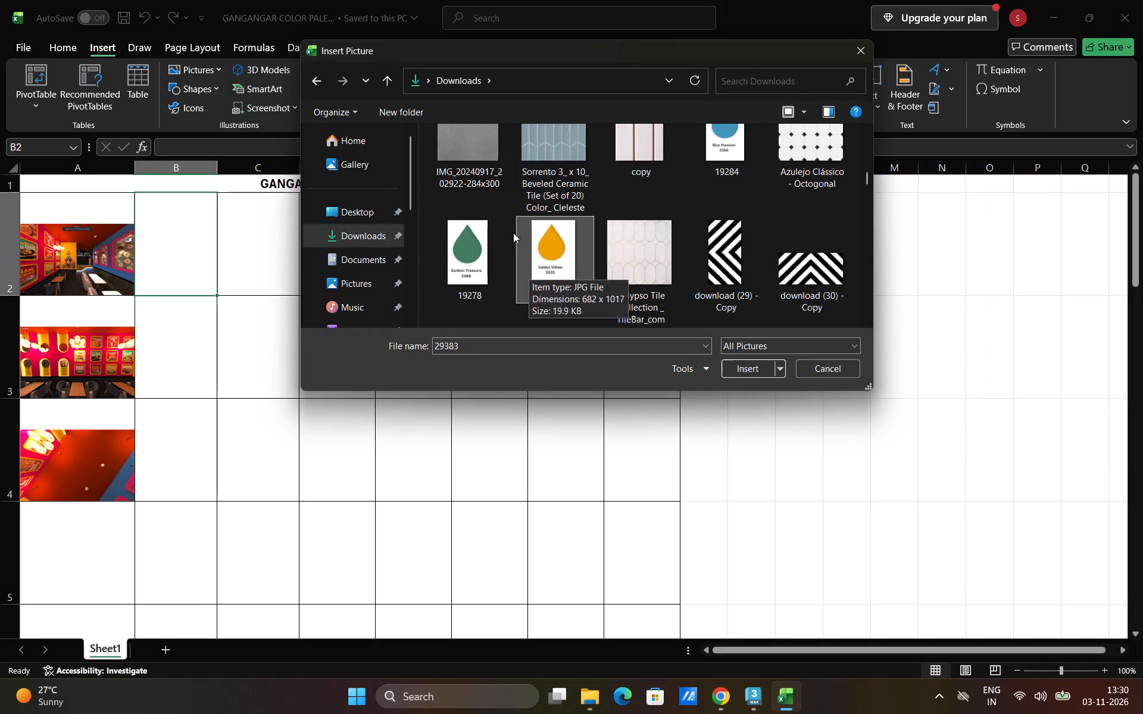
Add the Blue Mansion swatch 19284 and Pink Pink swatch 19268 to the picture selection and insert all three into cells from B2 down.
scroll(509, 230, down, 2)
scroll(509, 230, up, 1)
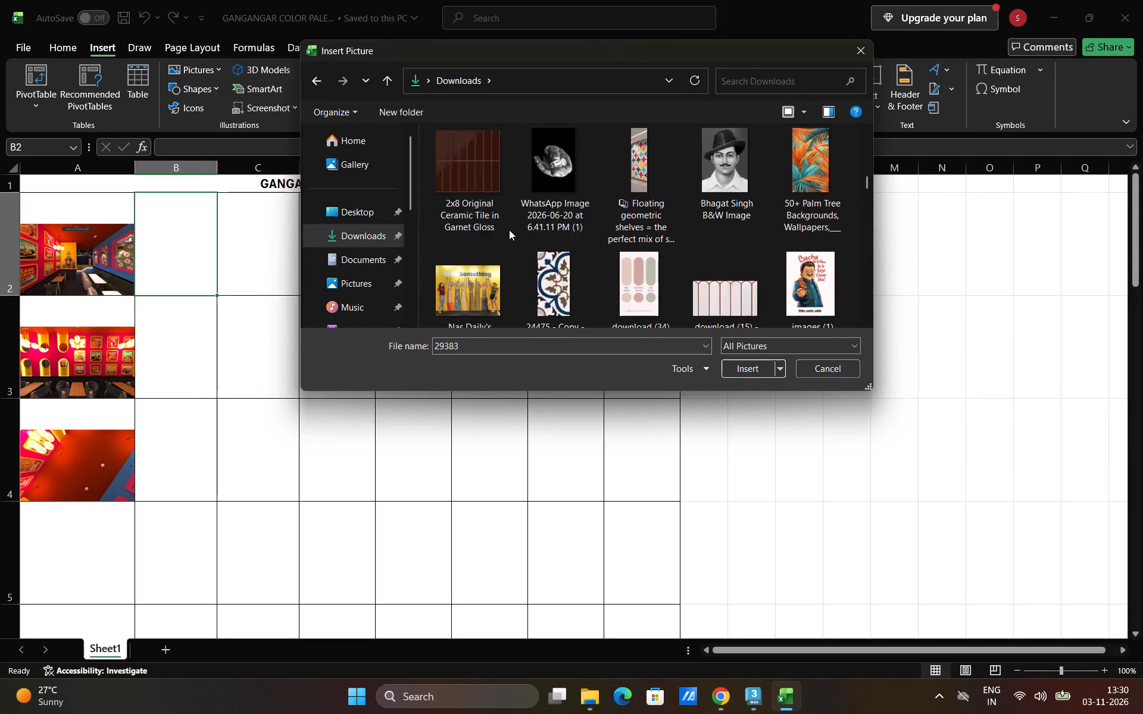
scroll(509, 230, up, 3)
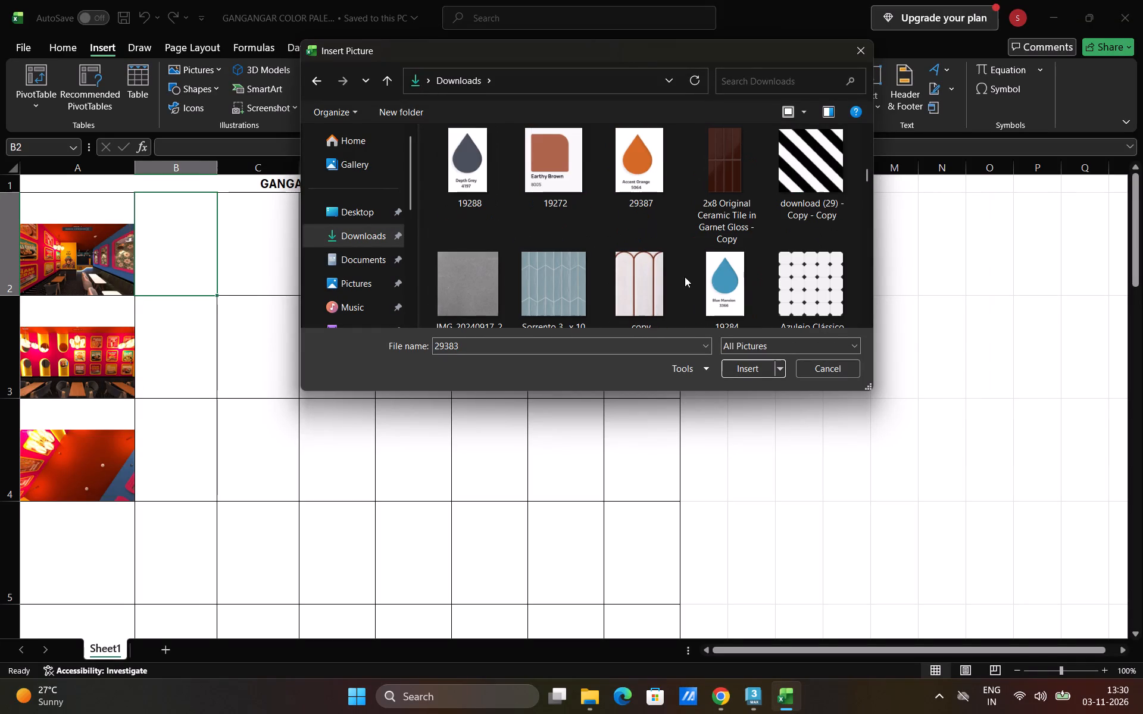
ctrl+click(723, 297)
scroll(641, 259, down, 1)
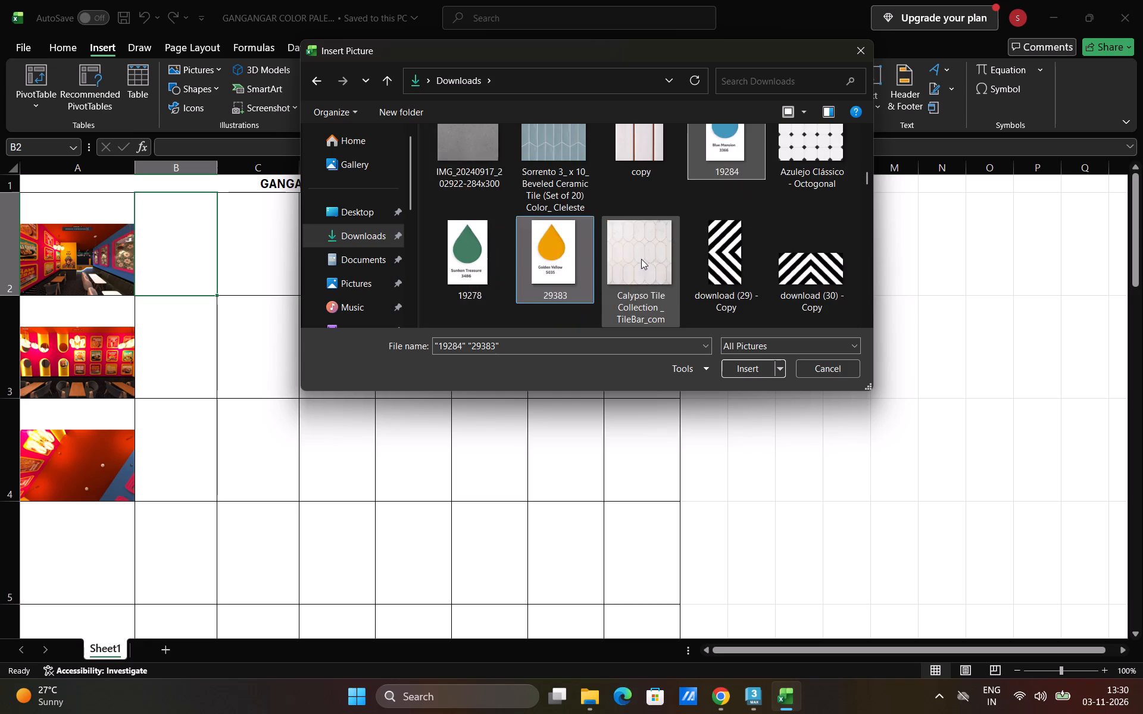
scroll(610, 249, up, 3)
ctrl+click(696, 186)
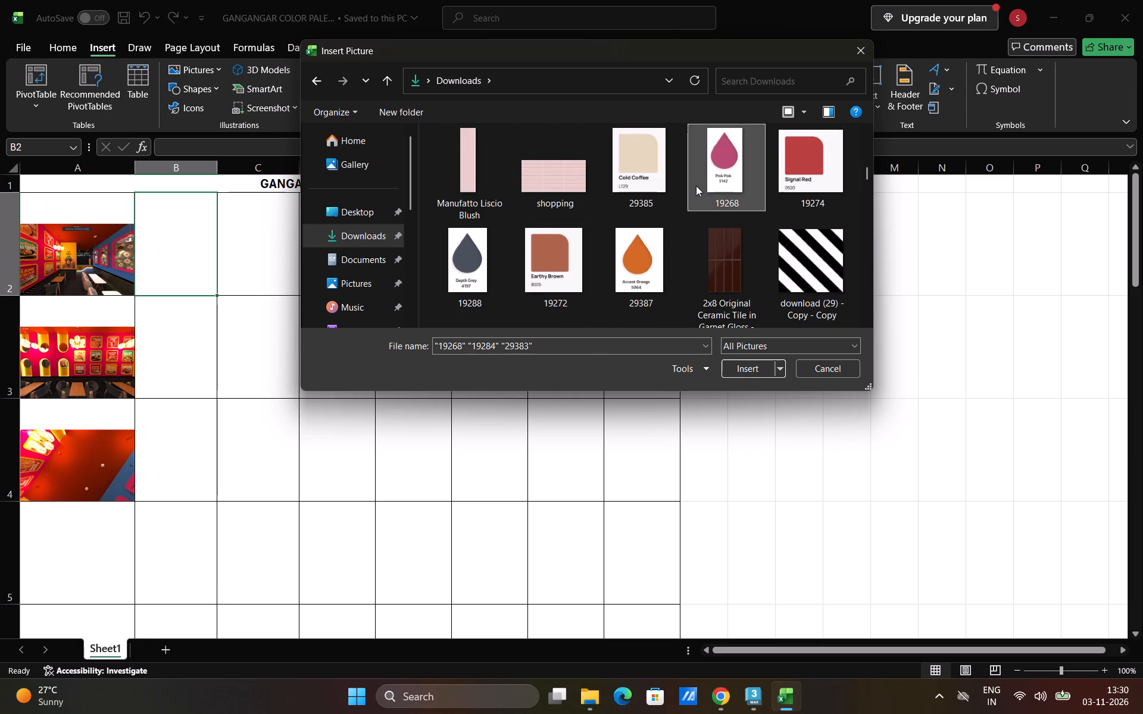
scroll(583, 242, down, 1)
click(739, 367)
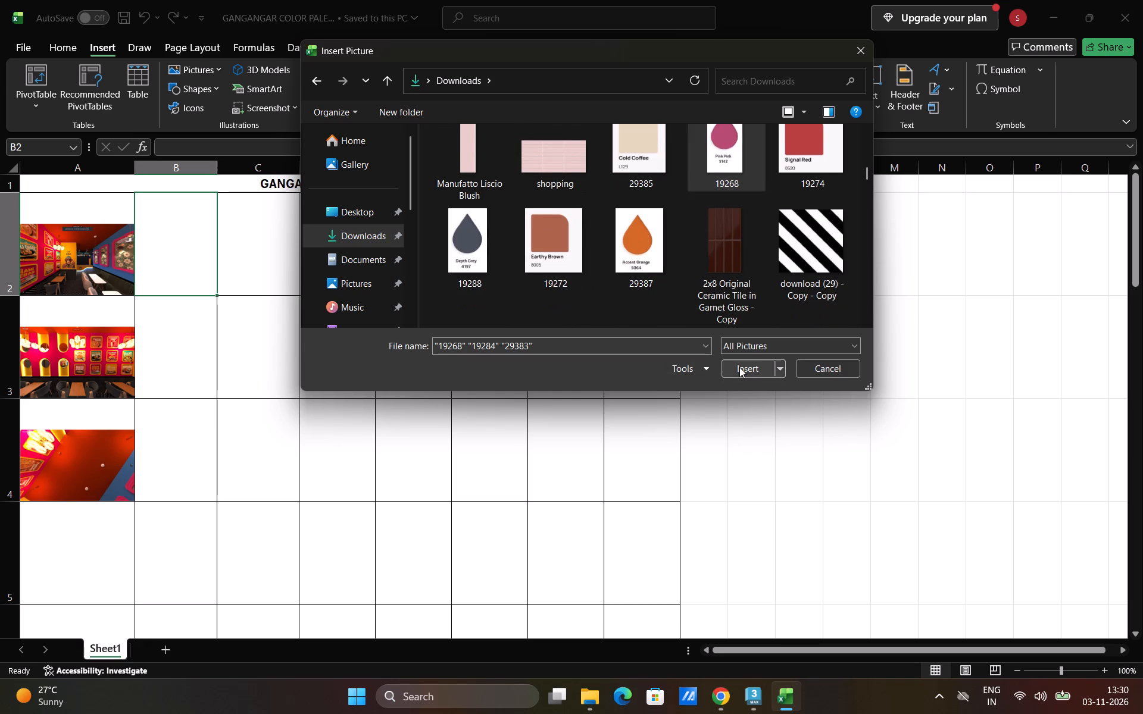
Move the Blue Mansion swatch from B3 to C2 and the Golden Yellow swatch from B4 to D2.
click(151, 382)
key(ctrl+x)
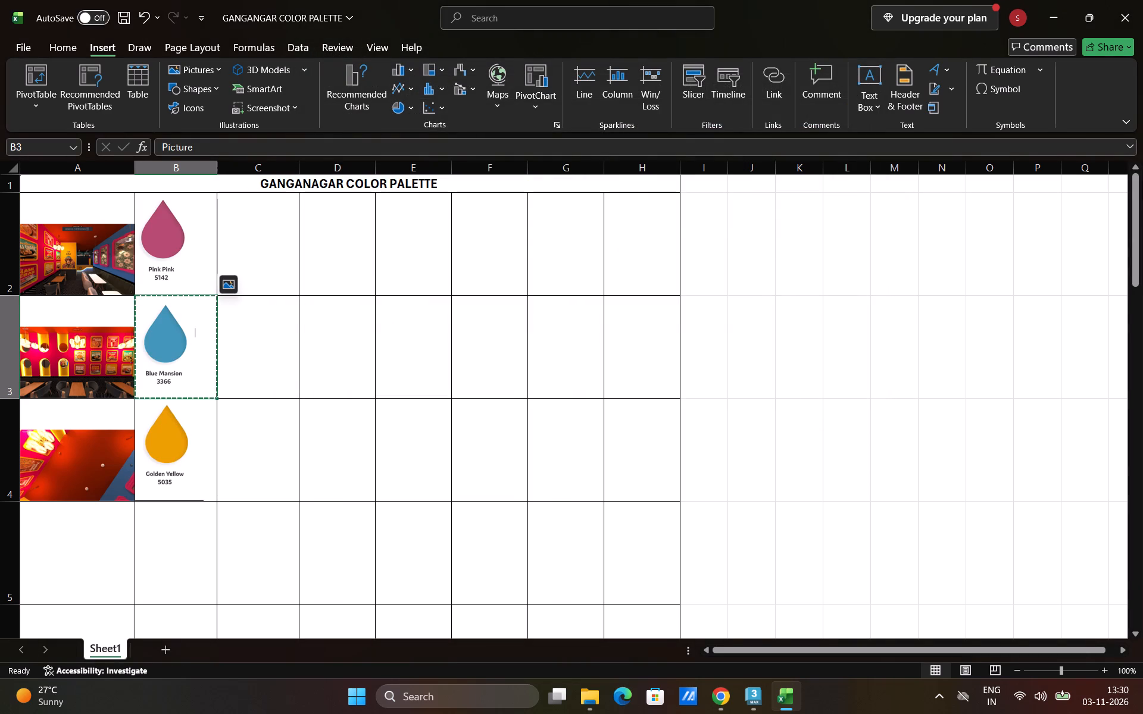
click(263, 261)
key(ctrl+v)
click(165, 437)
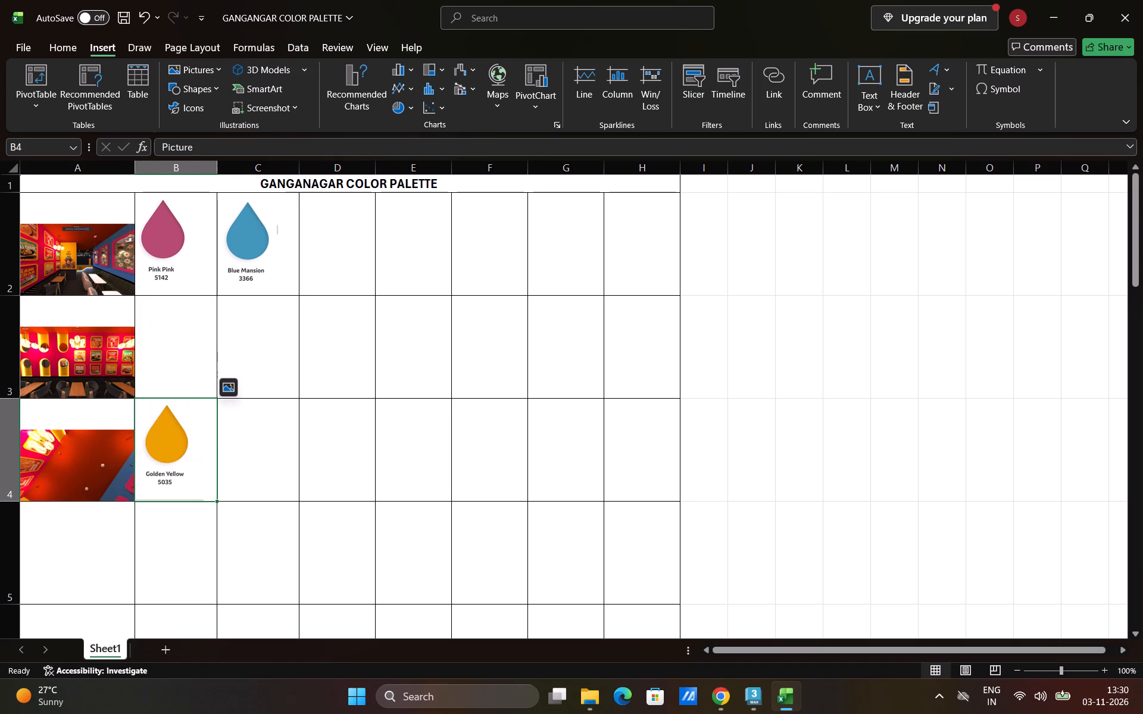
key(ctrl+x)
click(368, 269)
key(ctrl+v)
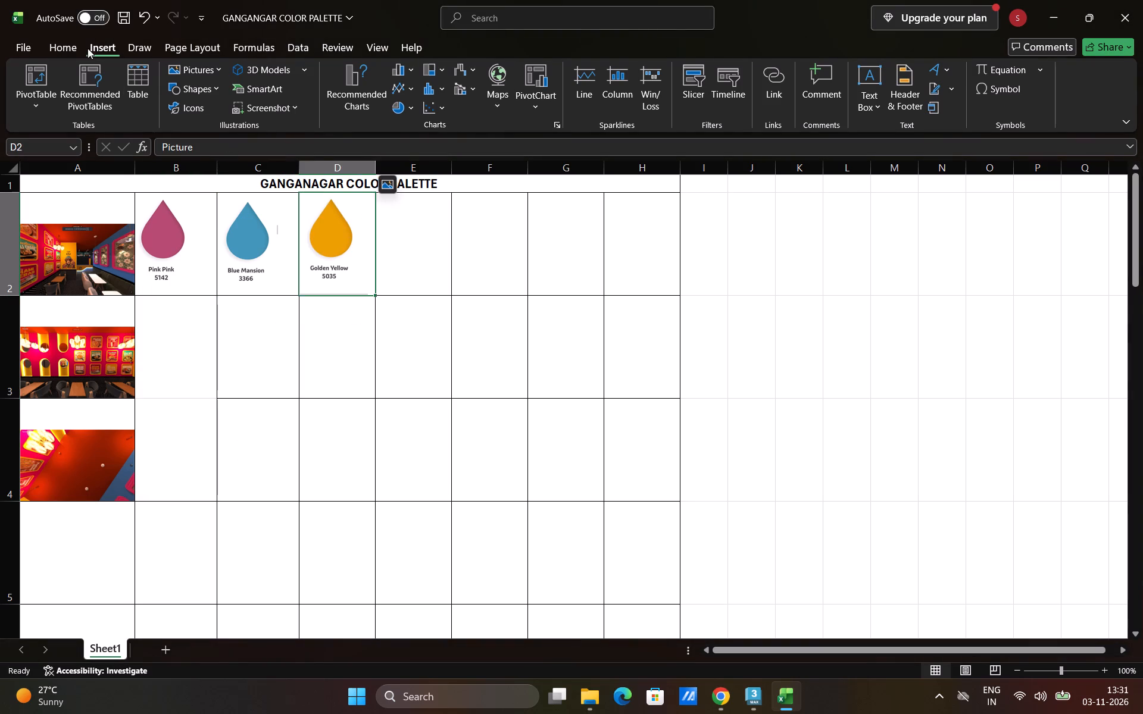
Redraw the missing borders around cells B3 and B4 and save the workbook.
click(73, 52)
click(222, 101)
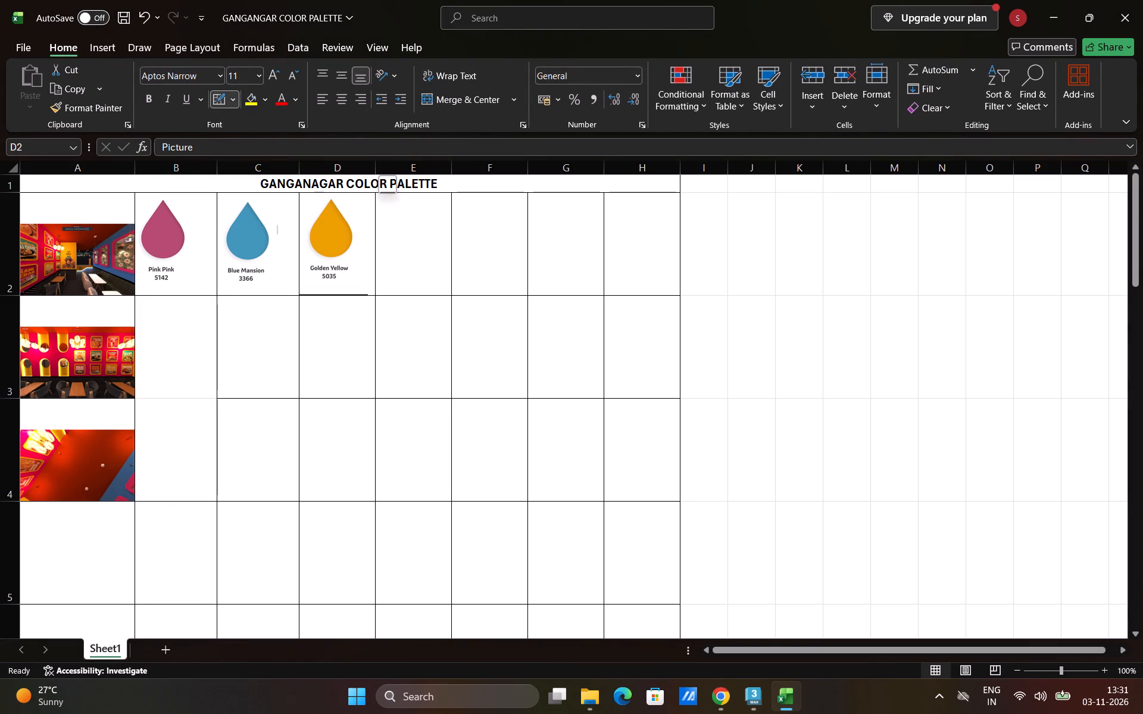
drag(263, 337, 189, 430)
drag(179, 375, 164, 444)
drag(173, 383, 86, 390)
drag(203, 381, 146, 412)
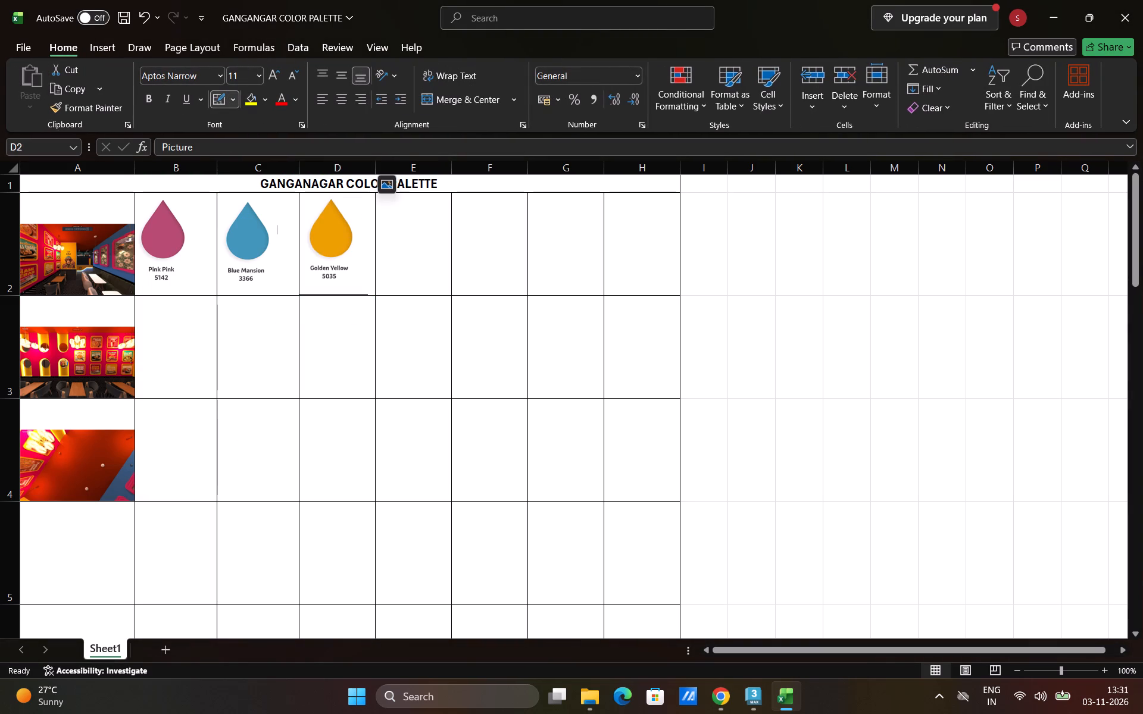
click(262, 264)
key(Escape)
key(ctrl+s)
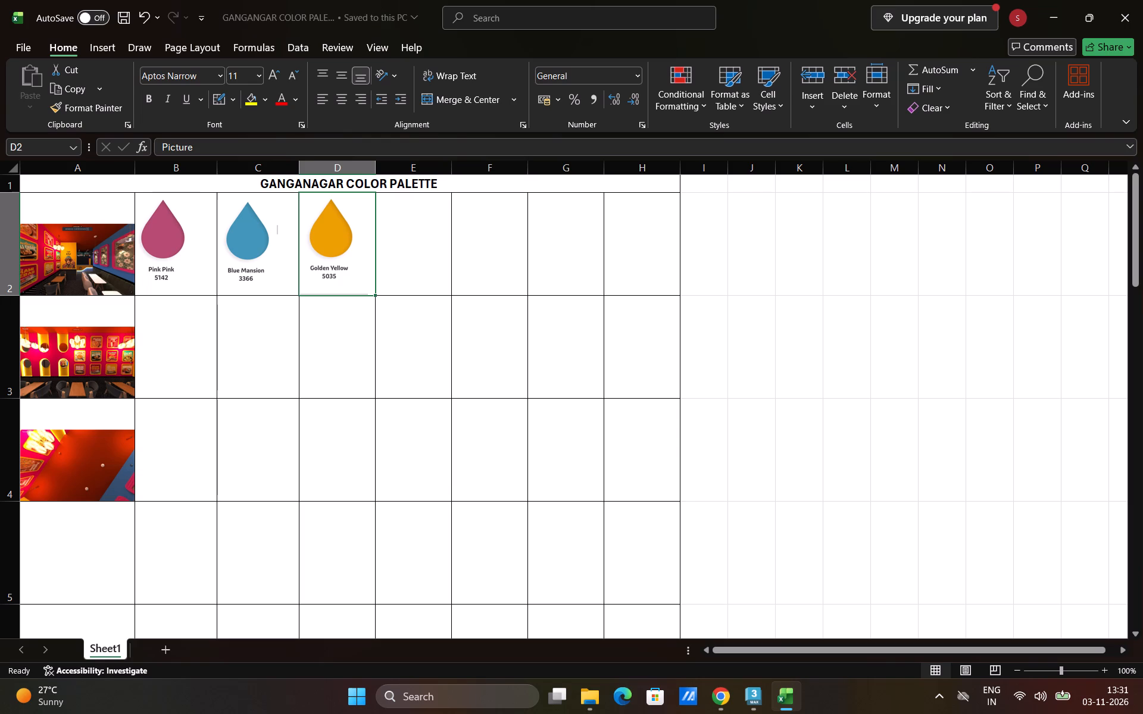
Copy the Pink Pink swatch into B3 and the Golden Yellow swatch into C3, and save the workbook.
click(204, 346)
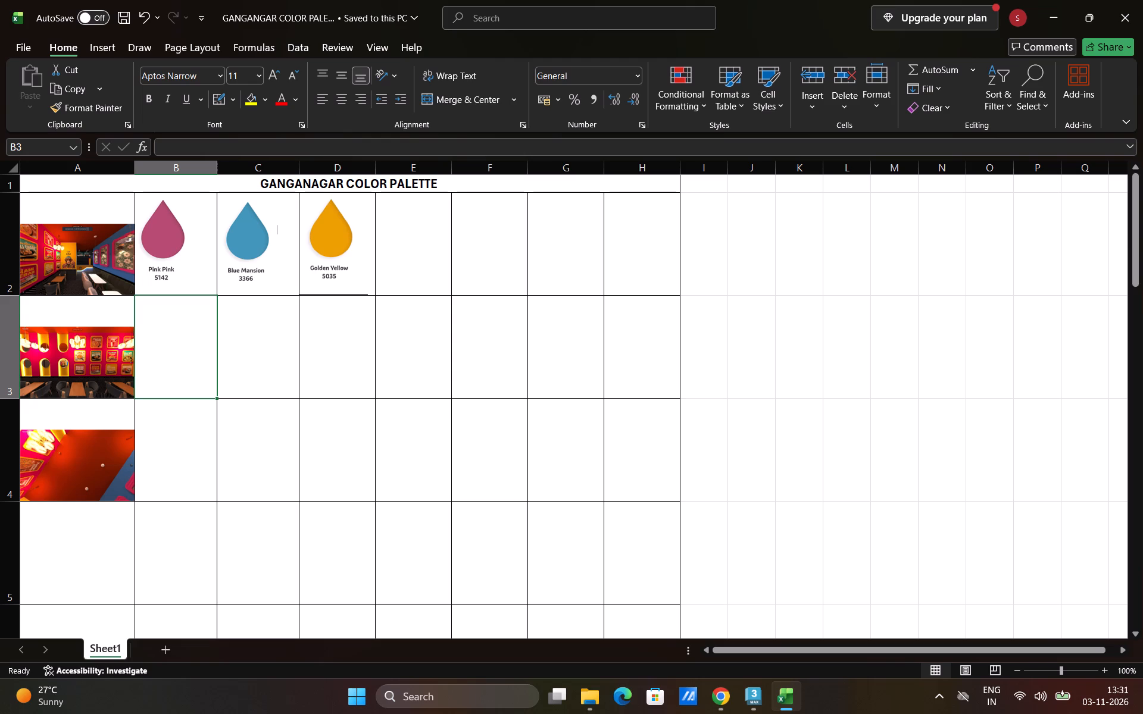
drag(198, 273, 204, 358)
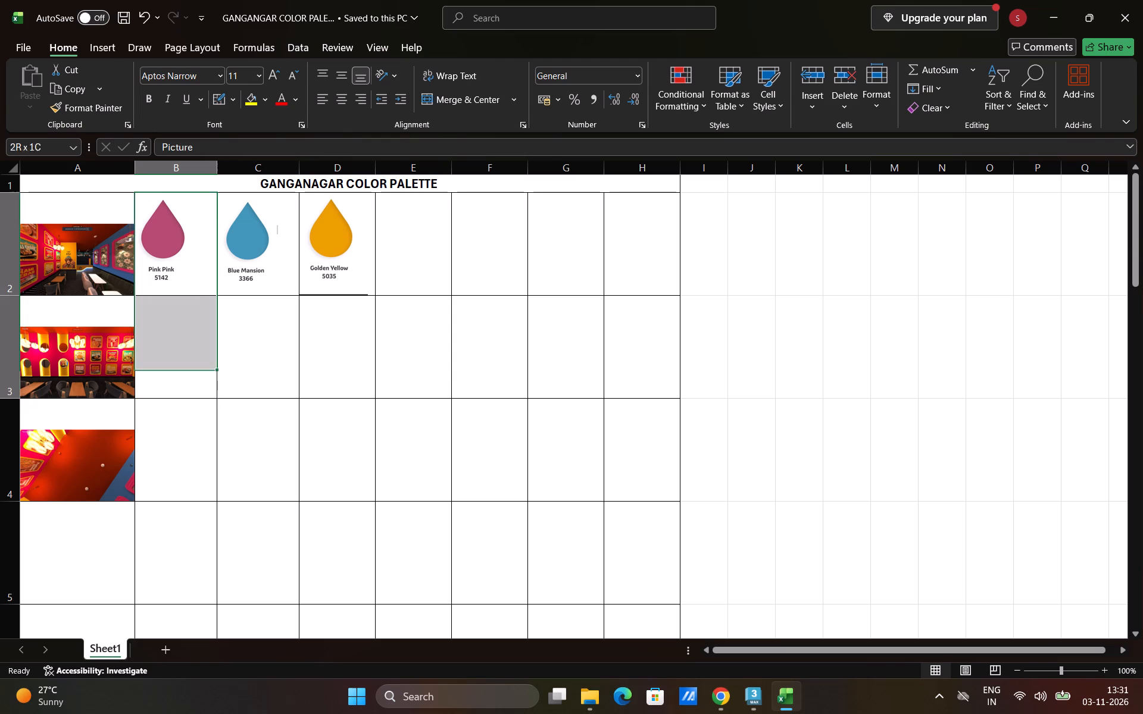
drag(204, 358, 224, 392)
click(190, 367)
click(170, 280)
key(ctrl+c)
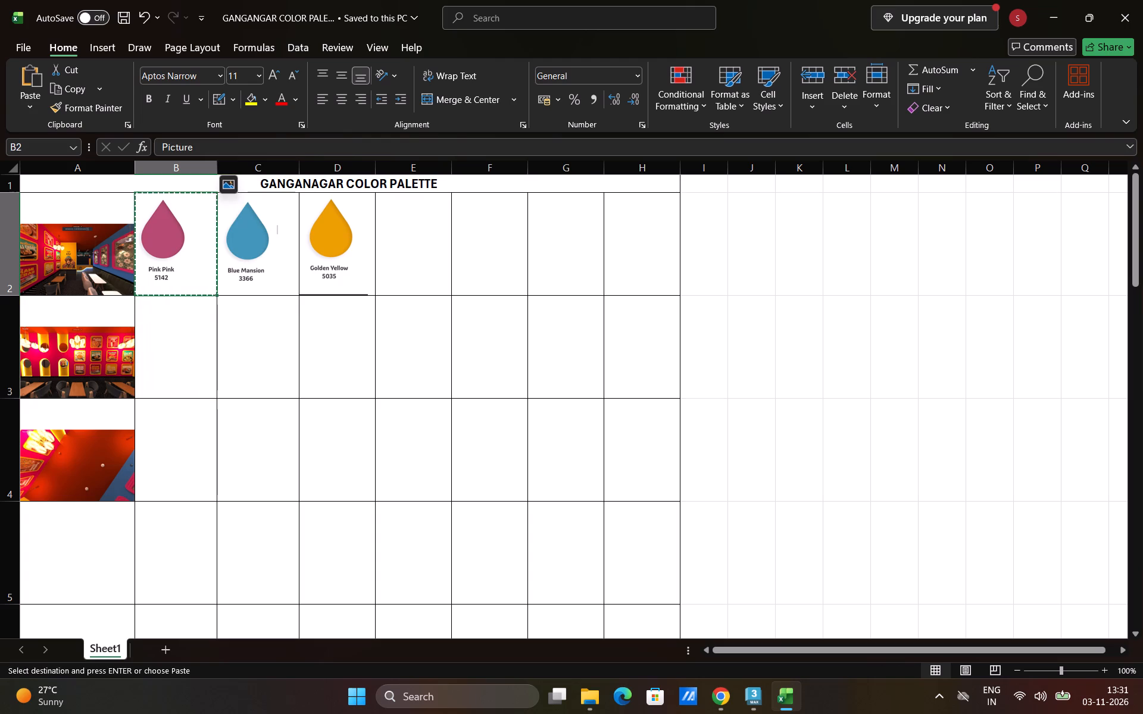
click(152, 347)
key(ctrl+v)
click(259, 374)
click(341, 247)
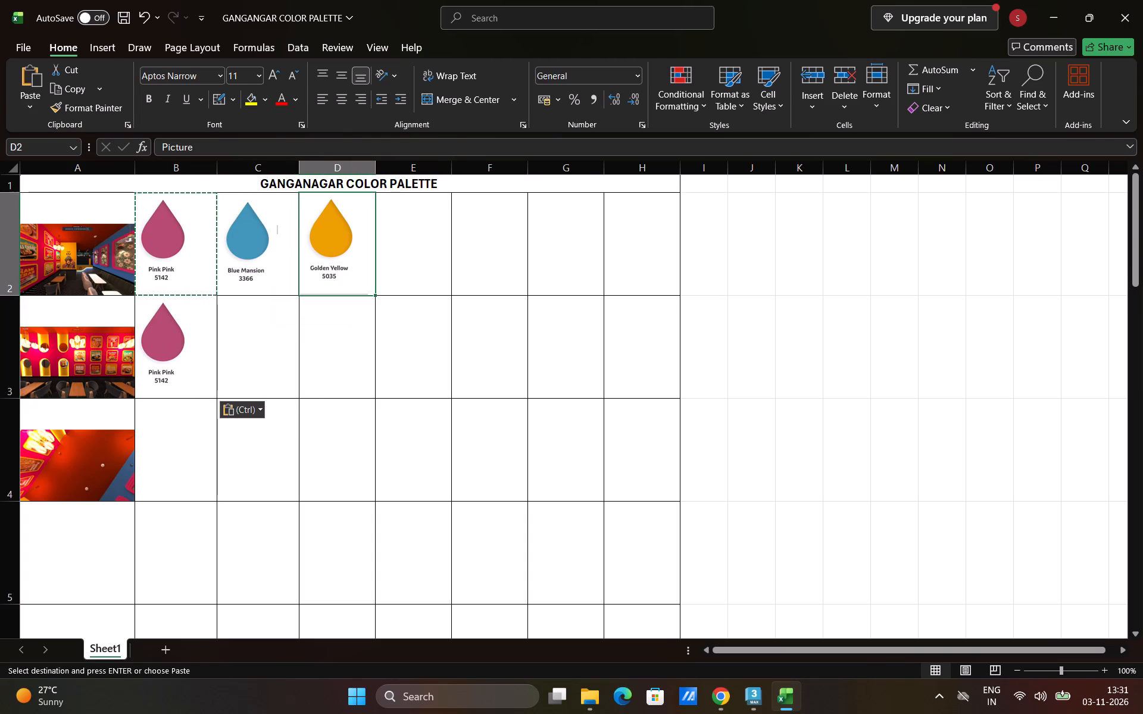
key(ctrl+c)
click(238, 368)
key(ctrl+v)
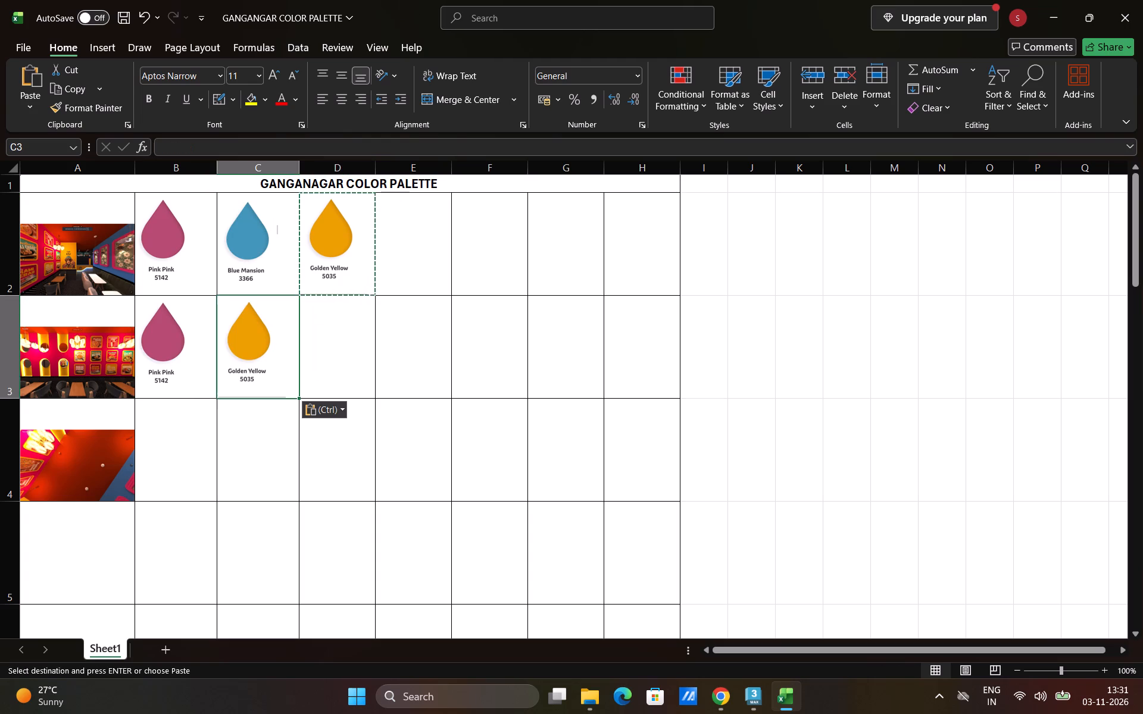
click(311, 364)
key(ctrl+s)
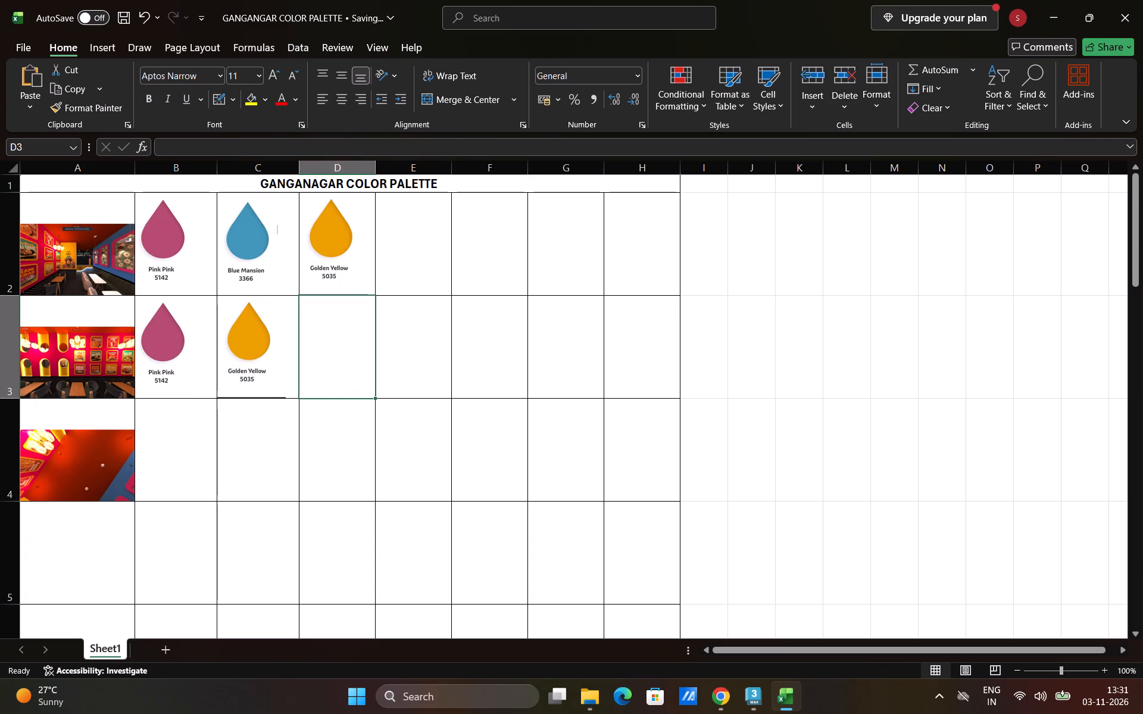
Insert the Earthy Brown swatch picture 19272 from Downloads into cell B4 beside the ceiling screenshot and save the workbook.
click(186, 444)
click(94, 52)
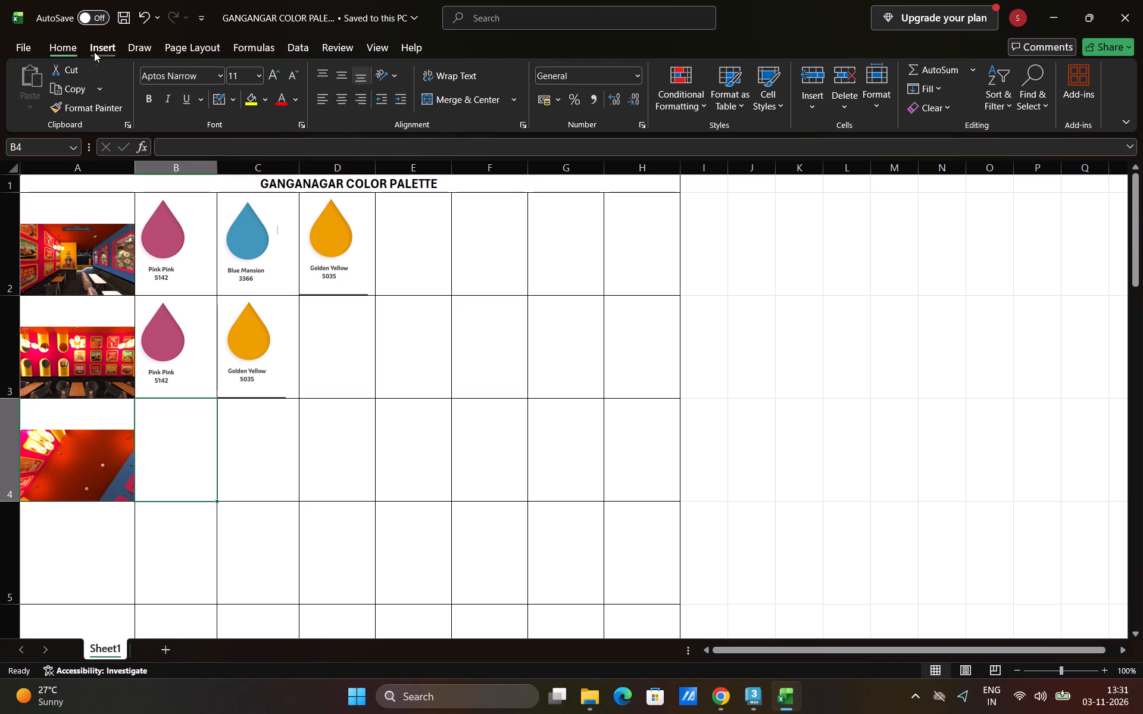
click(192, 74)
click(228, 98)
click(310, 114)
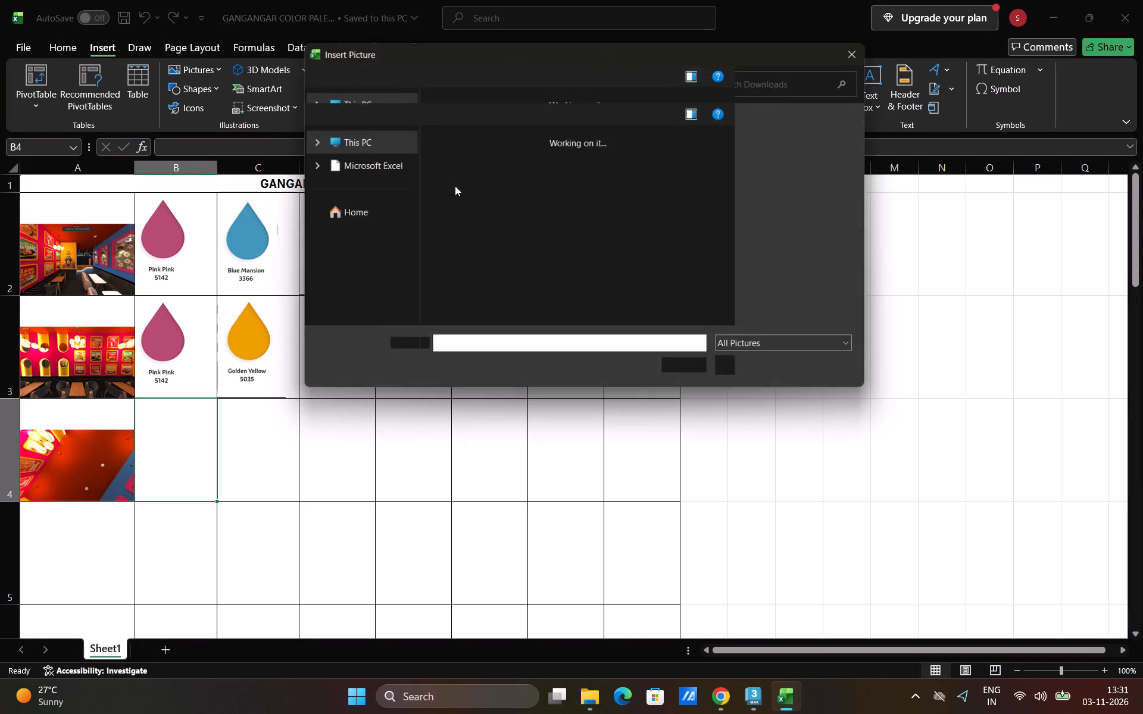
scroll(590, 201, down, 3)
drag(865, 151, 869, 170)
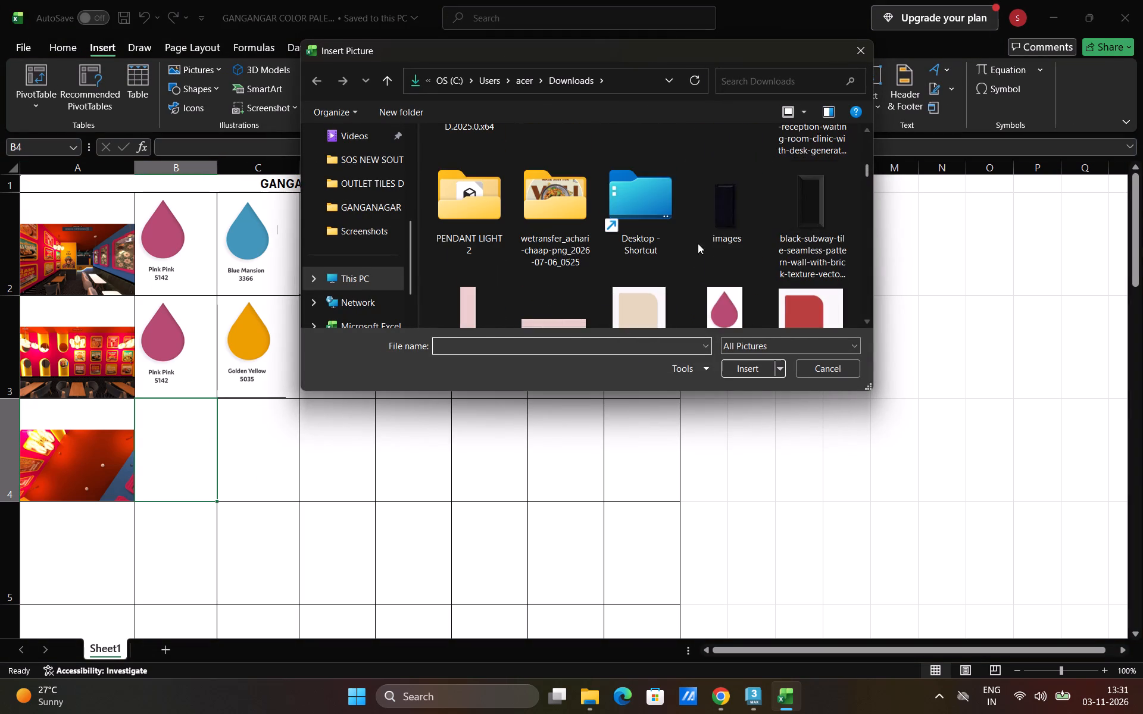
scroll(656, 203, down, 3)
scroll(579, 208, up, 2)
click(552, 201)
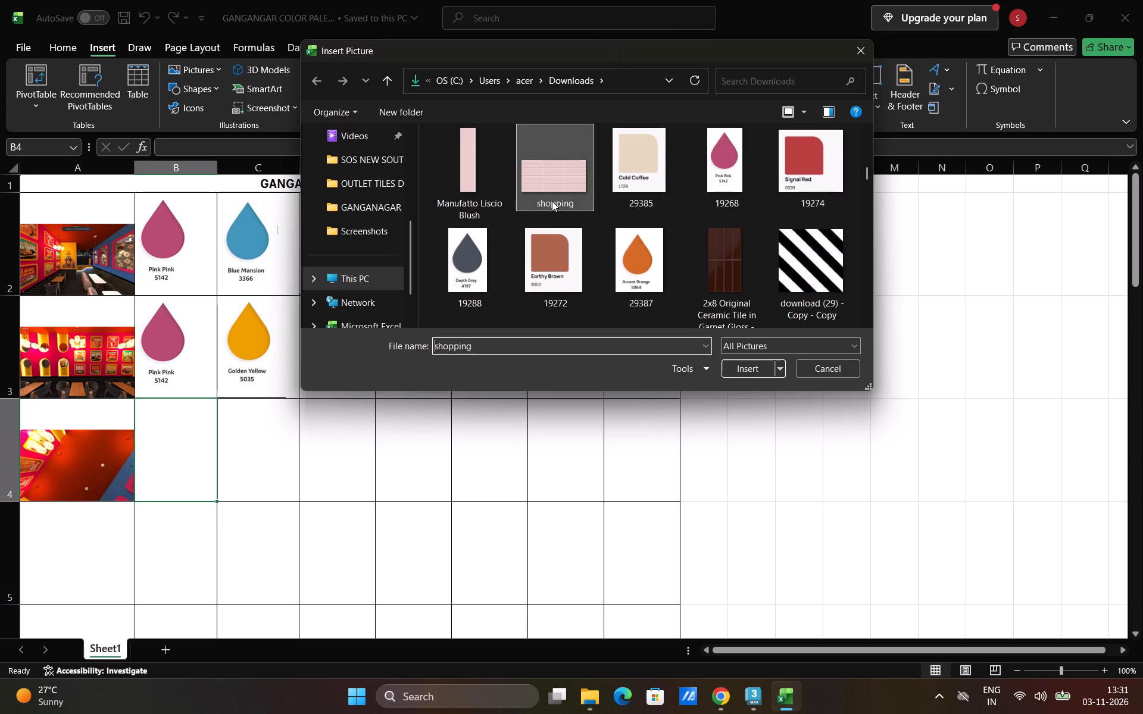
click(539, 272)
click(742, 370)
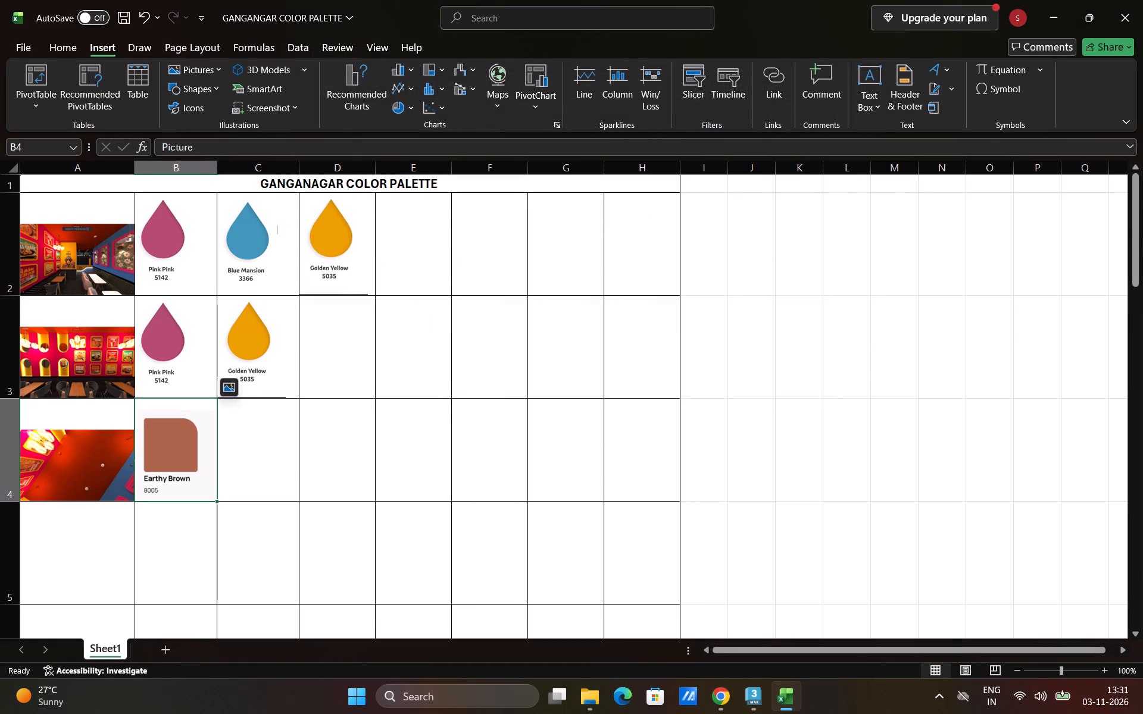
key(ctrl+s)
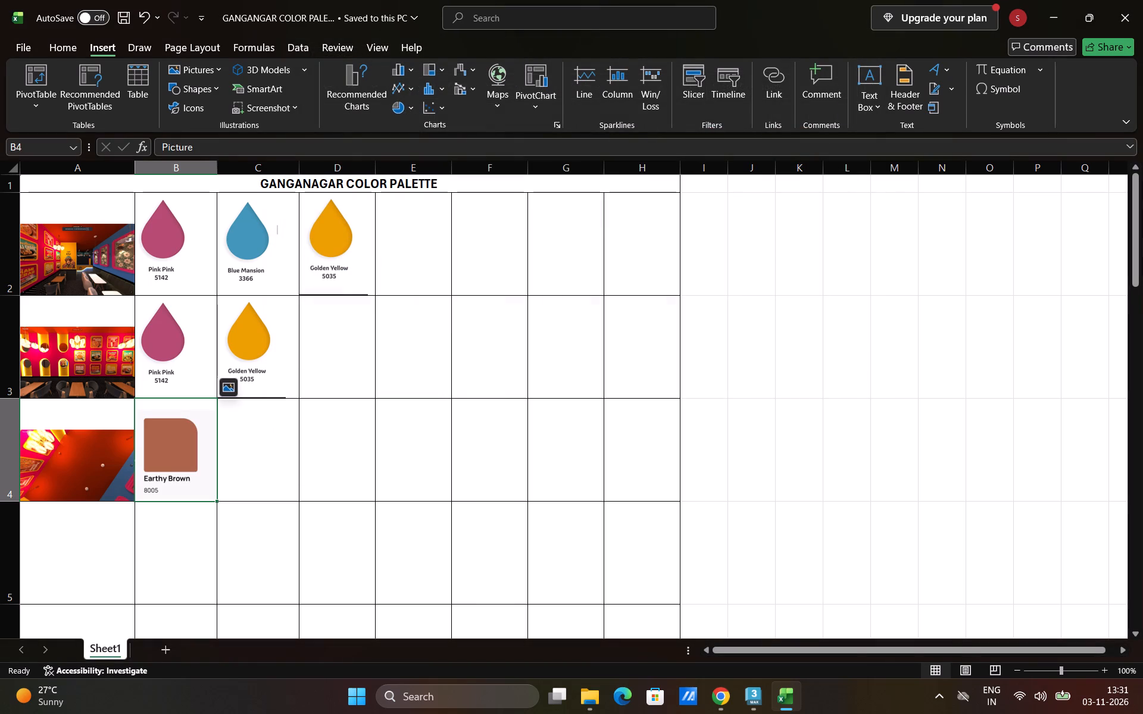
Unmerge the GANGANAGAR COLOR PALETTE title, merge and center it across A1 to D1 only, and save the workbook.
drag(95, 180, 155, 261)
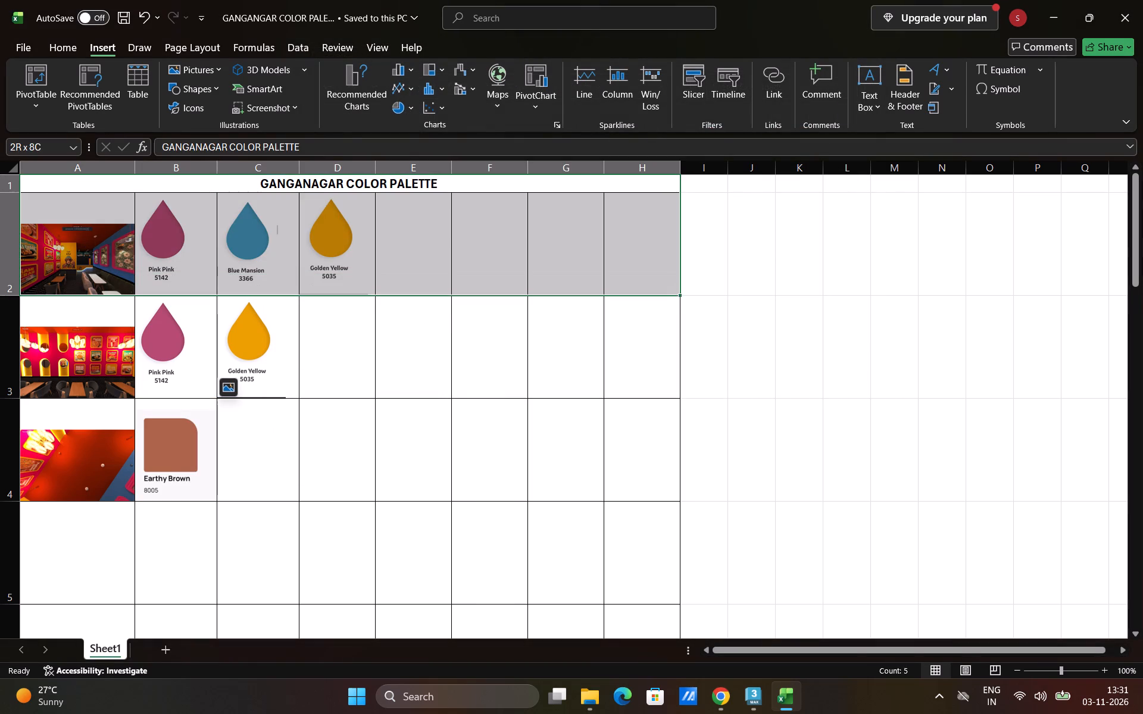
drag(155, 261, 176, 291)
click(282, 256)
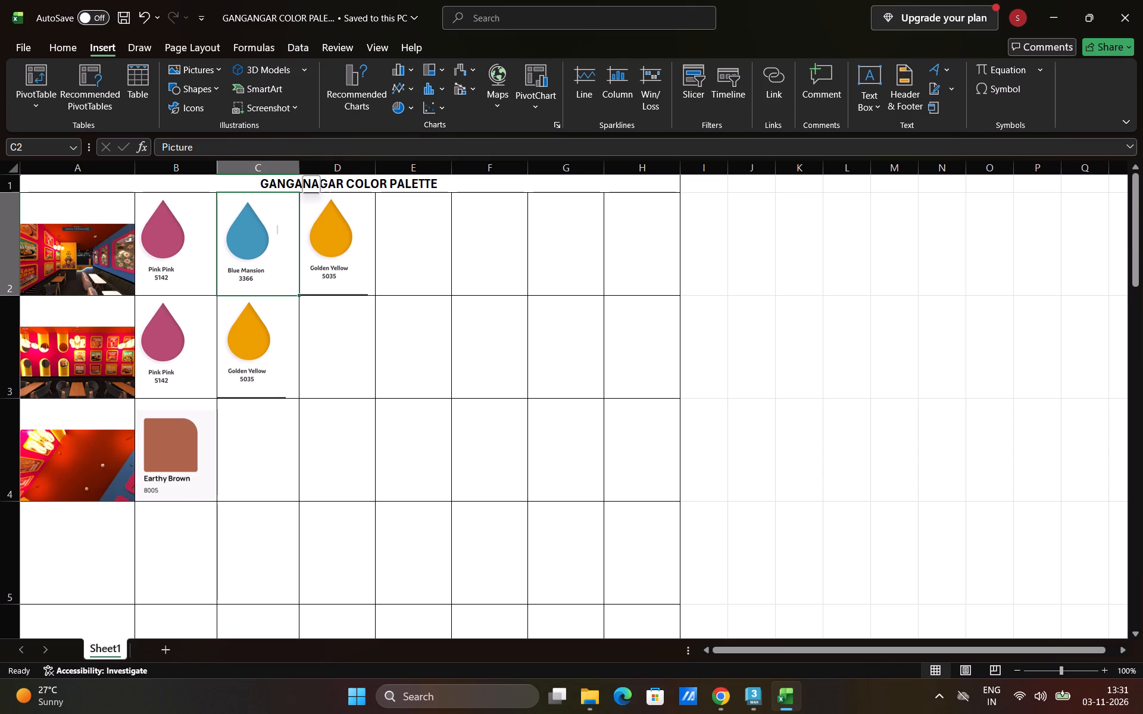
drag(78, 184, 386, 198)
click(390, 188)
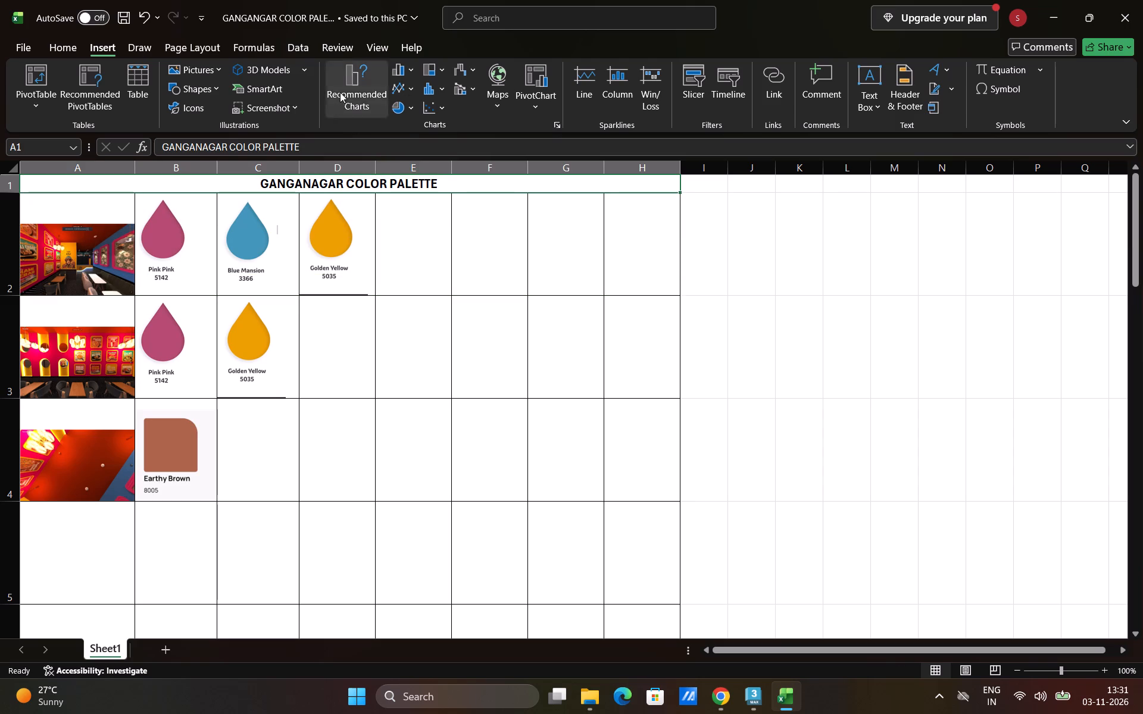
click(76, 46)
click(454, 104)
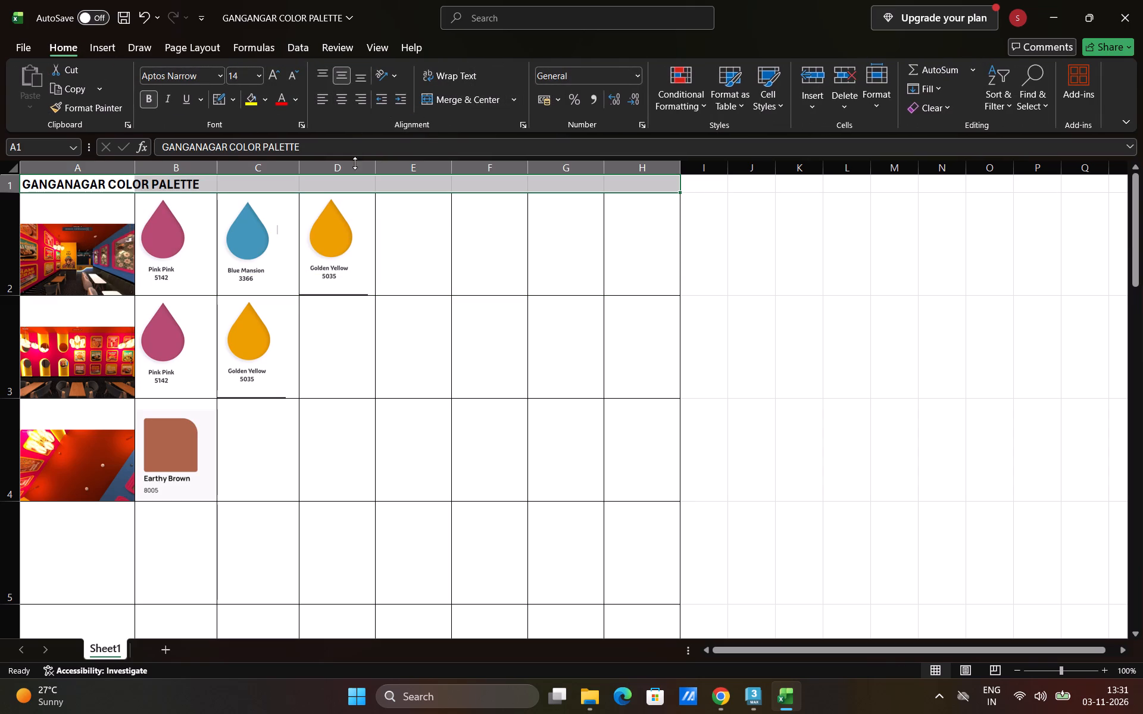
drag(164, 184, 319, 184)
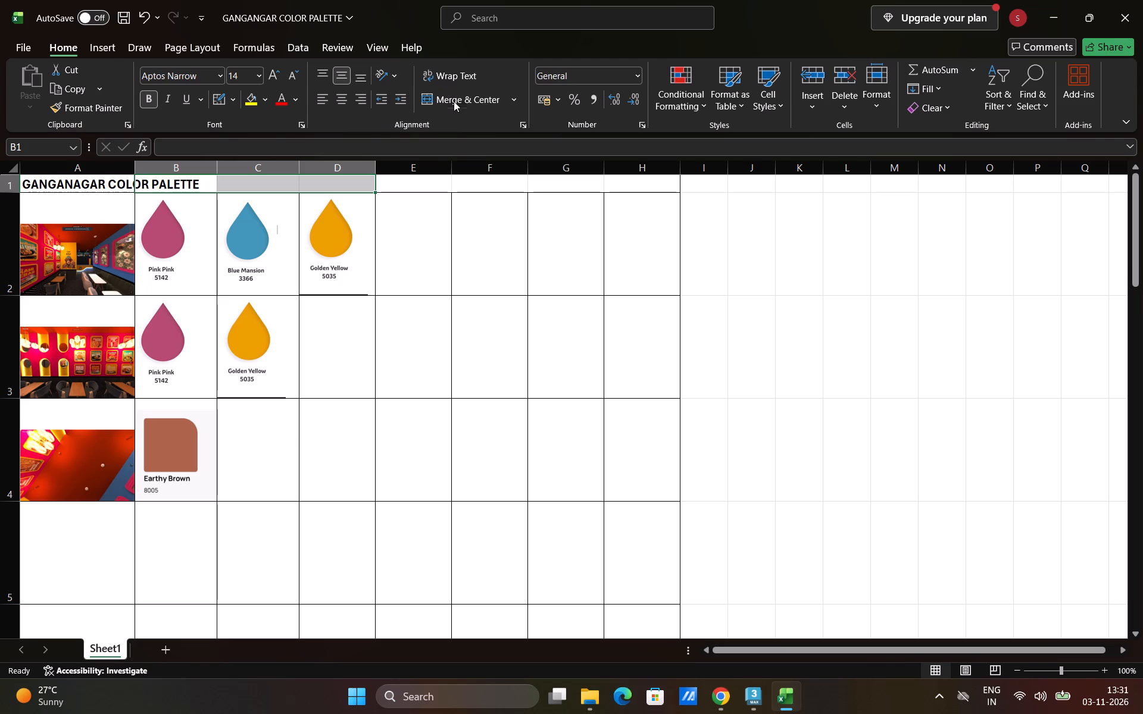
click(454, 101)
drag(90, 190, 296, 180)
double_click(445, 99)
click(274, 237)
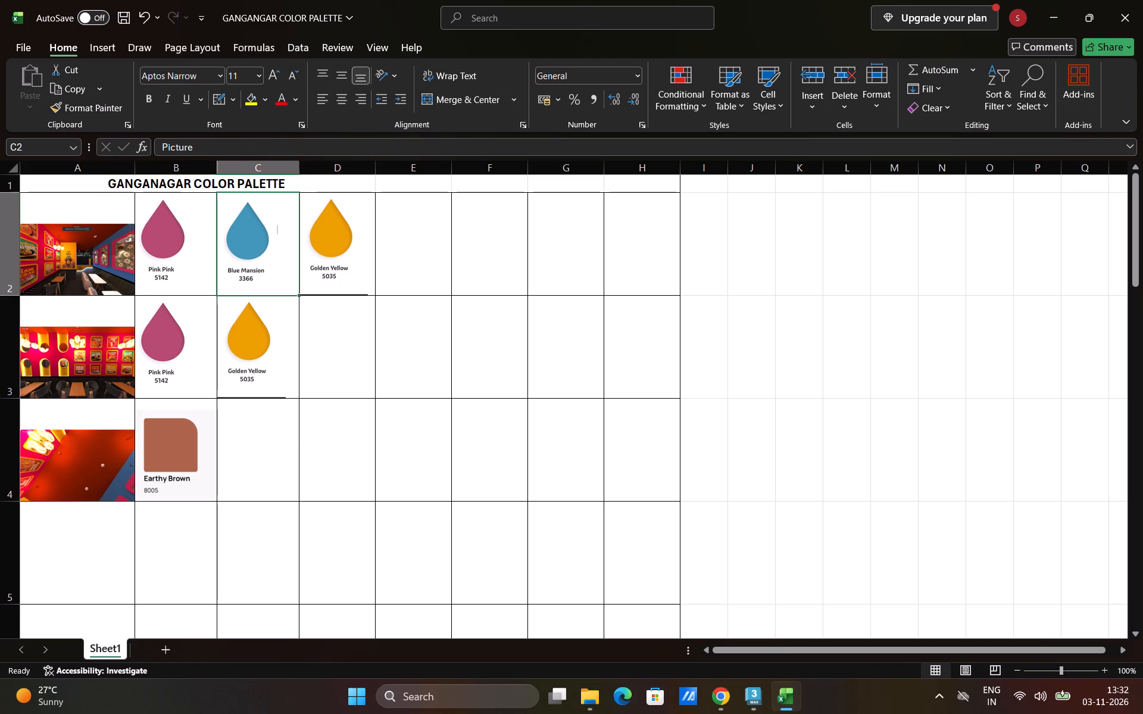
key(ctrl+s)
Select the palette range A1 to D4 and set up printing for Print Selection with Fit Sheet on One Page.
drag(76, 177, 216, 403)
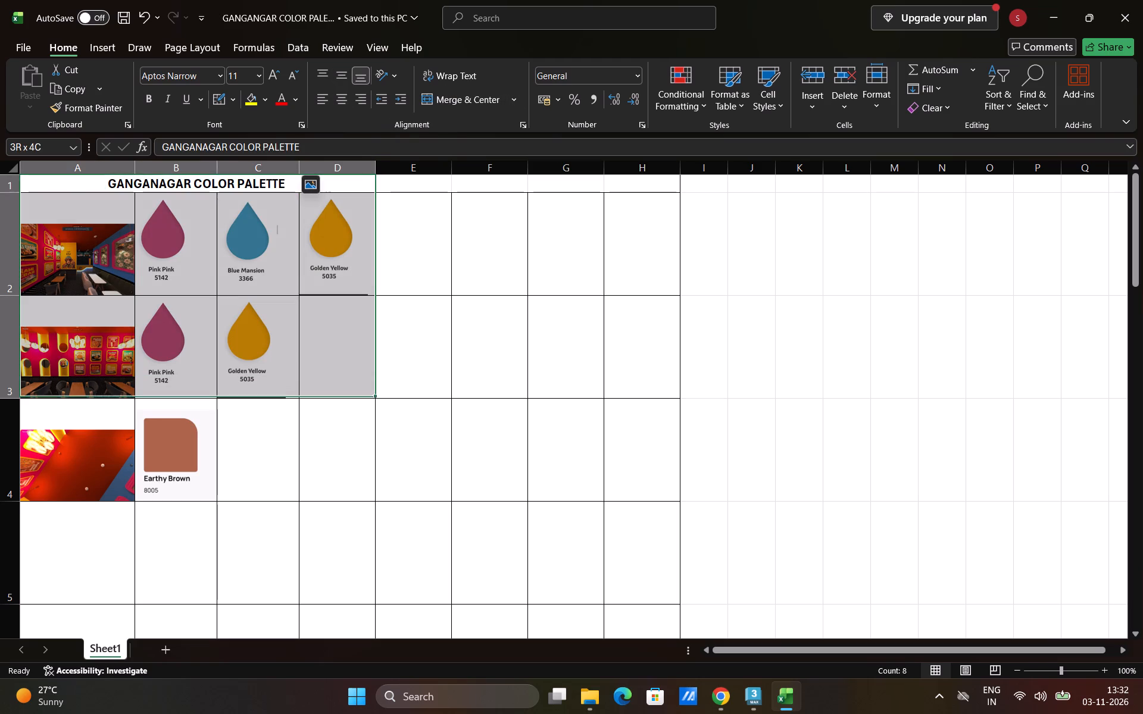
drag(216, 403, 251, 446)
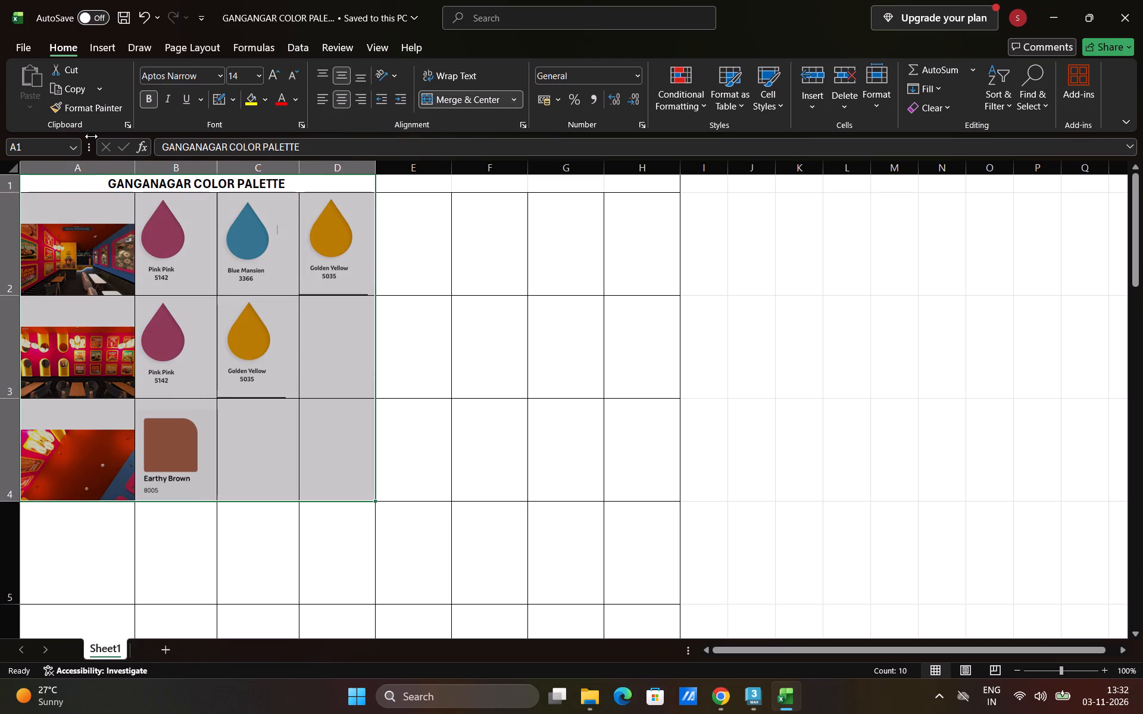
click(30, 46)
click(77, 306)
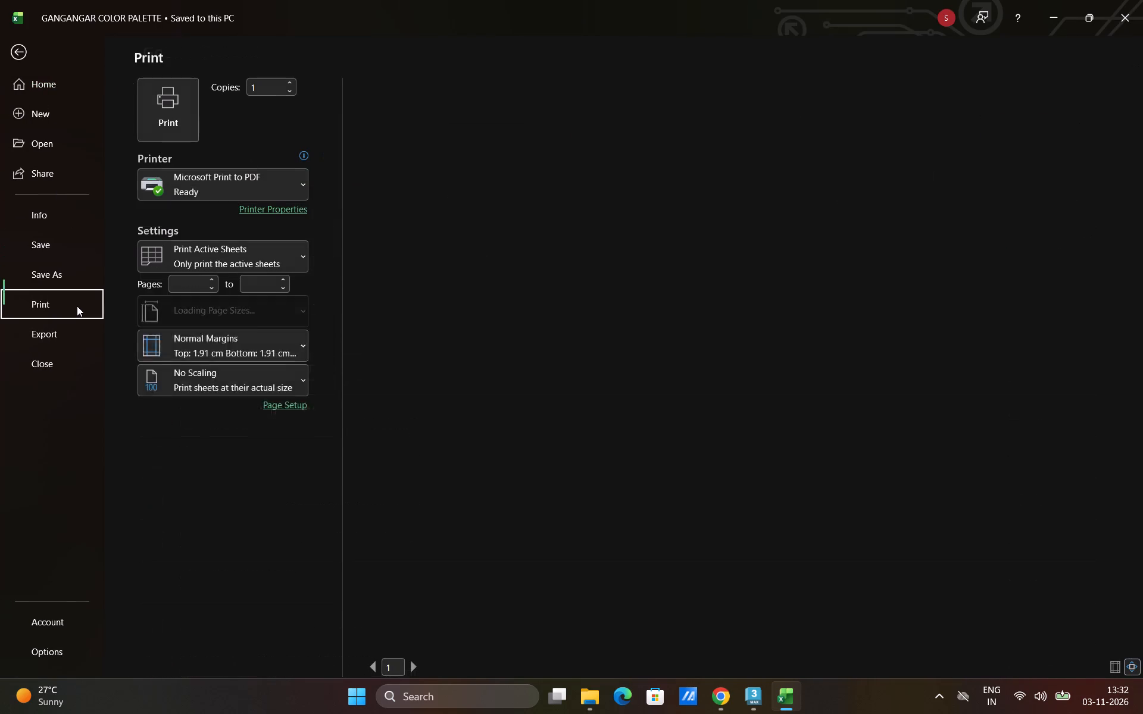
click(204, 236)
click(207, 245)
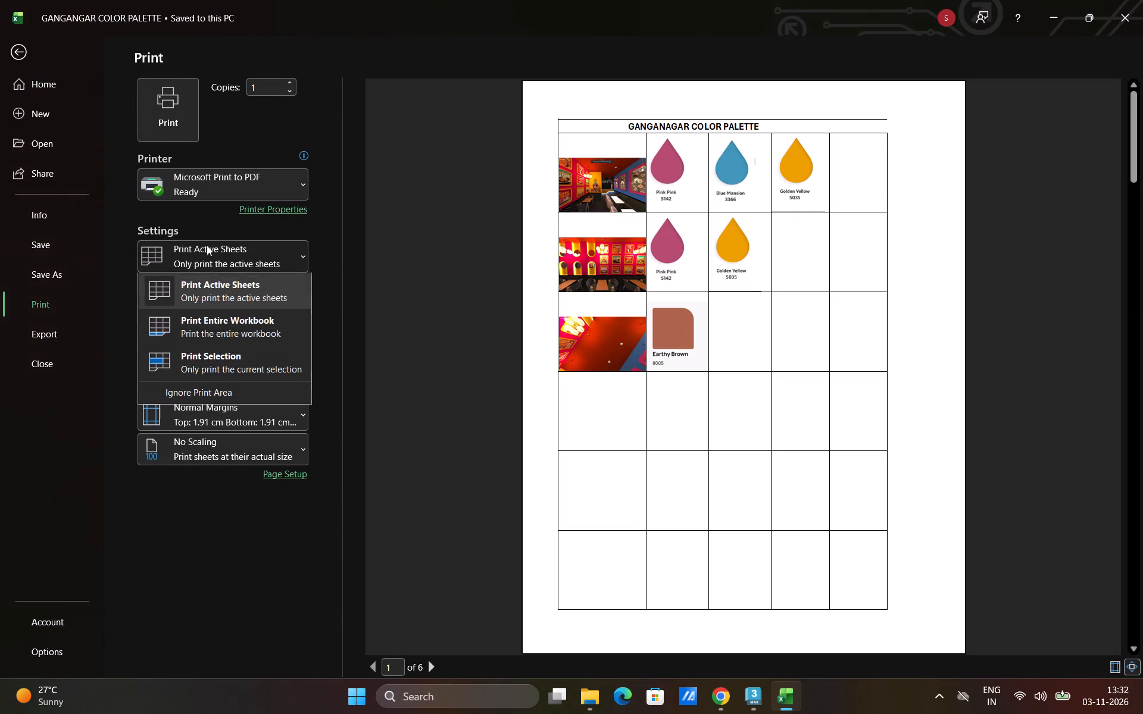
click(213, 356)
click(217, 443)
click(217, 535)
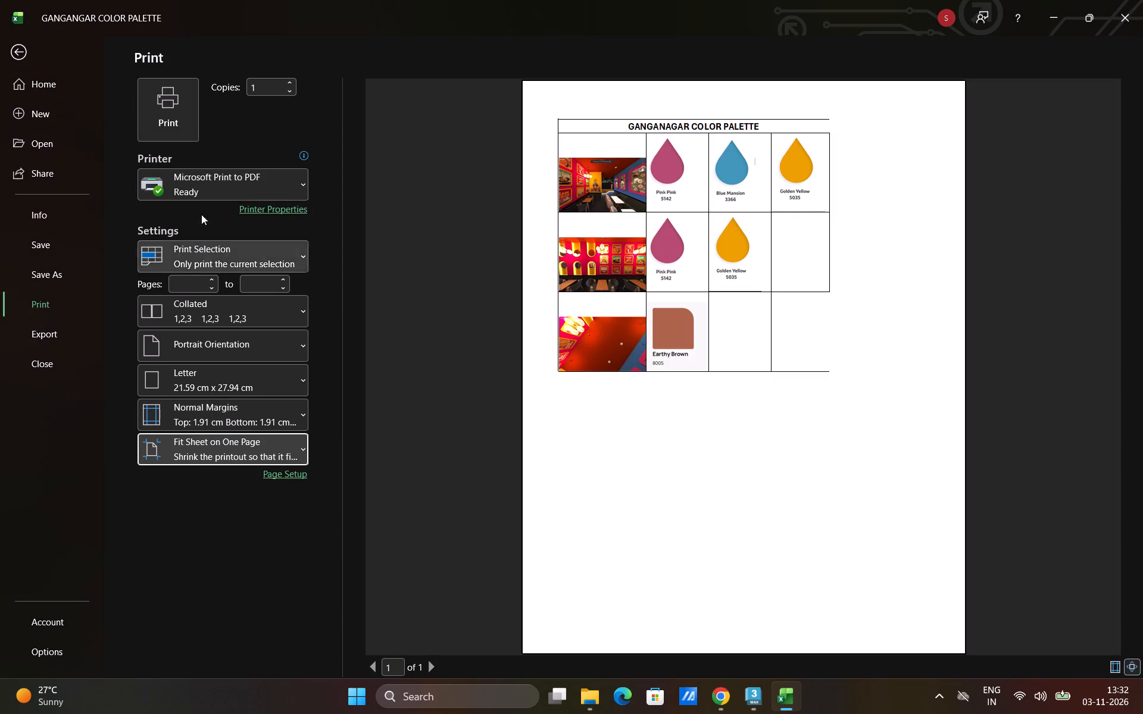
Print the selected palette to PDF, saving it as GANGANAGAR COLOR PALETTE in the outlet tiles dimensions folder.
click(184, 119)
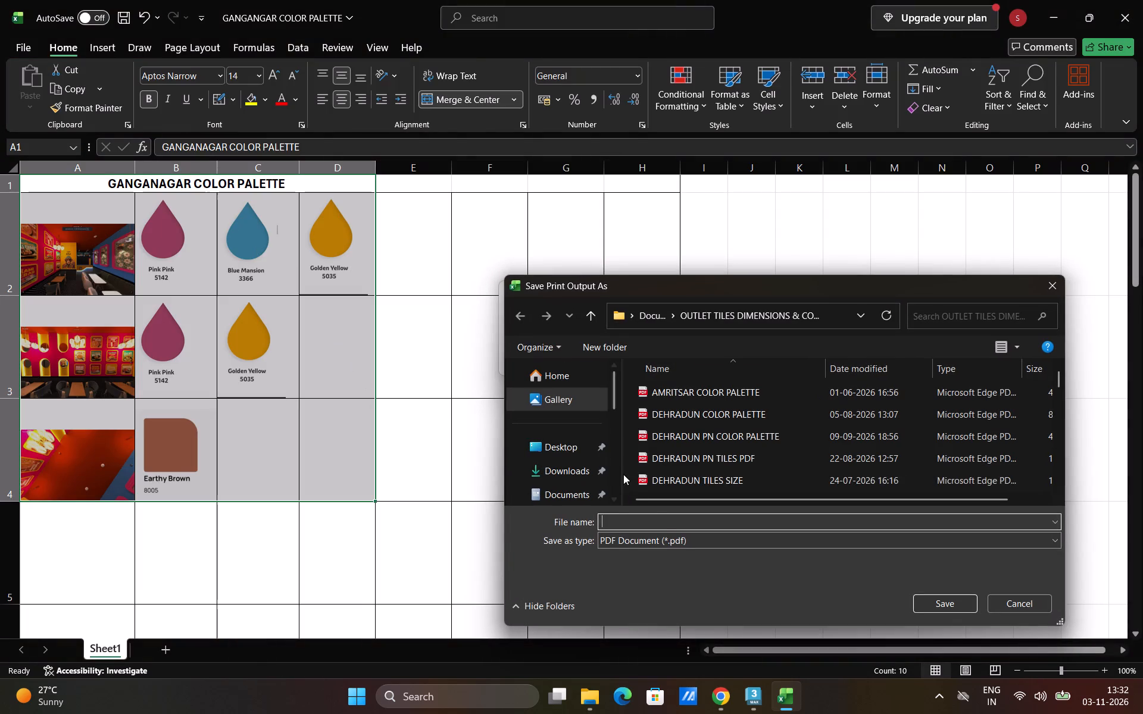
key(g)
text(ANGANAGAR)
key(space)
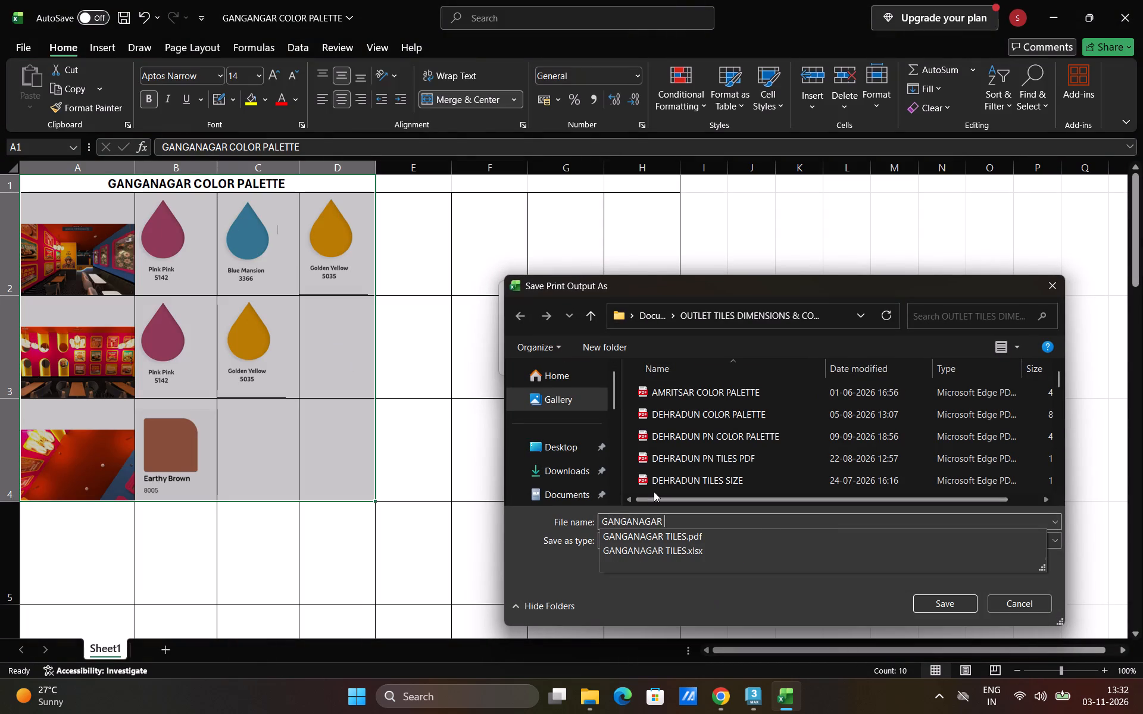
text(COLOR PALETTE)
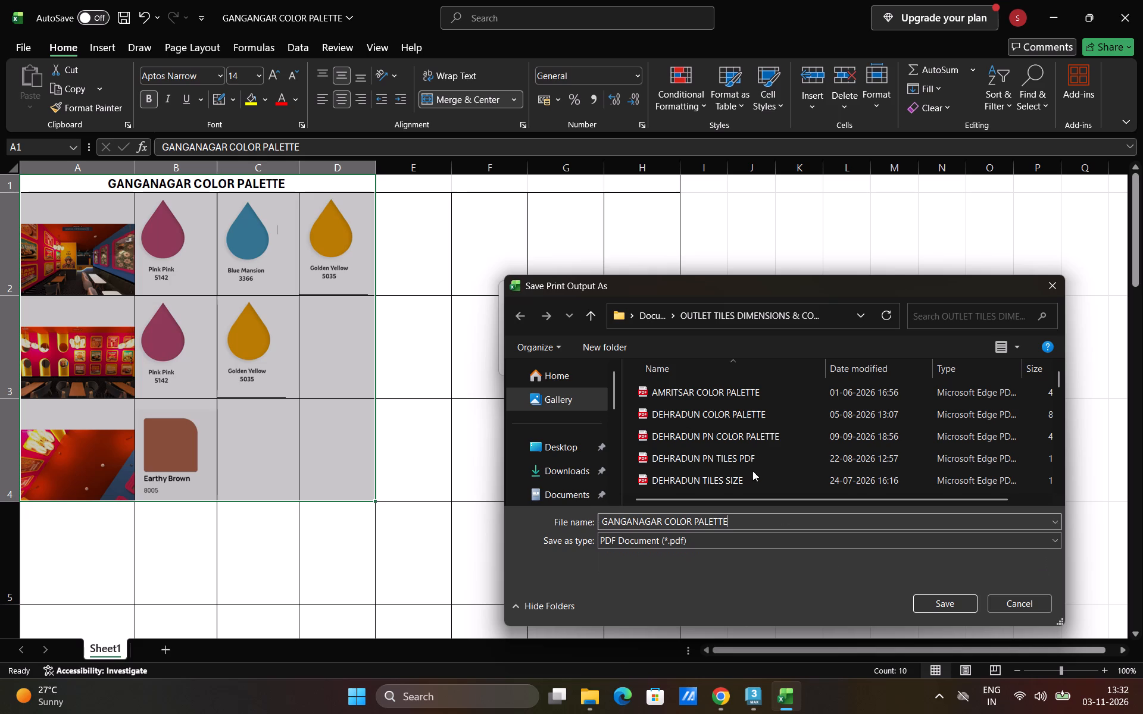
click(969, 609)
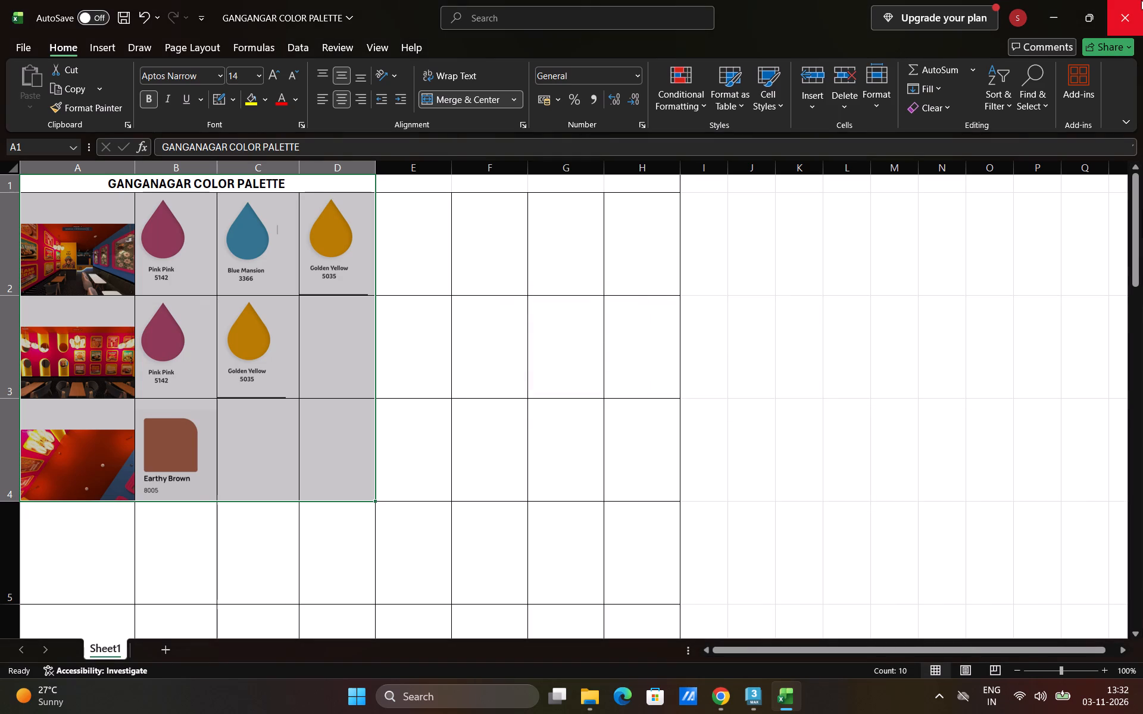
Close the GANGANAGAR COLOR PALETTE workbook and save its changes.
click(1141, 0)
click(575, 450)
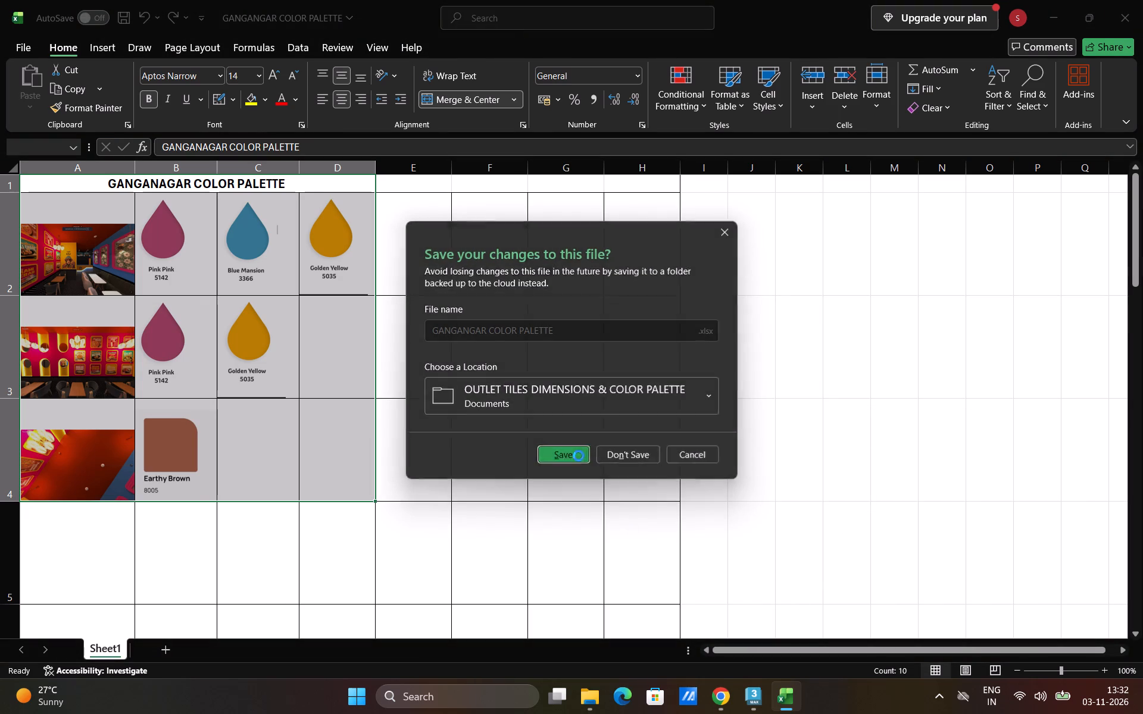
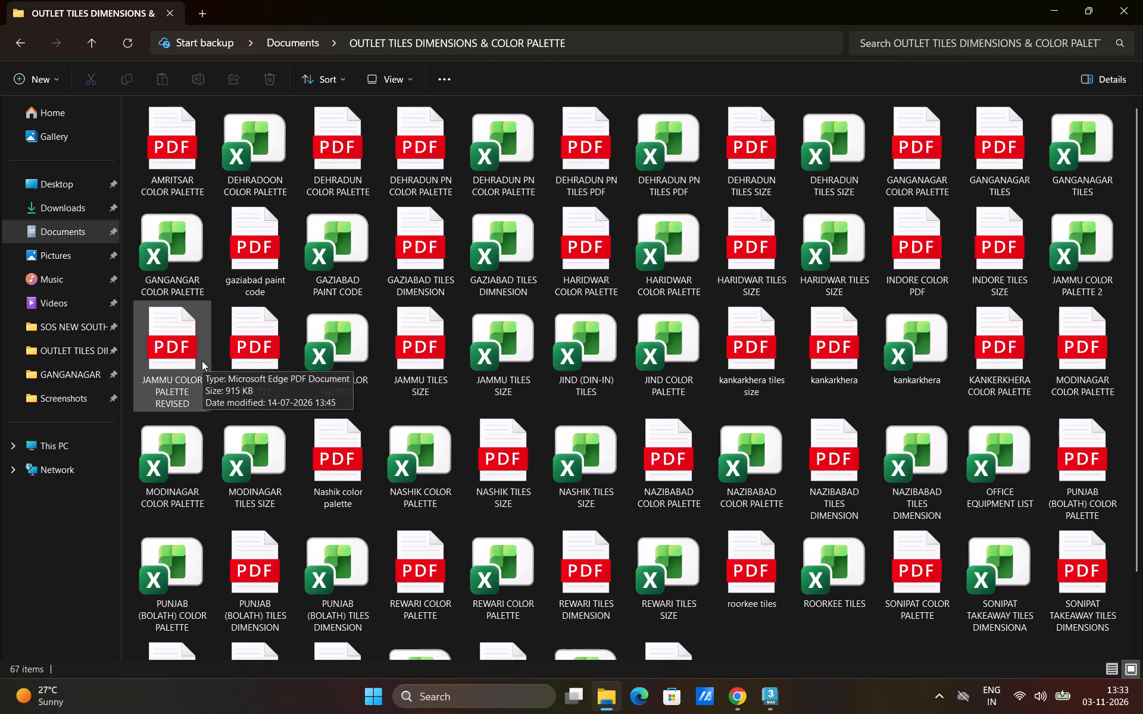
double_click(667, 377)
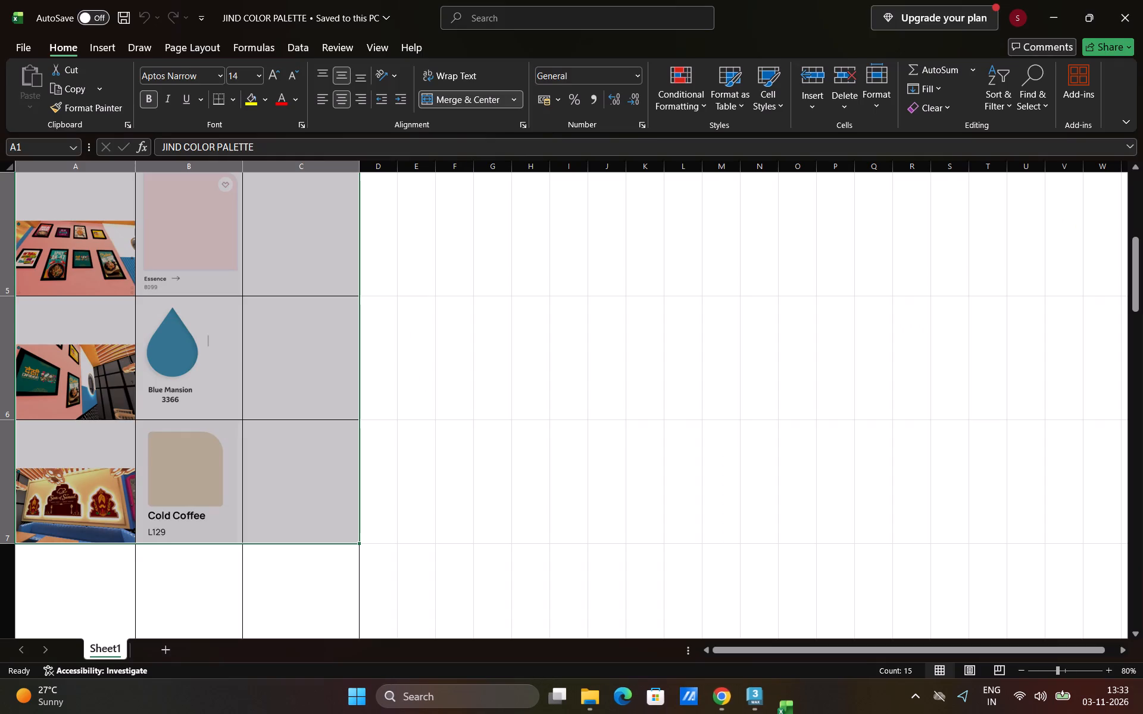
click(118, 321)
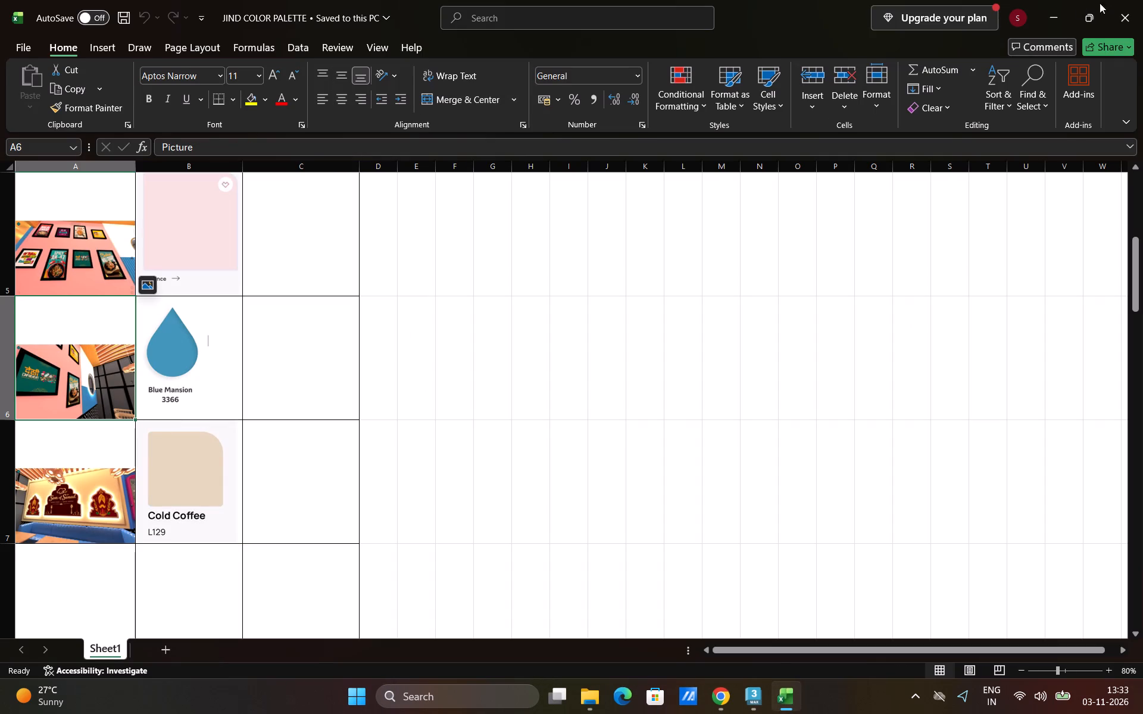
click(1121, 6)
Open the JIND COLOR PALETTE workbook from the OUTLET TILES DIMENSIONS & COLOR PALETTE folder.
double_click(667, 366)
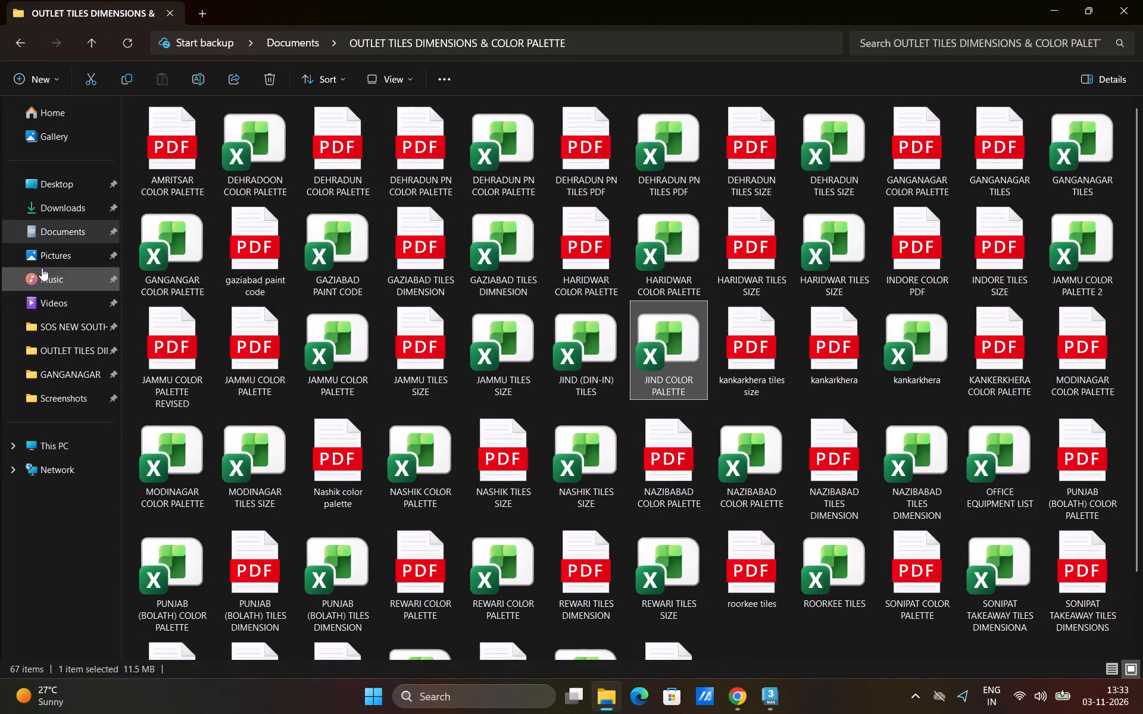
double_click(673, 342)
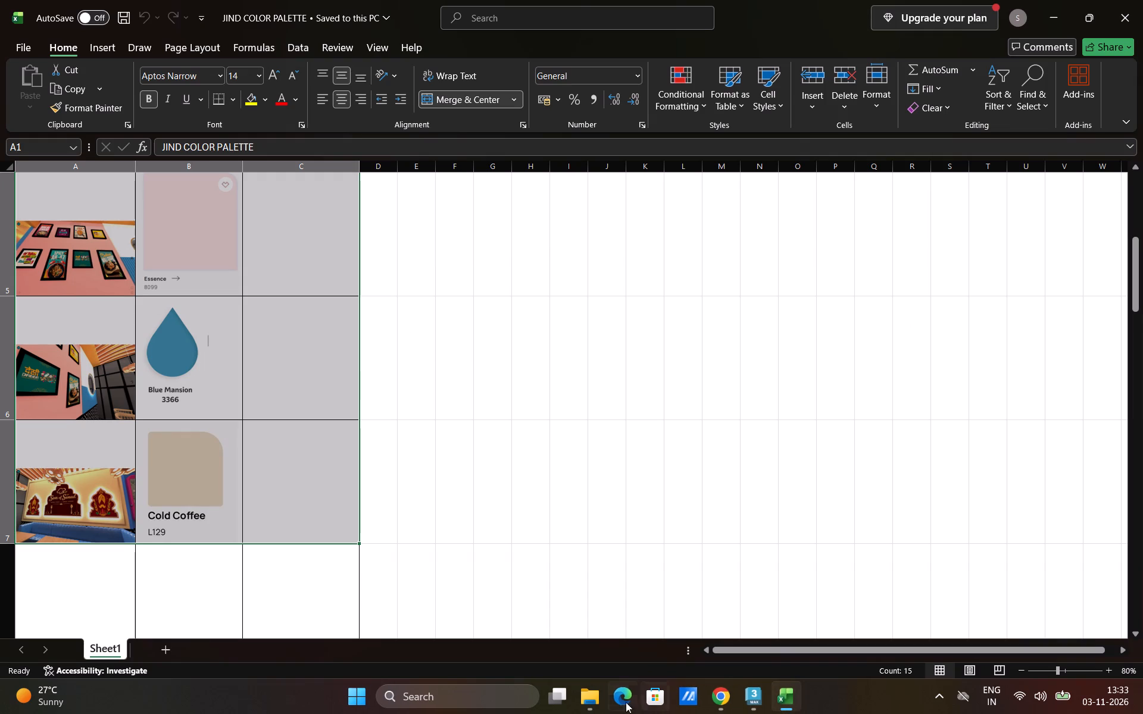
Open the JIND (DIN-IN) TILES workbook from the same folder and go to cell C2 beside Lower Floor Tiles.
click(600, 687)
double_click(576, 372)
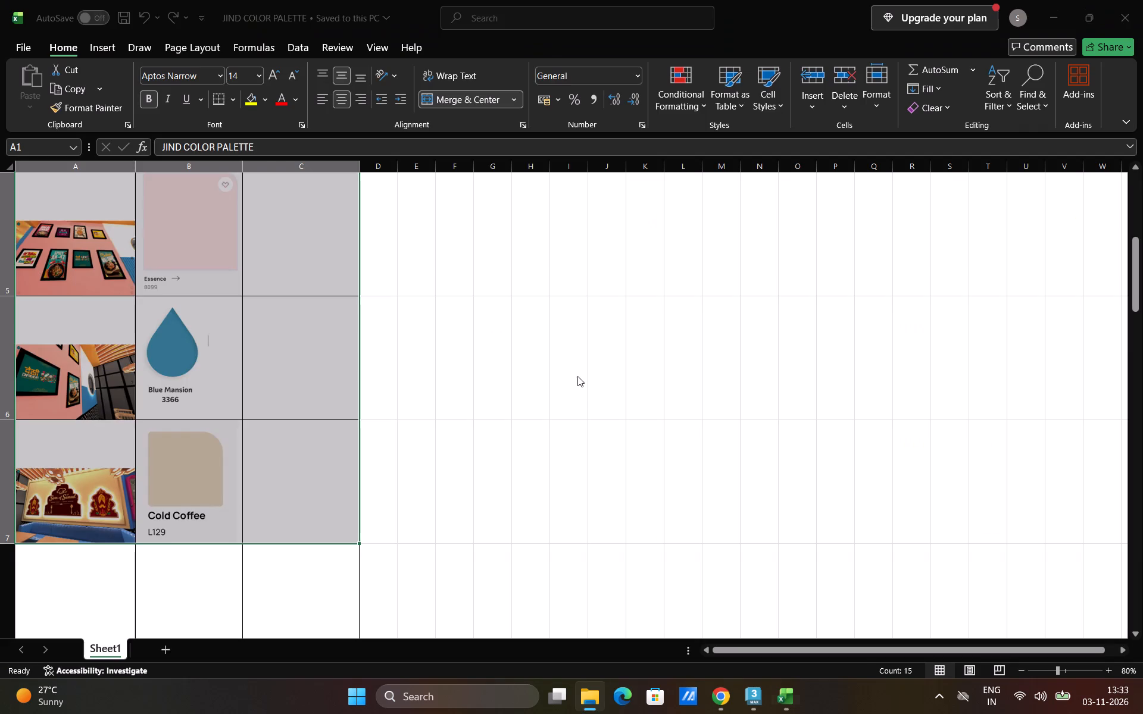
scroll(272, 370, up, 7)
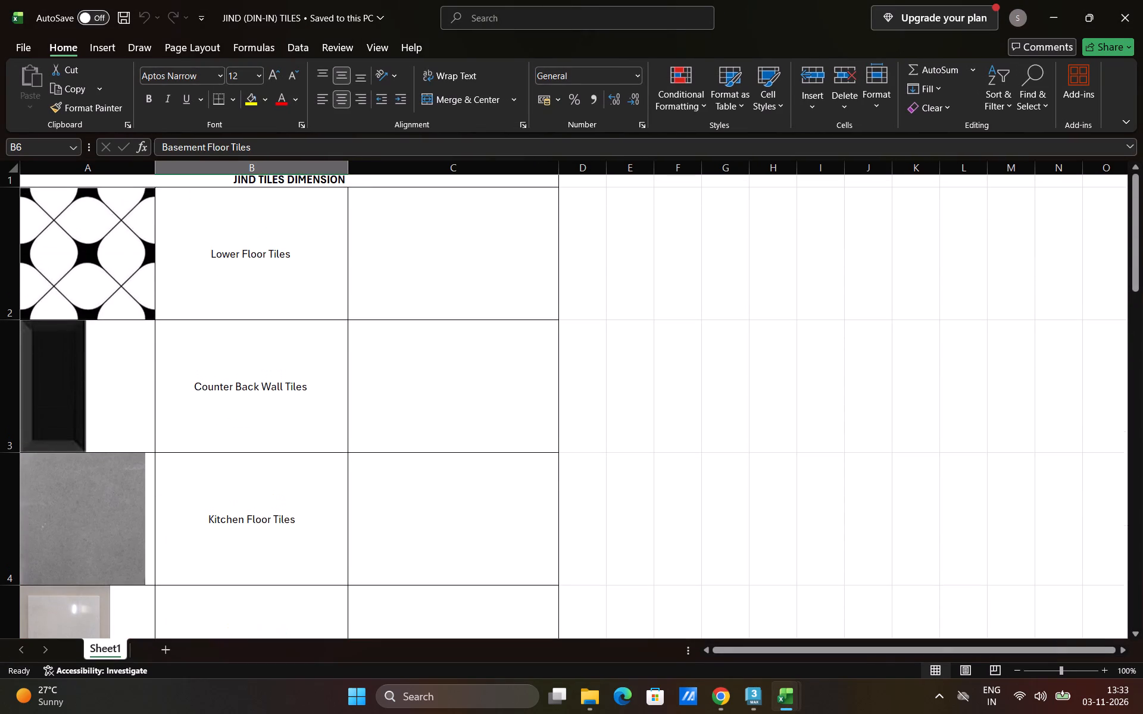
scroll(272, 370, up, 5)
click(402, 293)
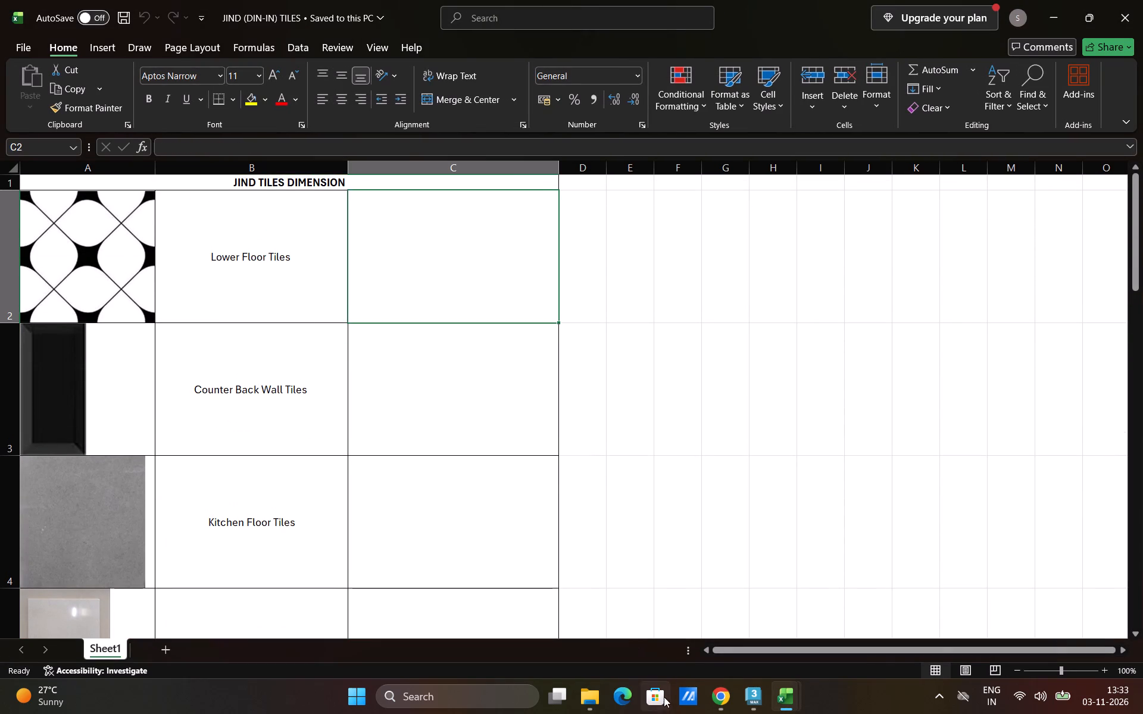
Return to the JIND COLOR PALETTE workbook and open its file name and location details.
click(734, 608)
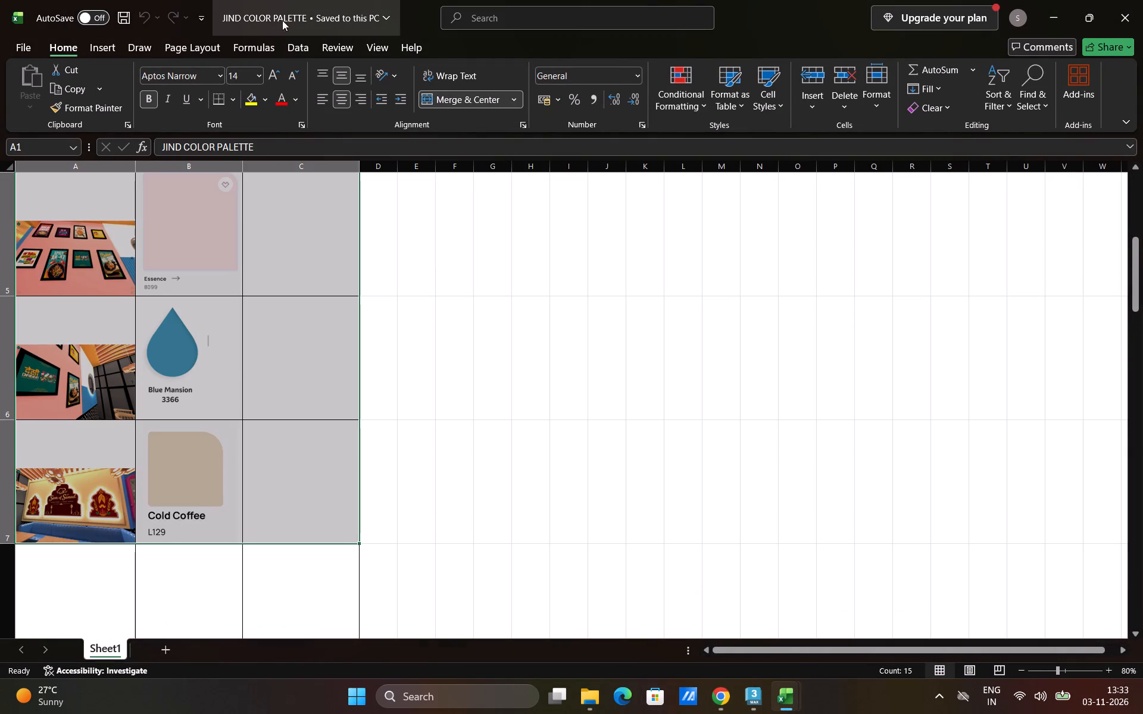
click(313, 11)
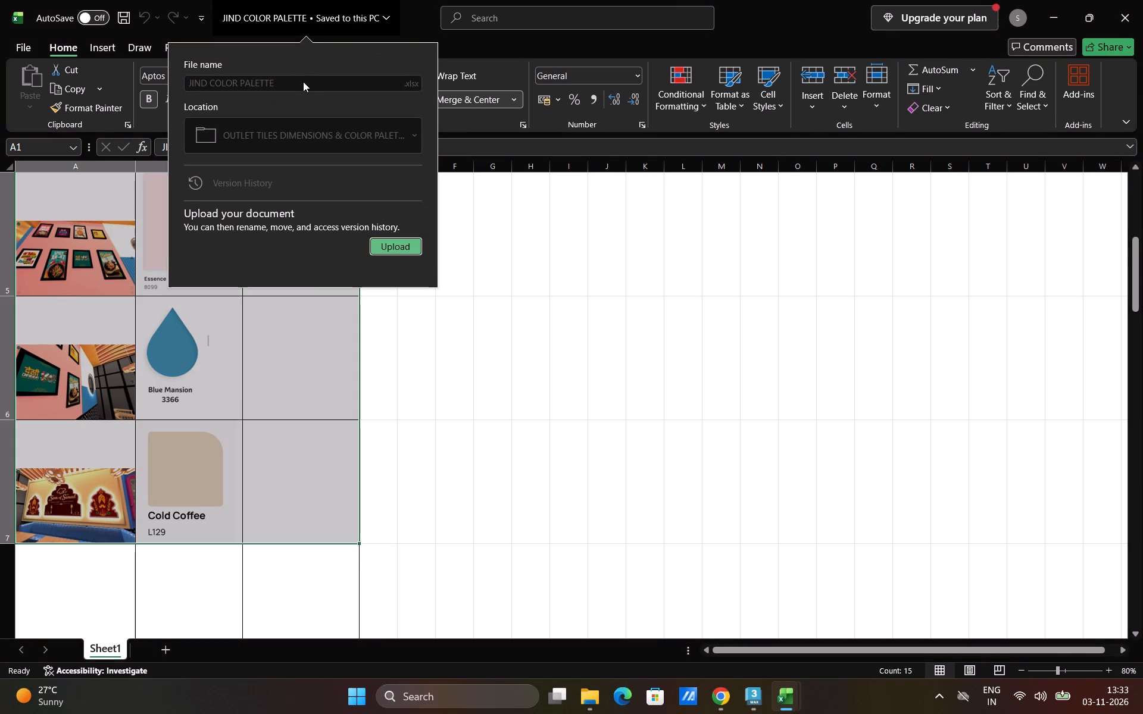
Close the JIND COLOR PALETTE file name details and deselect the palette range by going to empty cell D6.
click(303, 82)
click(558, 314)
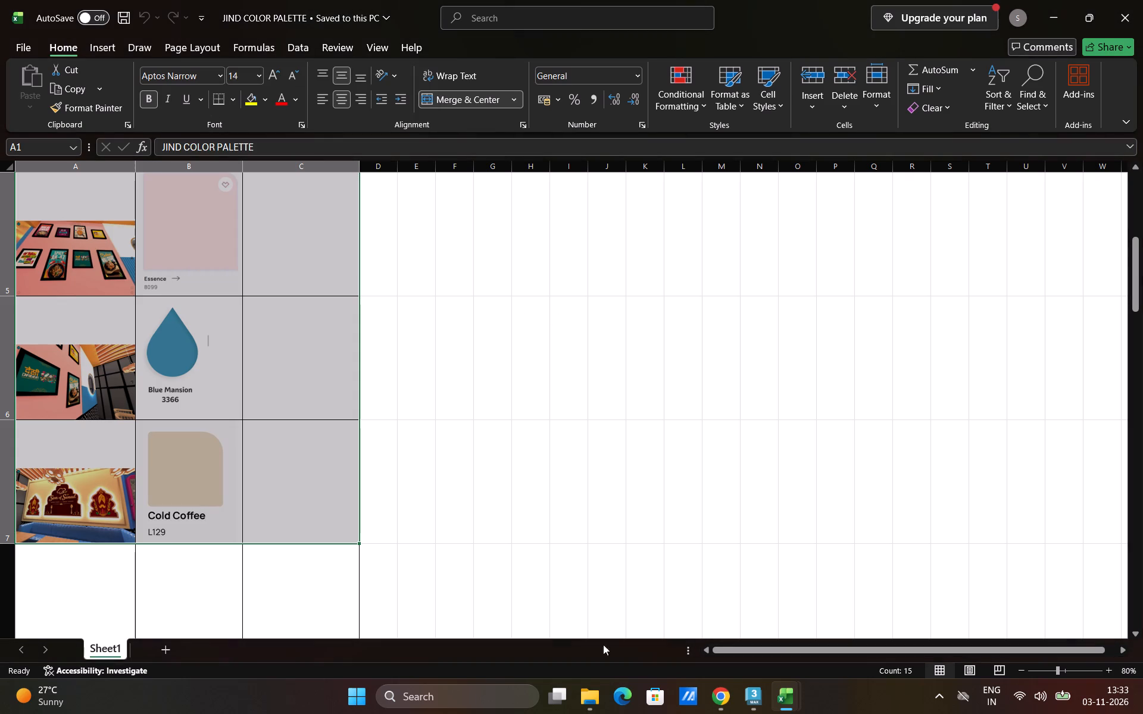
click(598, 524)
click(376, 398)
scroll(229, 349, up, 9)
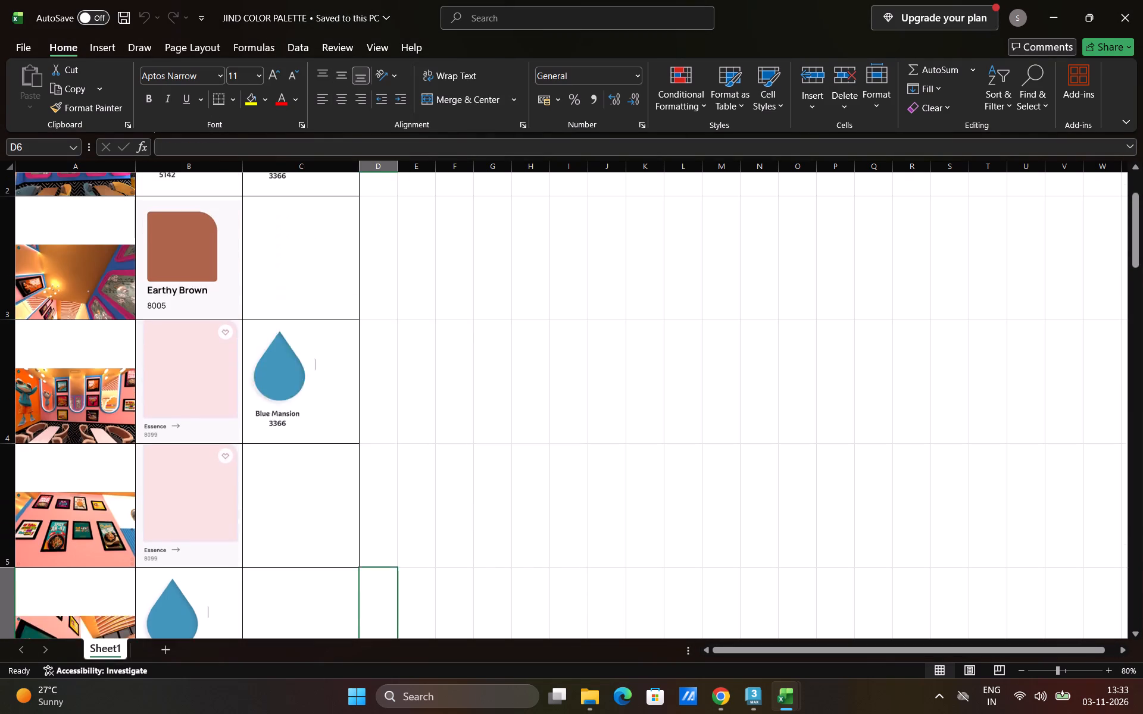
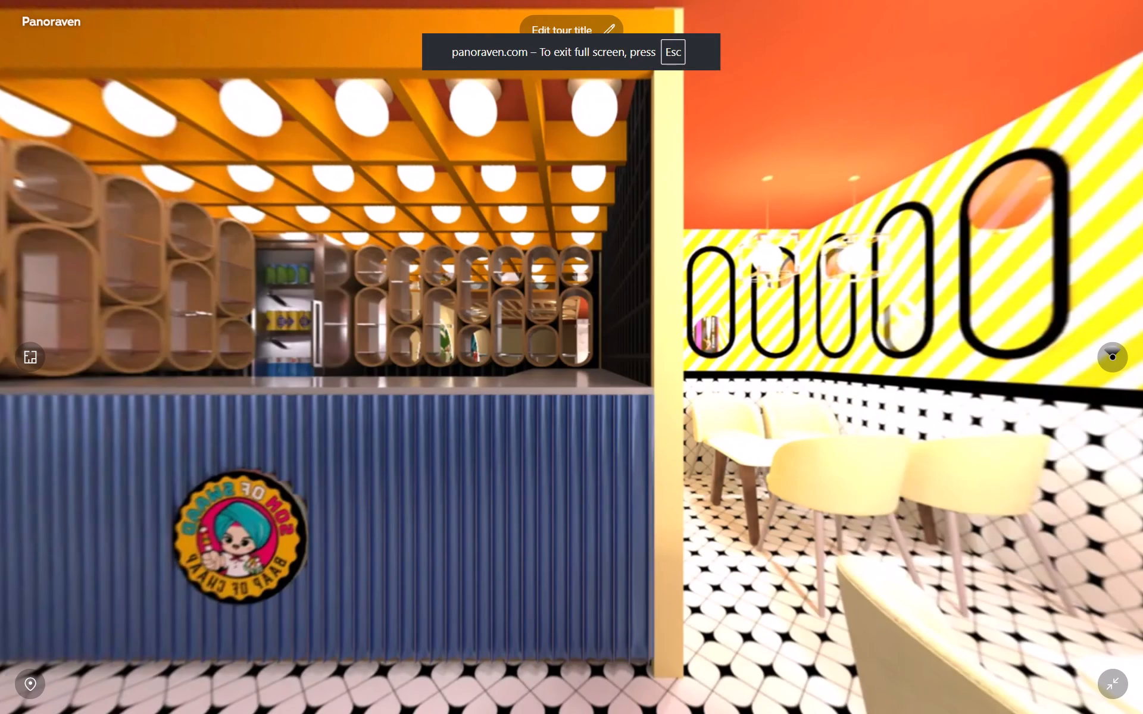
Frame the 360° outlet tour on the blue fluted counter and yellow-striped seating wall, and capture a screenshot of the view.
scroll(473, 345, down, 3)
drag(587, 385, 714, 374)
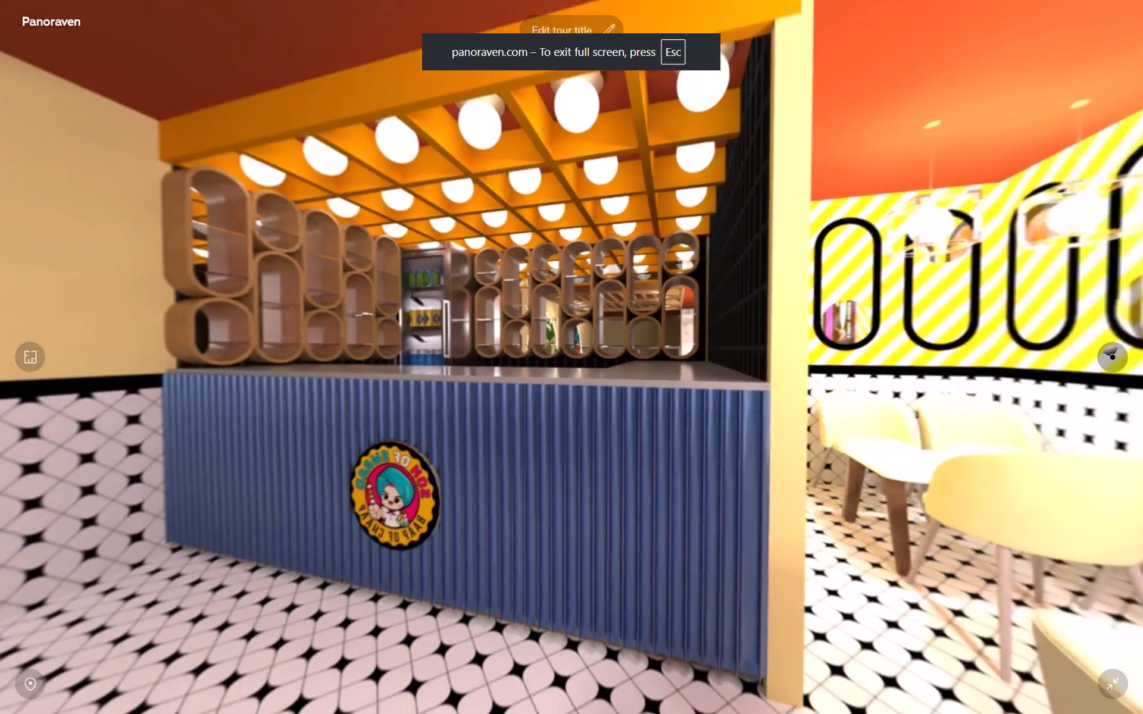
drag(714, 374, 566, 383)
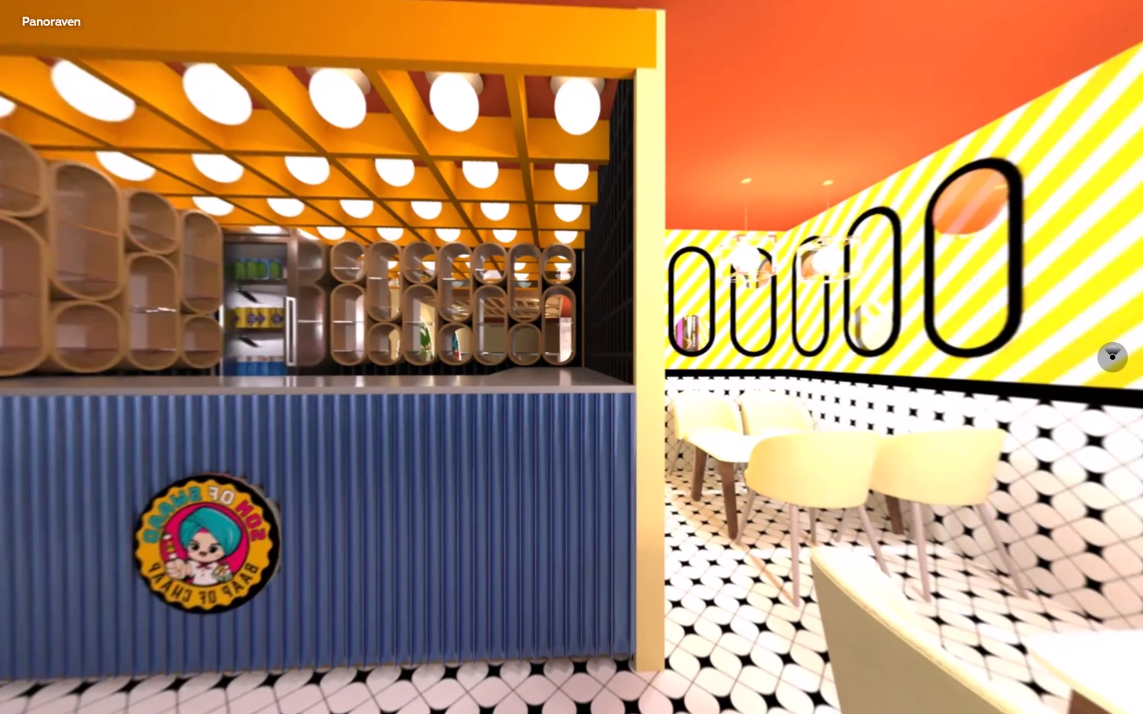
key(super+Print)
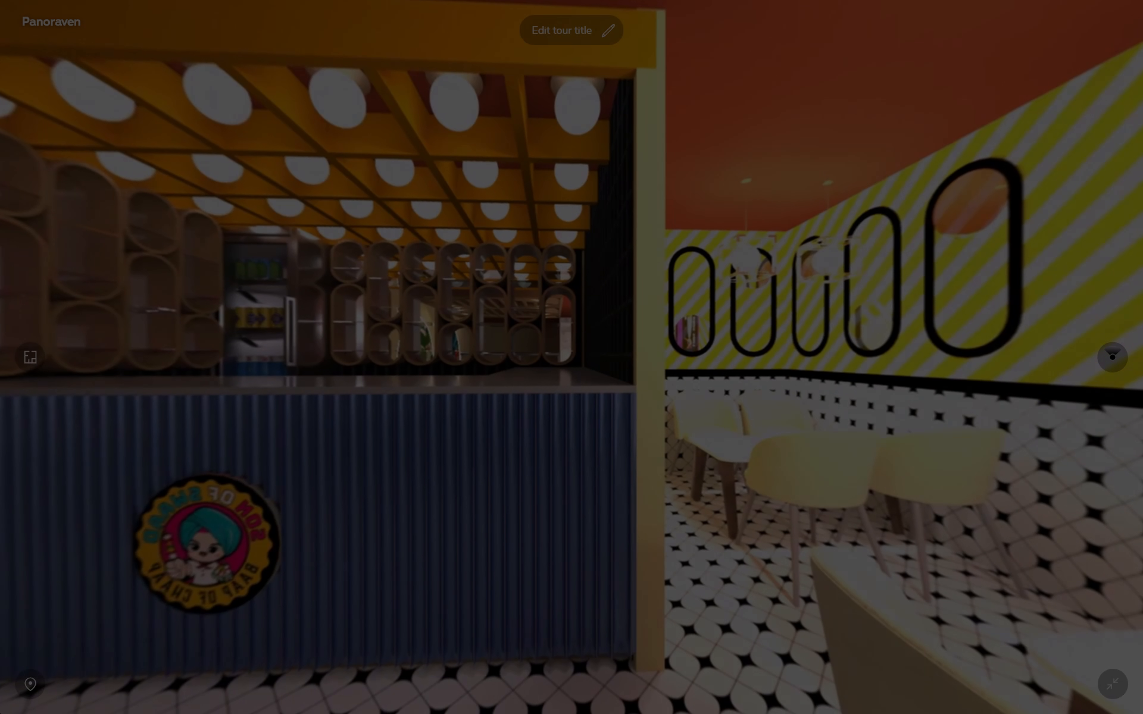
Turn the outlet tour to frame the two arched botanical murals, green chairs and checkered tiled wall beside the blue counter.
drag(511, 322, 519, 316)
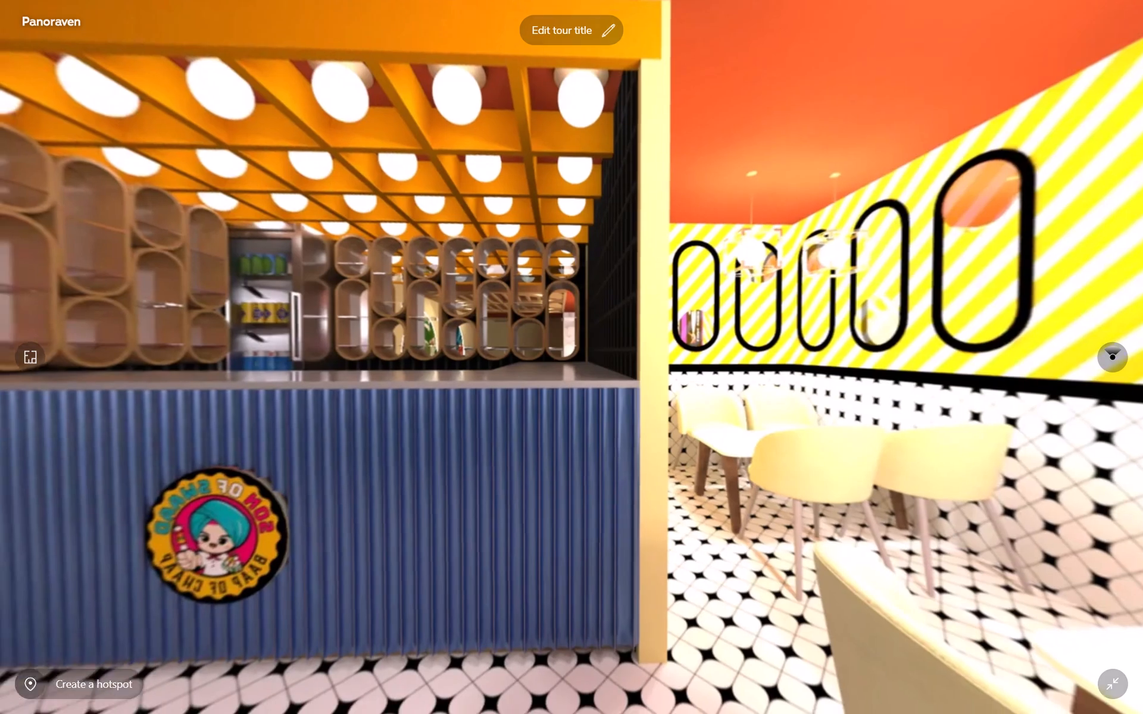
drag(519, 316, 718, 299)
drag(459, 323, 557, 296)
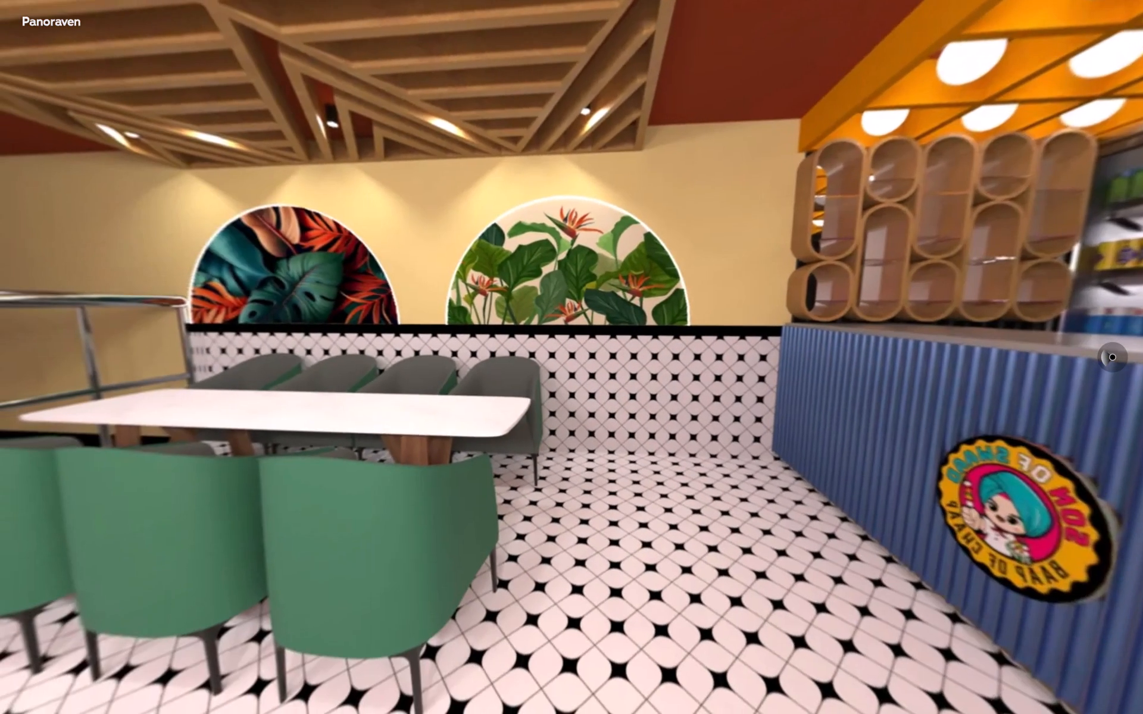
Capture a screenshot of the seating area with green chairs and blue counter in the 360 tour.
key(super+Print)
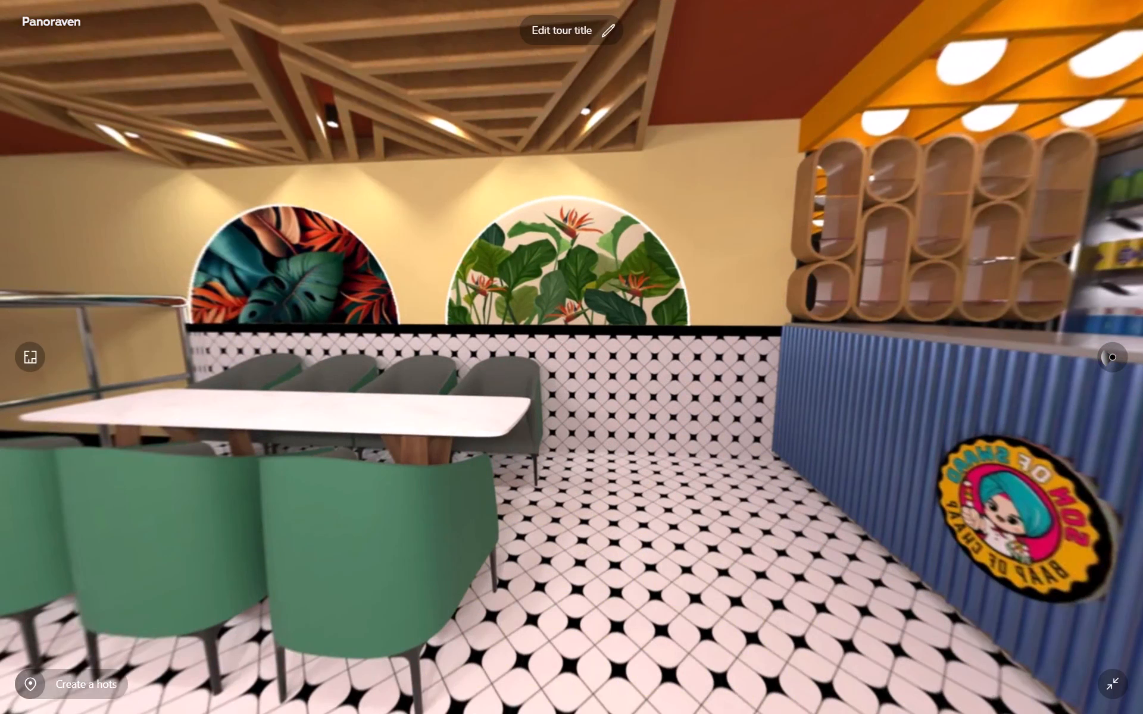
Rotate the 360 tour to the pink wall with framed food posters and capture a screenshot.
drag(249, 318, 430, 314)
drag(399, 346, 616, 320)
drag(600, 338, 563, 419)
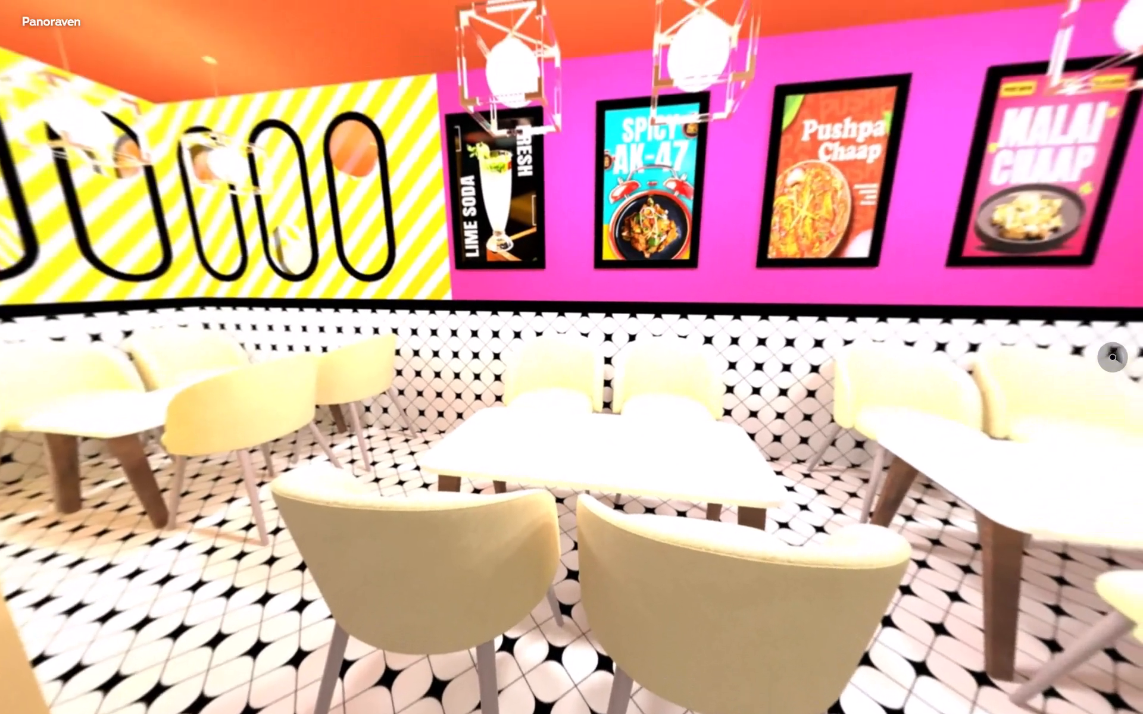
drag(563, 419, 380, 464)
drag(444, 399, 473, 390)
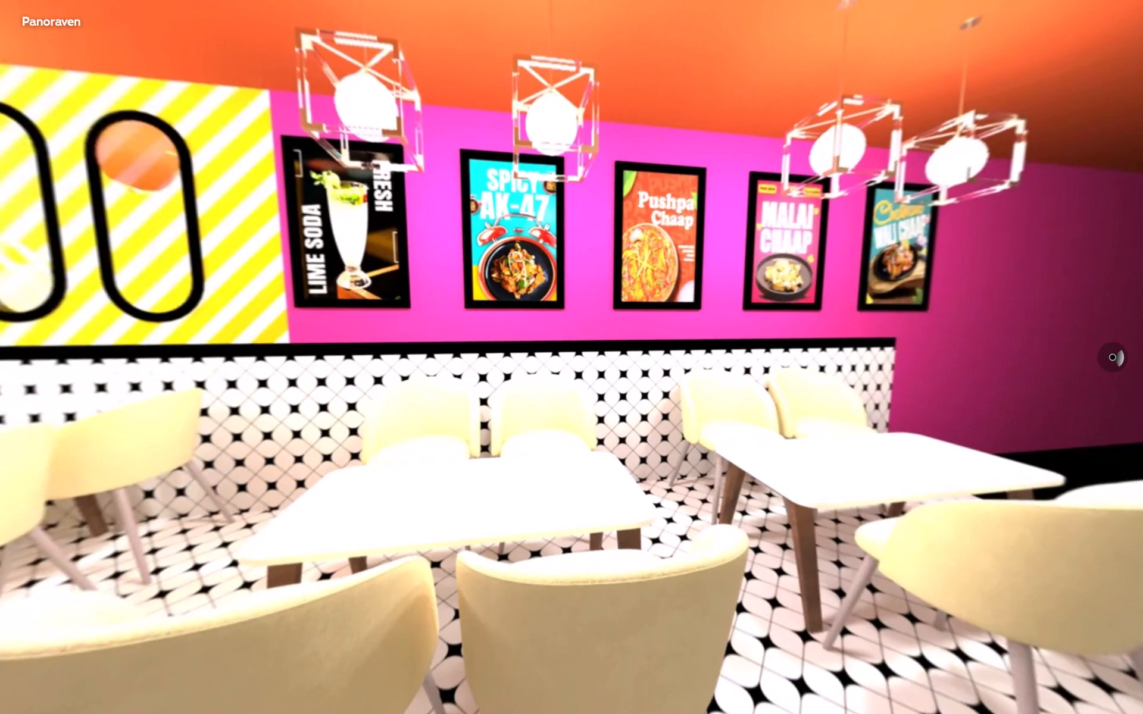
key(super+Print)
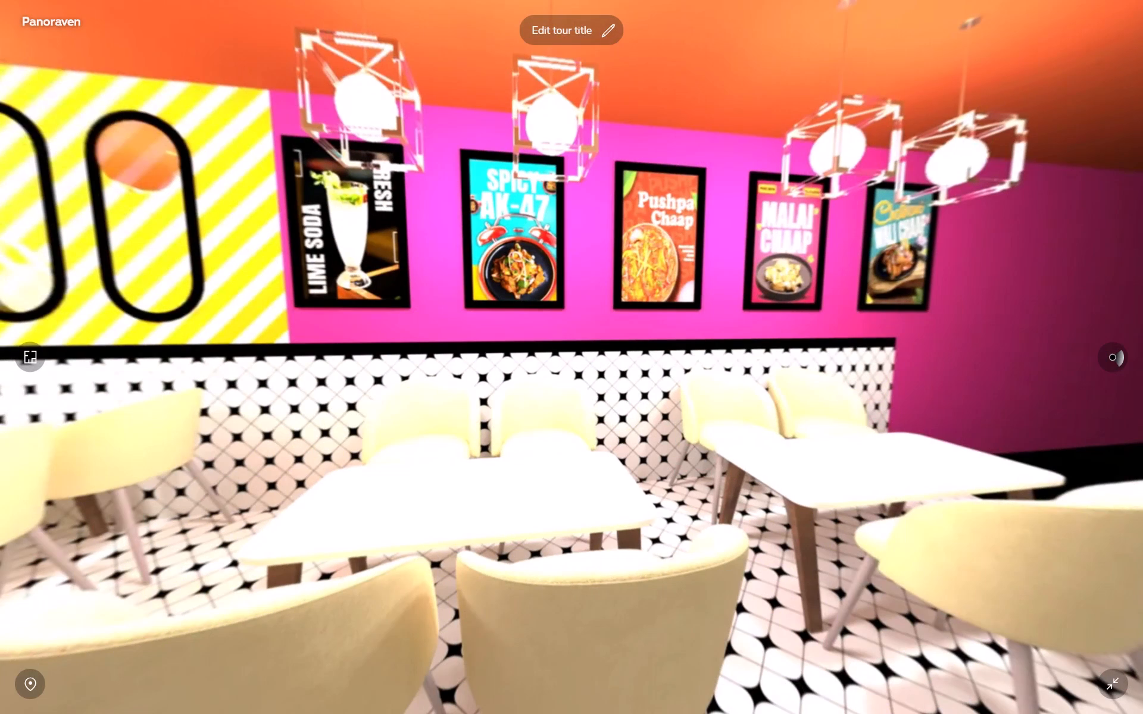
Turn the 360 tour up to the orange ceiling with wooden rafters, capture a screenshot, and exit full screen.
drag(650, 380, 648, 511)
drag(749, 395, 958, 574)
drag(909, 506, 885, 587)
drag(530, 271, 876, 400)
drag(703, 370, 761, 317)
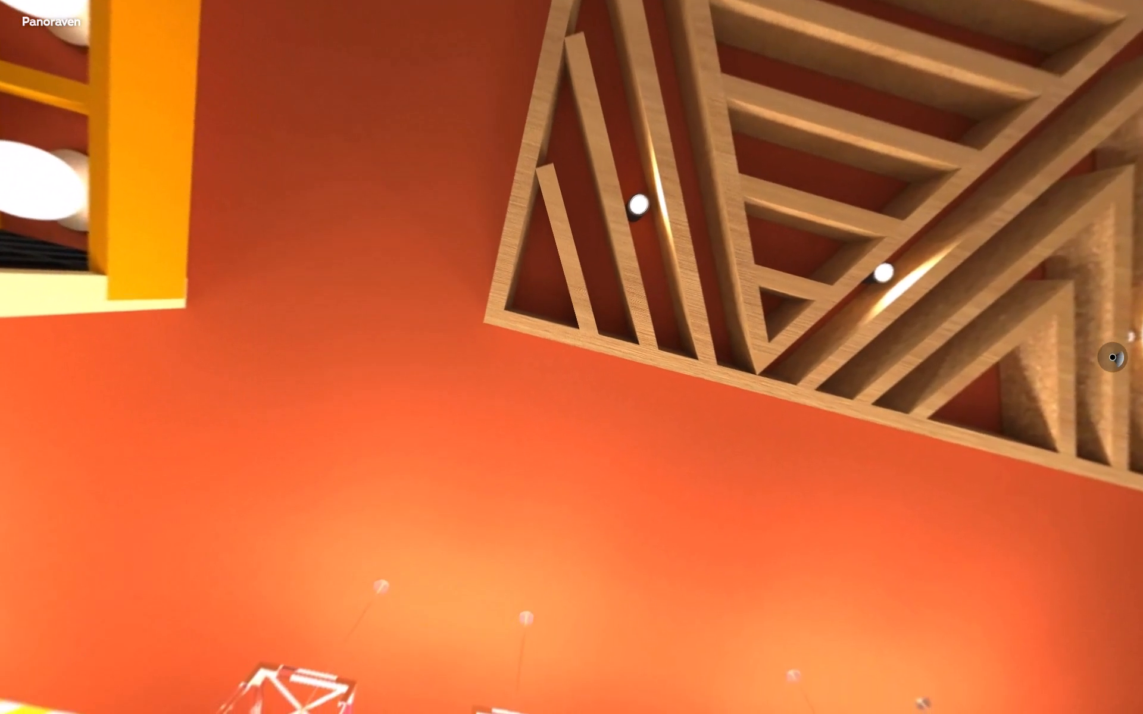
key(super+Print)
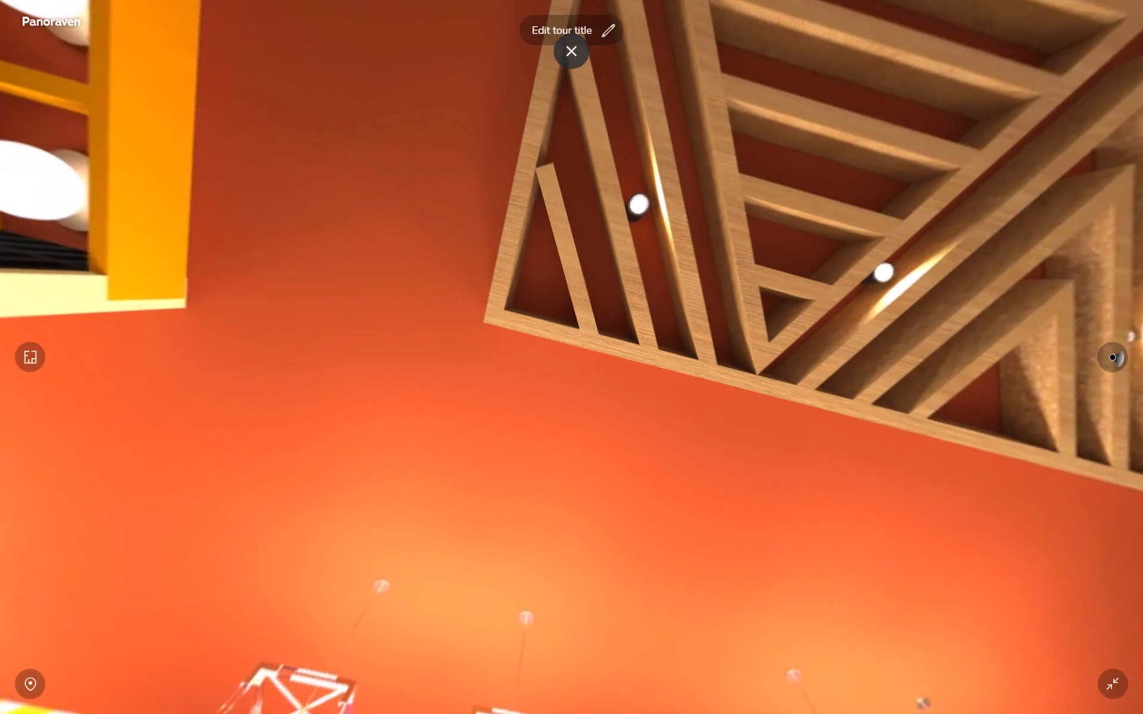
key(Escape)
click(1112, 119)
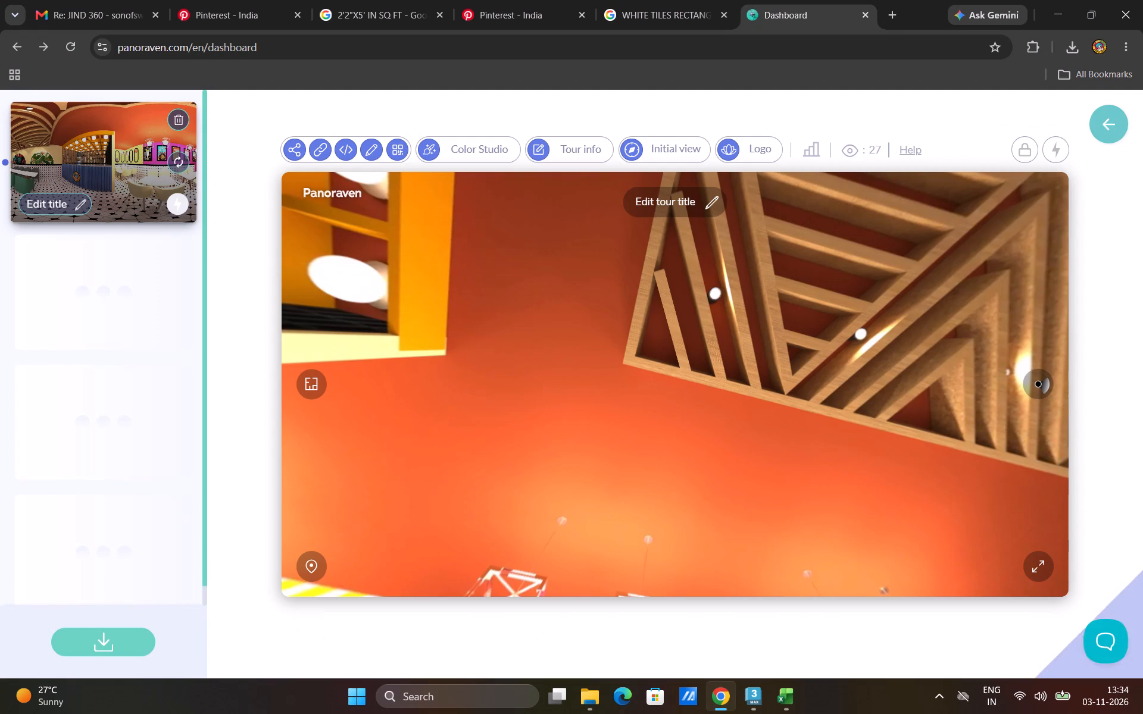
Switch to the JIND COLOR PALETTE workbook in Excel and delete all room pictures in column A below the title.
click(775, 689)
click(695, 587)
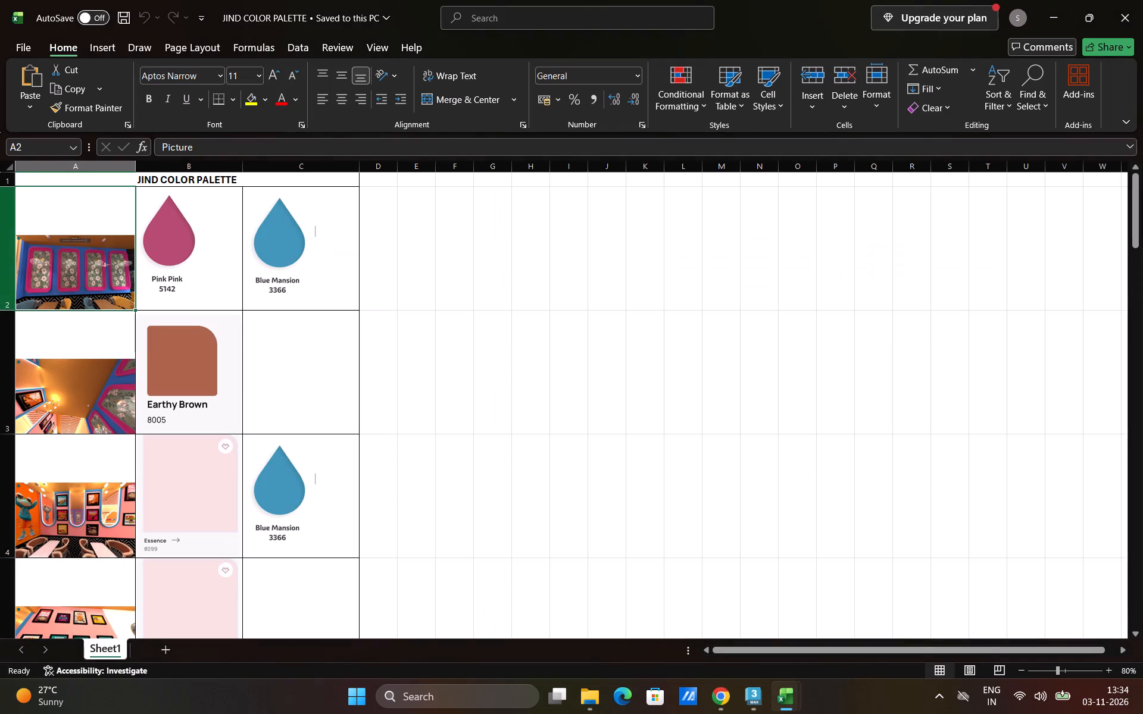
drag(74, 268, 99, 500)
click(86, 195)
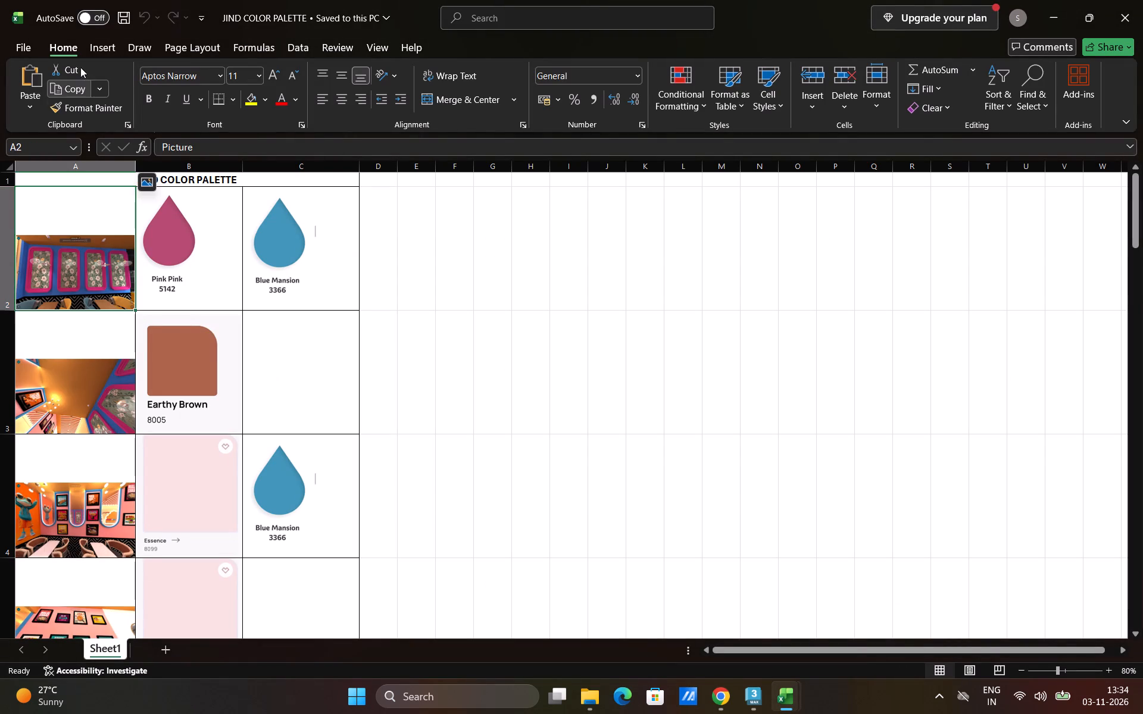
drag(57, 248, 73, 577)
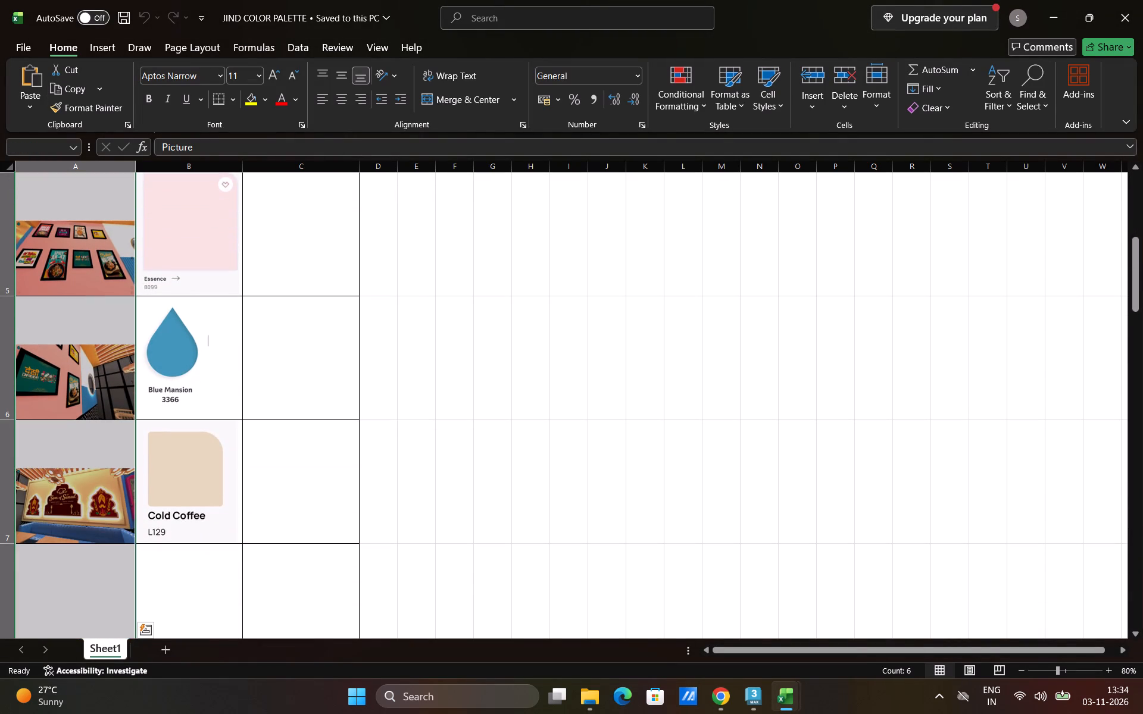
key(Delete)
Delete the color swatch pictures from columns B and C below the title row.
drag(168, 261, 270, 460)
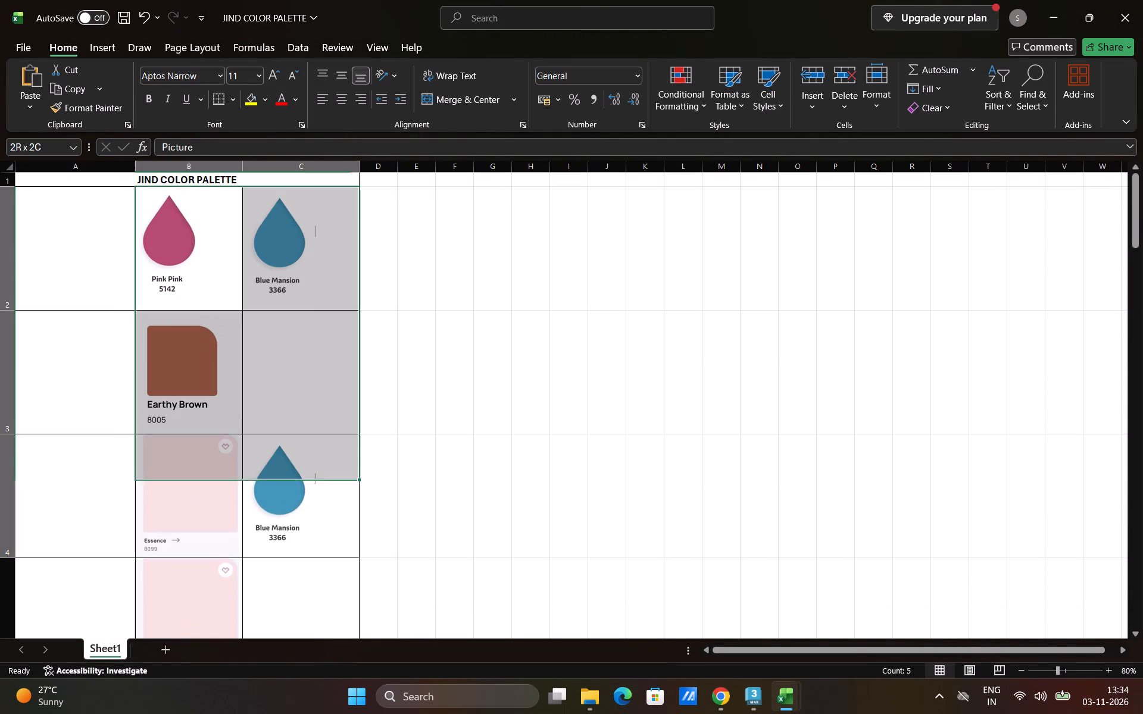
drag(270, 460, 288, 466)
key(Delete)
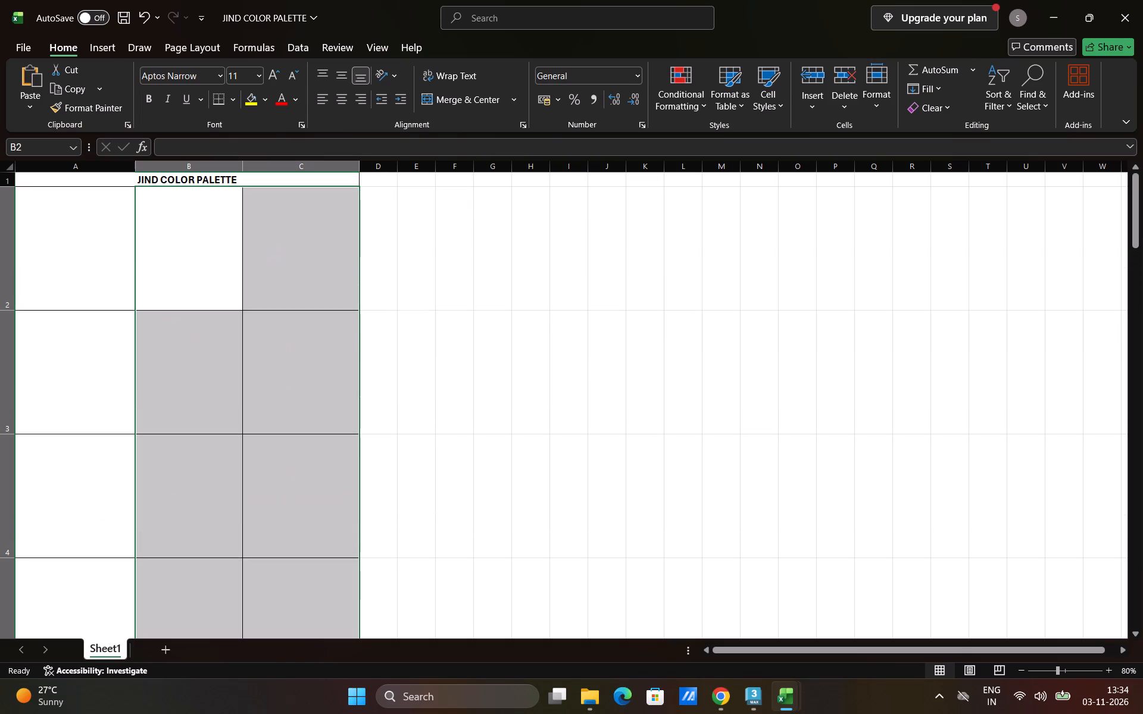
Insert Screenshot (451) through Screenshot (454) from the Screenshots folder into column A, starting at cell A2.
scroll(110, 322, up, 4)
click(99, 291)
click(85, 48)
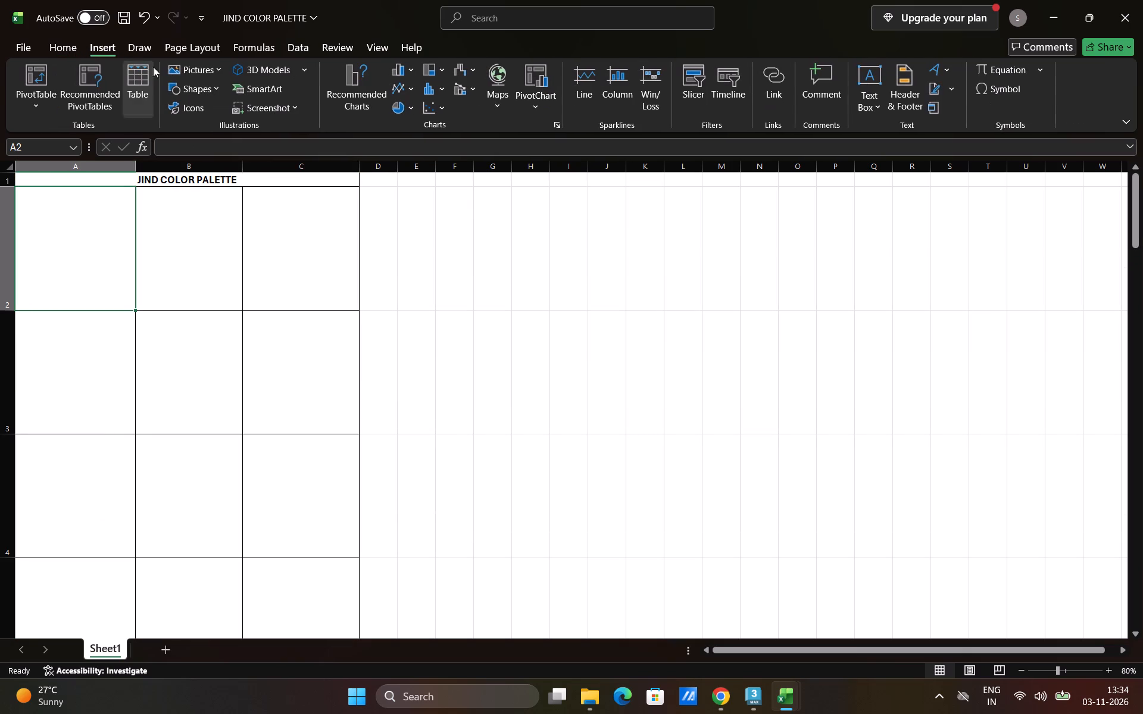
click(164, 67)
click(209, 67)
click(261, 94)
click(312, 112)
double_click(480, 168)
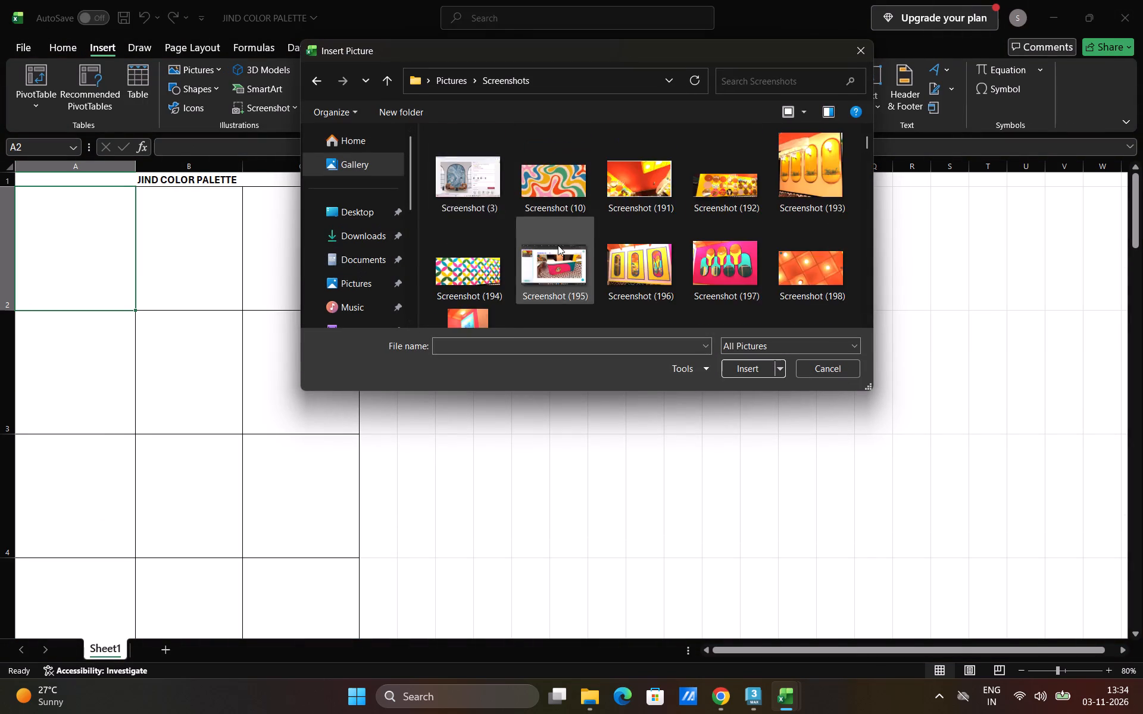
scroll(558, 245, down, 20)
scroll(558, 245, down, 13)
scroll(558, 245, down, 12)
click(618, 282)
ctrl+click(574, 296)
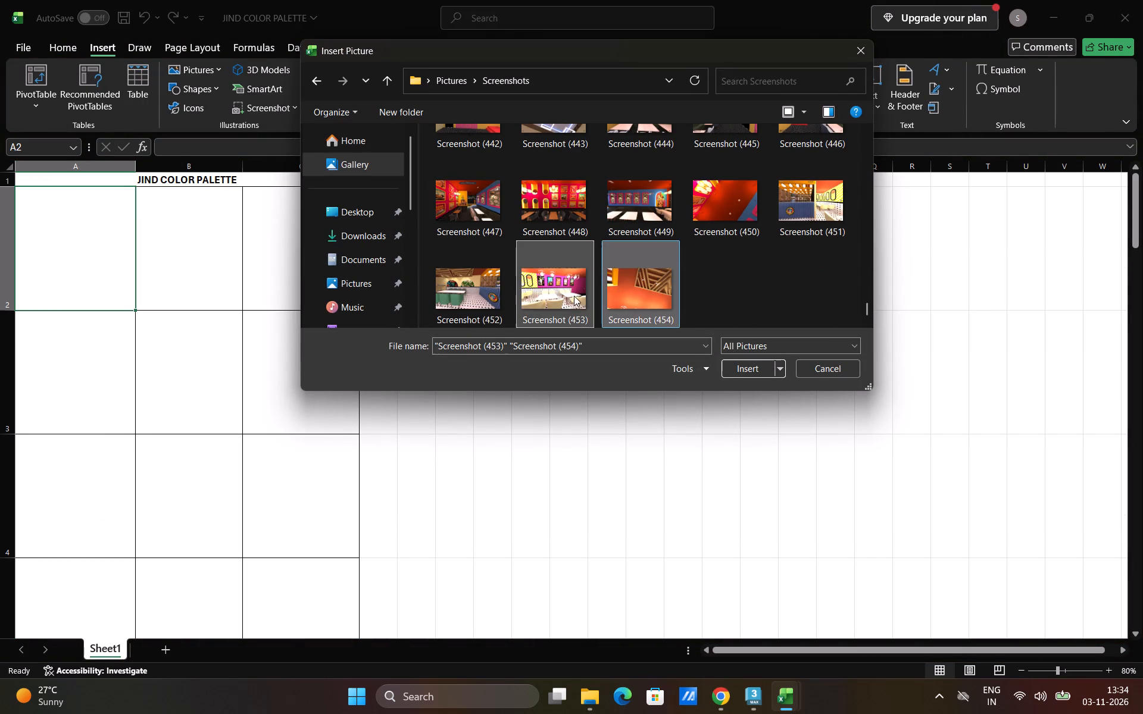
ctrl+click(464, 285)
ctrl+click(799, 221)
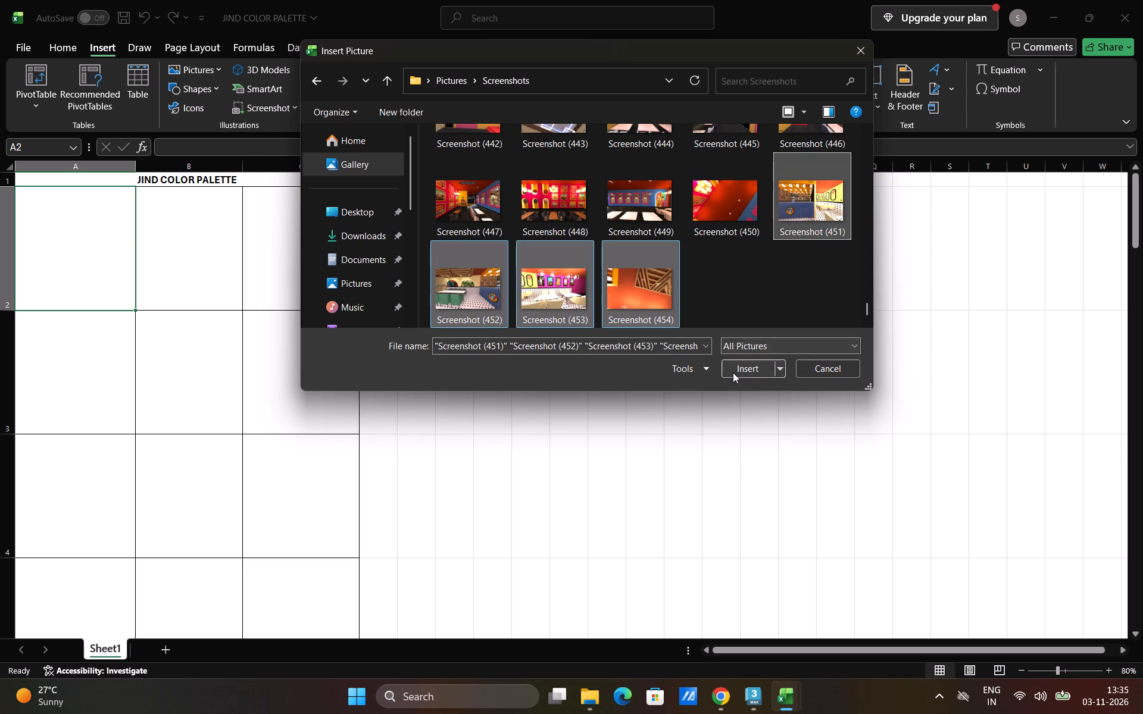
click(733, 372)
scroll(170, 405, down, 3)
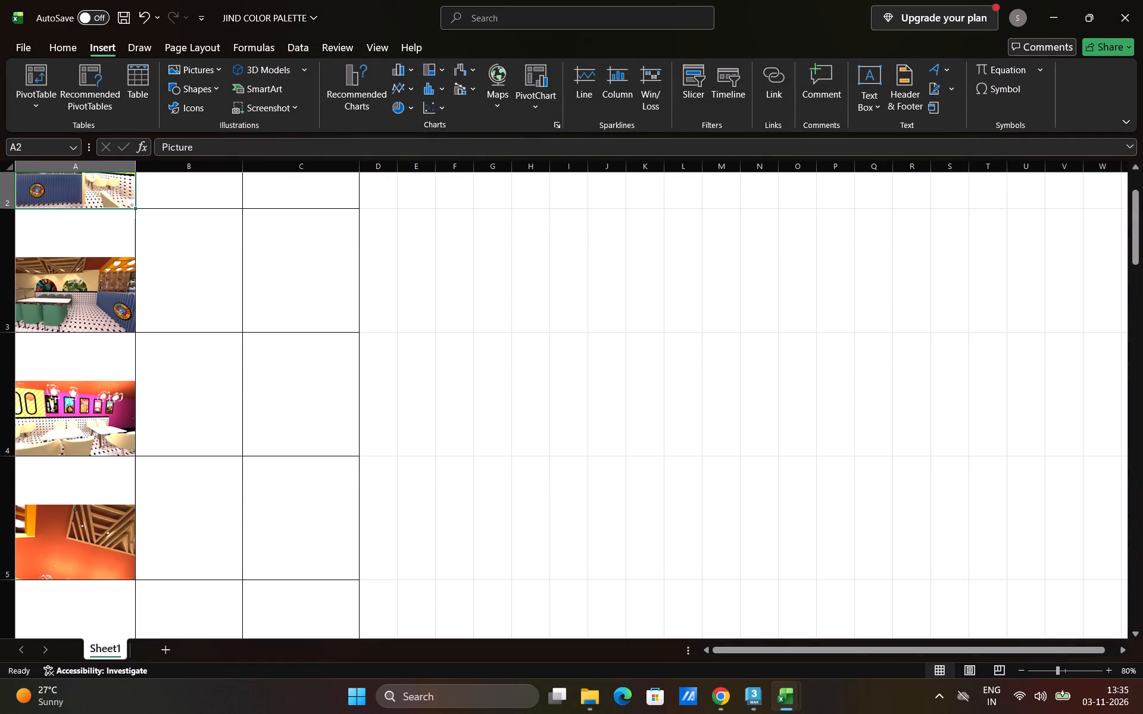
scroll(149, 497, down, 5)
click(81, 449)
scroll(245, 268, up, 5)
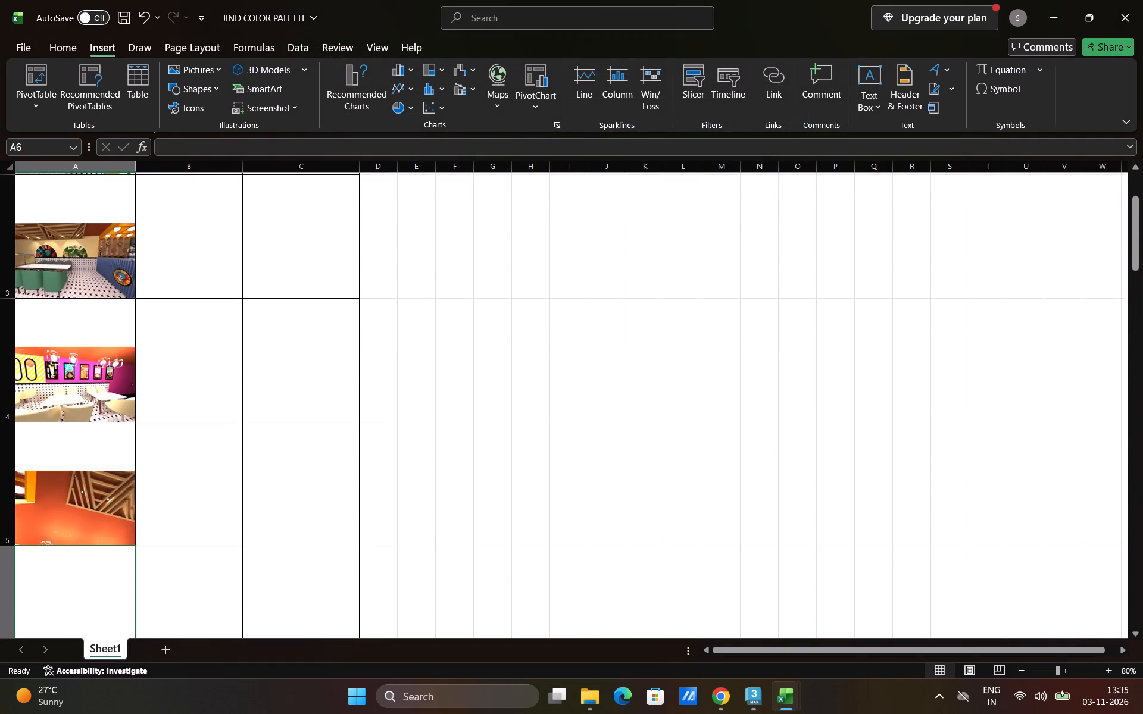
scroll(245, 268, up, 8)
Narrow columns B and C to the same smaller width.
drag(216, 234, 342, 250)
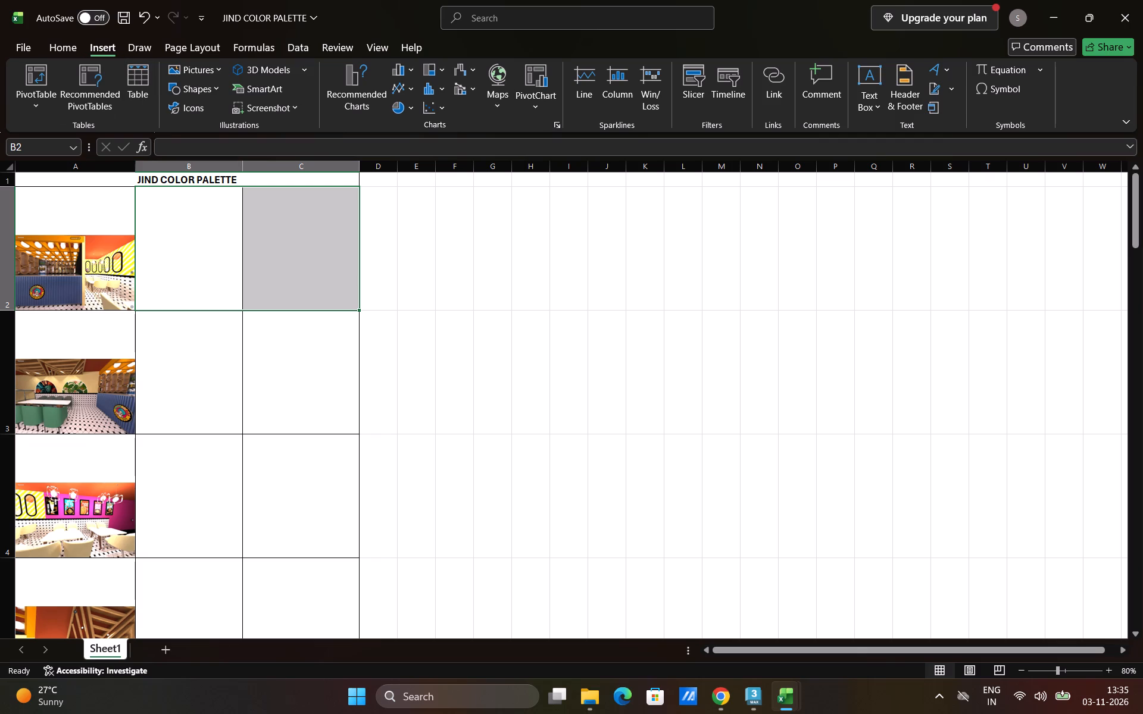
drag(188, 171, 286, 166)
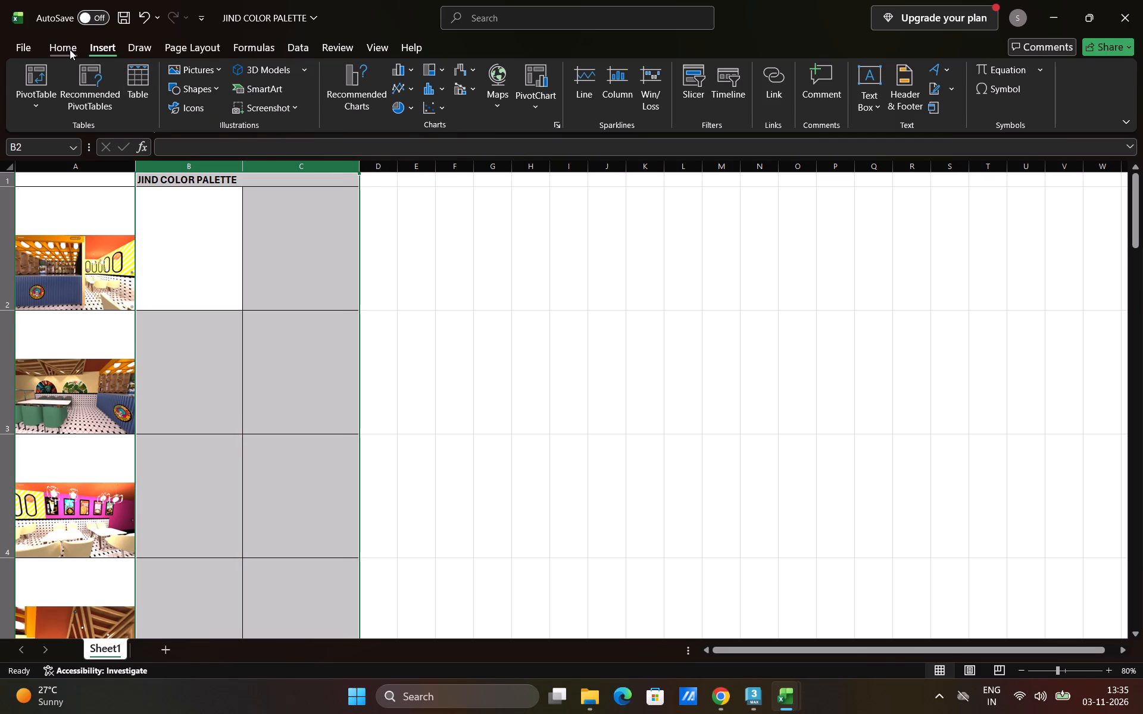
click(70, 49)
drag(359, 164, 311, 177)
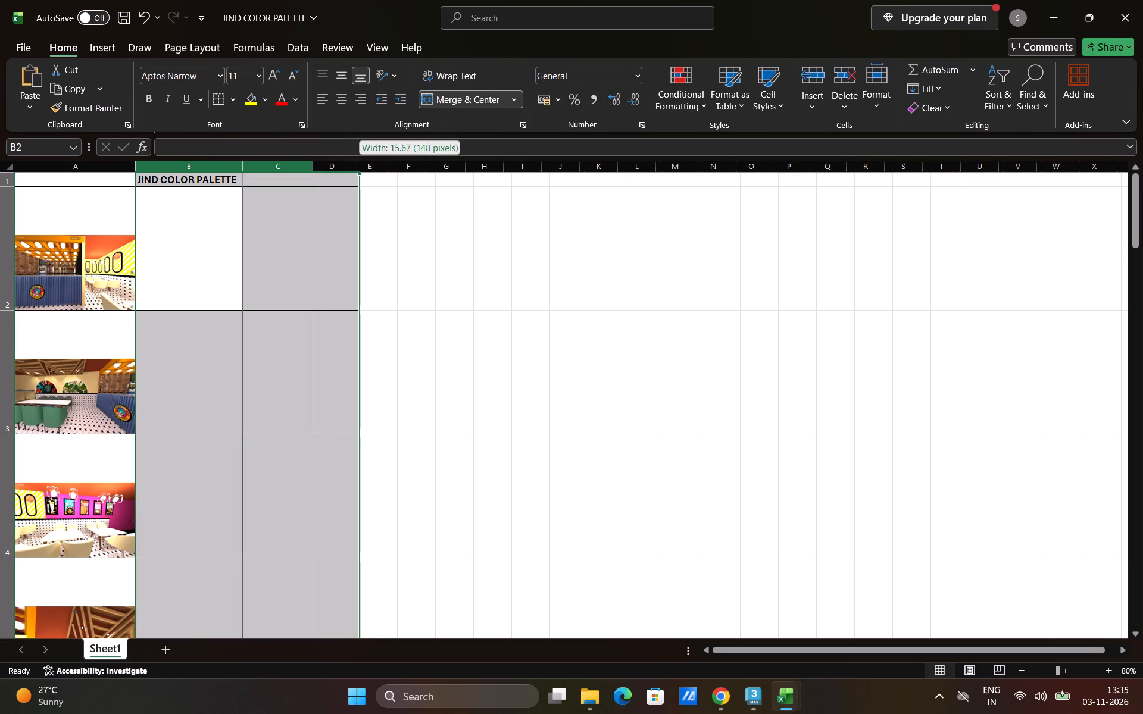
drag(311, 177, 323, 180)
drag(295, 167, 308, 171)
click(264, 291)
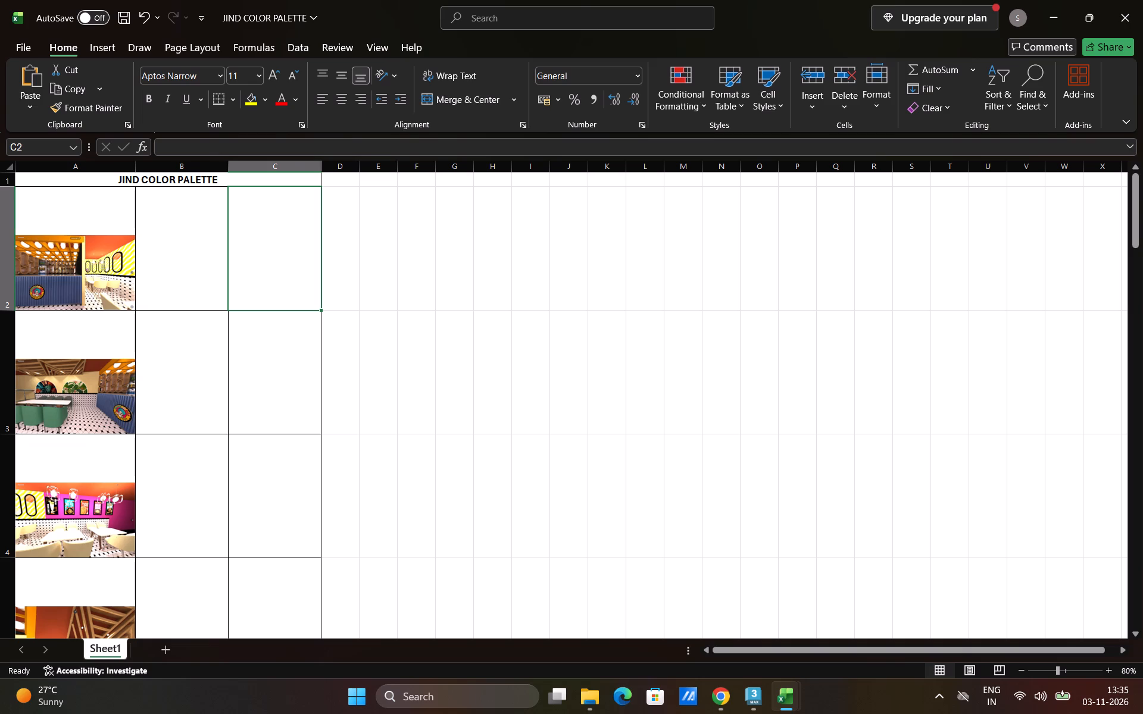
Draw cell borders across columns D to K in row 2, extending the palette table's grid.
click(233, 102)
click(307, 450)
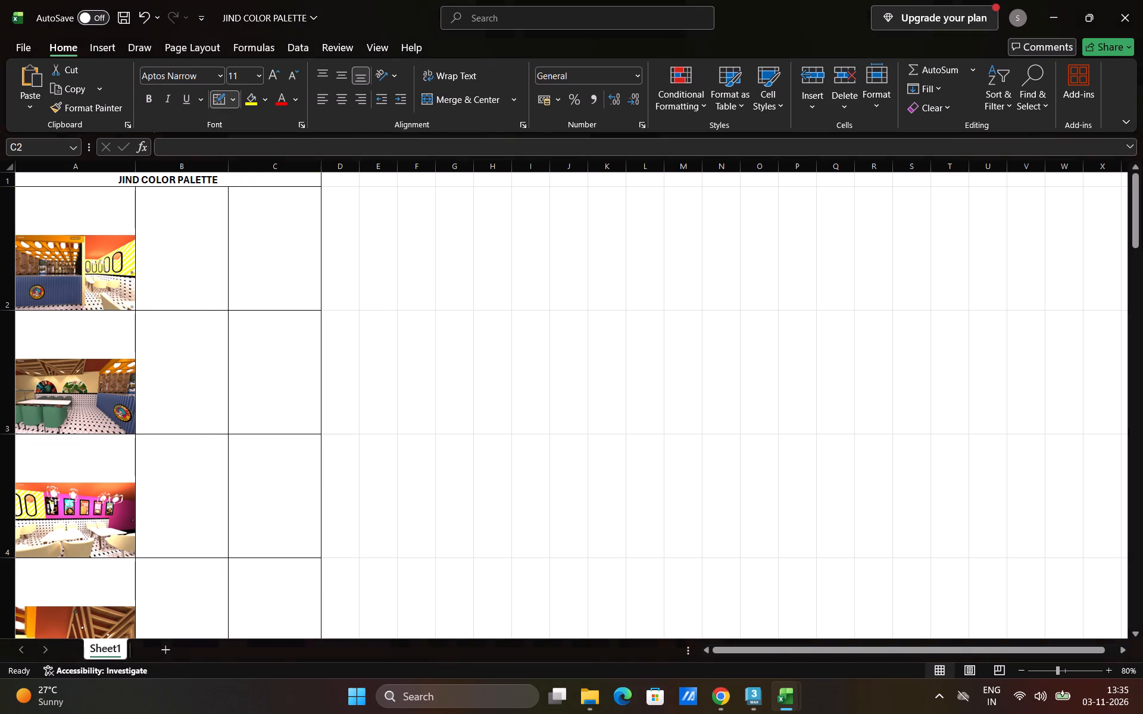
drag(343, 185, 605, 174)
drag(590, 181, 581, 256)
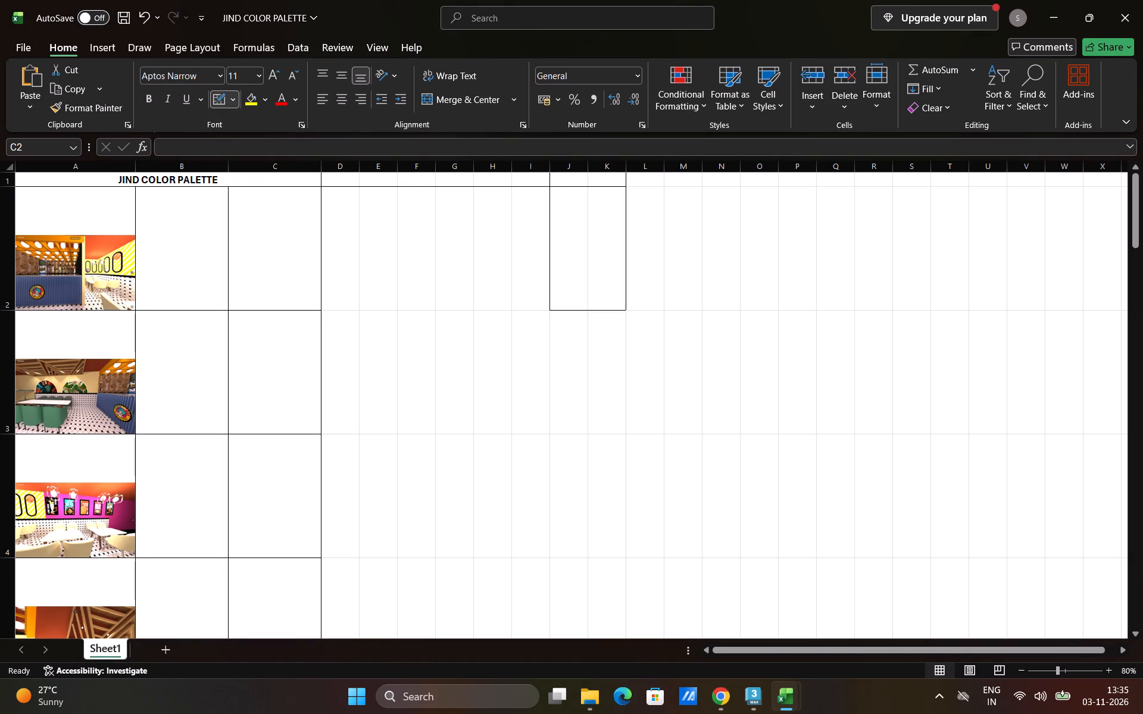
drag(581, 256, 580, 257)
drag(593, 197, 566, 283)
drag(526, 201, 513, 286)
drag(495, 206, 473, 280)
drag(445, 198, 430, 260)
drag(405, 185, 398, 234)
drag(361, 188, 363, 245)
drag(364, 196, 372, 247)
drag(368, 253, 341, 284)
drag(601, 209, 583, 261)
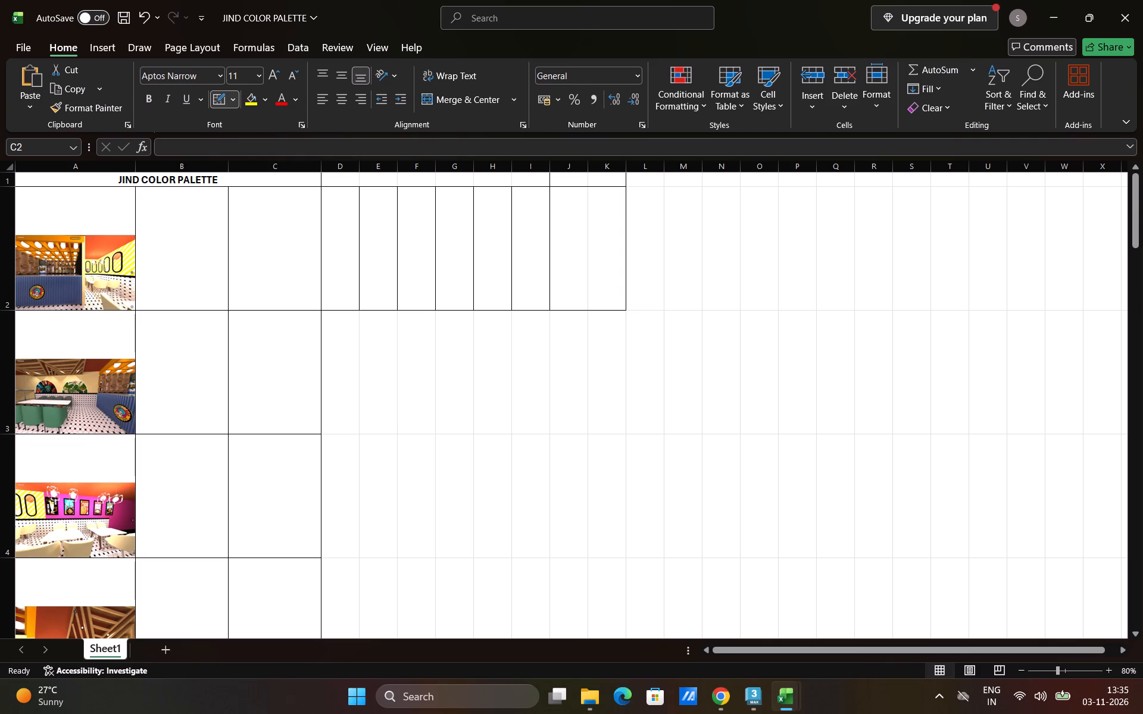
drag(602, 181, 588, 248)
Draw the dividing borders between columns D to K in title row 1.
drag(357, 184, 560, 177)
drag(560, 177, 586, 177)
drag(553, 177, 500, 205)
drag(472, 171, 462, 204)
drag(523, 169, 518, 193)
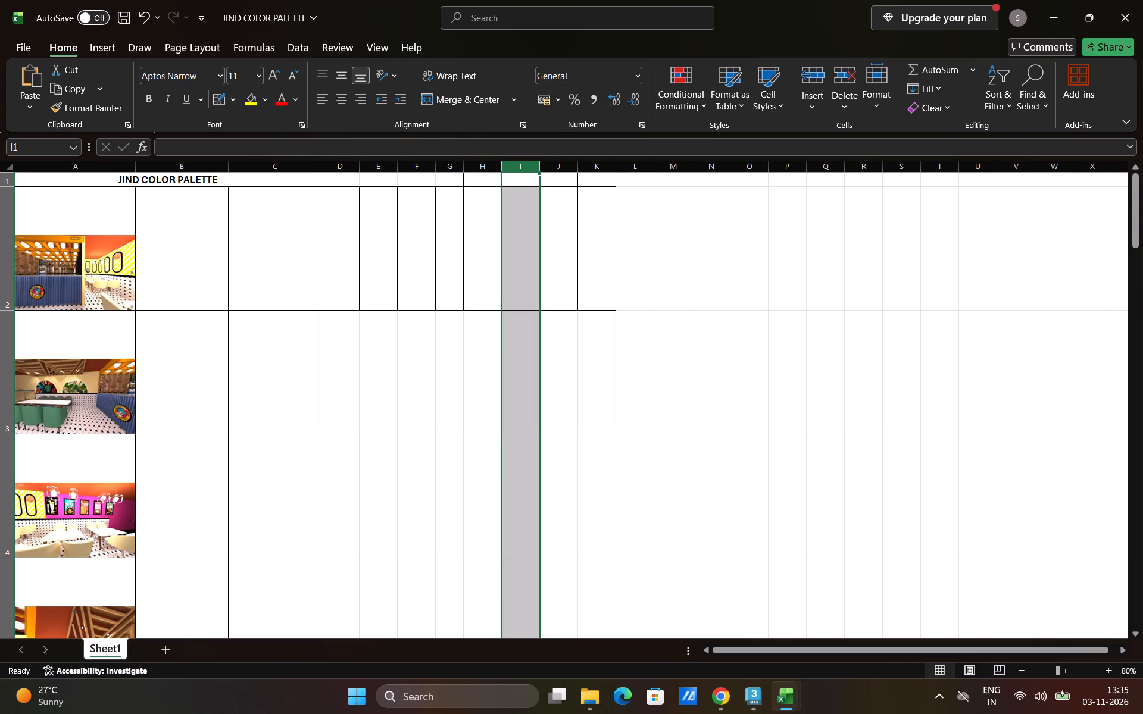
click(530, 176)
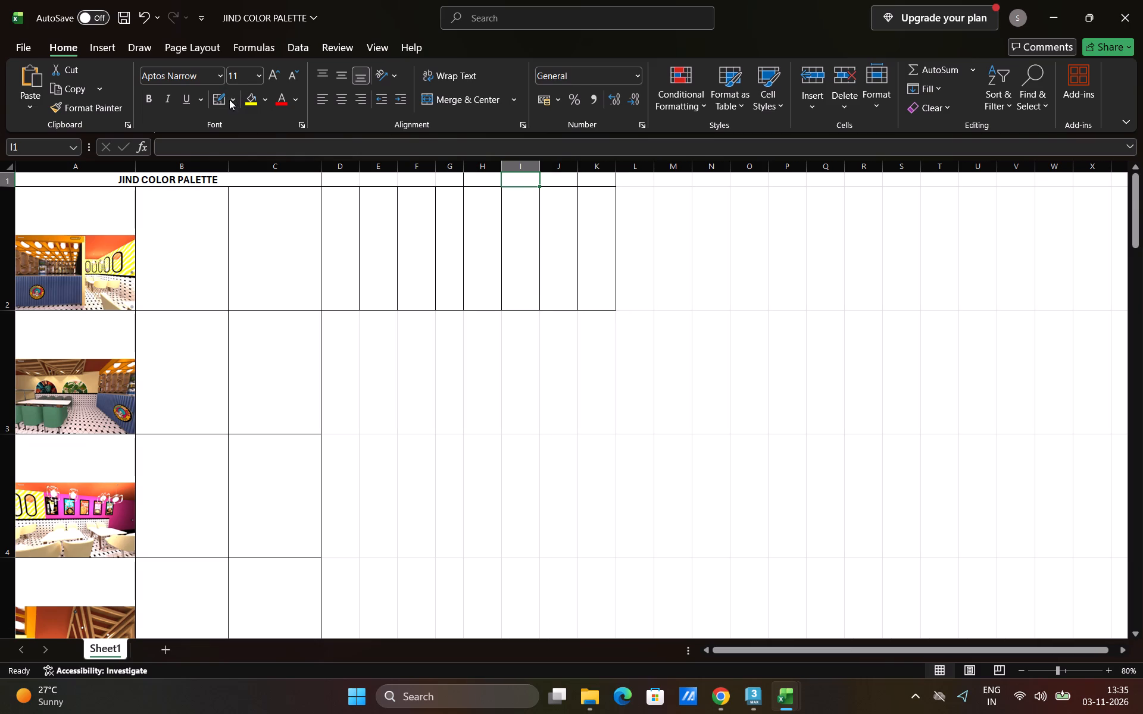
click(220, 101)
drag(368, 178, 385, 220)
drag(424, 173, 435, 198)
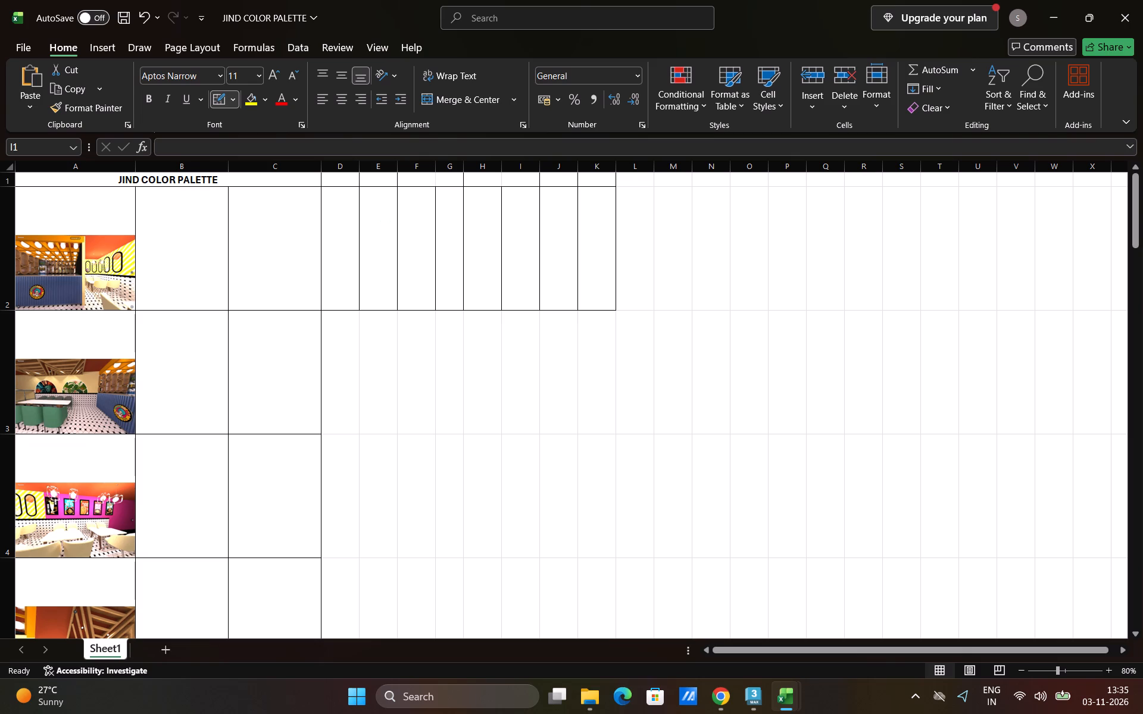
drag(503, 184, 507, 195)
drag(548, 192, 555, 199)
drag(620, 195, 619, 227)
Draw cell borders across columns D to K in row 3.
drag(554, 303, 561, 390)
drag(583, 308, 578, 374)
drag(578, 374, 578, 376)
drag(608, 299, 591, 397)
drag(511, 271, 513, 344)
drag(497, 298, 470, 368)
drag(456, 310, 424, 416)
drag(442, 300, 405, 399)
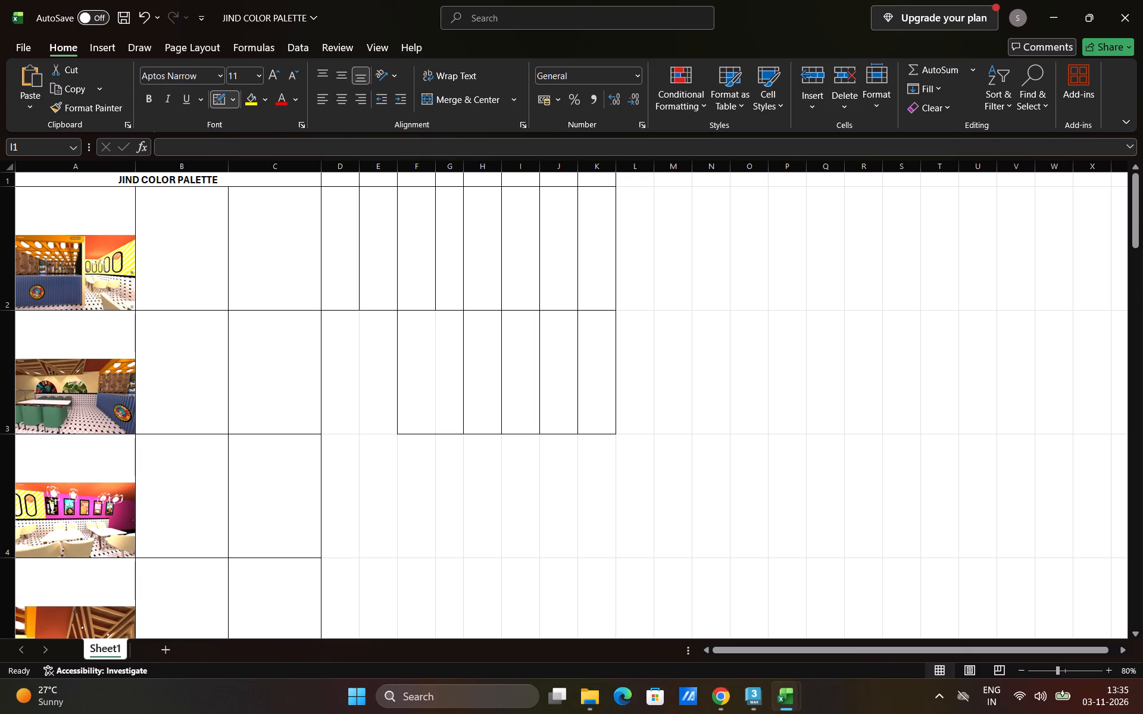
drag(405, 399, 391, 420)
drag(379, 364, 380, 424)
drag(429, 284, 427, 366)
drag(324, 380, 323, 401)
drag(345, 349, 366, 414)
Draw cell borders across columns D to K in row 4, closing the remaining gaps in row 3's grid.
drag(367, 420, 354, 476)
drag(378, 431, 371, 508)
drag(385, 450, 374, 527)
drag(501, 417, 477, 517)
drag(457, 433, 419, 545)
drag(451, 459, 449, 530)
drag(442, 461, 438, 537)
drag(536, 459, 529, 524)
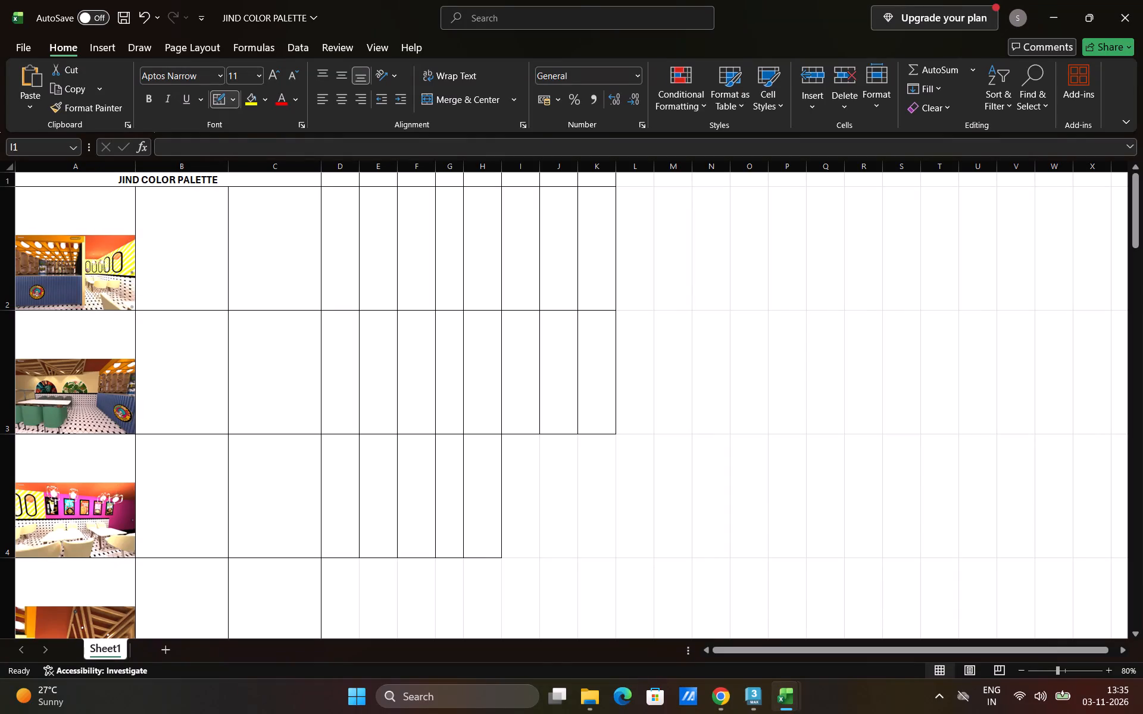
drag(574, 475, 567, 606)
drag(594, 508, 595, 577)
drag(607, 474, 590, 571)
scroll(530, 422, down, 4)
drag(529, 359, 590, 383)
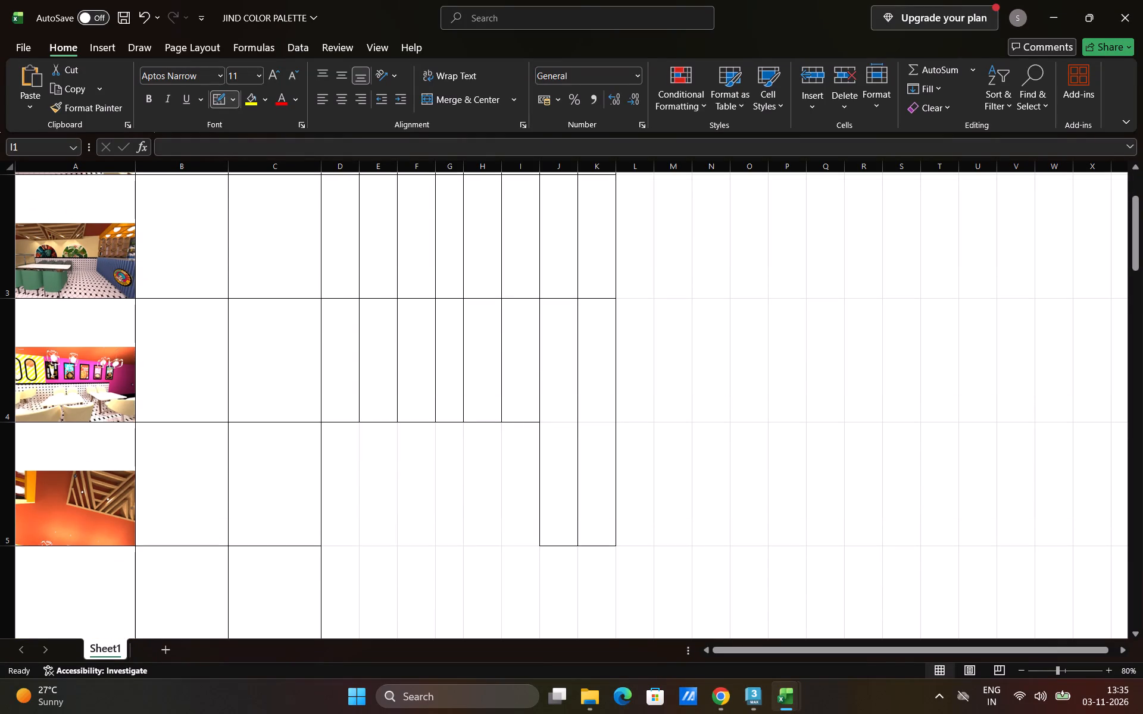
Draw cell borders across columns D to K in row 5.
drag(573, 387, 512, 509)
drag(529, 415, 332, 501)
drag(342, 455, 470, 443)
drag(499, 399, 457, 540)
drag(413, 440, 385, 566)
drag(385, 460, 371, 546)
drag(420, 454, 427, 540)
drag(505, 433, 483, 535)
Draw cell borders across columns D to K in row 6.
scroll(472, 359, down, 4)
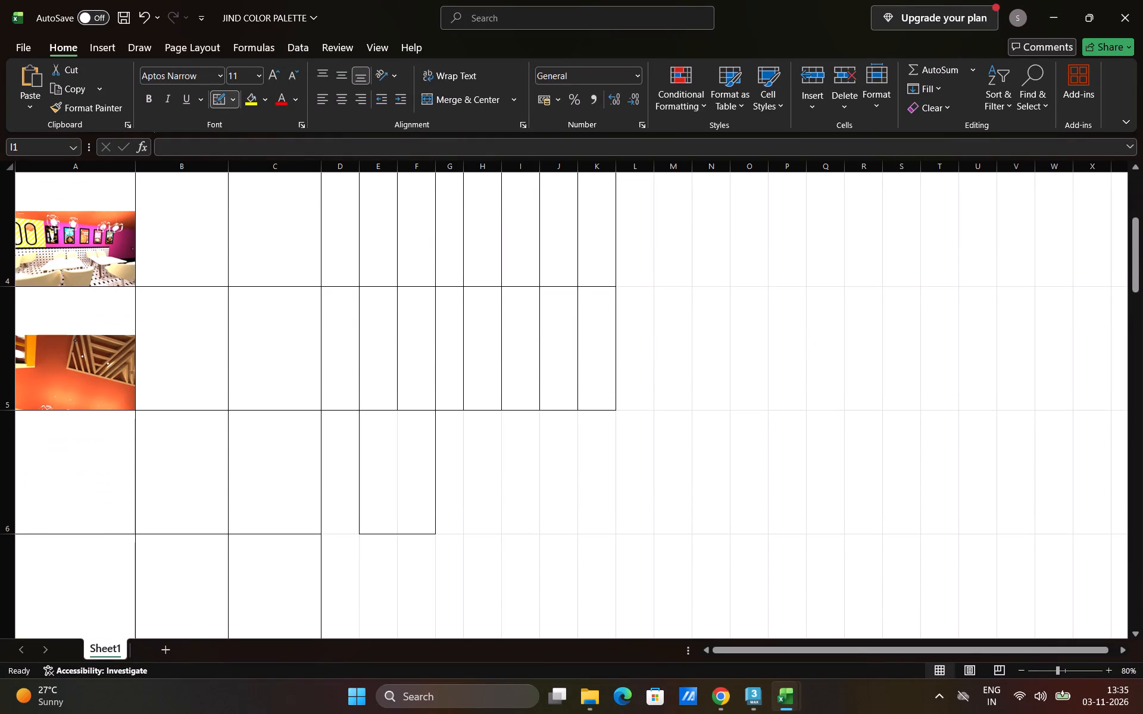
drag(407, 341, 373, 480)
drag(383, 419, 389, 483)
drag(373, 437, 348, 491)
drag(507, 392, 478, 502)
drag(454, 422, 448, 496)
drag(513, 412, 510, 463)
drag(544, 402, 572, 500)
drag(607, 426, 608, 487)
scroll(561, 363, down, 4)
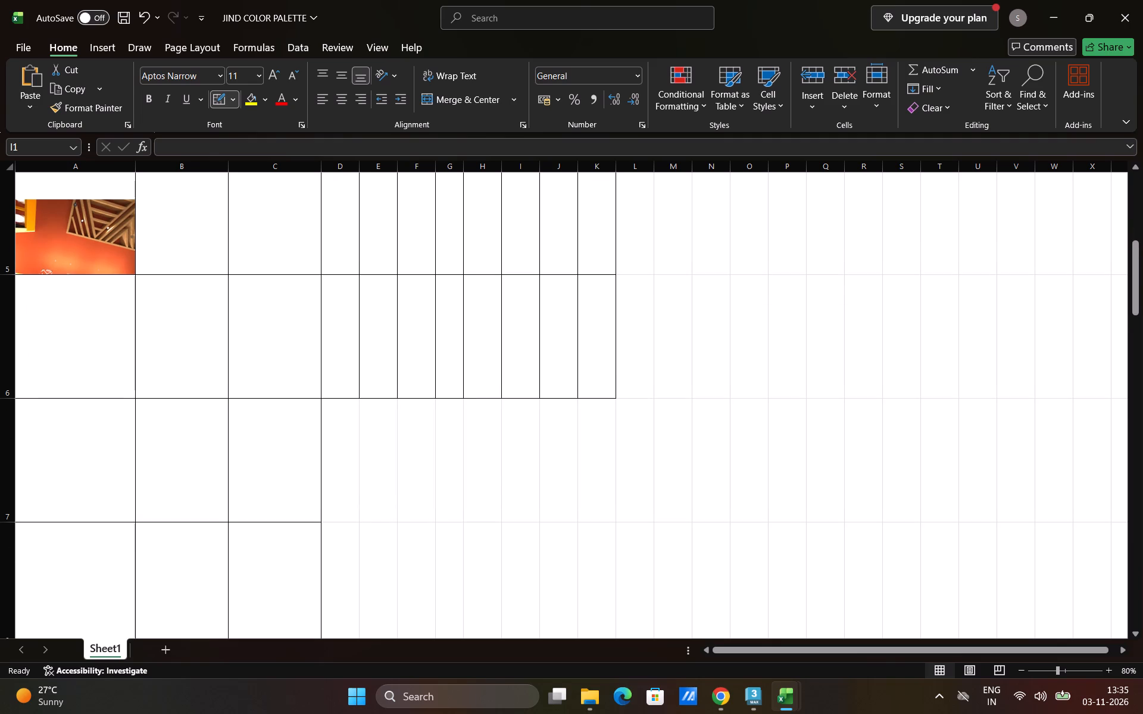
key(Escape)
Widen columns D through K together to one equal, larger width.
scroll(477, 322, up, 15)
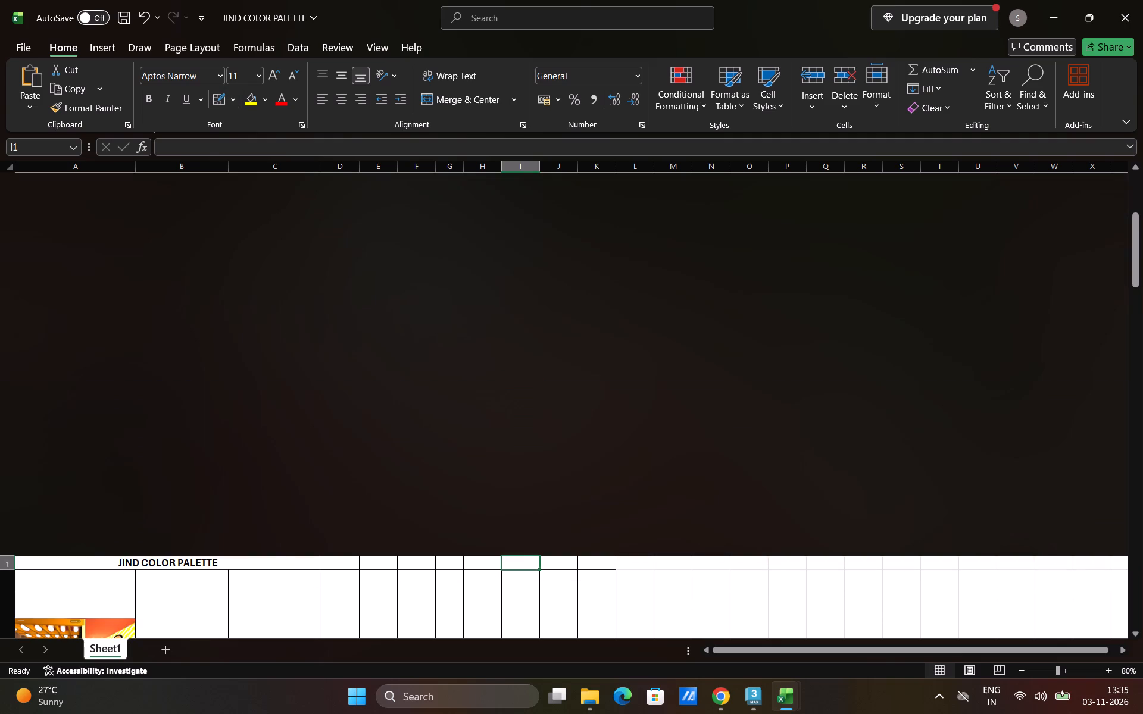
scroll(135, 185, right, 2)
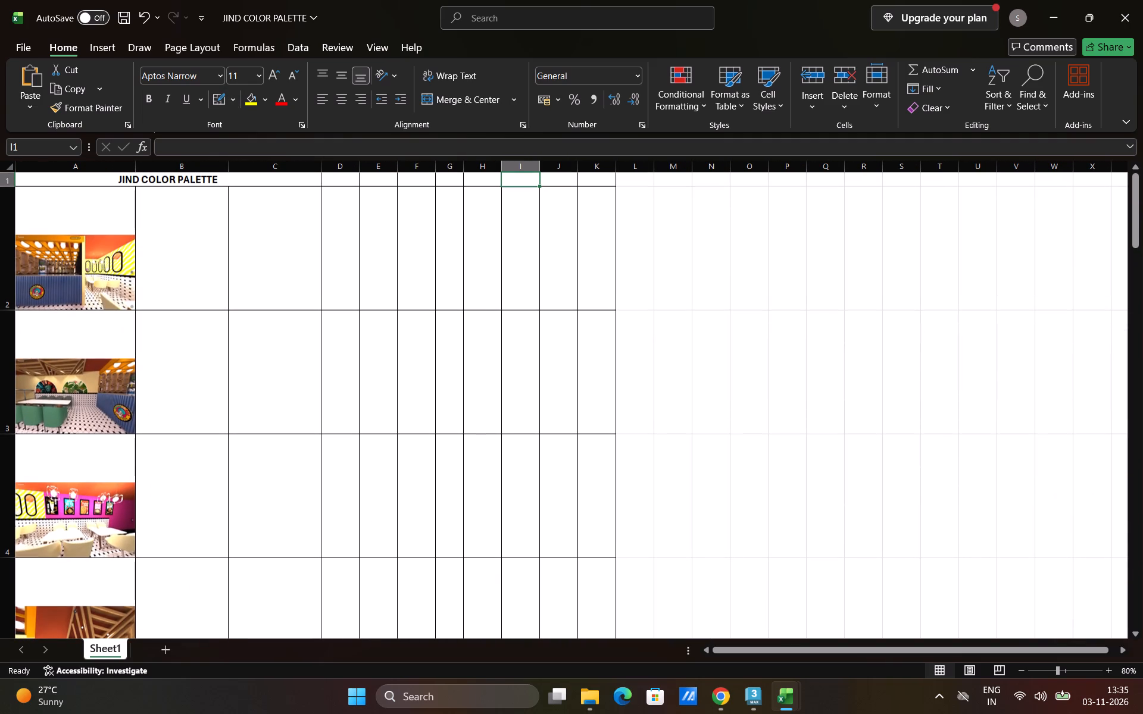
drag(344, 167, 602, 162)
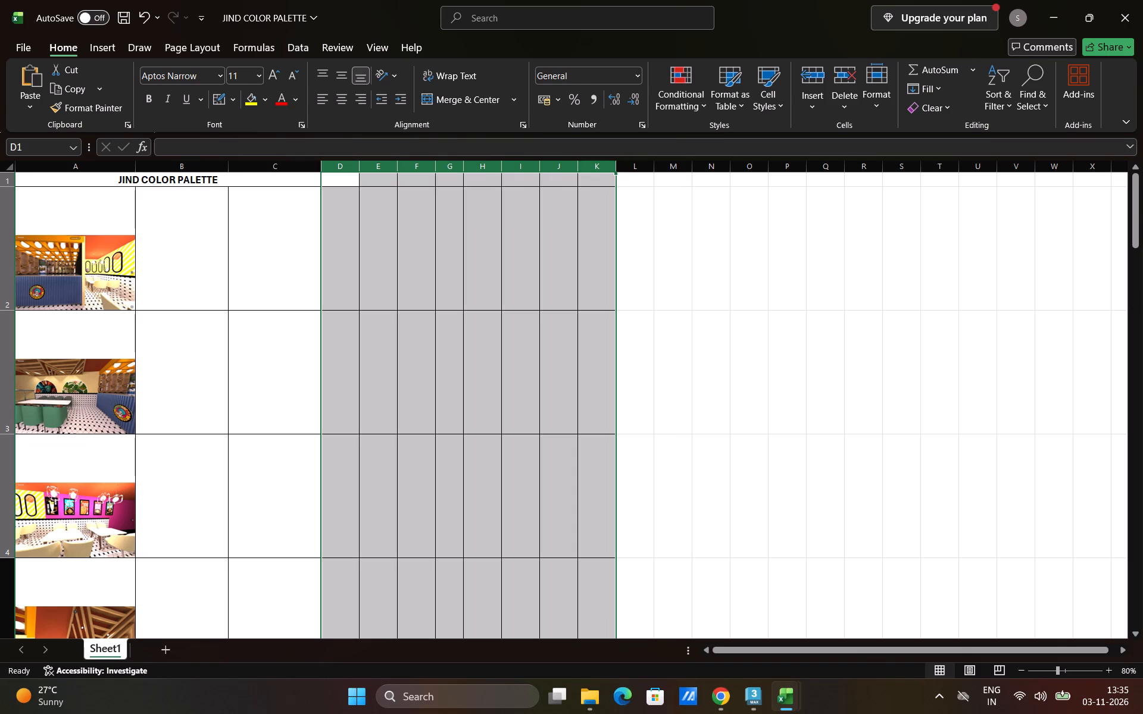
drag(616, 170, 658, 170)
Draw cell borders across columns D to K in rows 7 and 8.
scroll(523, 245, down, 2)
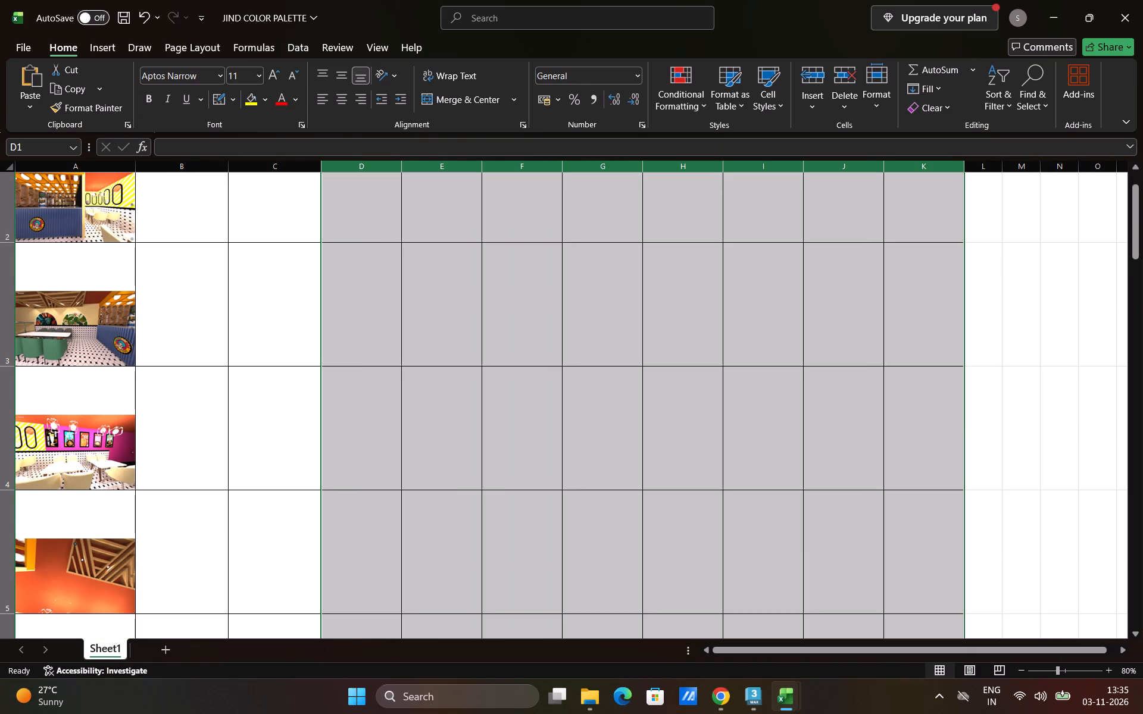
scroll(523, 245, down, 10)
click(441, 387)
scroll(418, 402, down, 2)
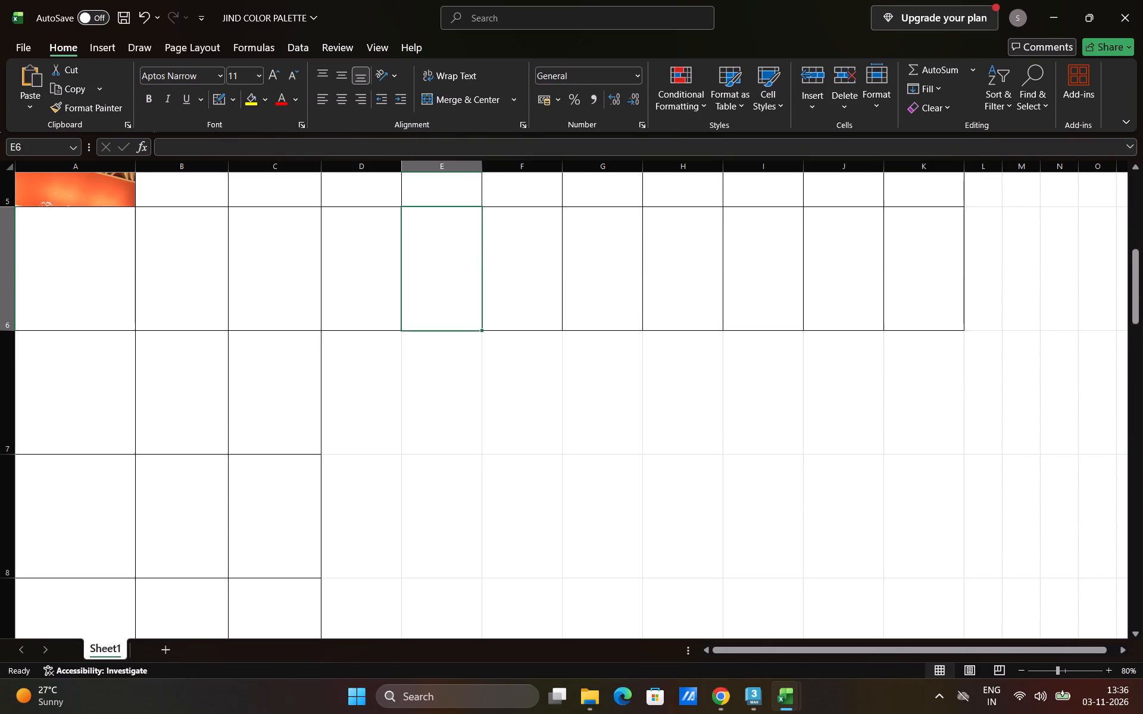
click(219, 111)
click(221, 105)
drag(344, 393, 838, 384)
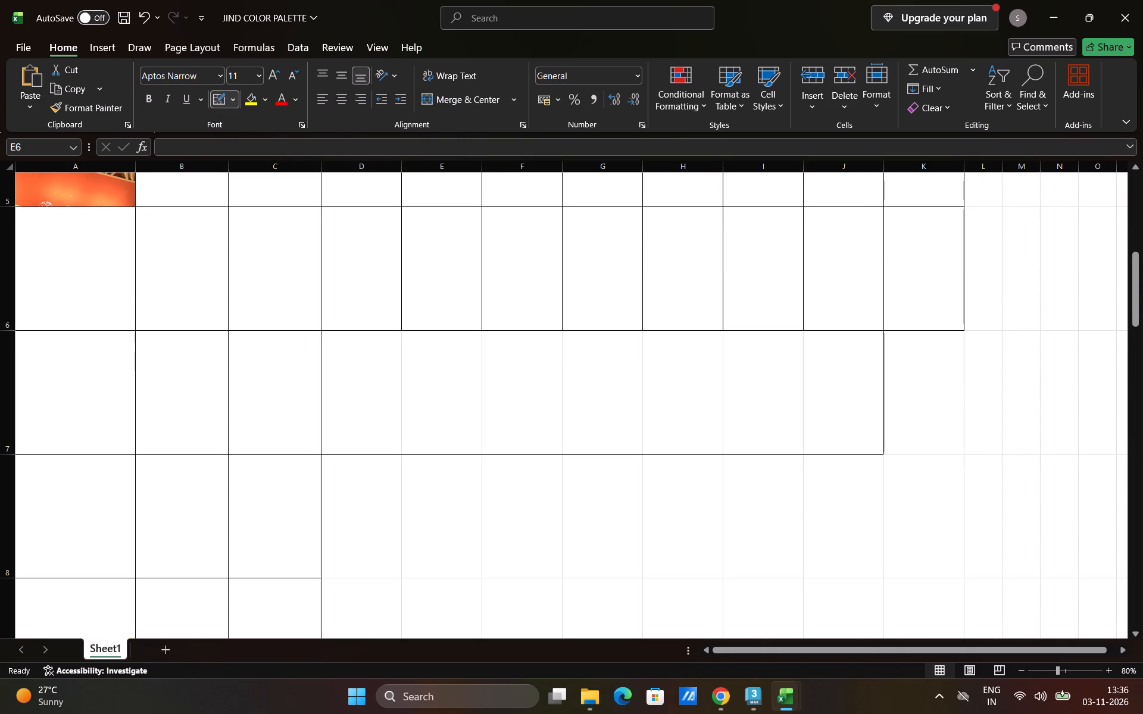
drag(838, 384, 902, 374)
drag(932, 471, 426, 506)
drag(478, 452, 320, 489)
drag(380, 383, 392, 443)
drag(500, 377, 544, 493)
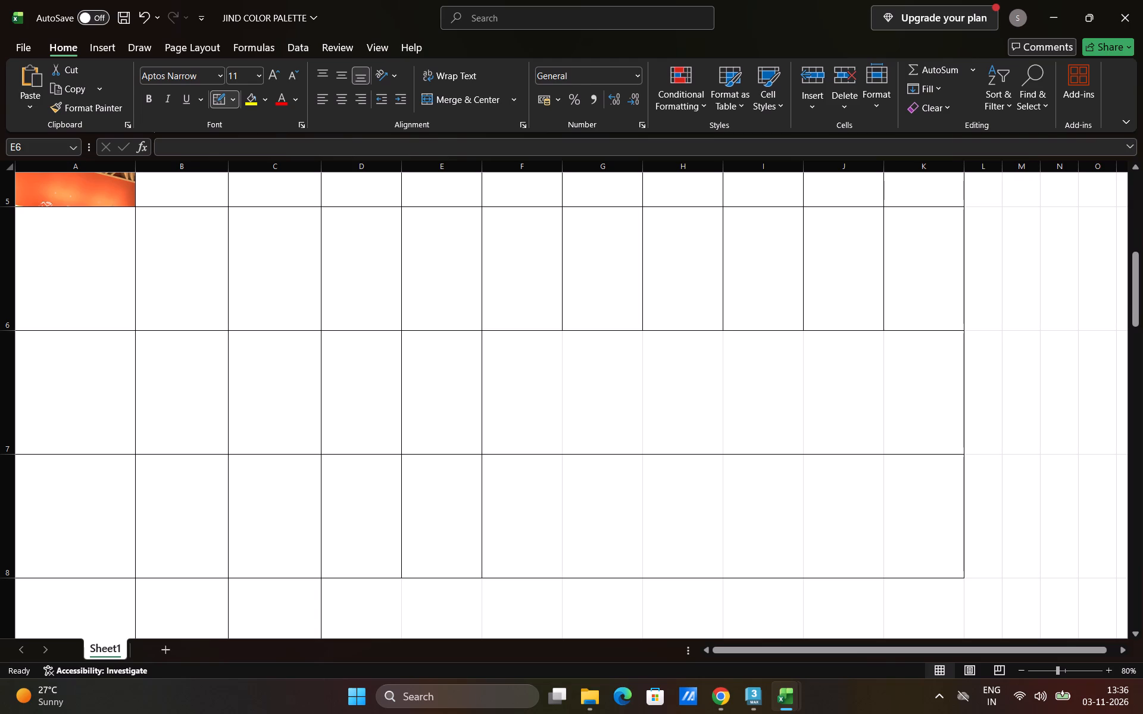
drag(670, 386, 679, 505)
drag(786, 371, 817, 528)
drag(844, 428, 826, 498)
Draw cell borders across columns D to K in rows 9 and 10.
scroll(674, 359, down, 2)
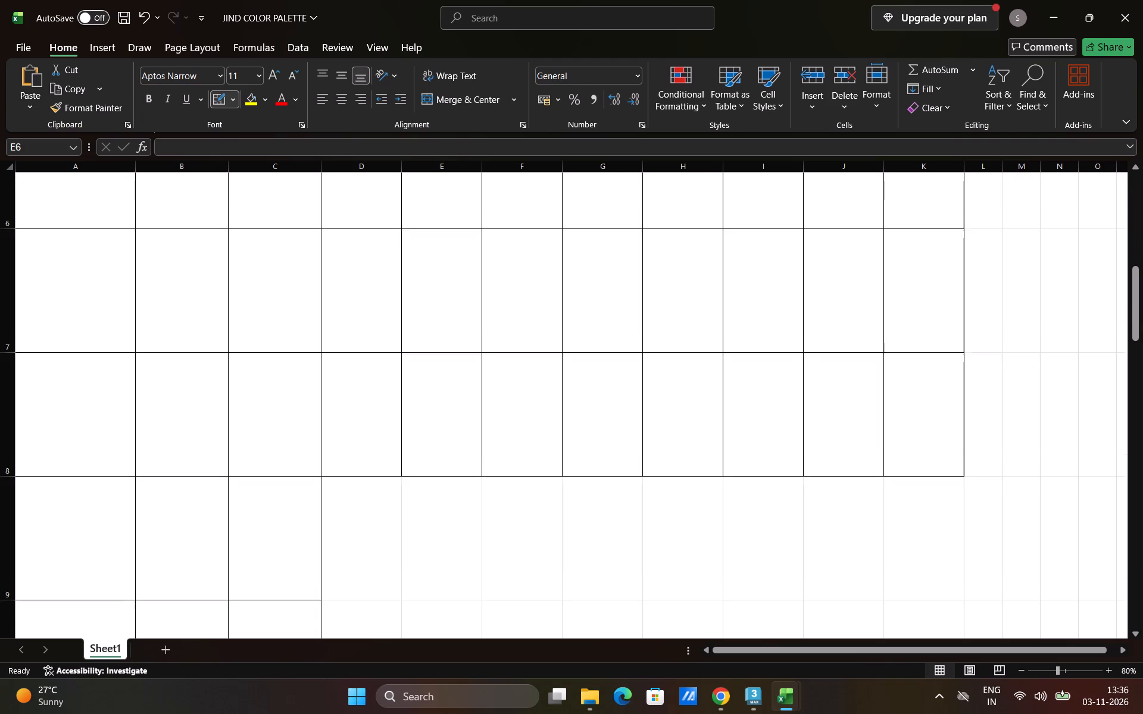
scroll(640, 365, down, 4)
drag(891, 336, 904, 514)
drag(909, 450, 567, 475)
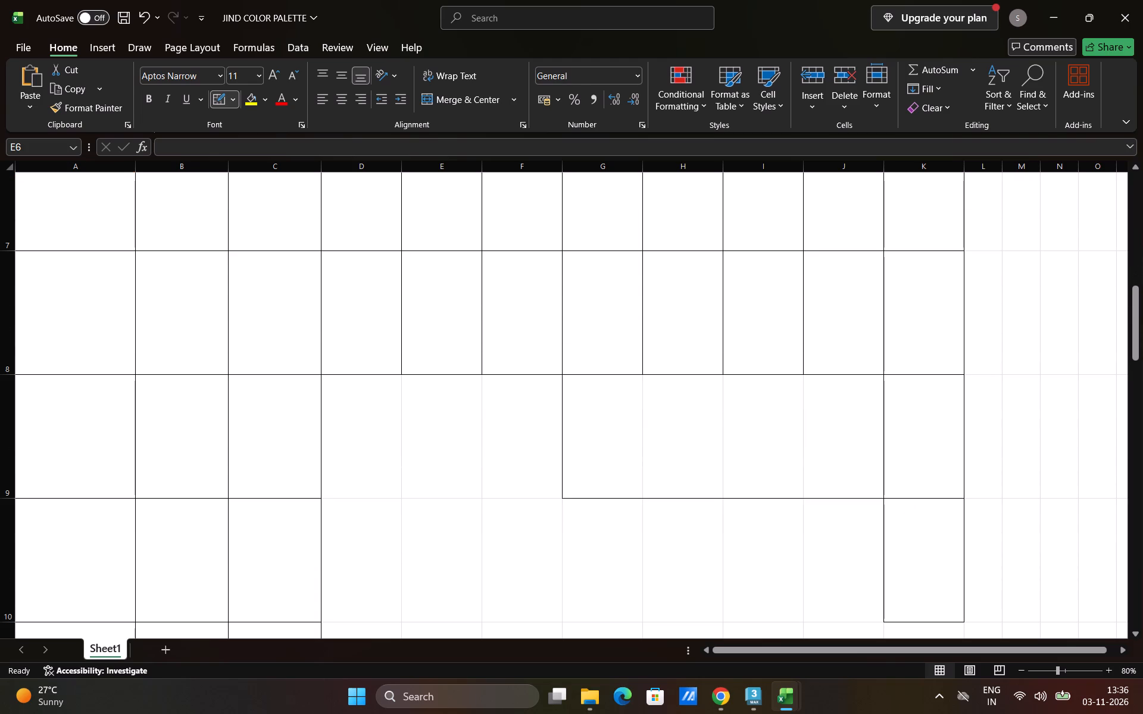
drag(567, 475, 371, 488)
drag(842, 473, 360, 522)
drag(440, 412, 429, 556)
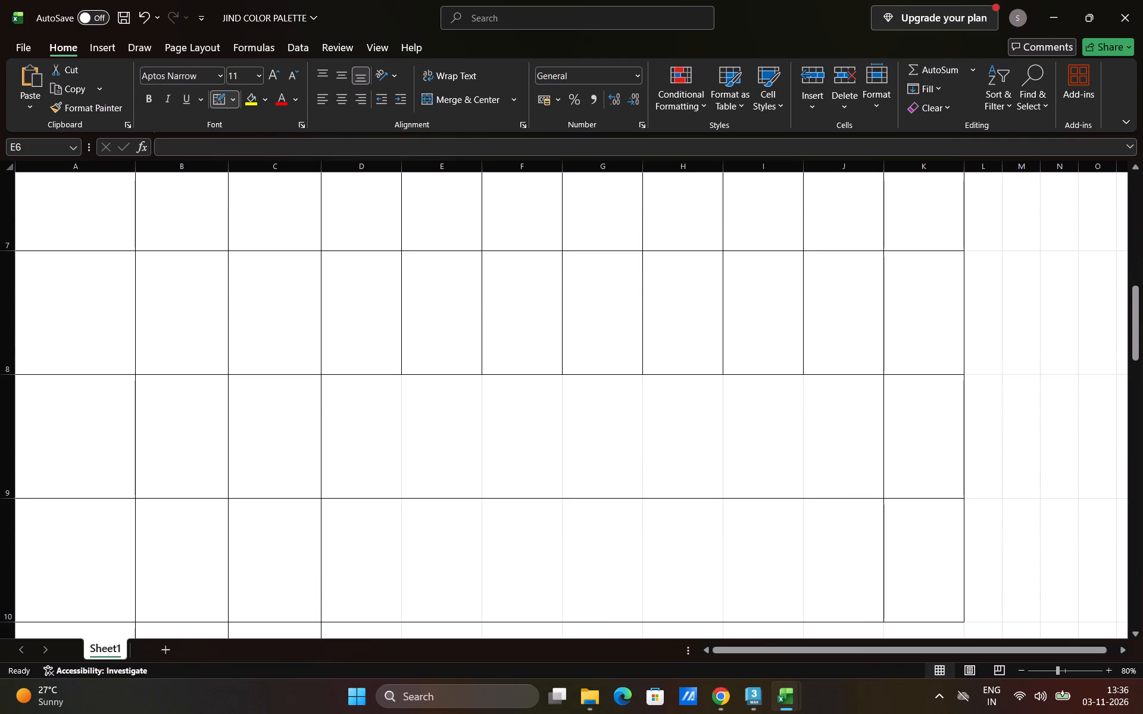
drag(657, 394, 663, 583)
drag(592, 396, 592, 553)
drag(802, 379, 808, 570)
Draw cell borders across columns D to K in row 11, then save the workbook.
scroll(687, 347, down, 7)
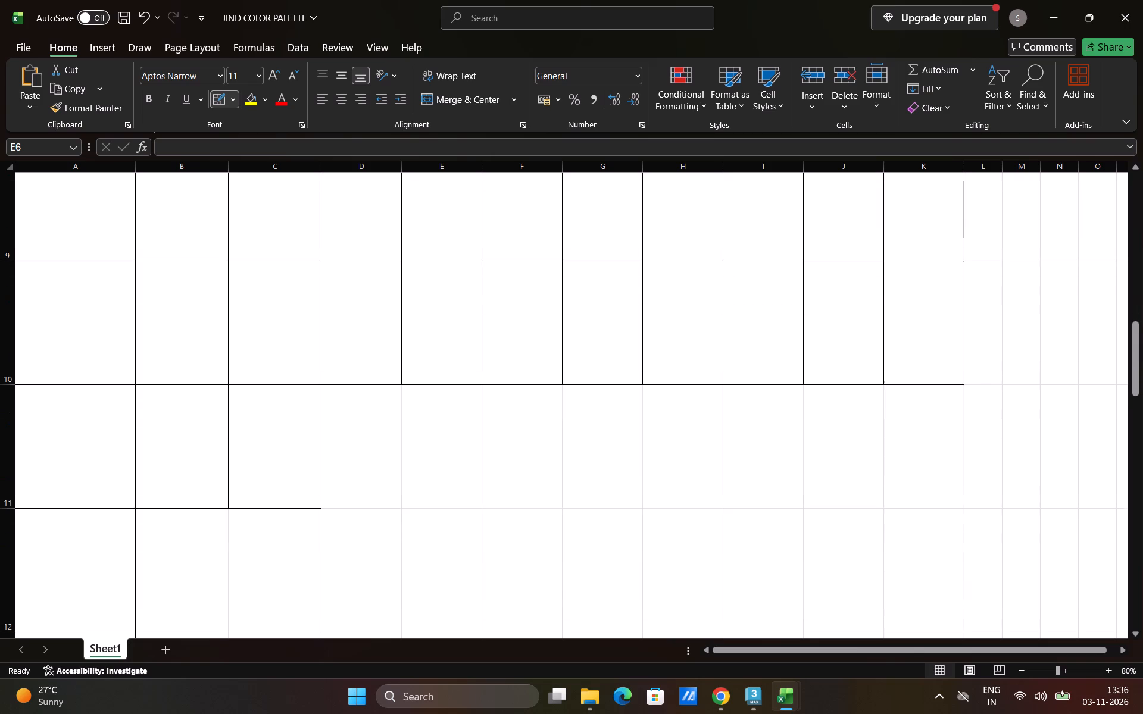
drag(898, 338, 907, 434)
drag(934, 413, 320, 440)
drag(425, 336, 447, 479)
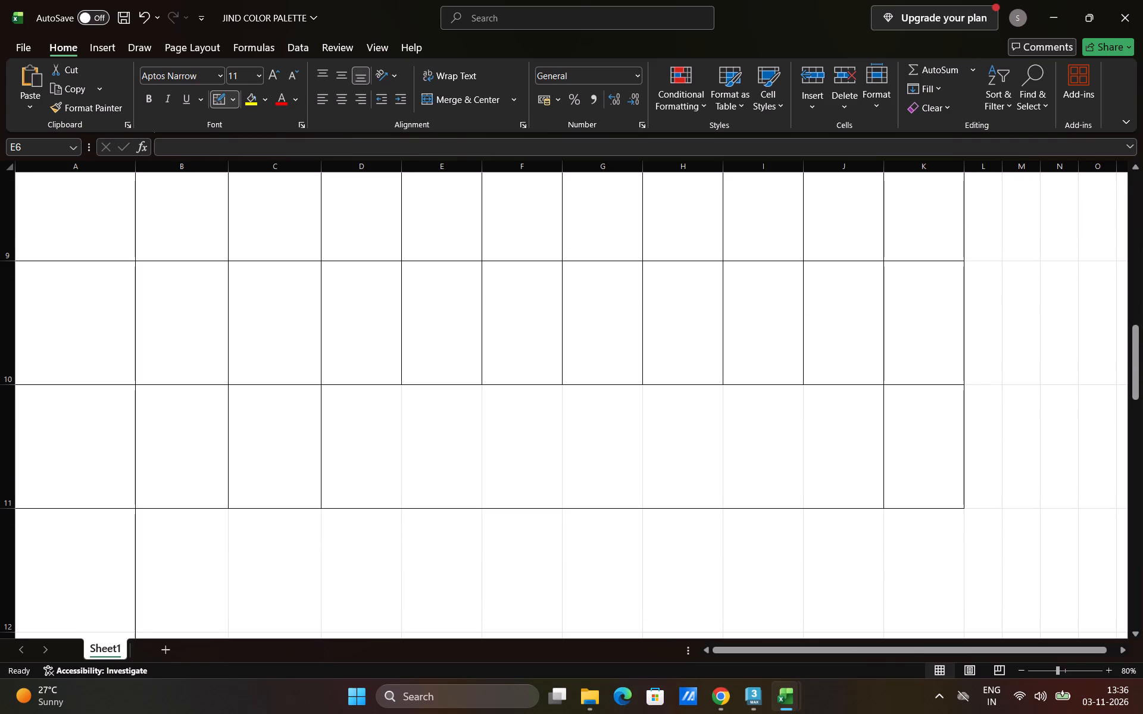
drag(677, 353, 677, 390)
drag(802, 330, 726, 465)
click(508, 465)
drag(617, 314, 604, 388)
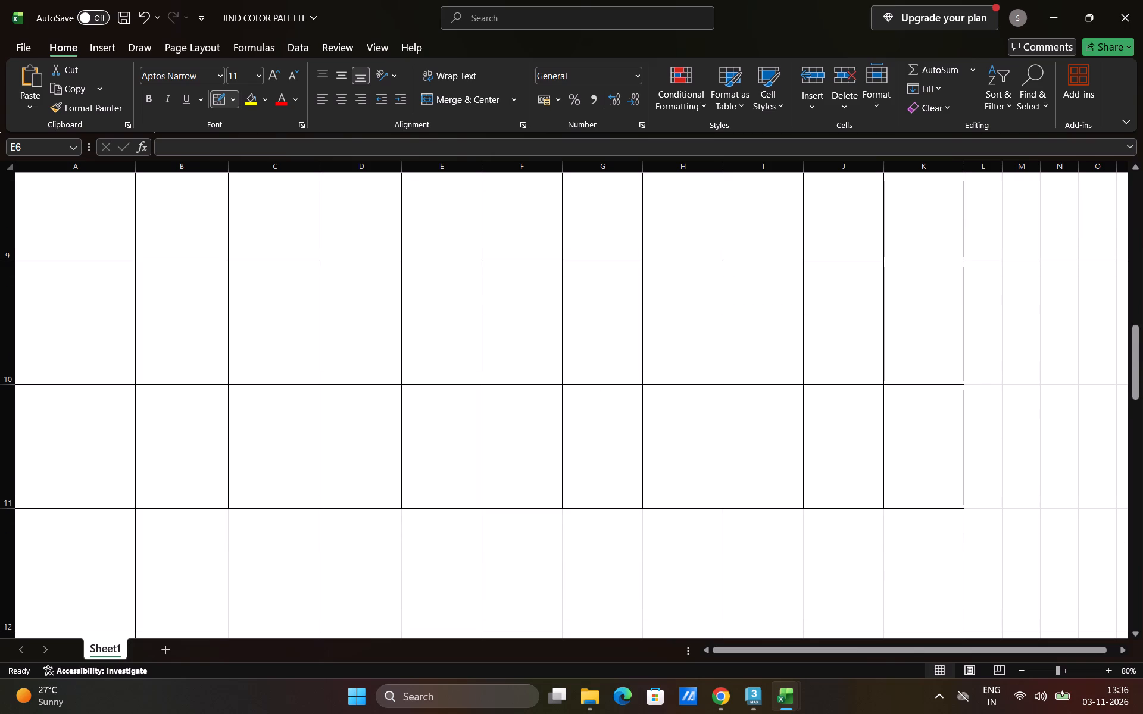
key(Escape)
key(ctrl+s)
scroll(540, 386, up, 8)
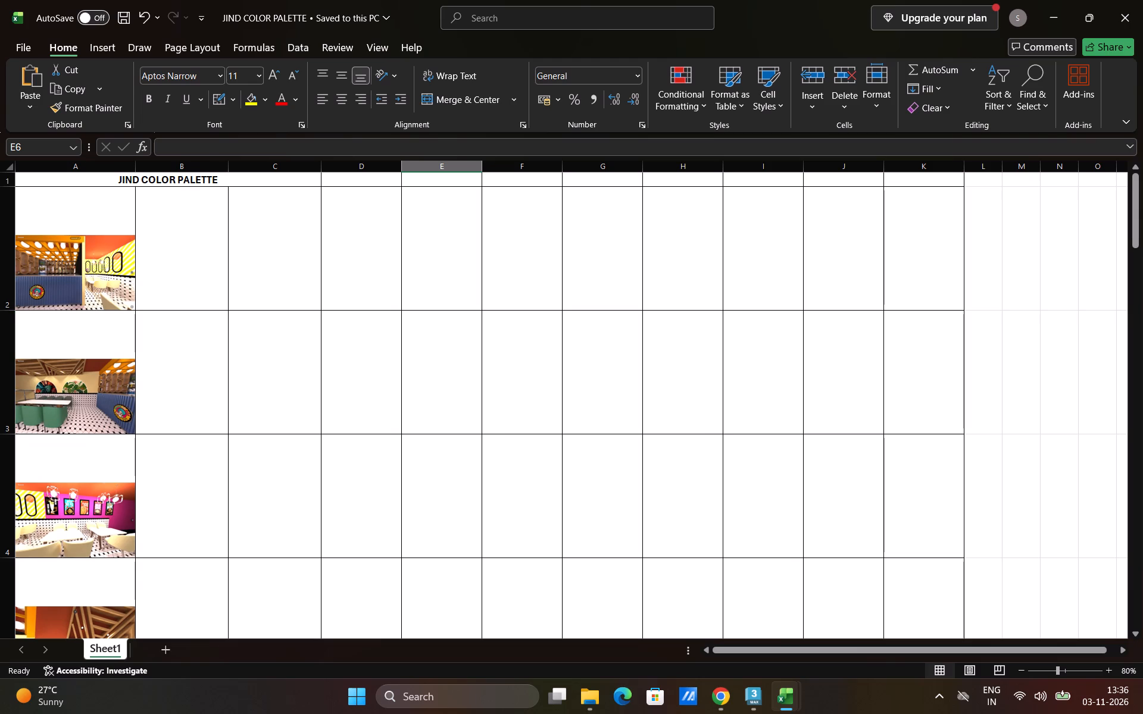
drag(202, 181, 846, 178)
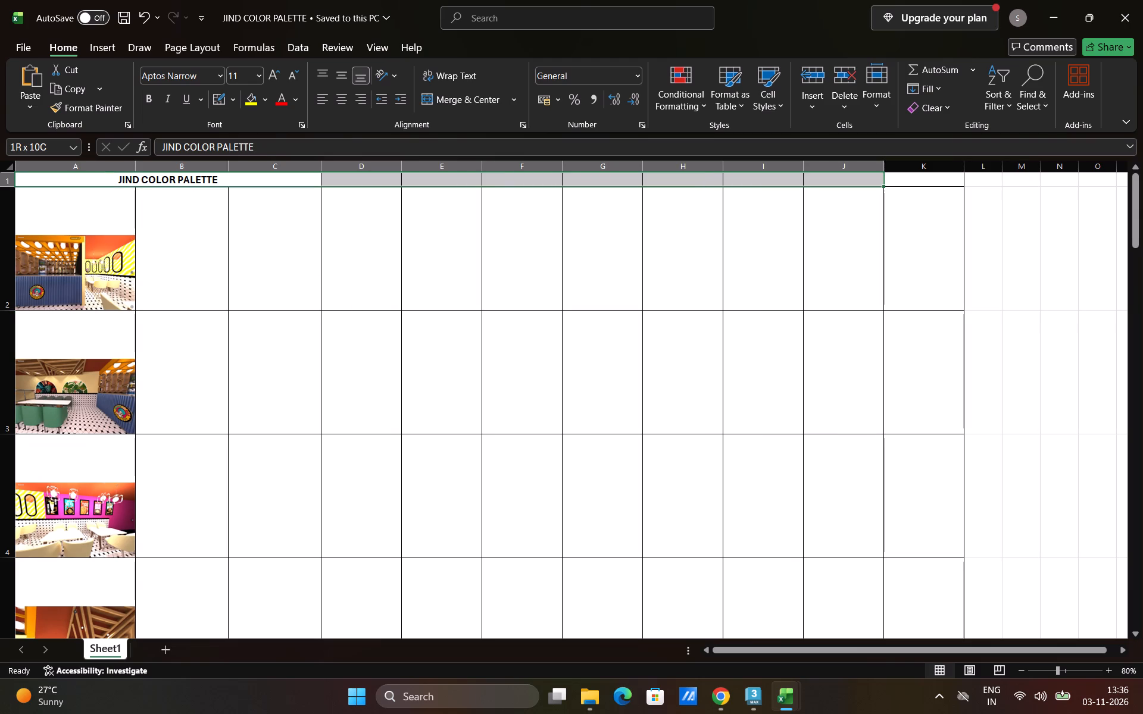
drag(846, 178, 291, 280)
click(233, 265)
Save the JIND COLOR PALETTE workbook.
key(ctrl+s)
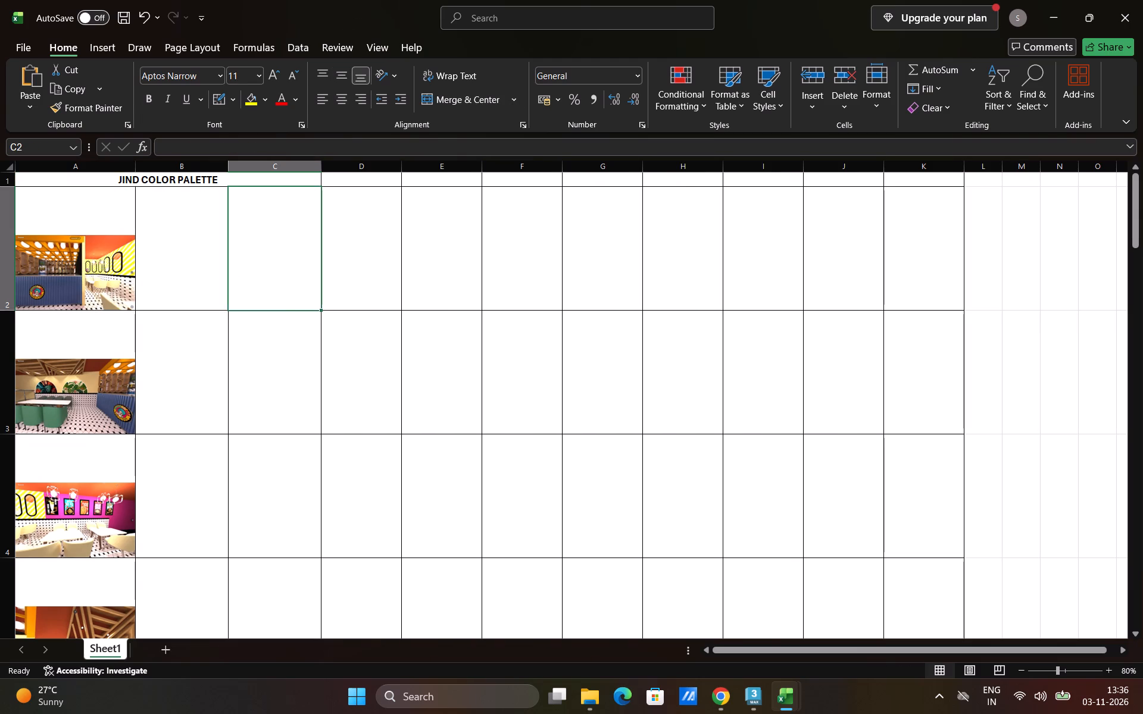
Insert the Golden Yellow 5035 swatch picture 29383 from the Downloads folder into cell B2.
click(193, 283)
click(97, 43)
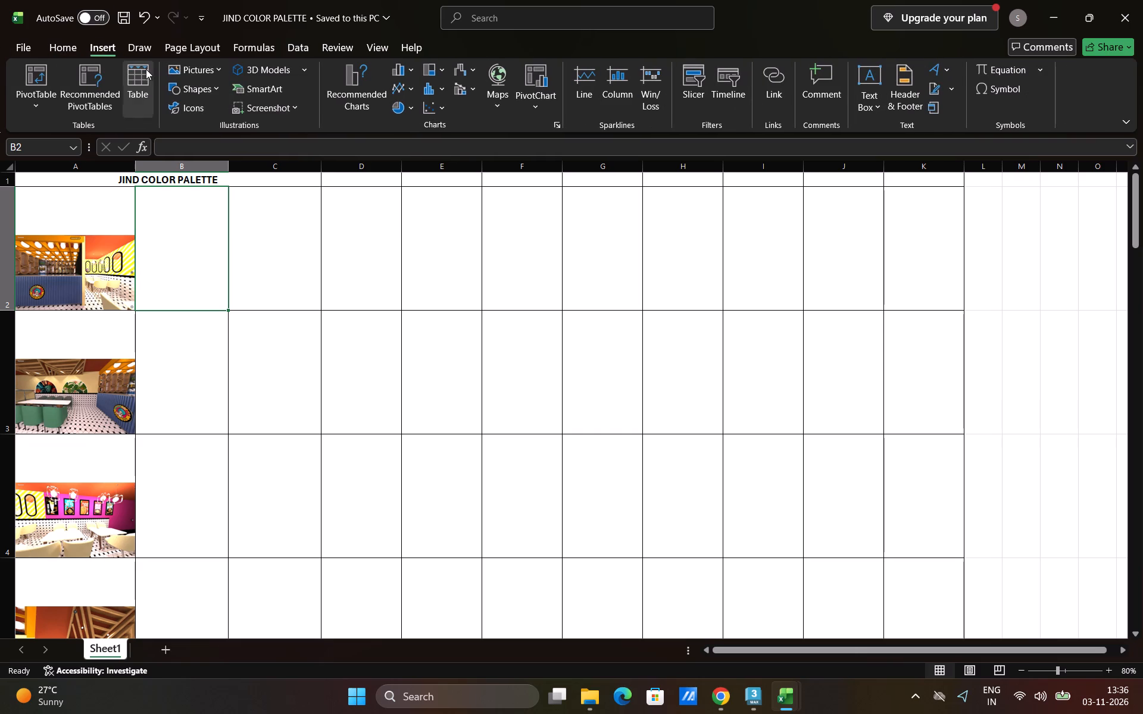
click(198, 69)
click(214, 86)
click(315, 108)
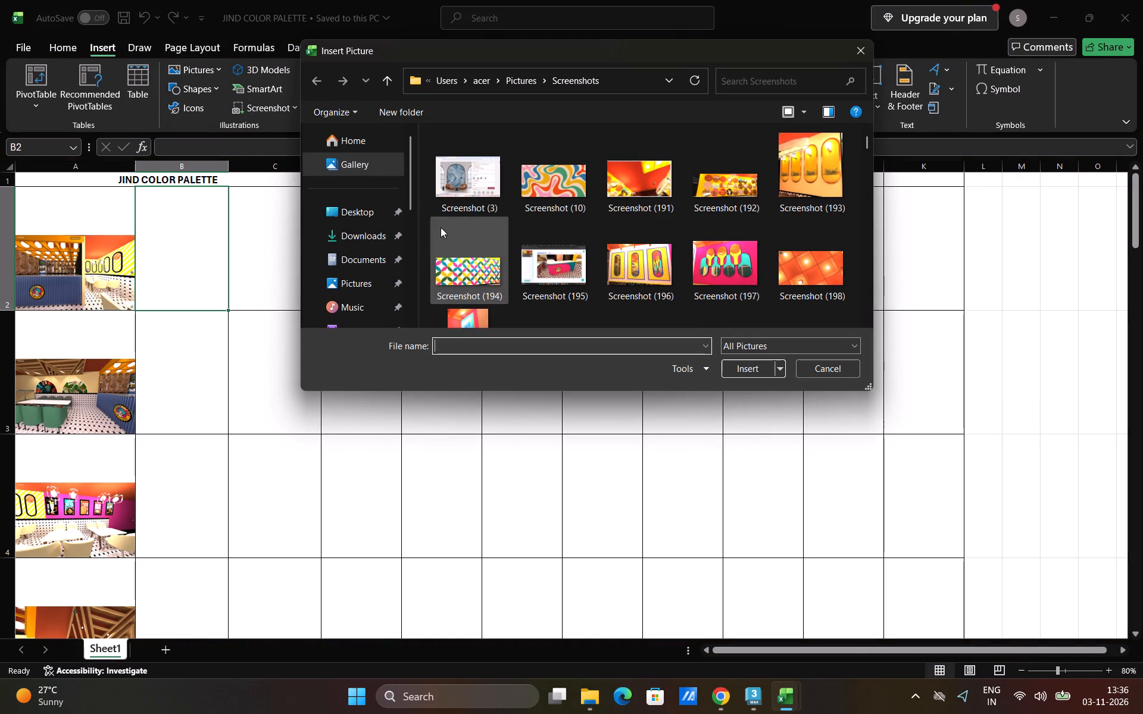
click(372, 230)
drag(866, 146, 875, 177)
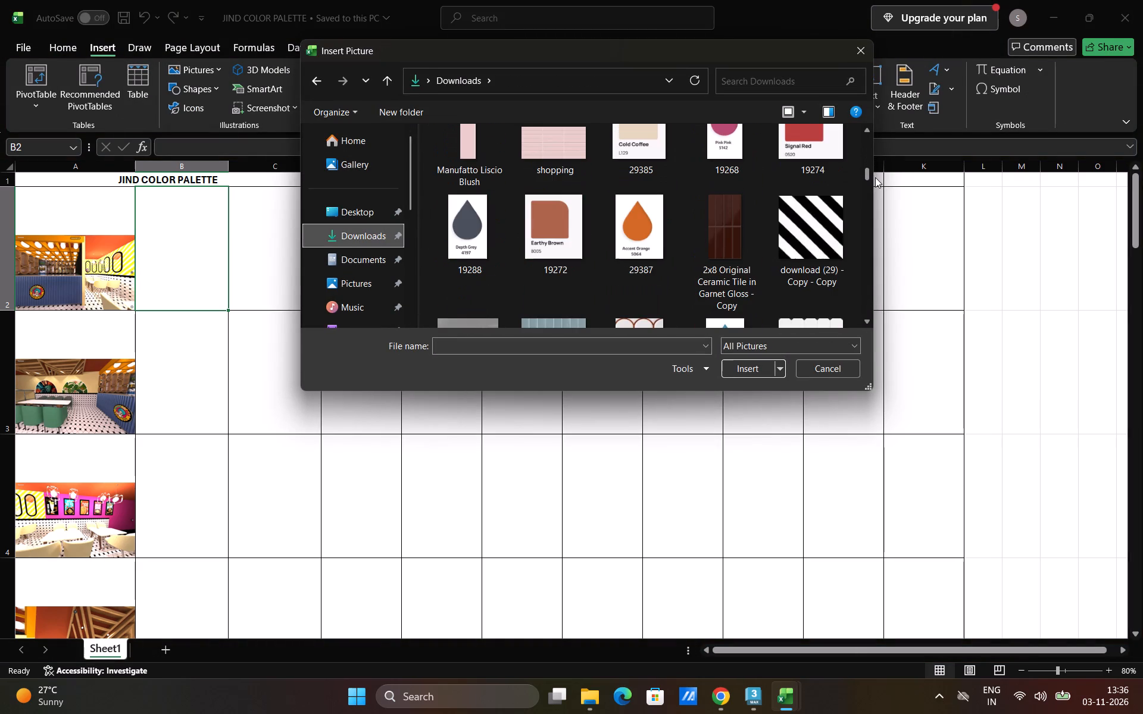
drag(875, 177, 876, 182)
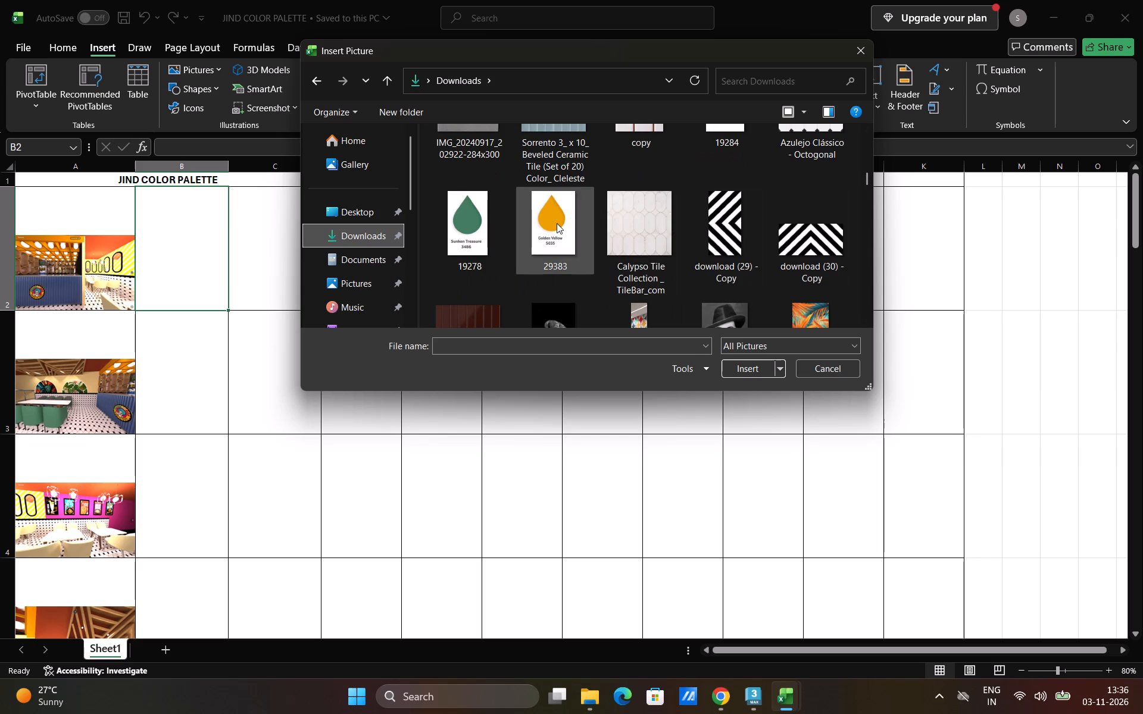
click(557, 223)
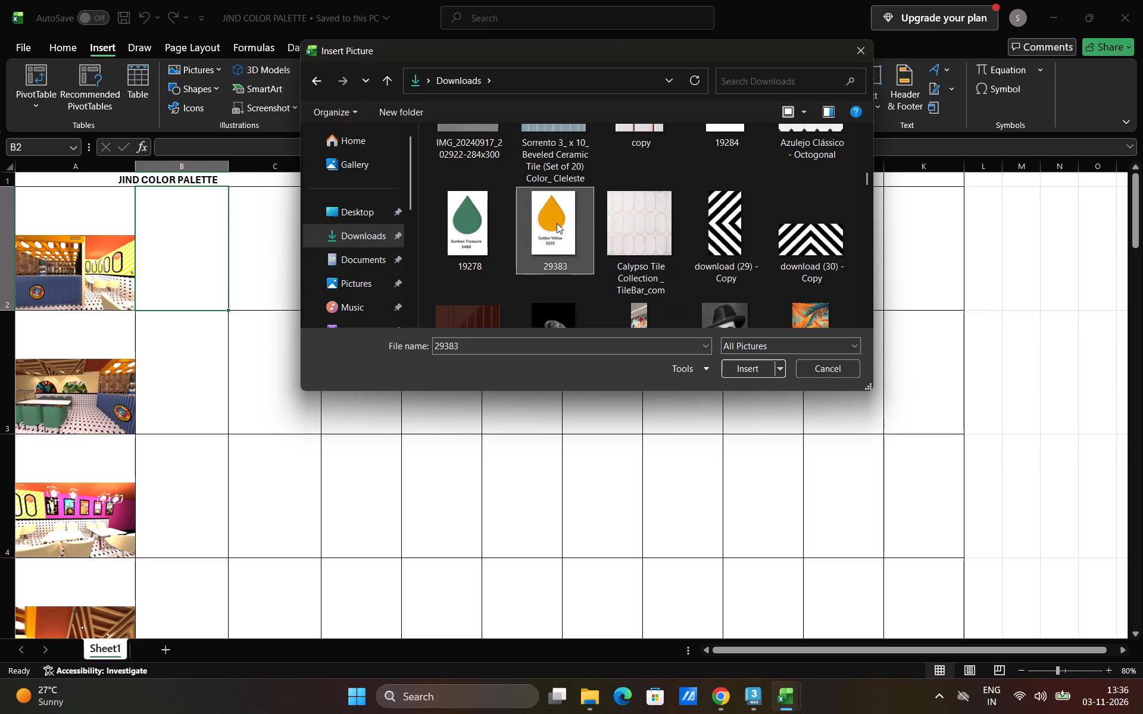
scroll(557, 223, up, 1)
ctrl+click(716, 180)
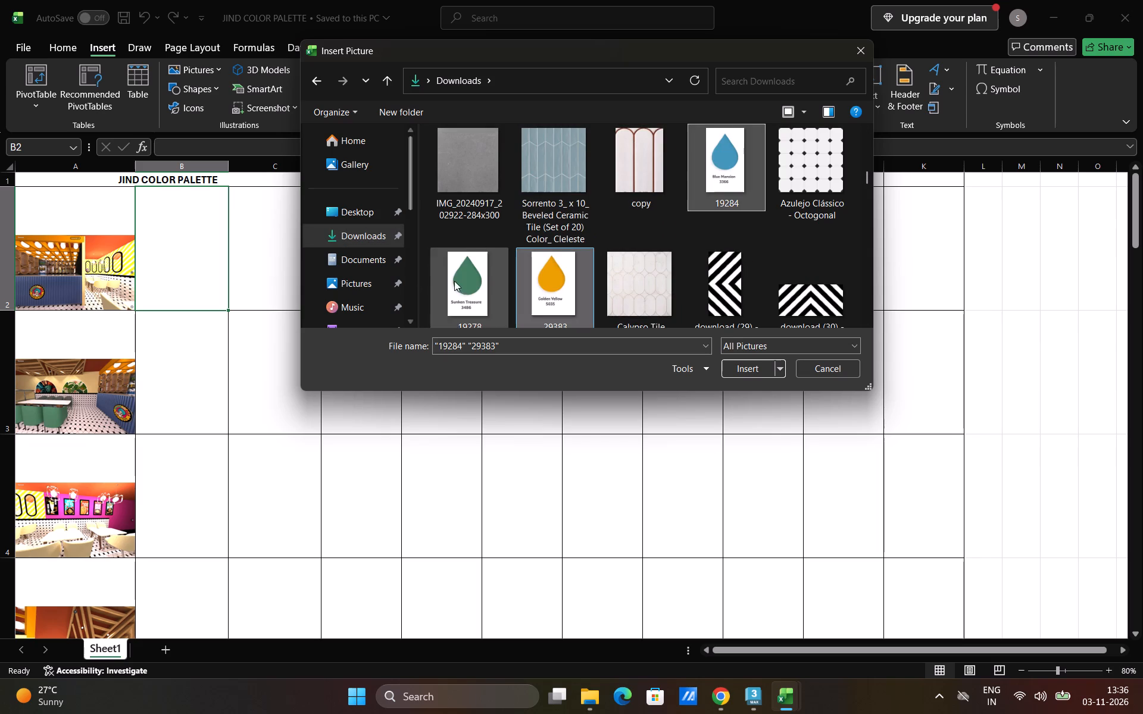
click(547, 289)
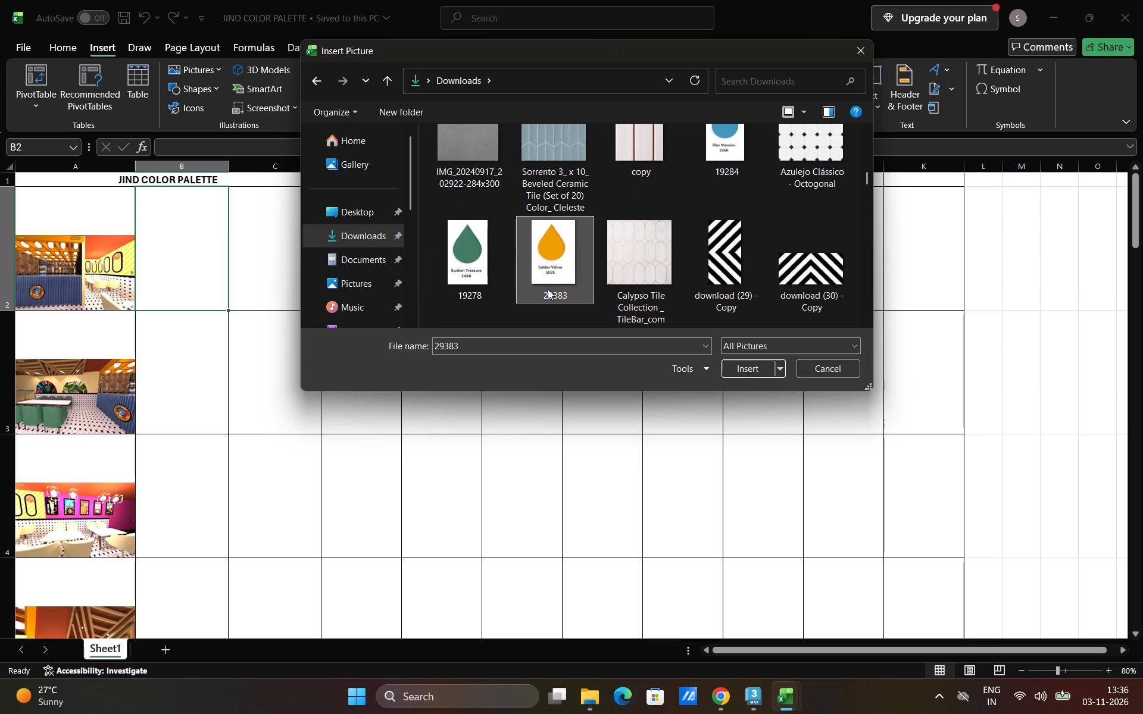
click(727, 371)
Replace the picture in cell A2 with COUNTER SIDE WALL from the JIND DINE-IN folder in Documents, placed in the cell.
click(50, 273)
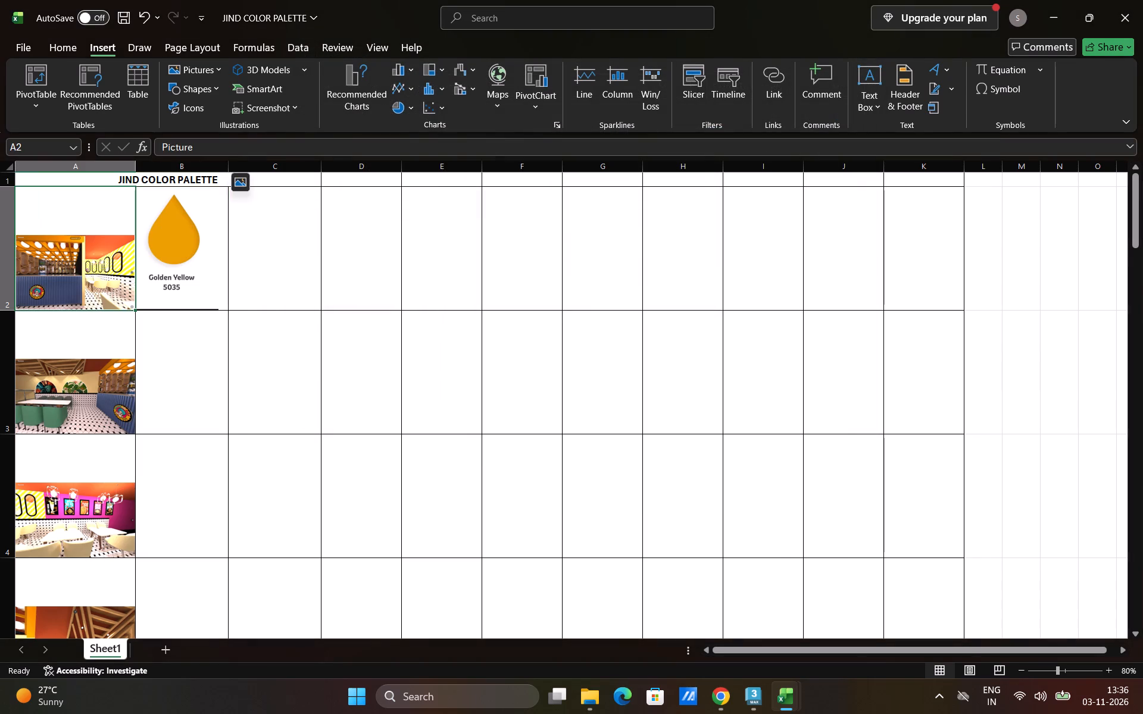
drag(204, 76, 209, 83)
click(245, 93)
click(296, 108)
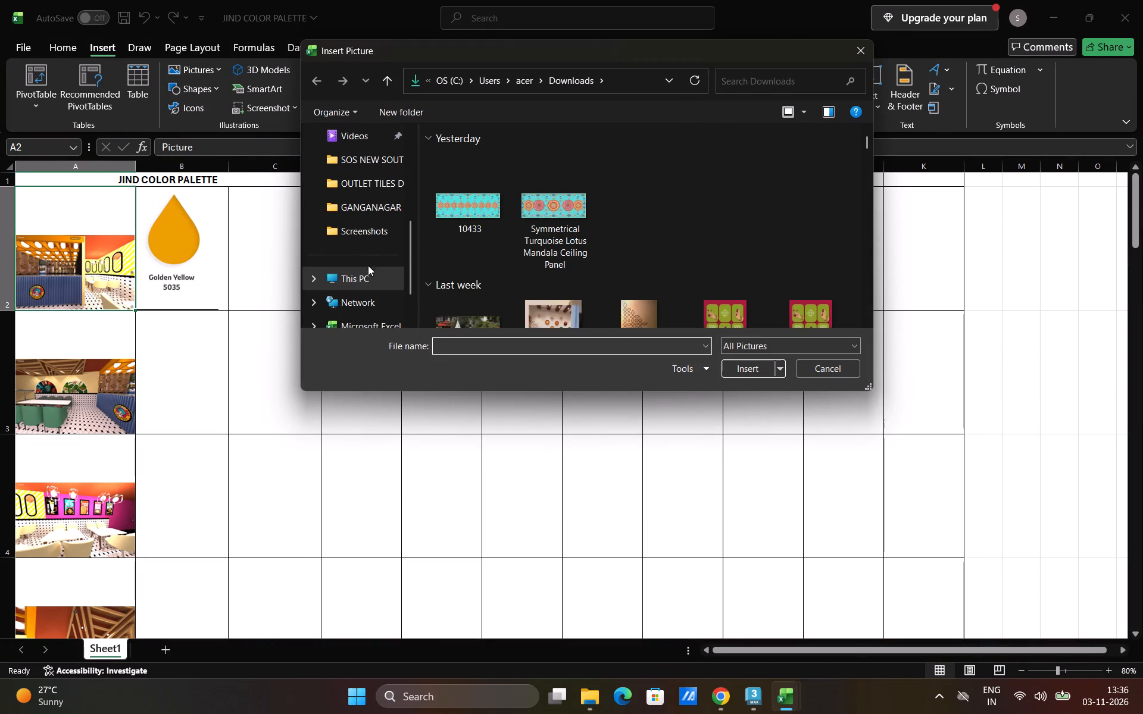
scroll(360, 191, up, 5)
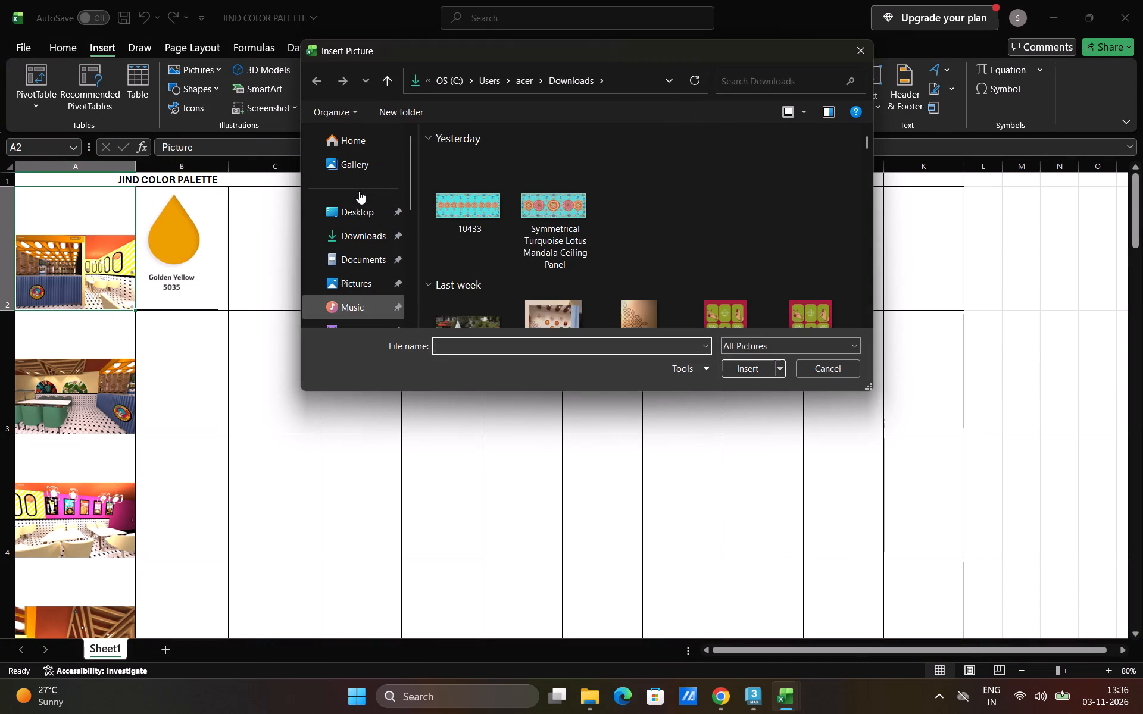
scroll(359, 191, up, 1)
click(364, 252)
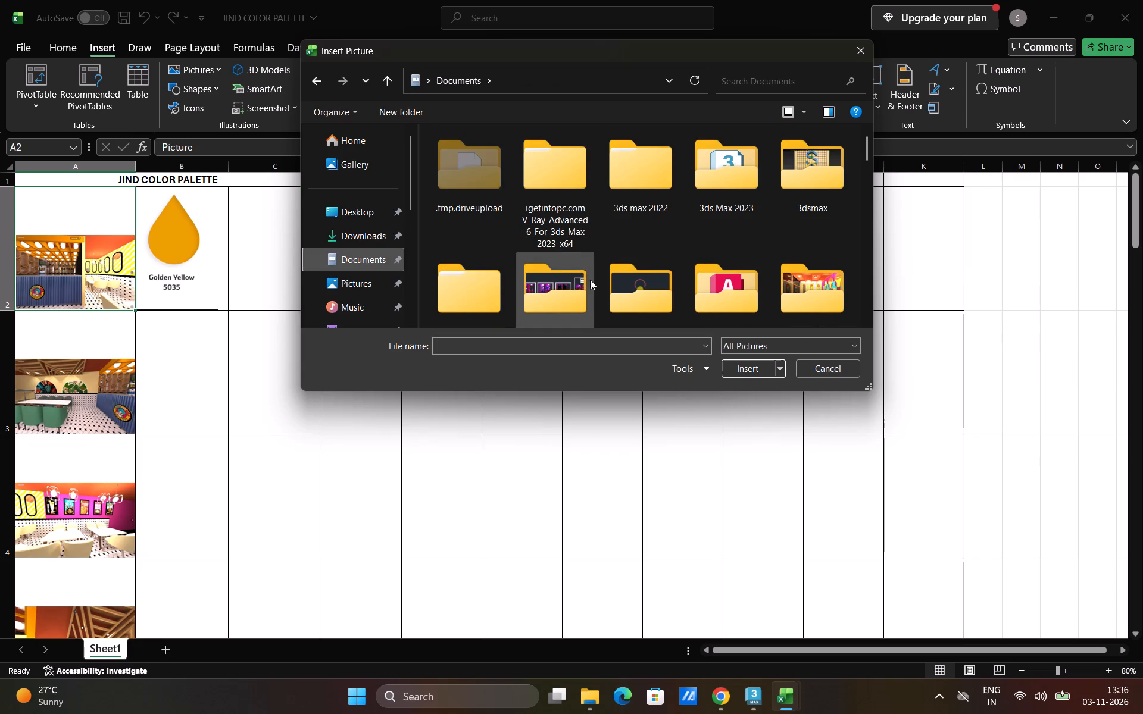
scroll(599, 259, down, 5)
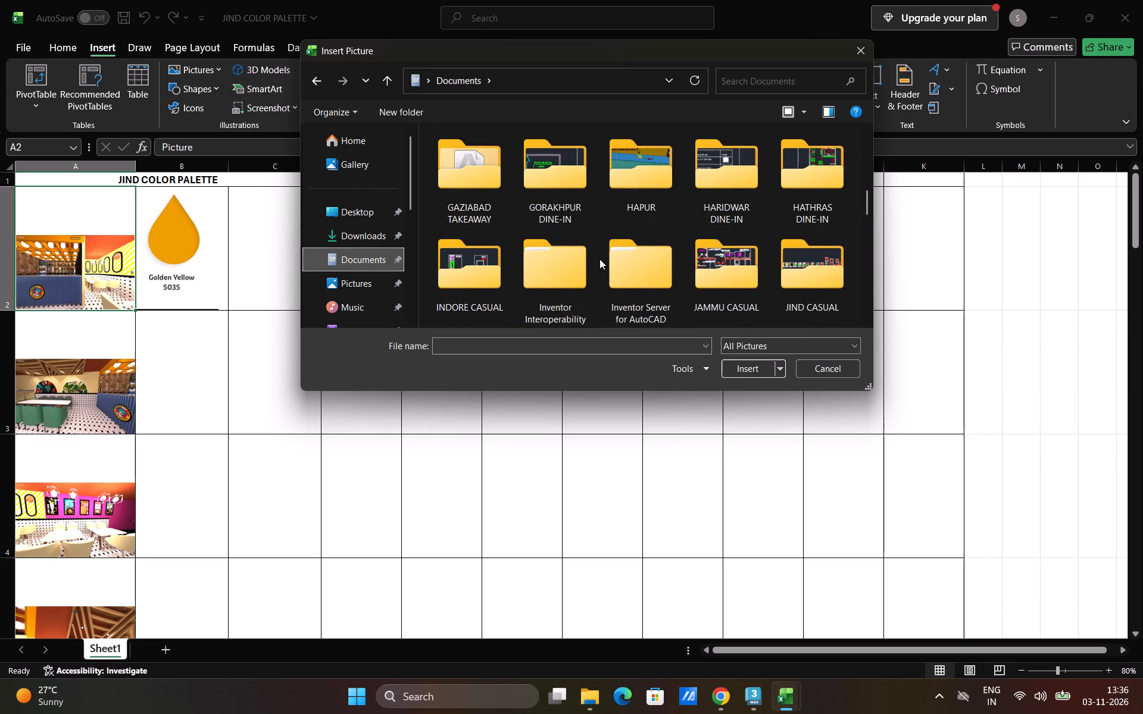
scroll(599, 259, down, 3)
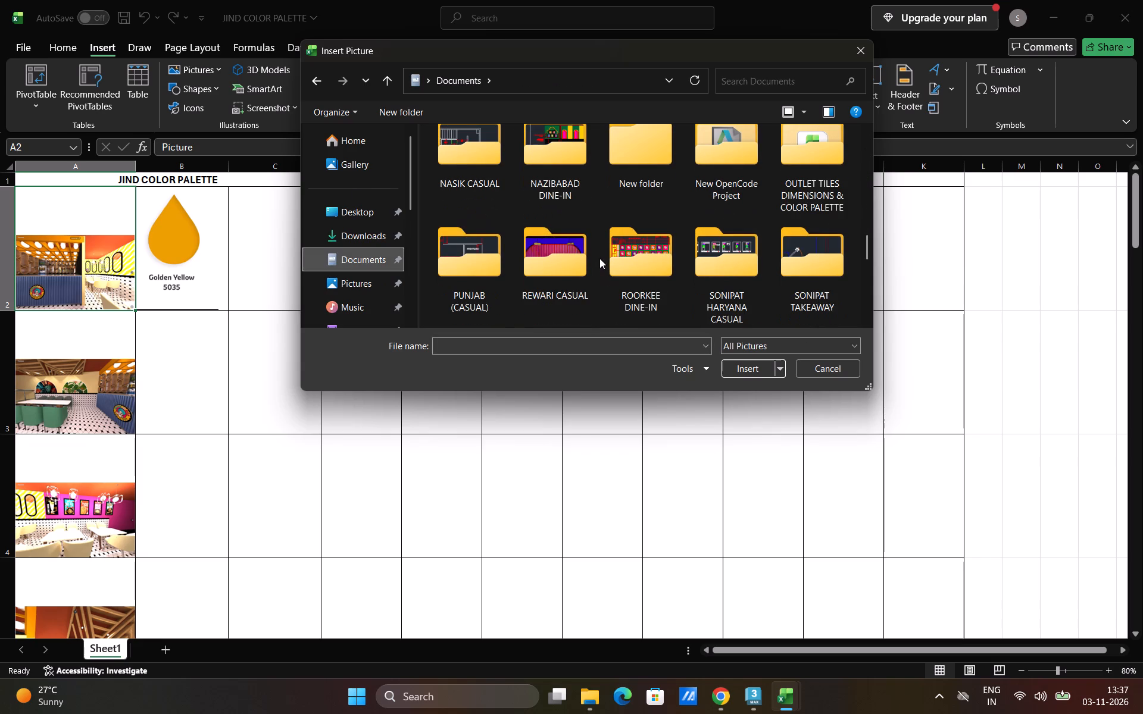
scroll(580, 270, down, 1)
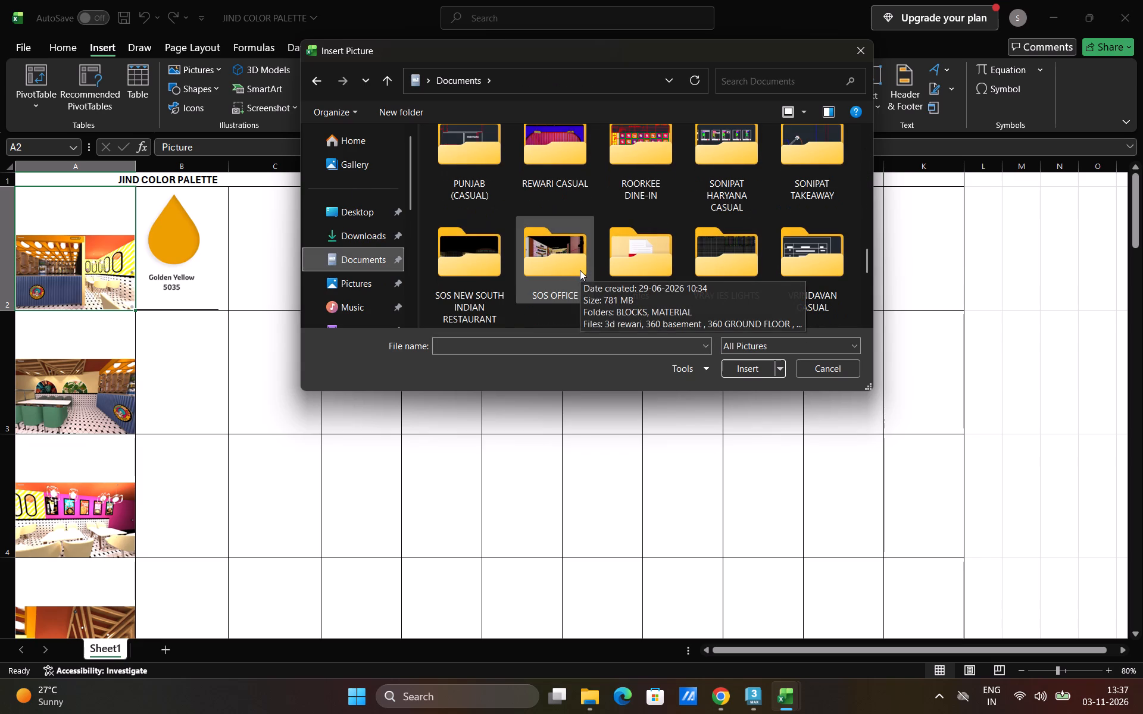
scroll(626, 263, up, 3)
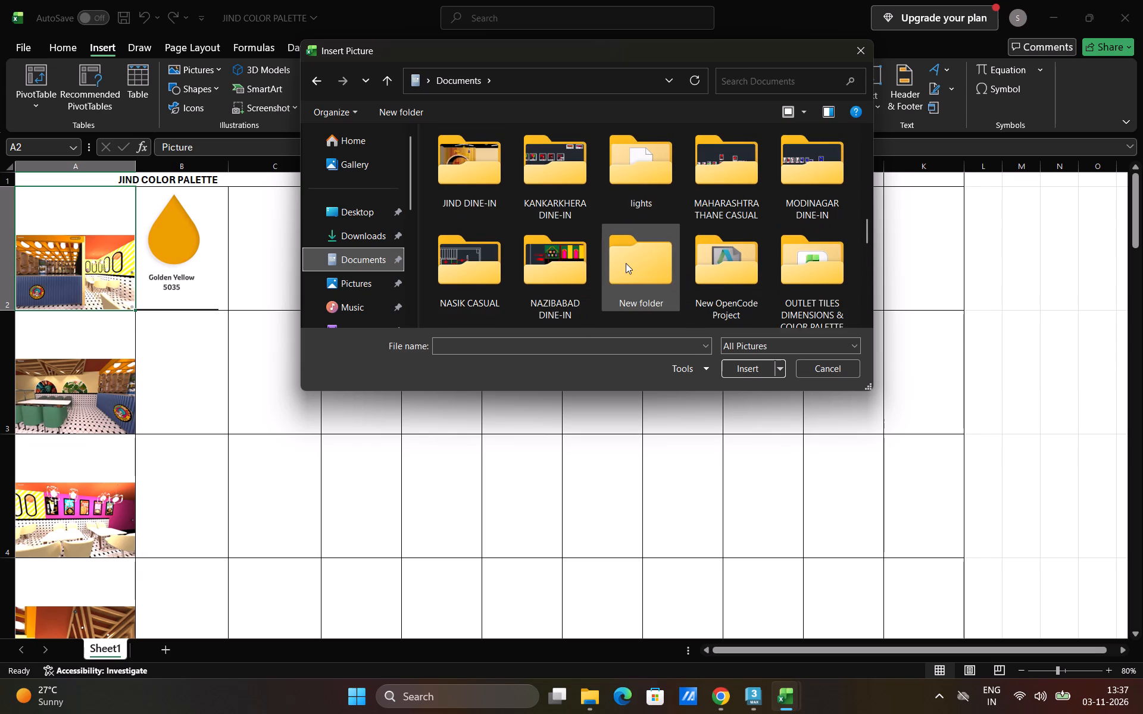
scroll(576, 259, up, 1)
double_click(478, 276)
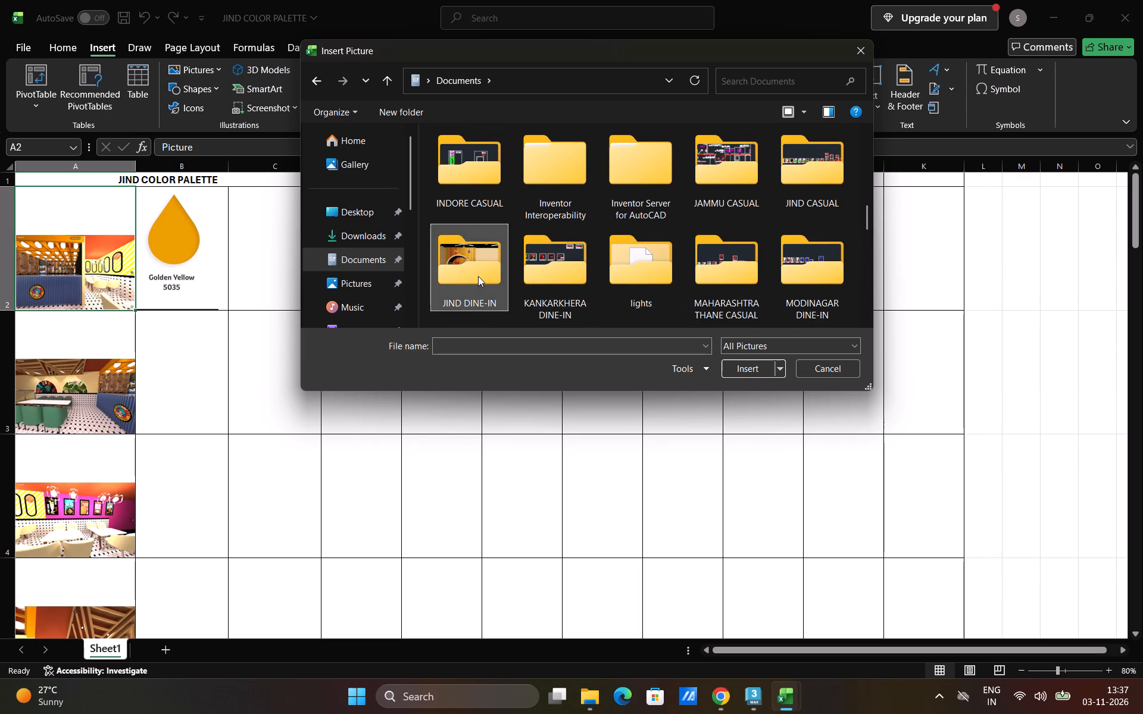
scroll(555, 242, down, 1)
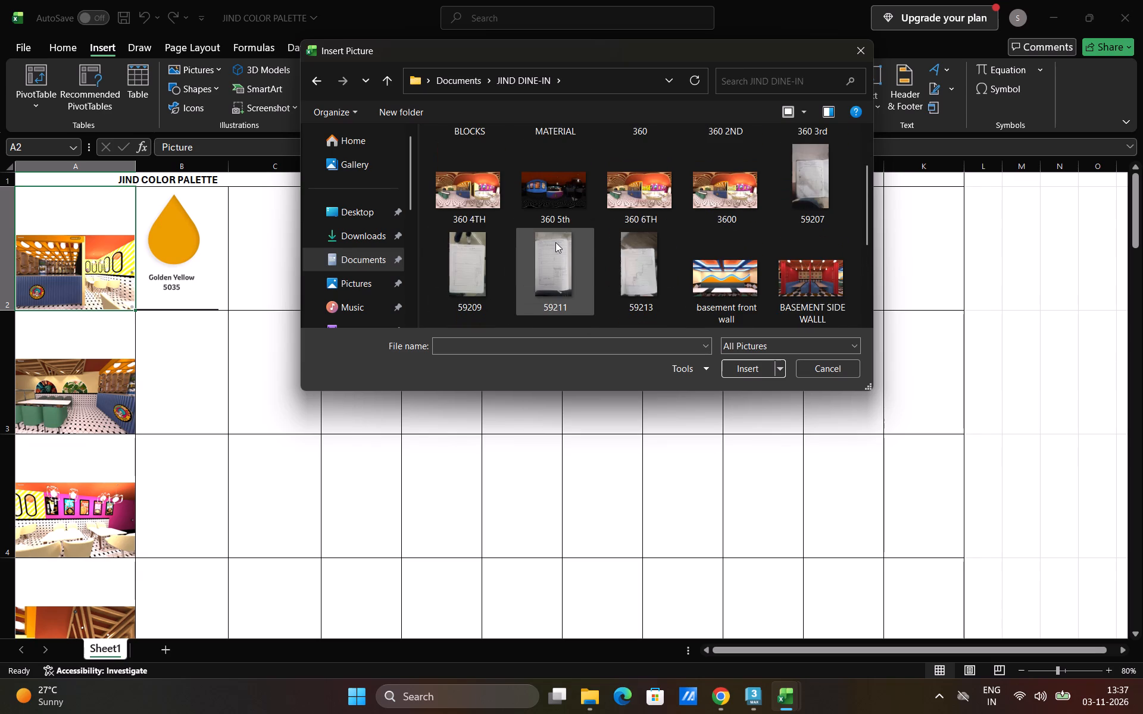
scroll(555, 242, down, 1)
click(466, 275)
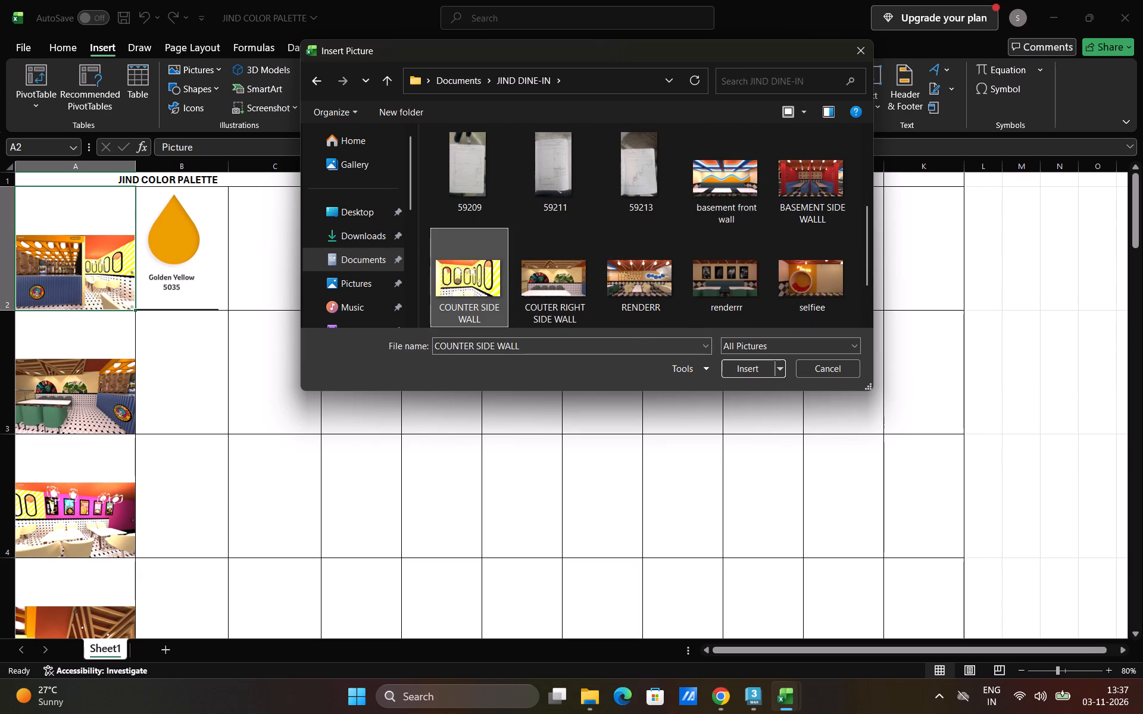
click(725, 372)
Insert the Cold Coffee L129 swatch picture 29385 from the Downloads folder into cell B3.
click(57, 363)
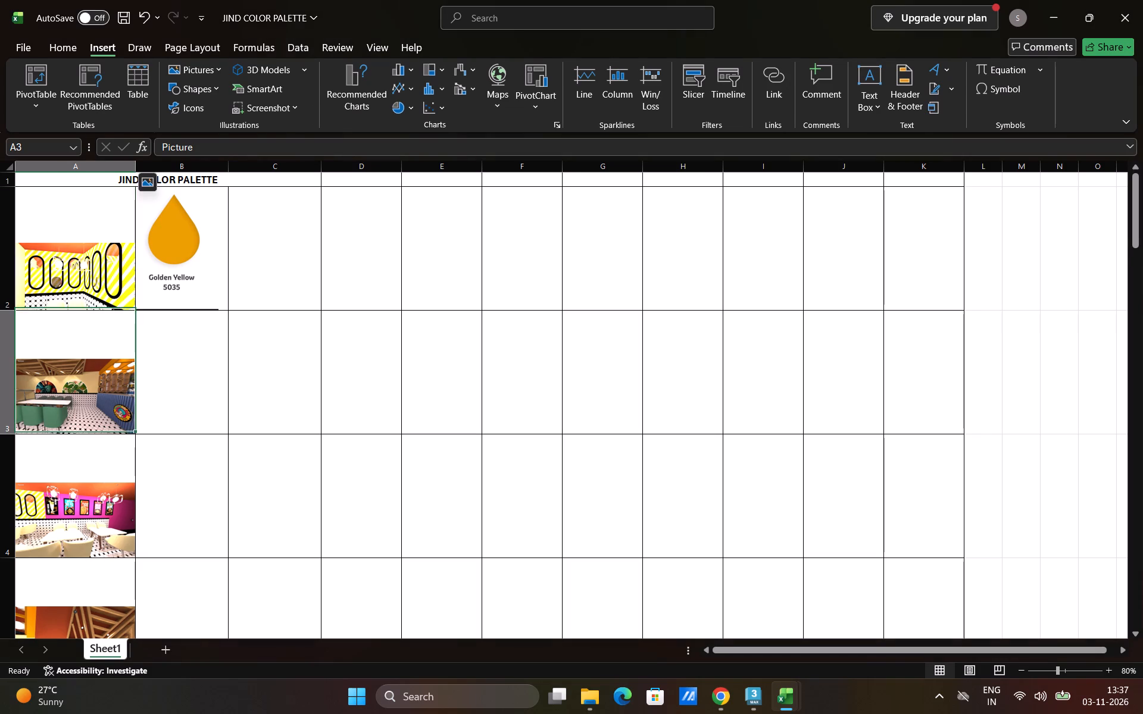
click(154, 343)
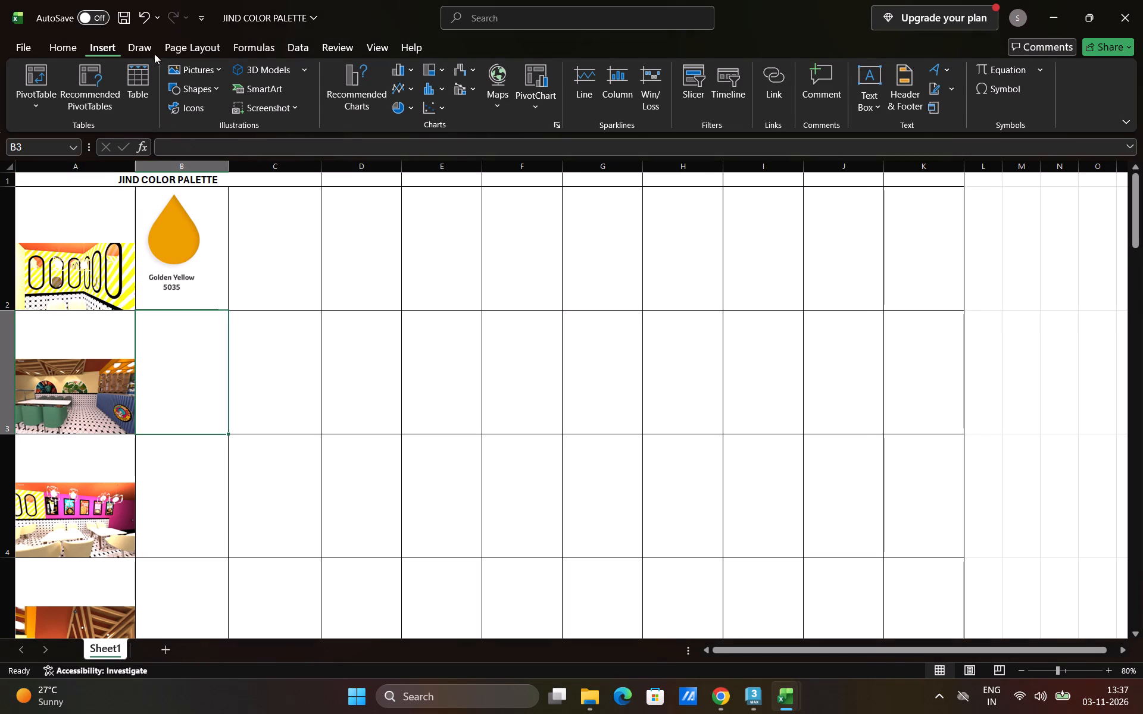
click(206, 77)
click(232, 93)
click(302, 112)
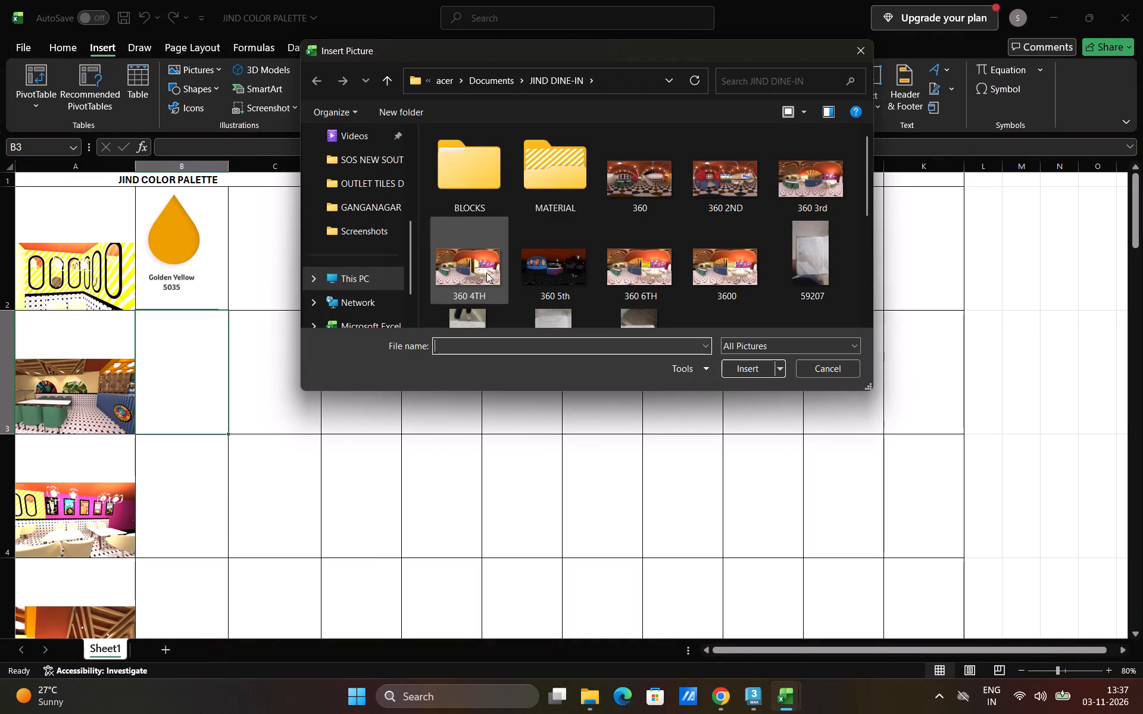
scroll(333, 174, up, 3)
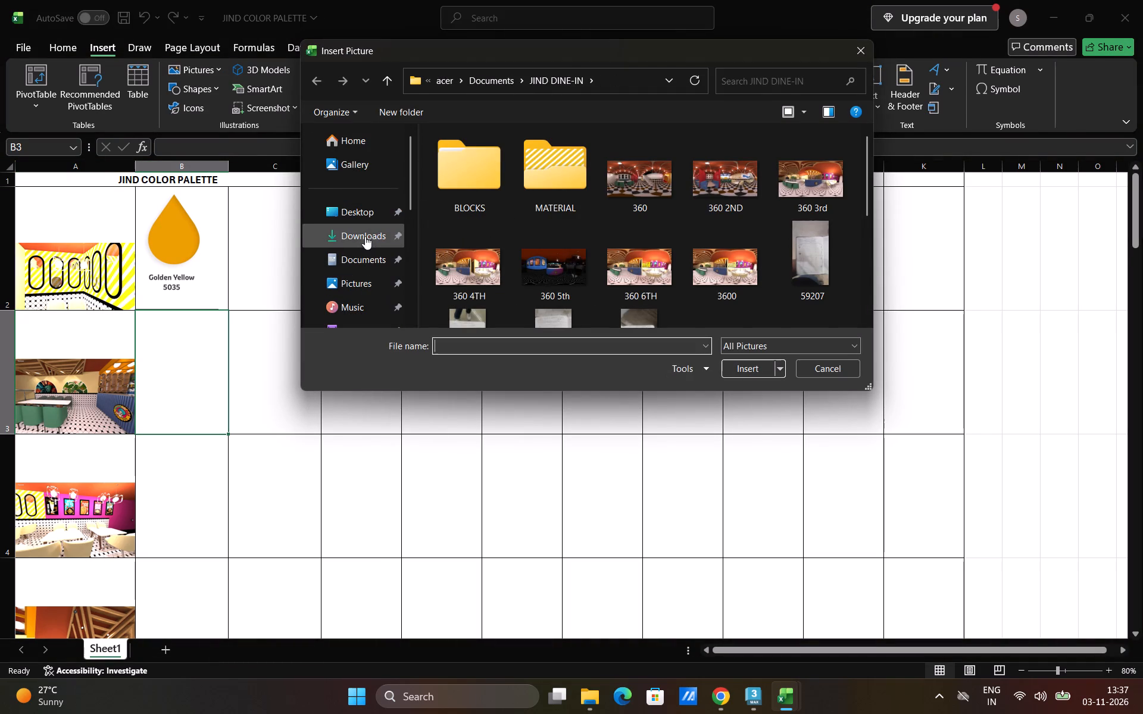
click(365, 236)
drag(869, 144, 869, 159)
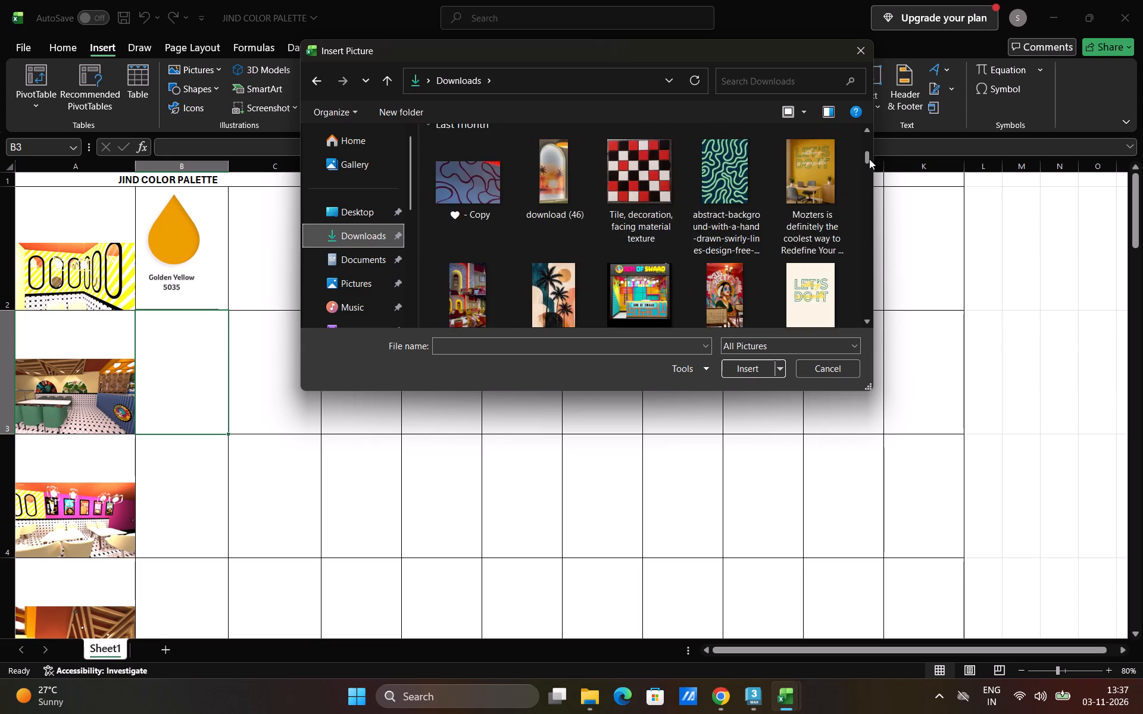
drag(869, 159, 875, 175)
click(664, 156)
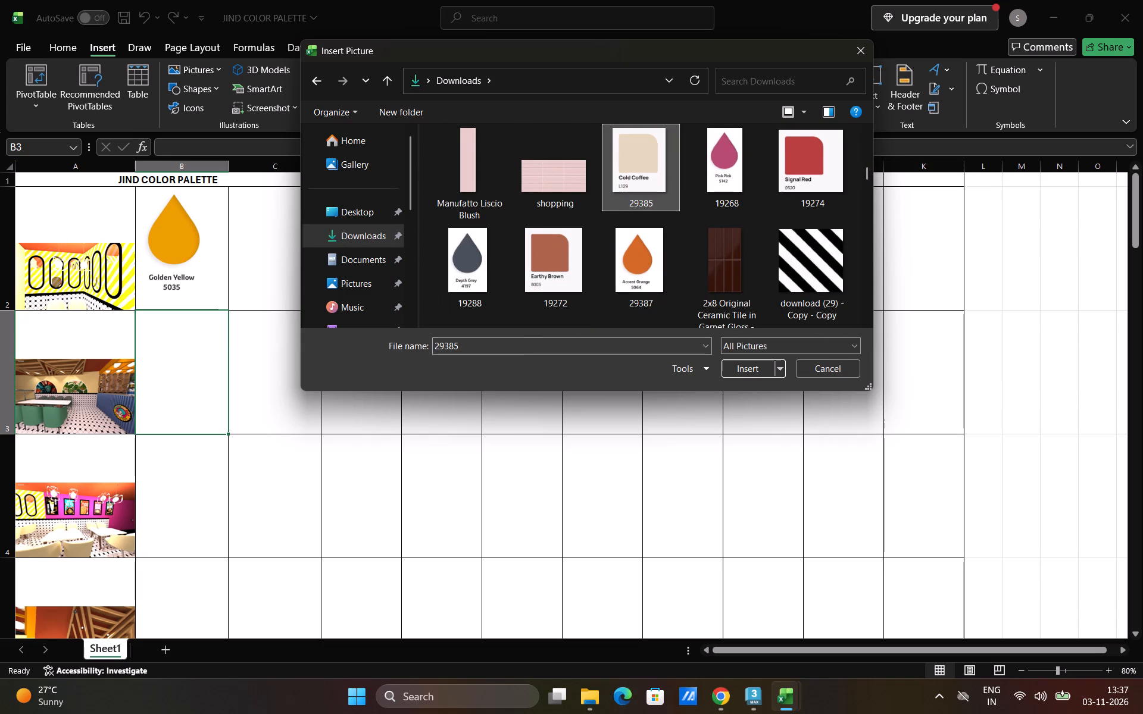
click(736, 366)
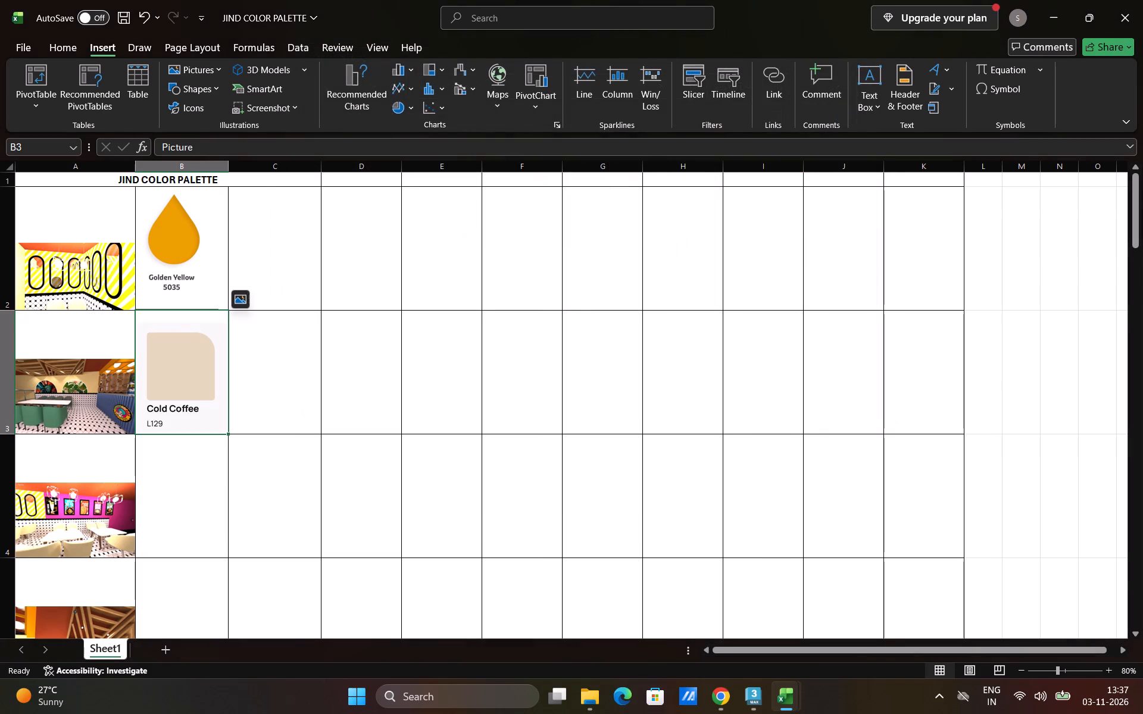
Insert the Pink Pink 5142 swatch picture 19268 from the Downloads folder into cell B4.
drag(143, 531, 146, 526)
click(210, 68)
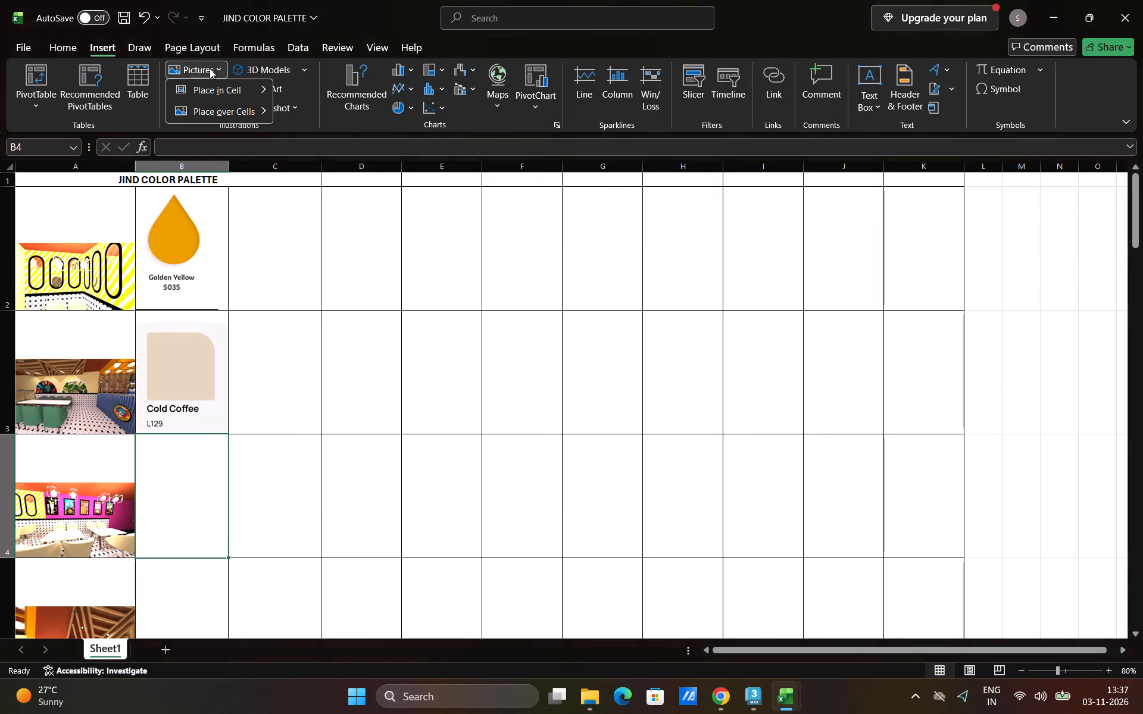
click(319, 108)
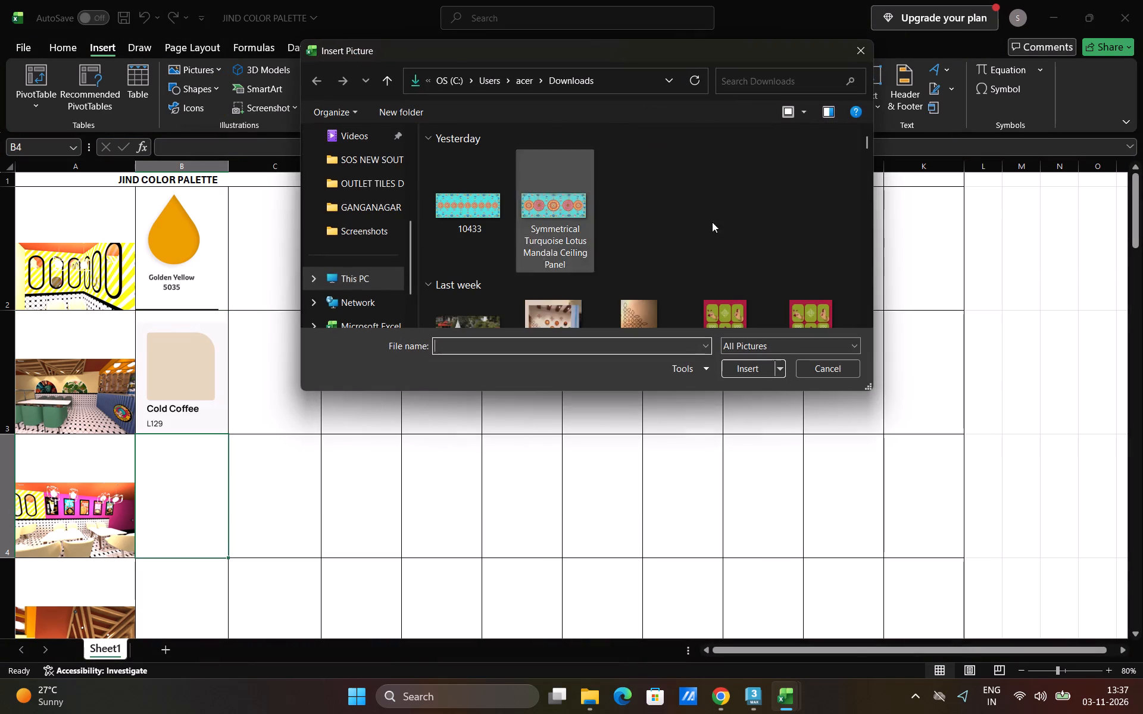
drag(867, 142, 873, 190)
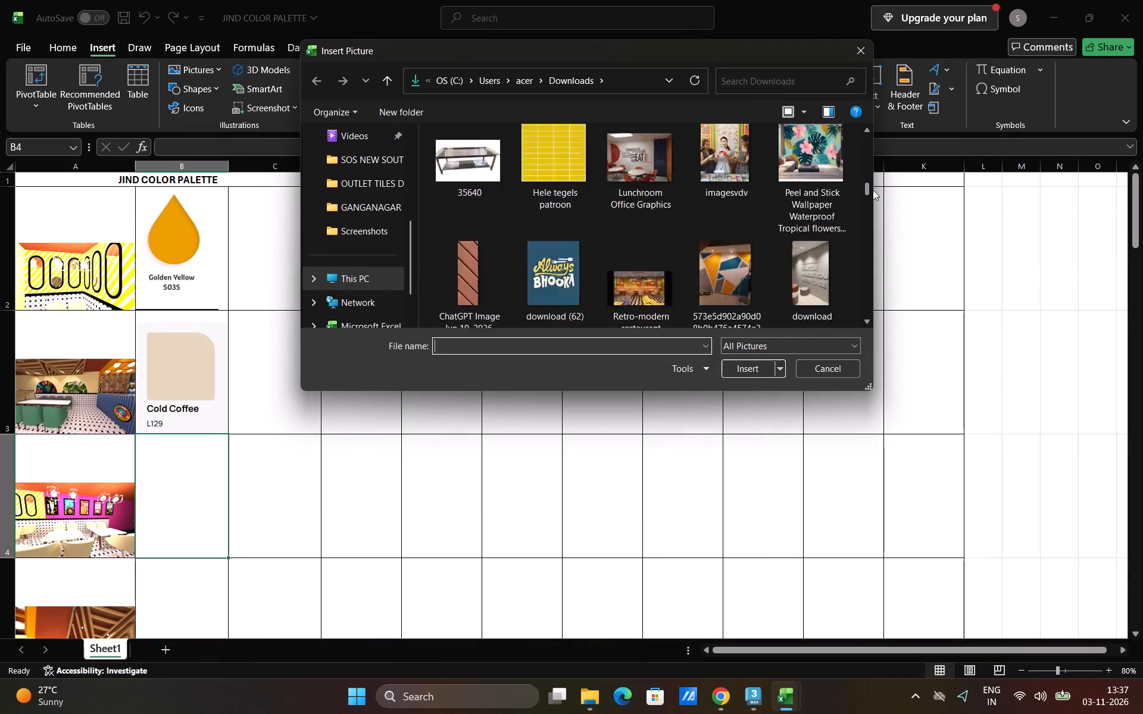
drag(873, 190, 894, 175)
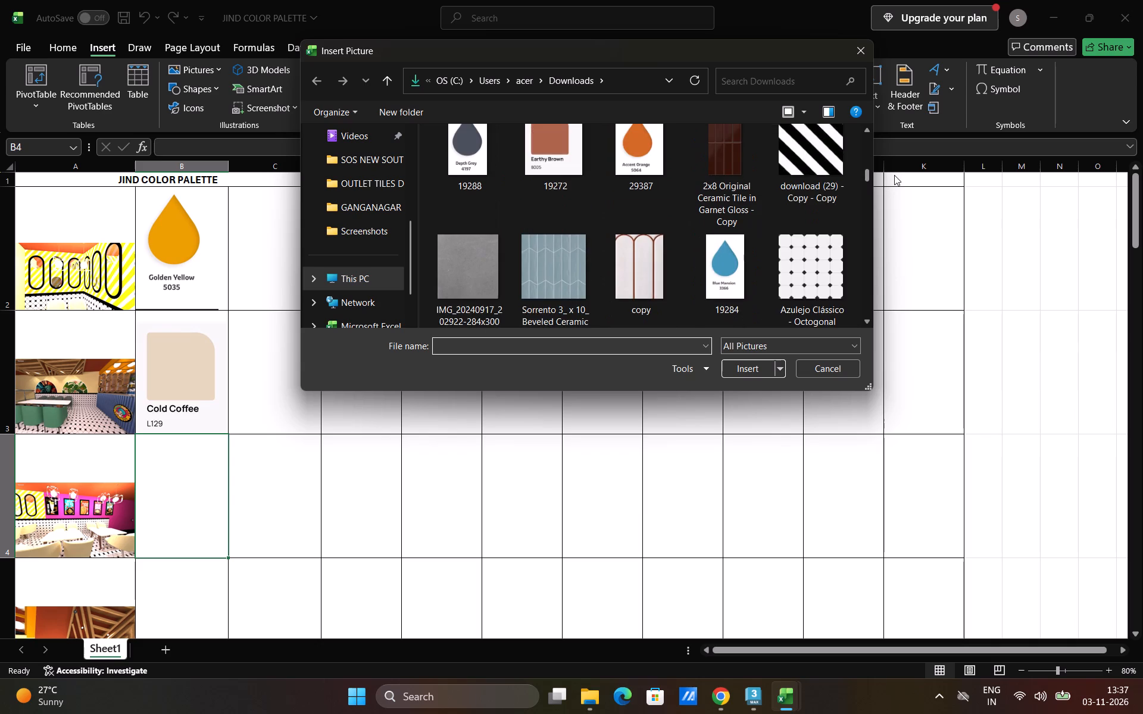
drag(894, 175, 902, 173)
click(704, 205)
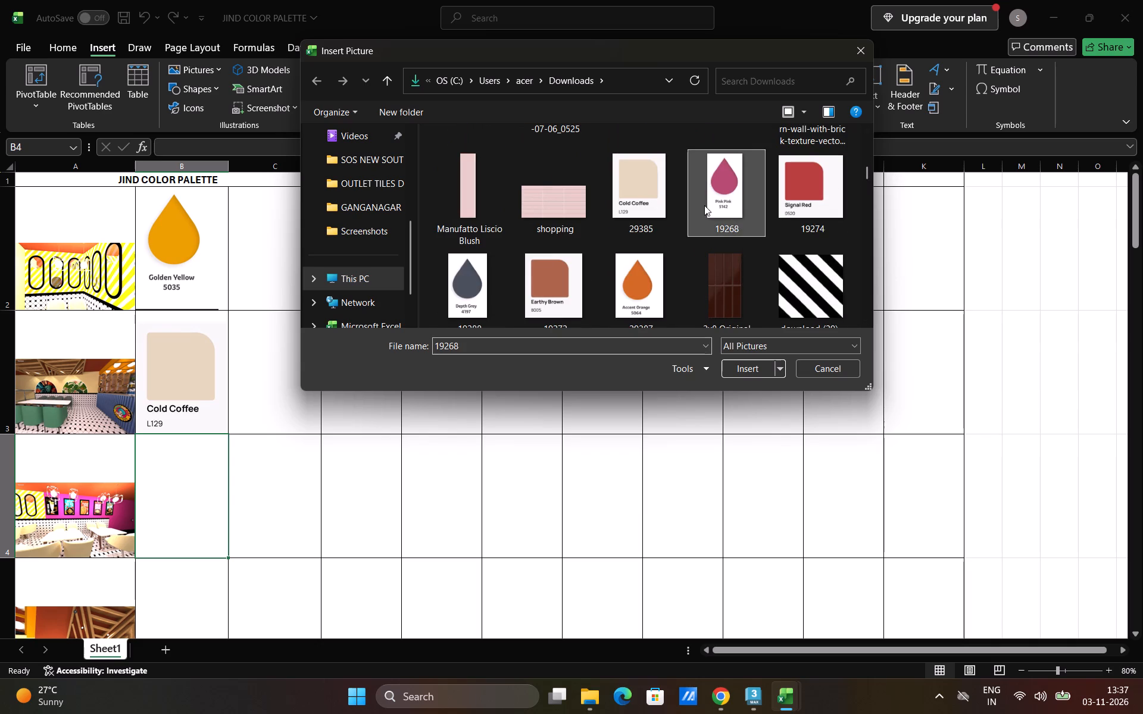
click(747, 369)
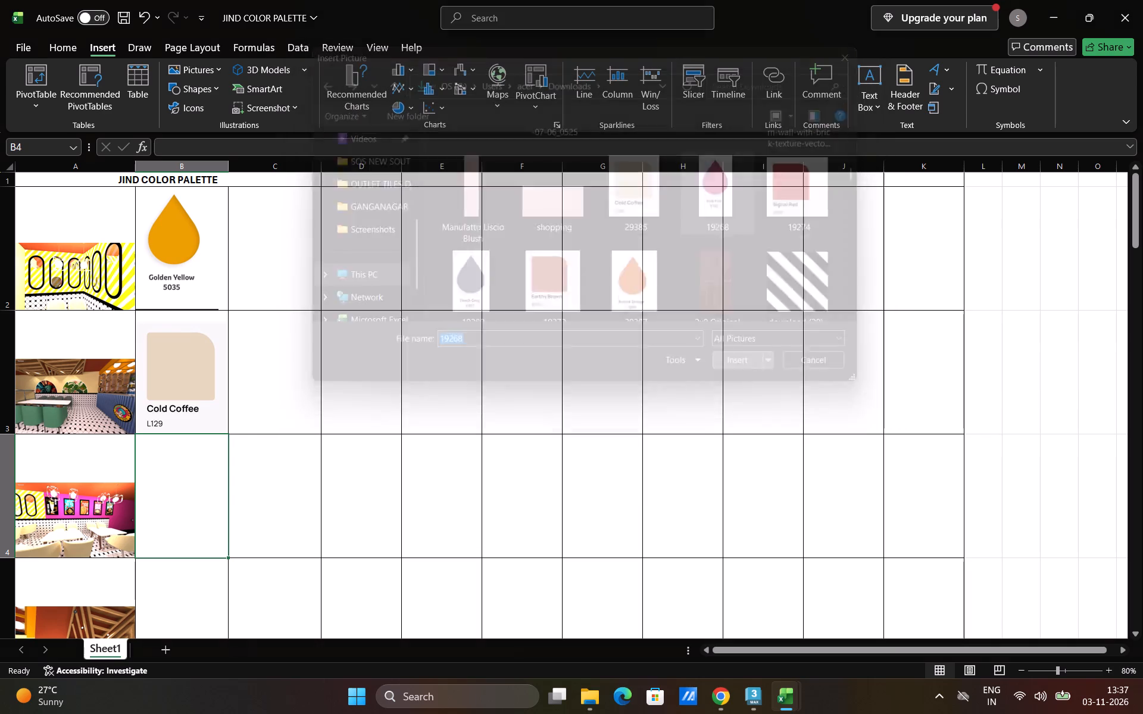
Insert the Earthy Brown 8005 swatch picture 19272 from the Downloads folder into cell B5.
scroll(268, 486, down, 3)
click(163, 507)
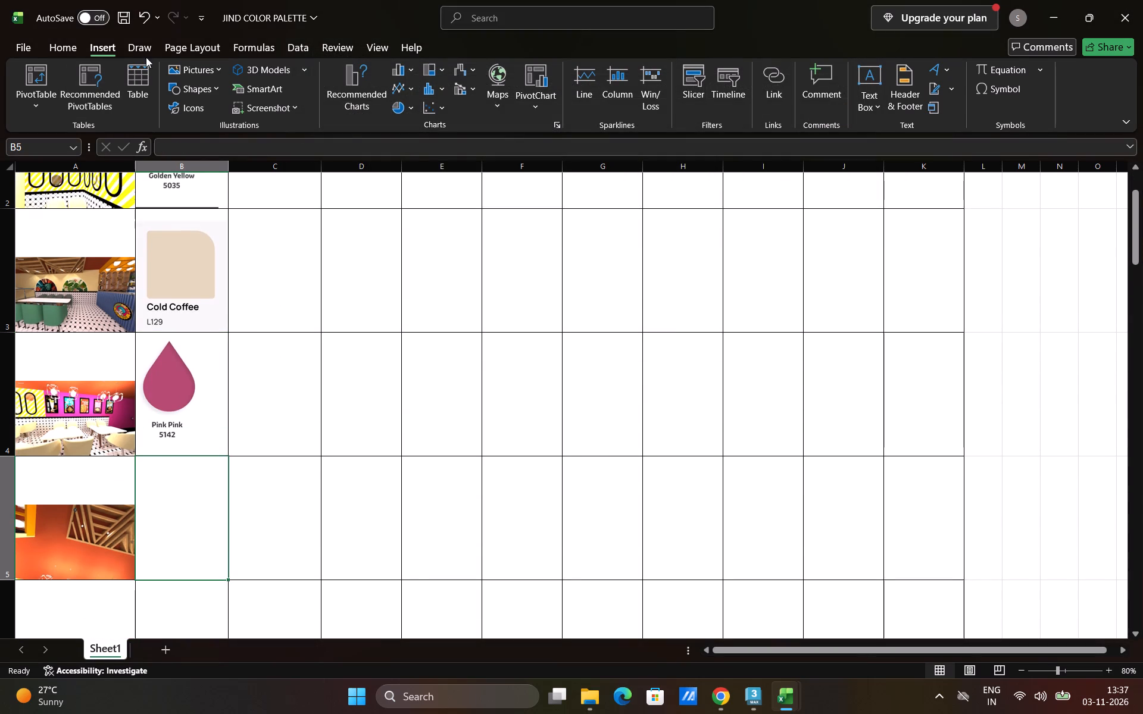
click(218, 74)
click(222, 89)
click(296, 104)
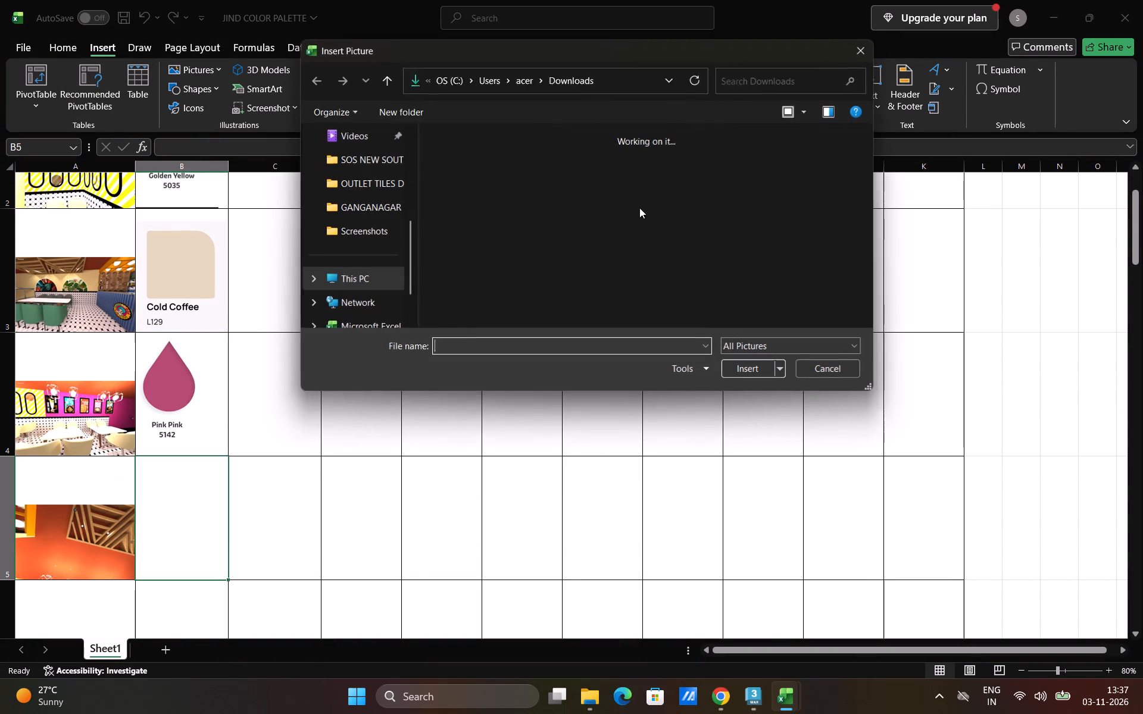
drag(865, 145, 867, 170)
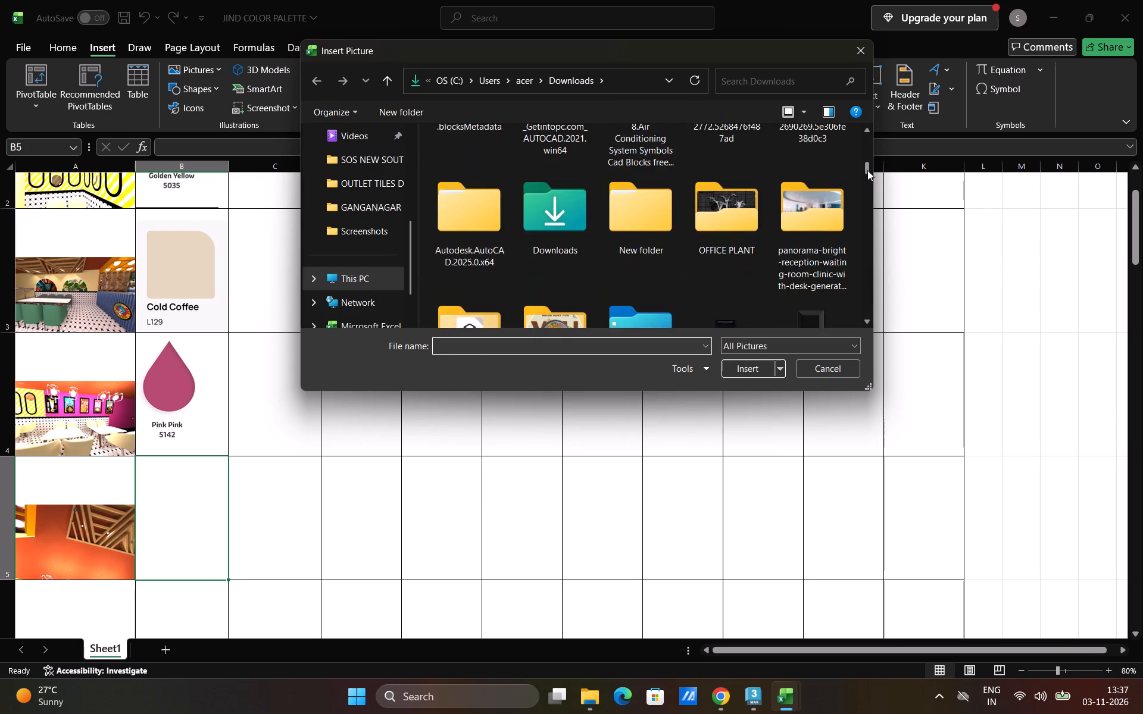
drag(867, 170, 867, 178)
click(518, 170)
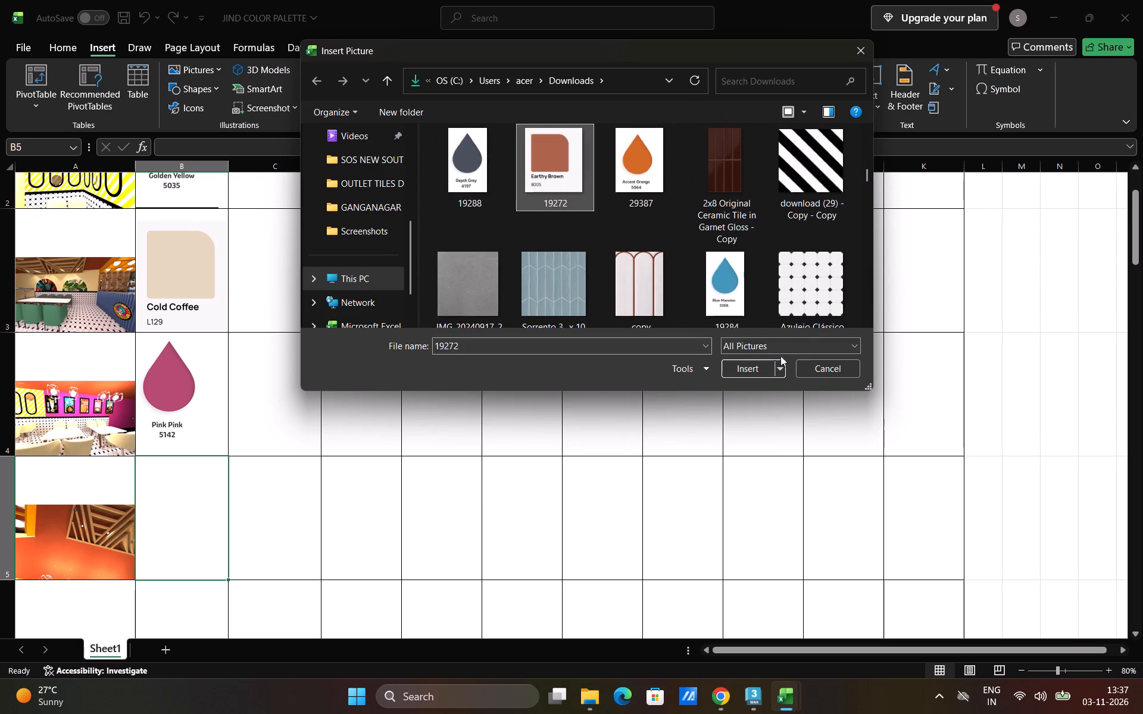
click(759, 370)
Save the JIND COLOR PALETTE workbook with cell A6 selected.
scroll(220, 467, down, 4)
click(121, 493)
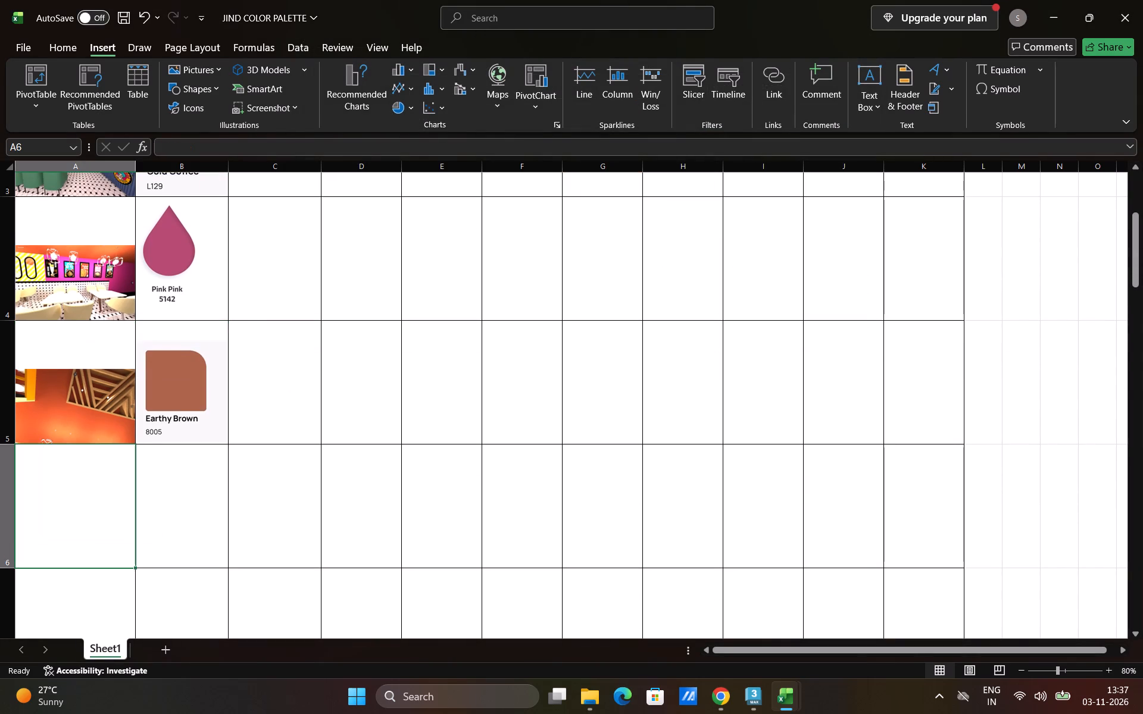
key(ctrl+s)
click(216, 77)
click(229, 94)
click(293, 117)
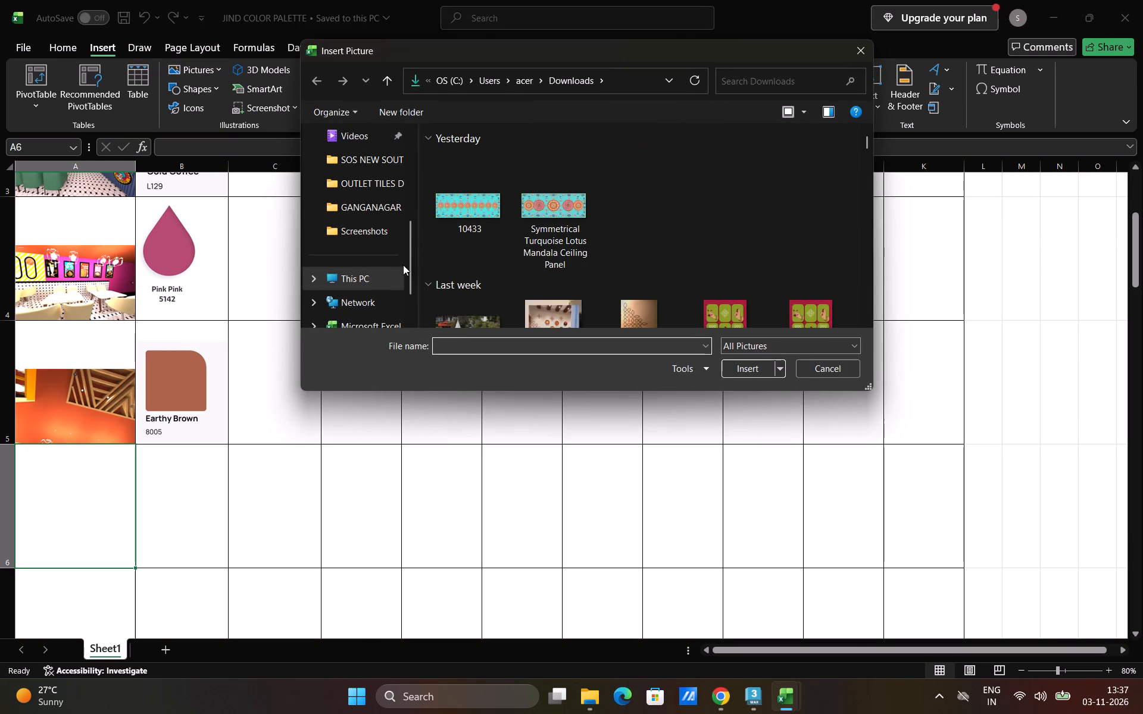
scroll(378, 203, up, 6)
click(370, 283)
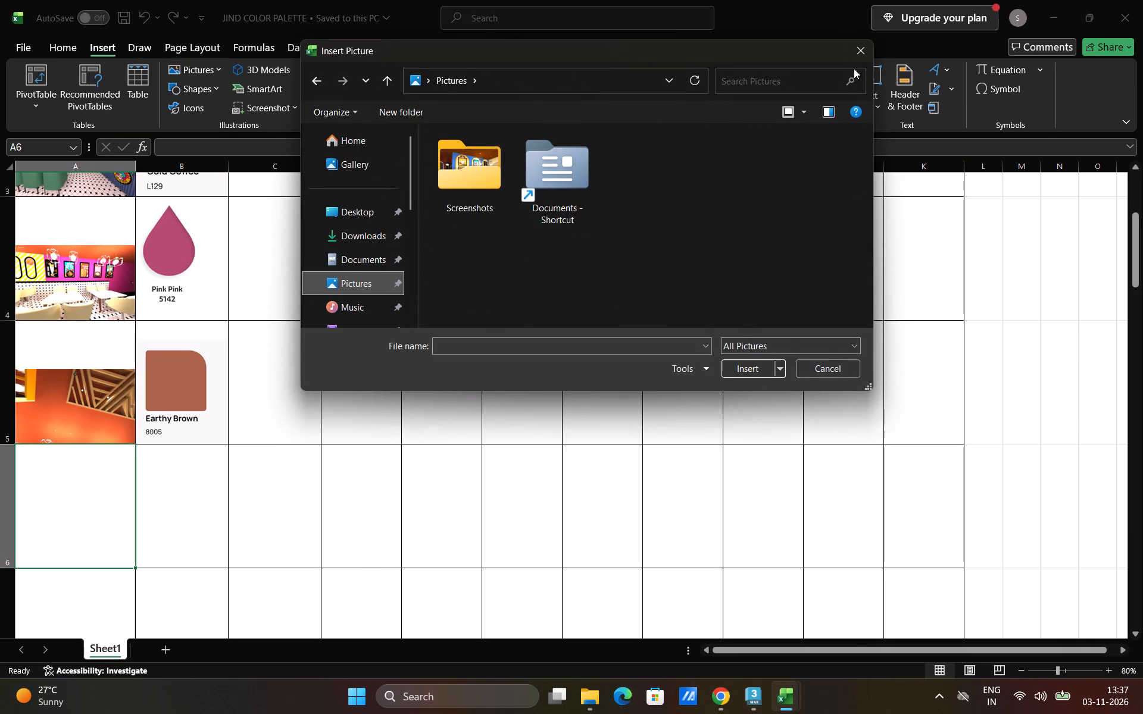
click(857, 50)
Switch to Chrome and open the dark 360 tour with the blue wall and blue-and-pink counter from the Panoraven dashboard.
click(728, 697)
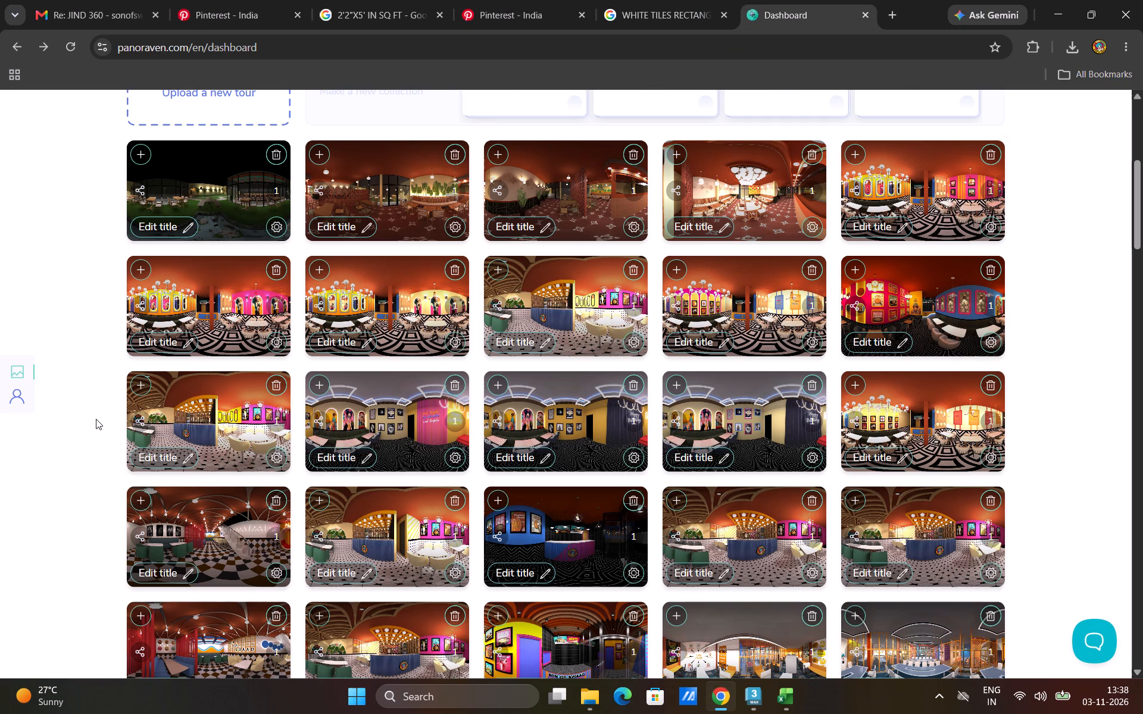
scroll(96, 419, down, 1)
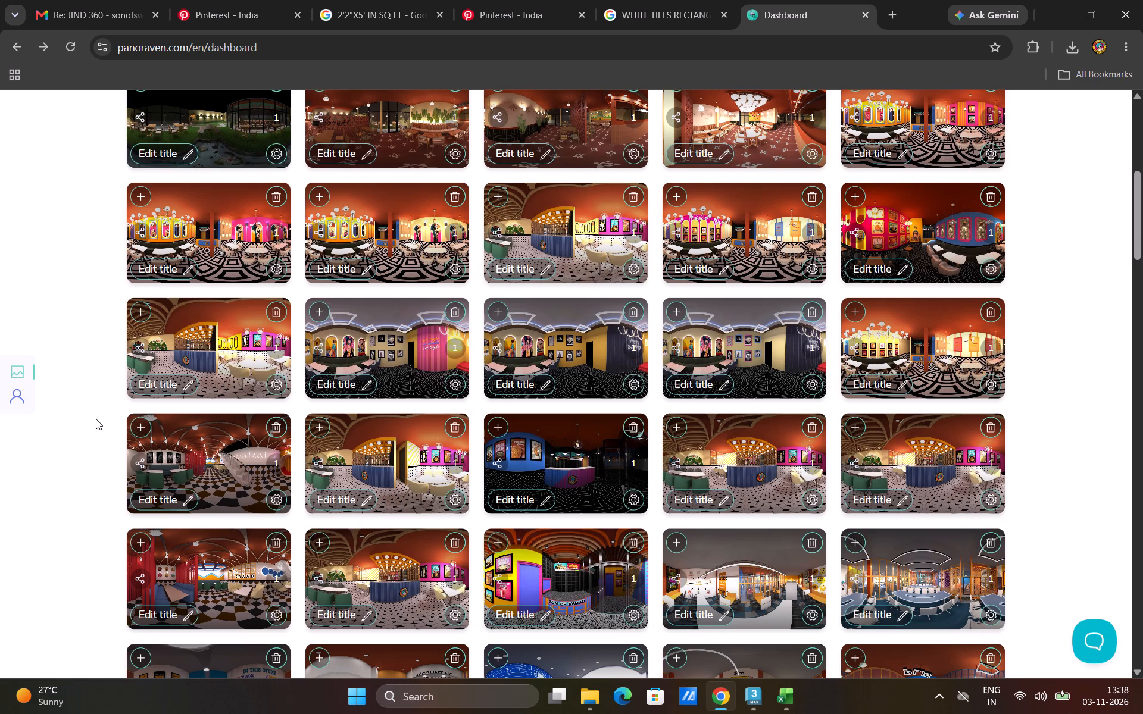
click(570, 469)
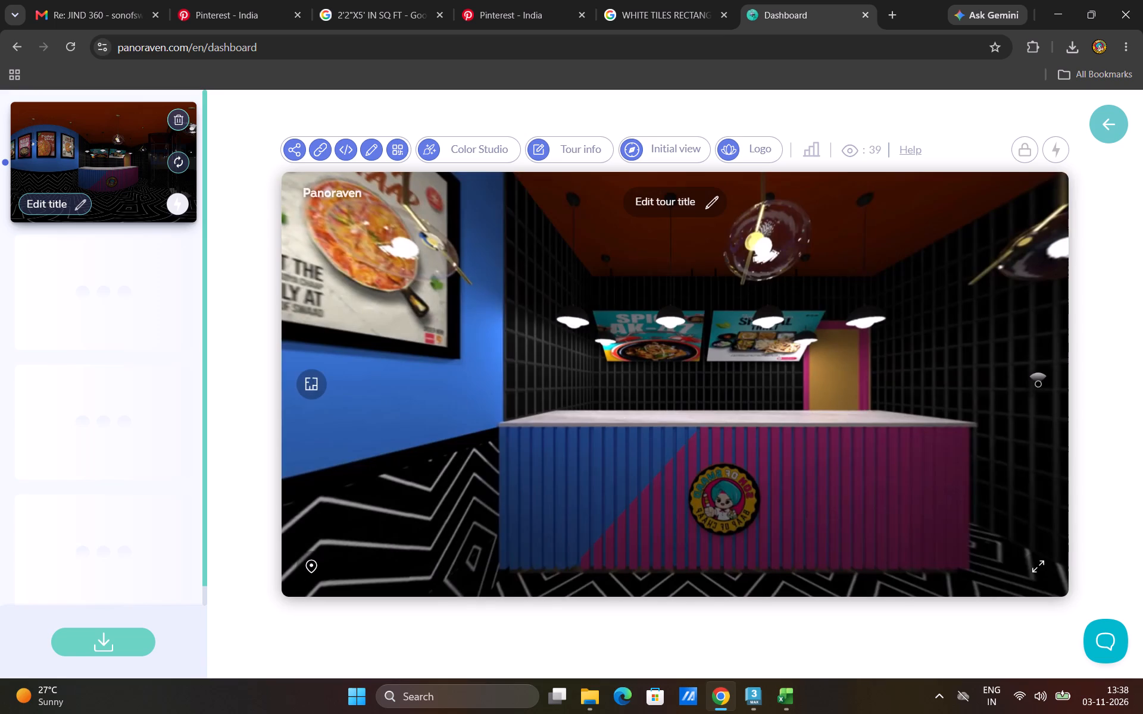
Show the dark 360 tour in full screen and capture a screenshot of the blue-and-pink counter view.
click(1036, 562)
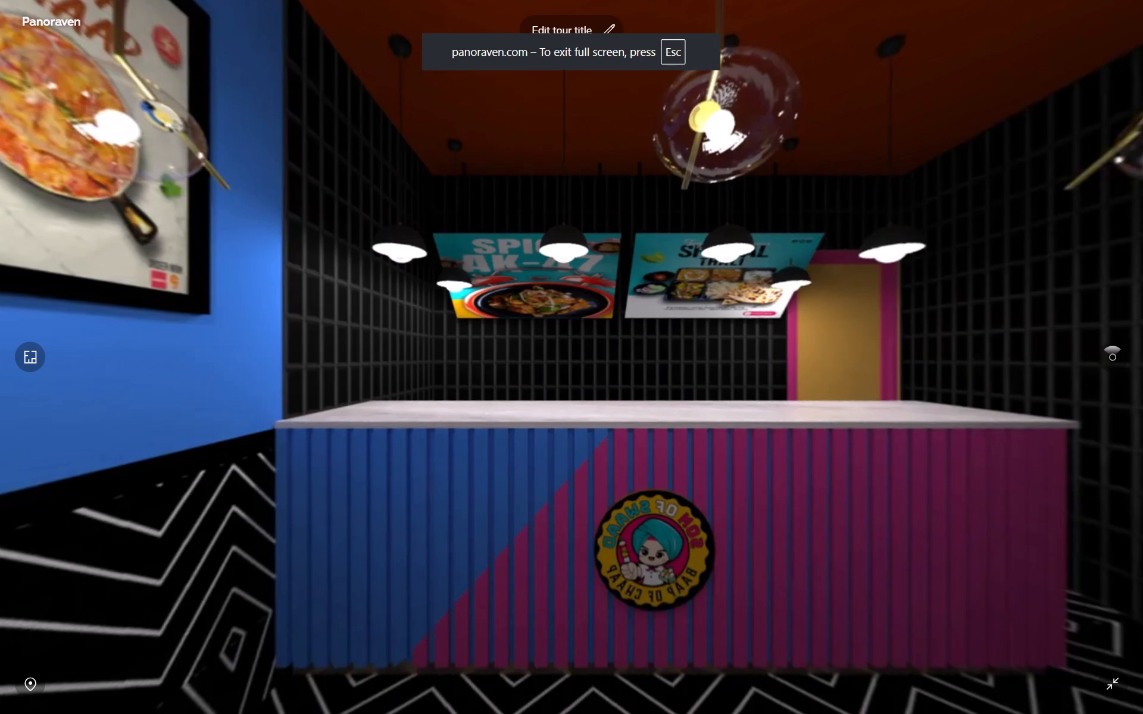
key(super+equal)
key(super+Print)
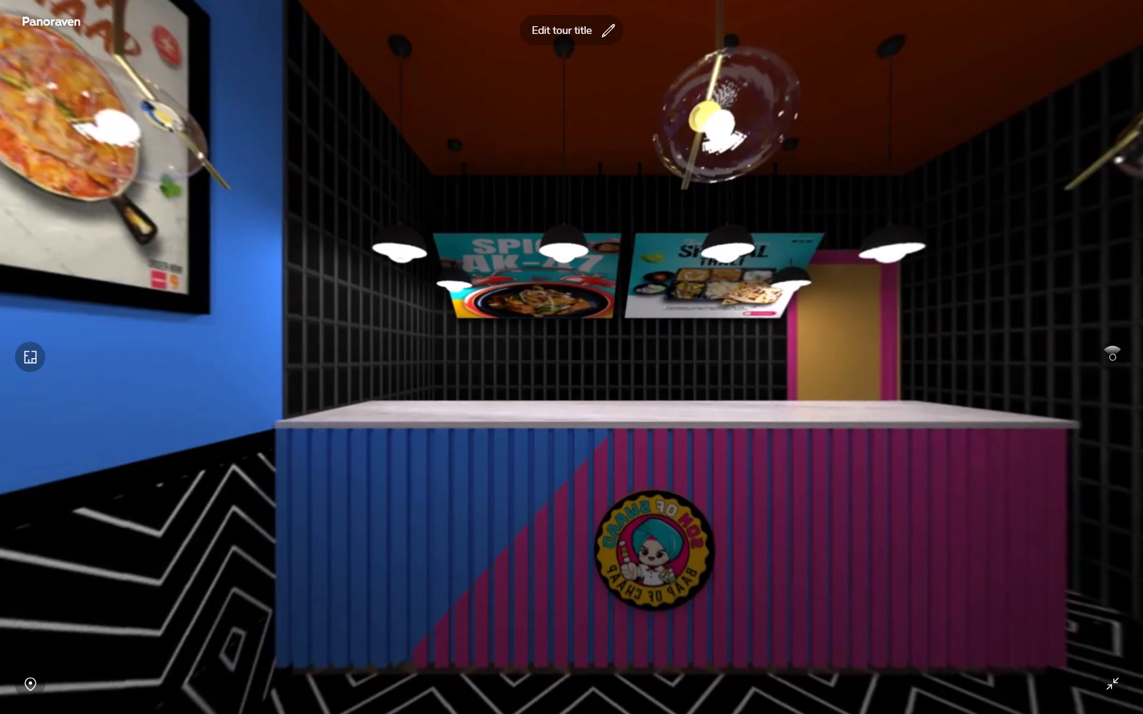
Turn the tour to the blue wall with four framed chaap posters and capture a screenshot of it.
drag(446, 327, 904, 309)
drag(322, 303, 631, 383)
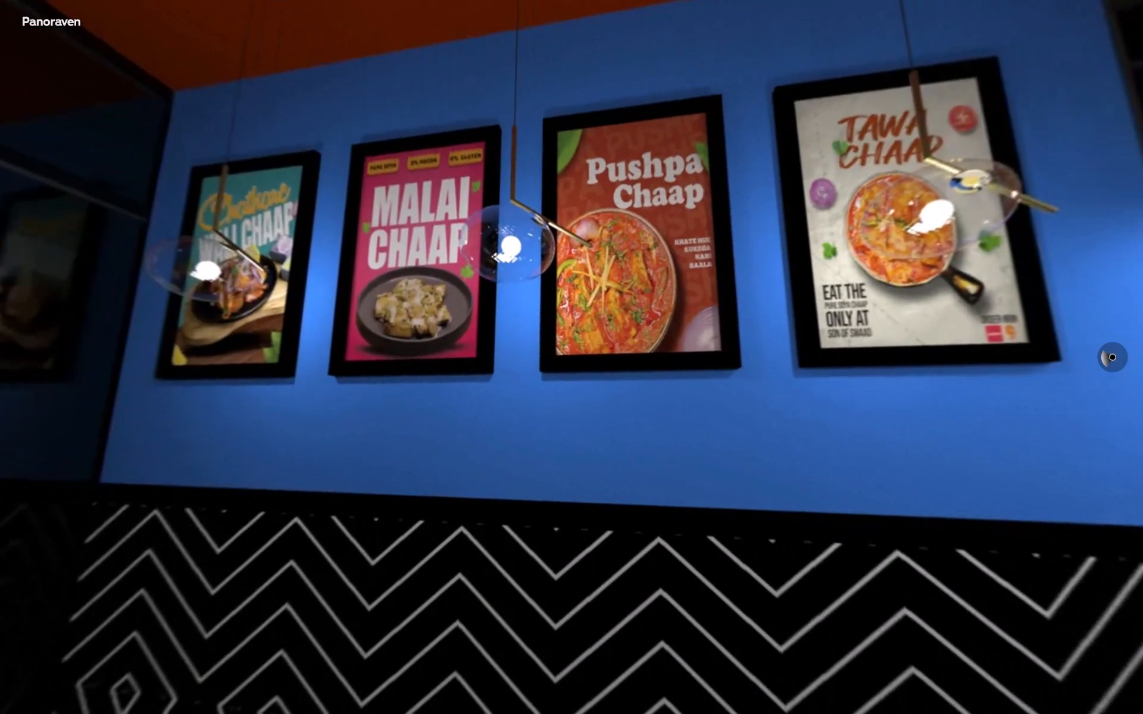
drag(631, 383, 630, 383)
drag(655, 482, 600, 483)
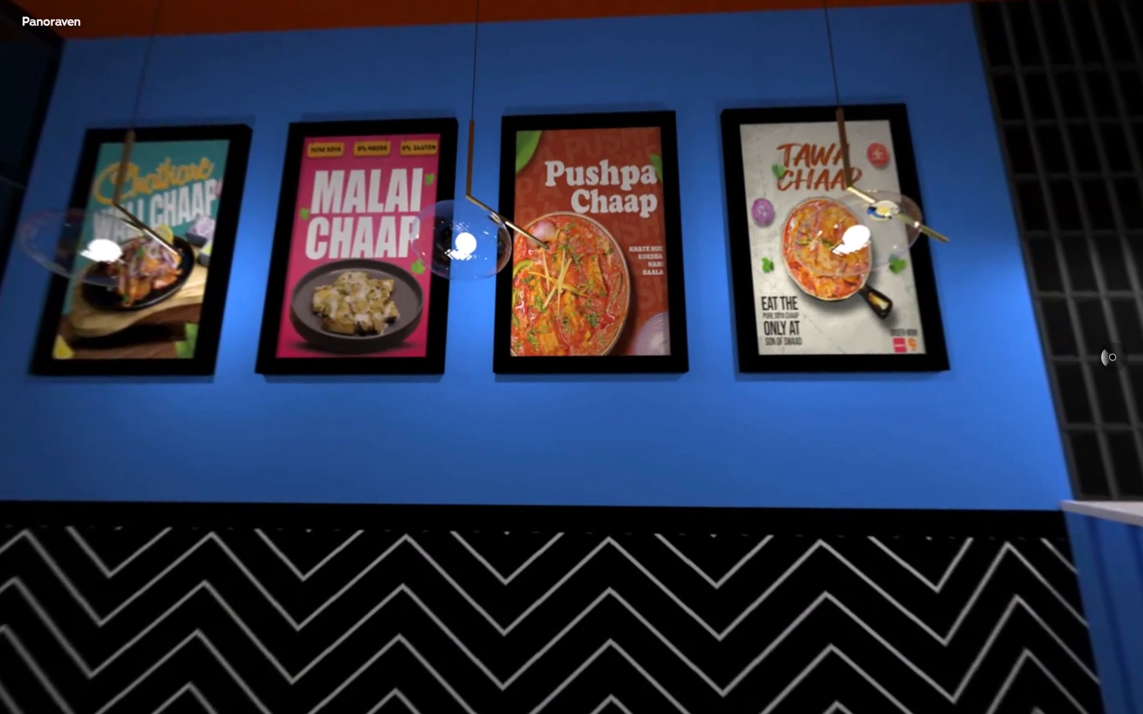
key(super+Print)
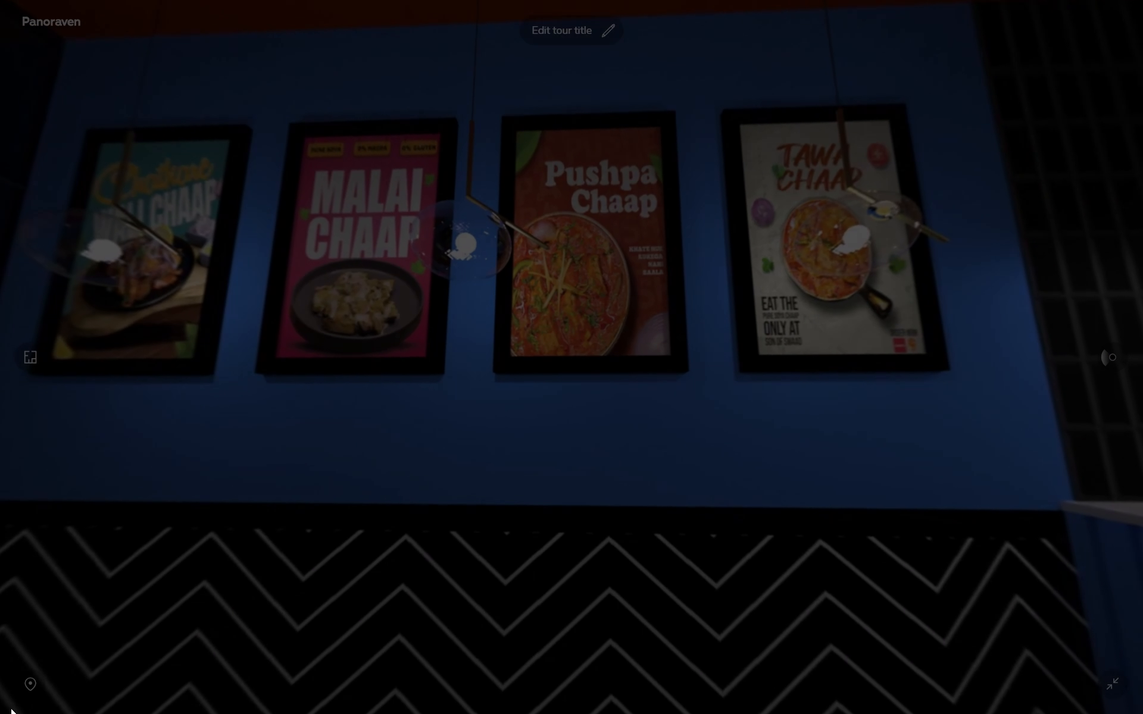
Look around the rest of the dark room, leave full screen and return the tour to the counter view.
drag(380, 318, 707, 324)
drag(638, 320, 690, 315)
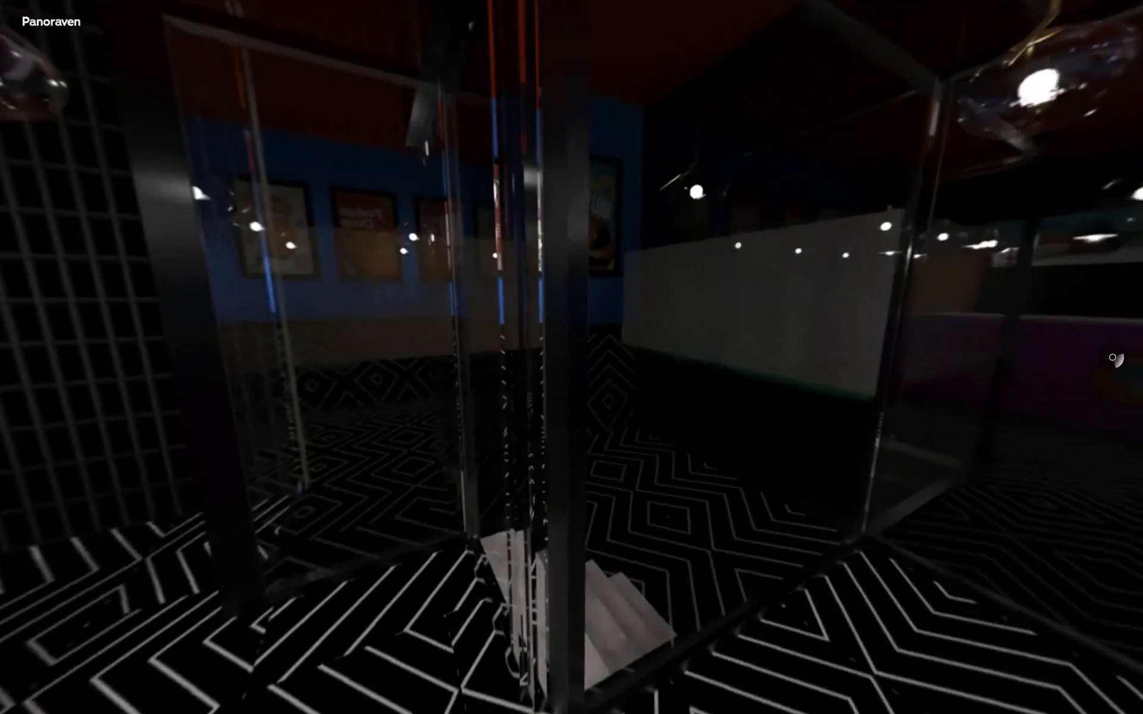
drag(690, 315, 742, 315)
drag(631, 320, 701, 320)
key(Escape)
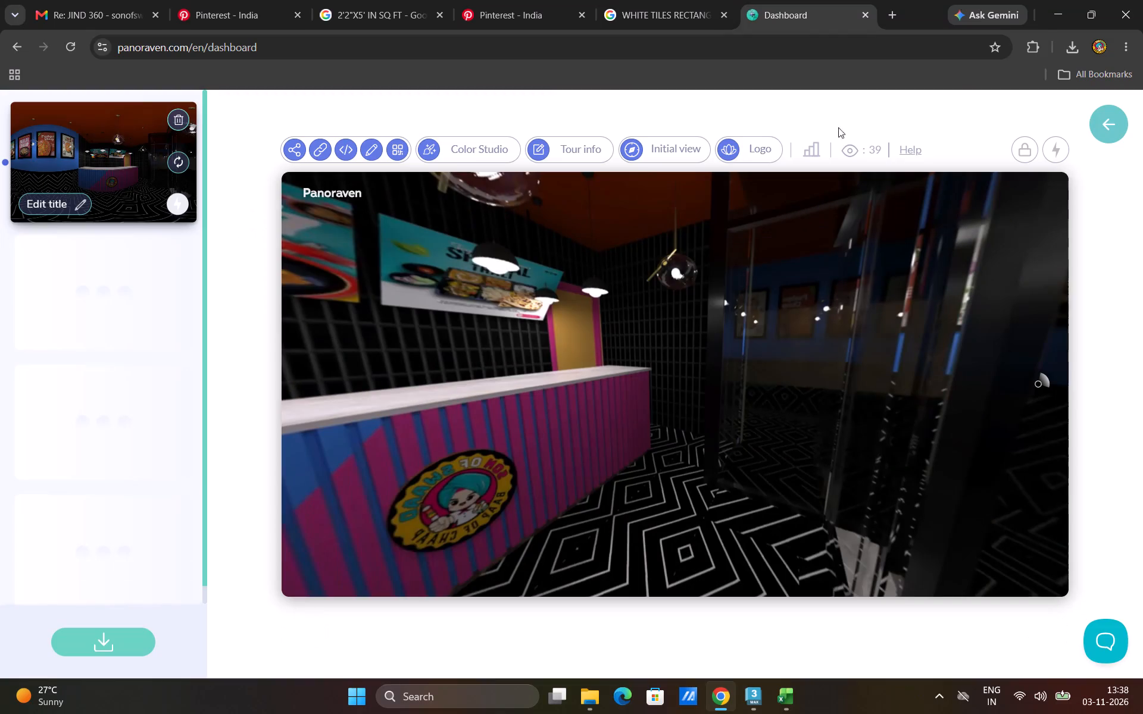
drag(566, 482, 845, 534)
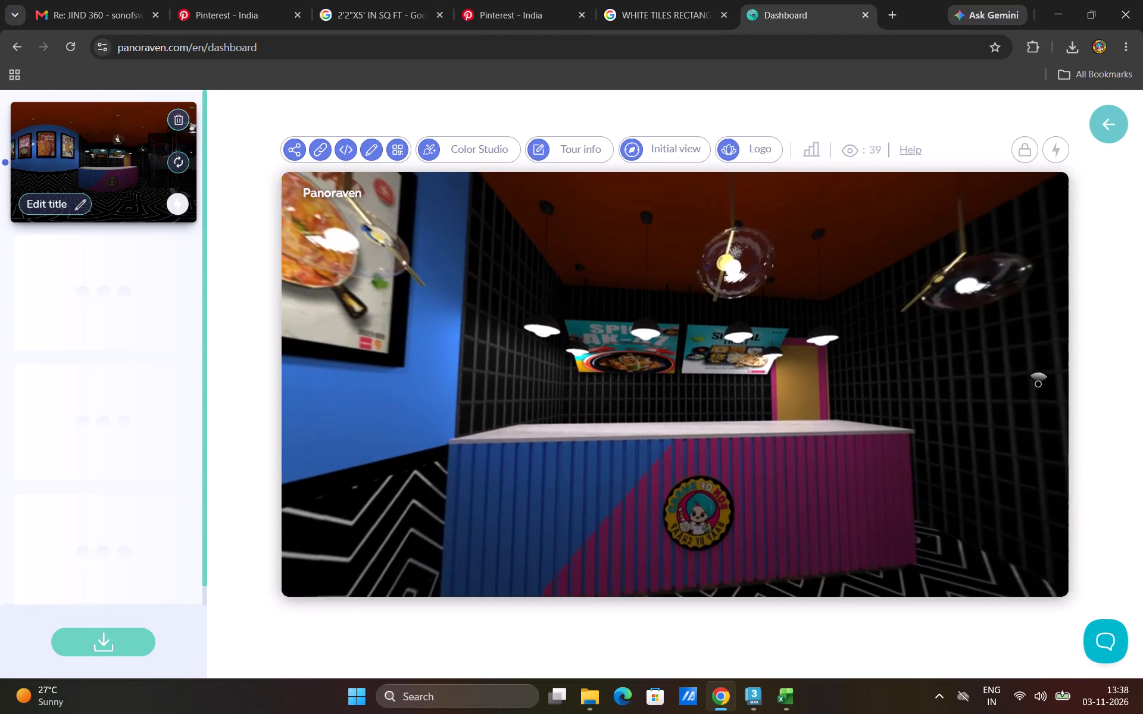
drag(845, 534, 847, 533)
Switch to the JIND COLOR PALETTE workbook in Excel and insert Screenshots 455 and 456 in cells A6 and A7.
click(775, 690)
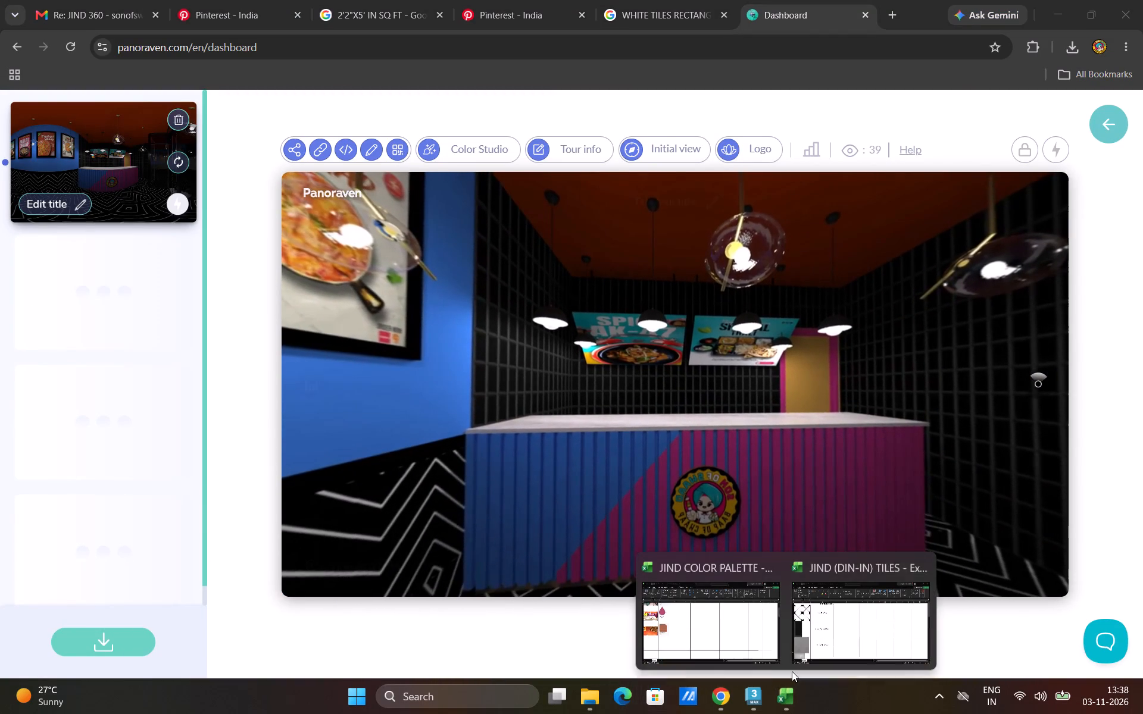
click(837, 609)
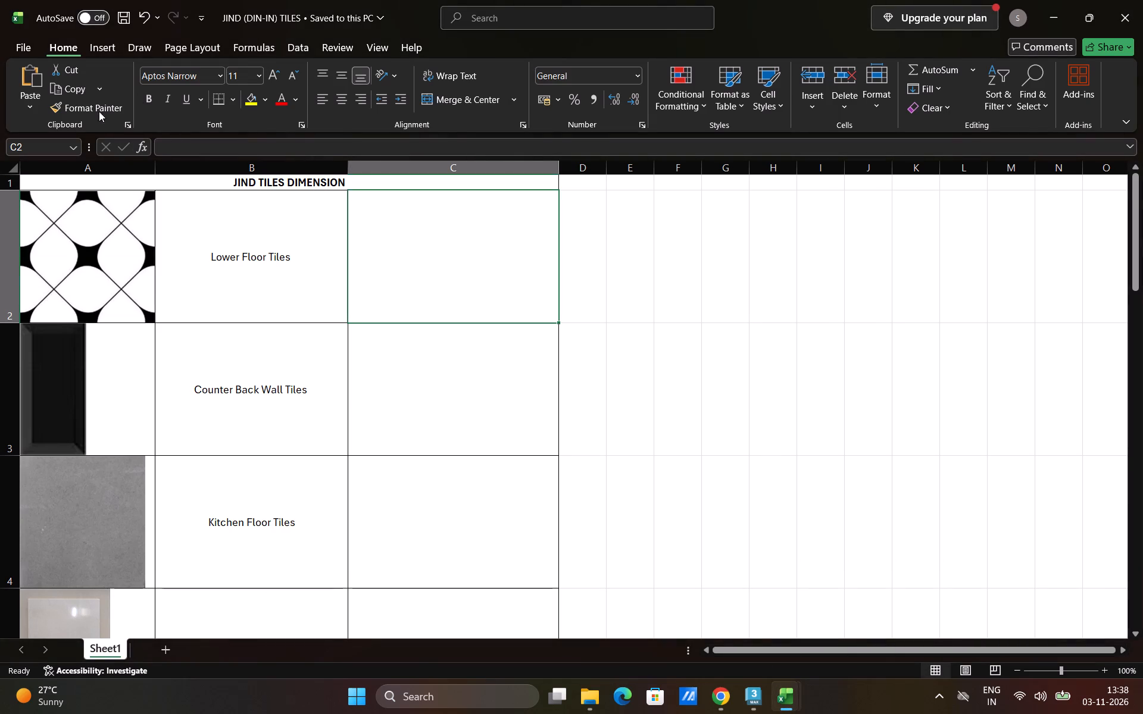
click(716, 640)
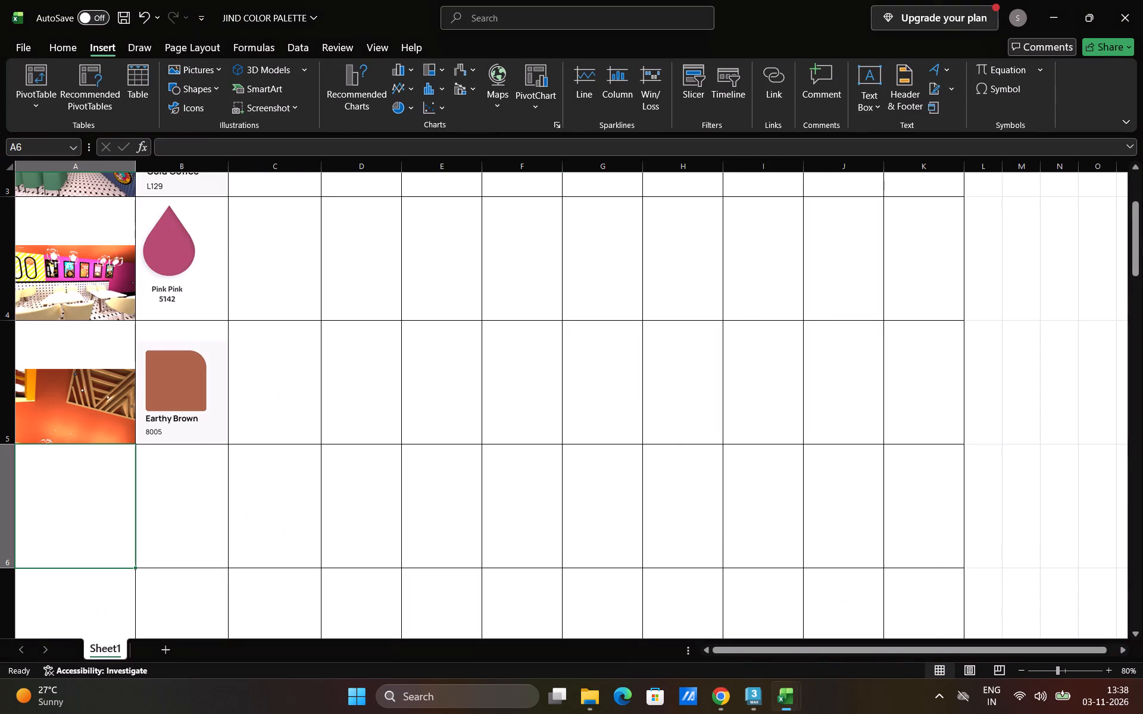
click(174, 70)
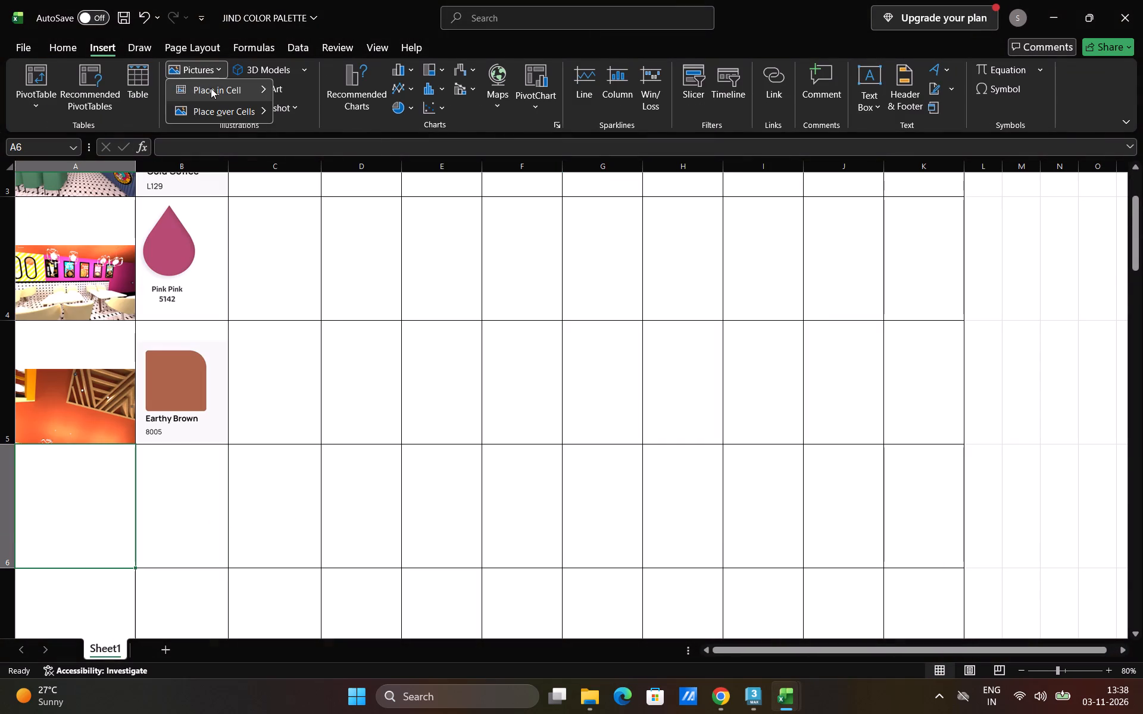
click(338, 116)
double_click(482, 191)
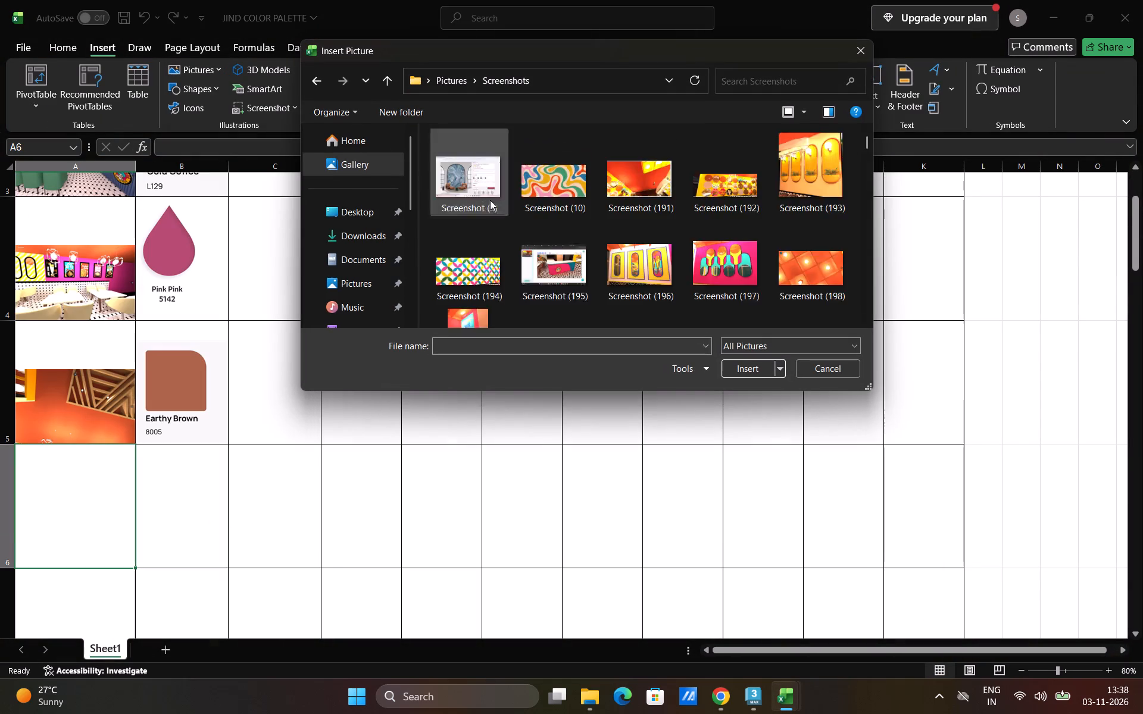
scroll(537, 239, down, 20)
scroll(537, 239, down, 6)
scroll(774, 335, down, 10)
click(819, 294)
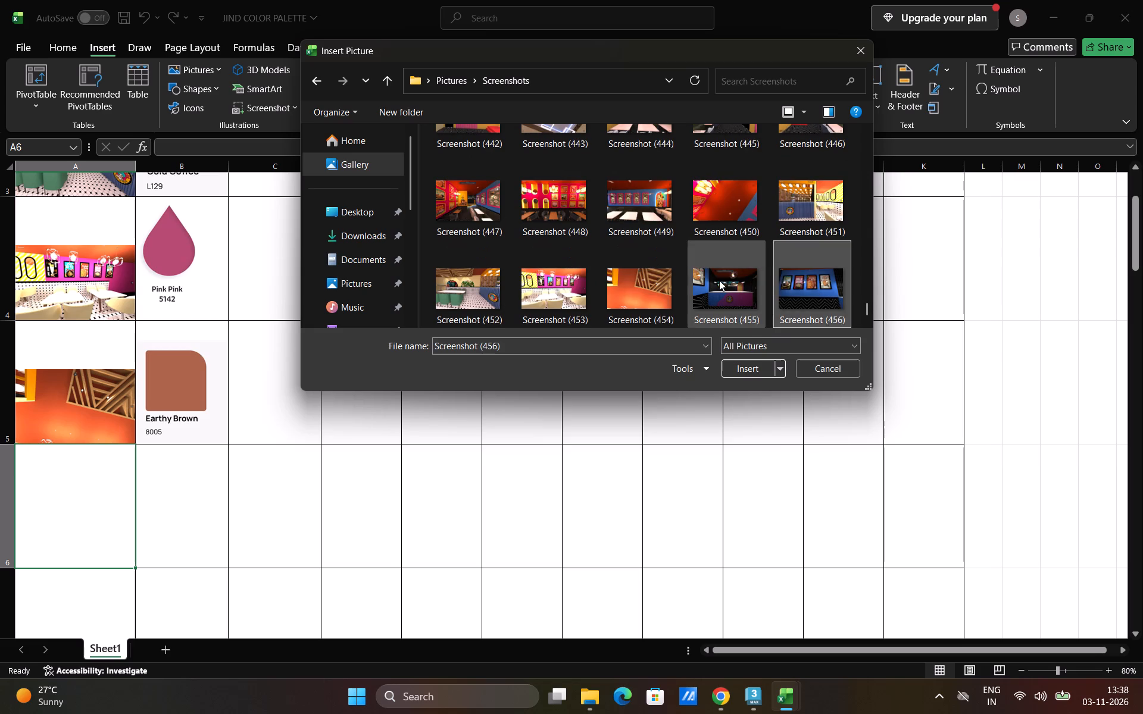
ctrl+click(719, 280)
click(758, 367)
Copy the Pink Pink 5142 swatch from cell B4 into cell B6.
click(167, 506)
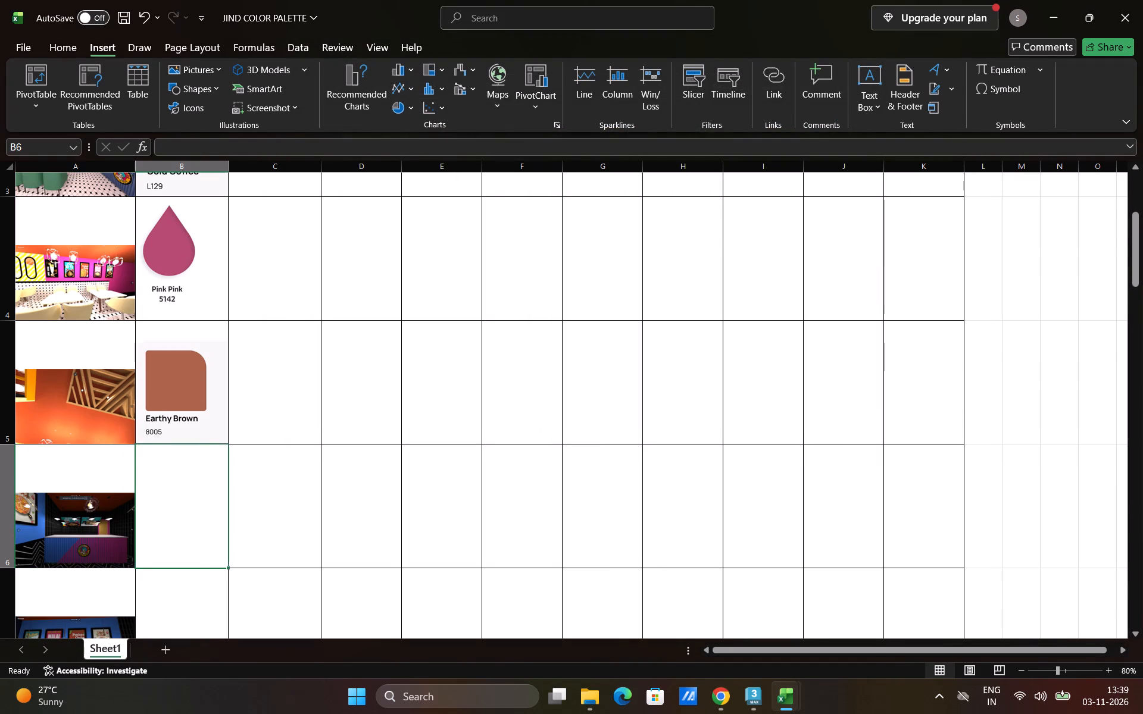
scroll(173, 433, up, 9)
scroll(191, 359, down, 9)
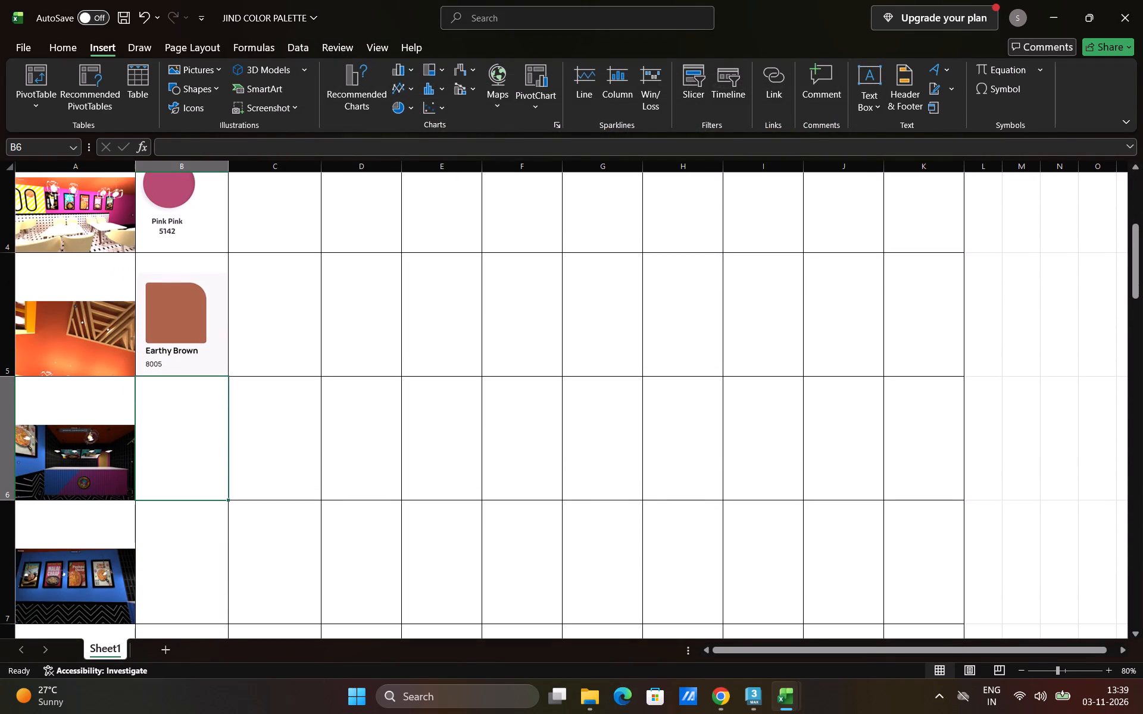
click(176, 197)
key(ctrl+c)
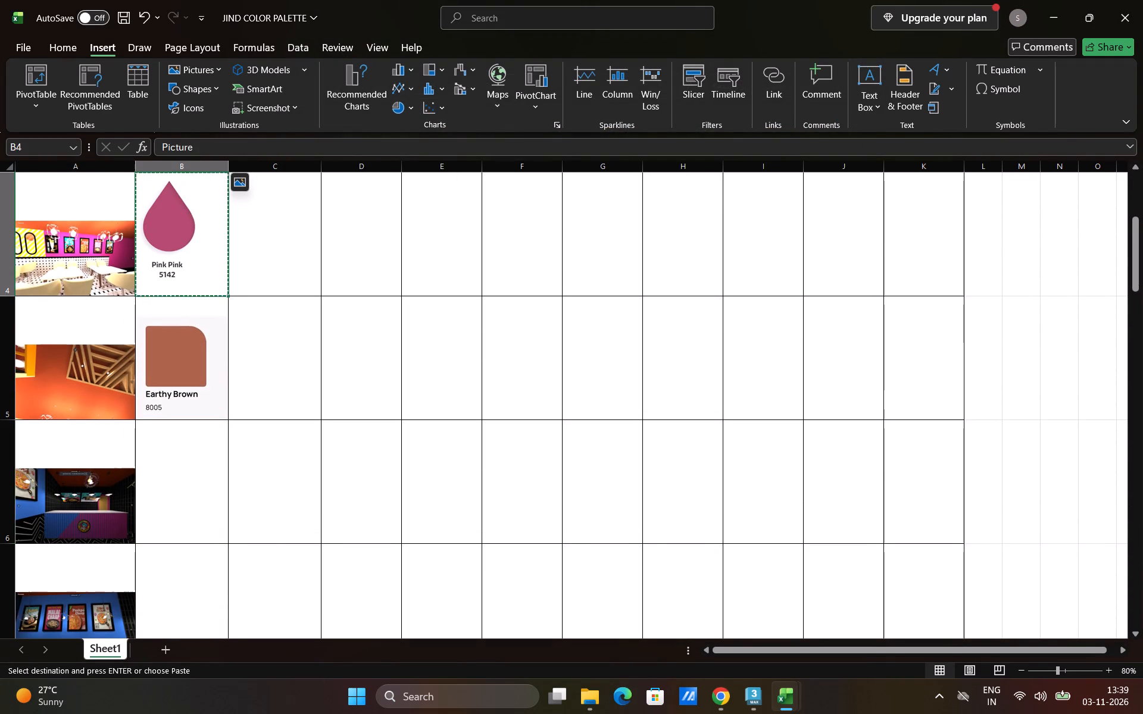
click(196, 459)
key(ctrl+v)
scroll(207, 446, down, 2)
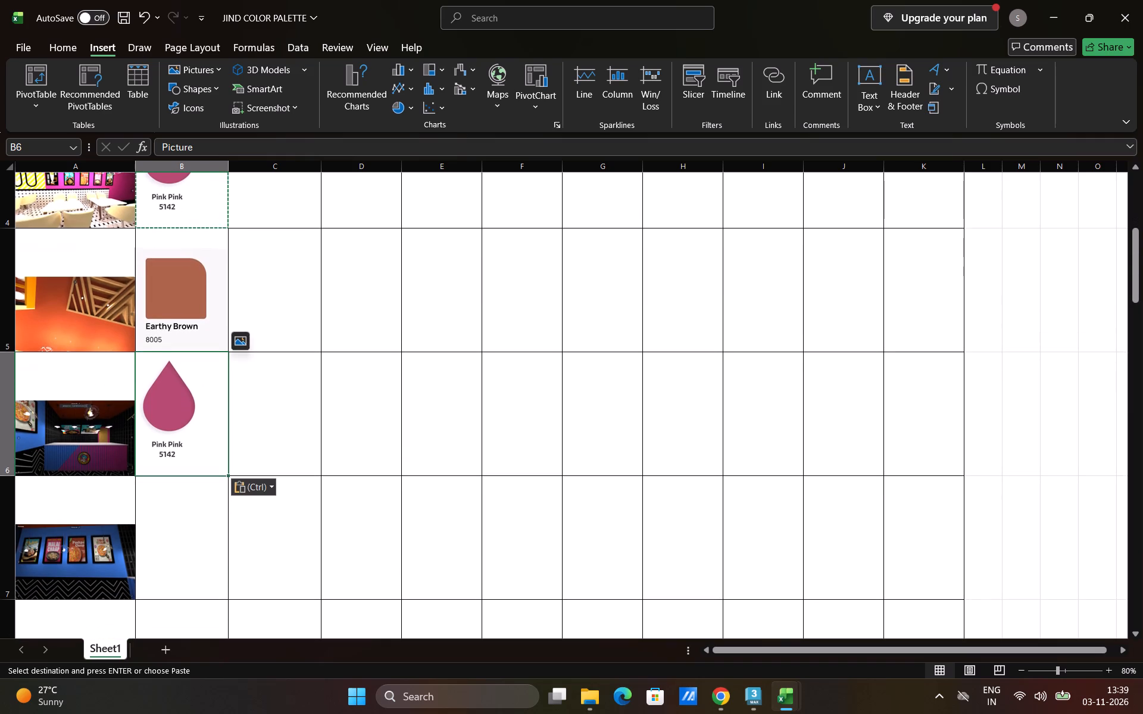
Insert the Blue Mansion 3366 swatch picture 19284 from the Downloads folder into cell C6.
click(268, 429)
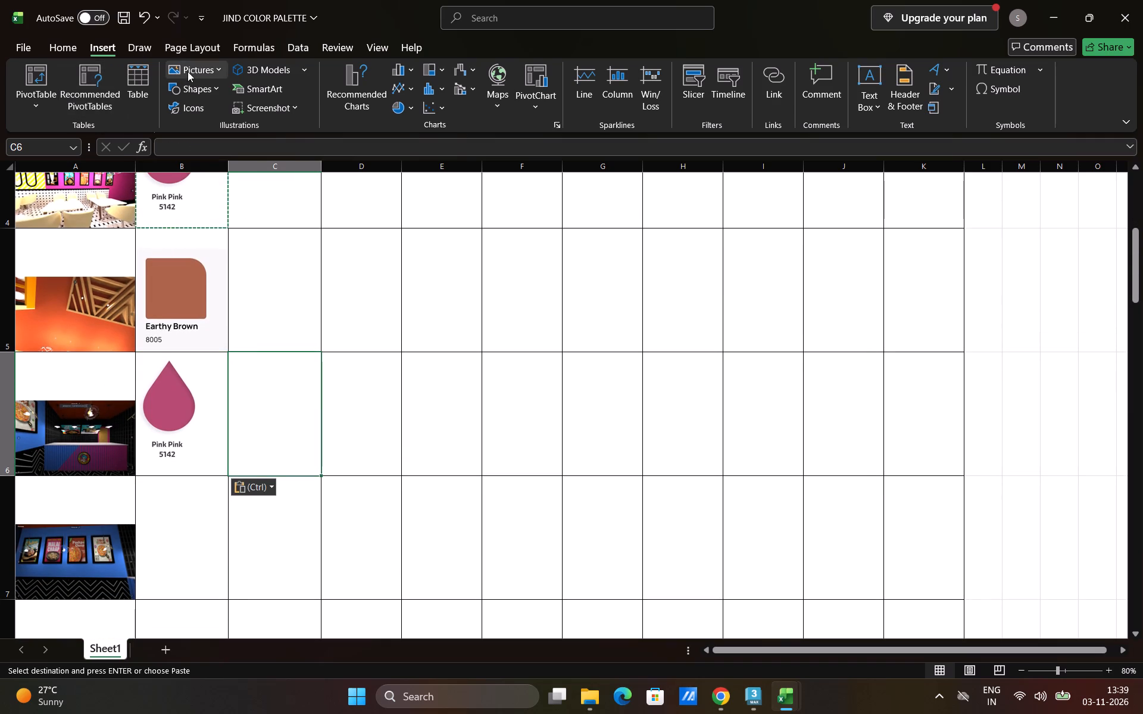
click(188, 71)
click(223, 99)
click(315, 115)
click(349, 231)
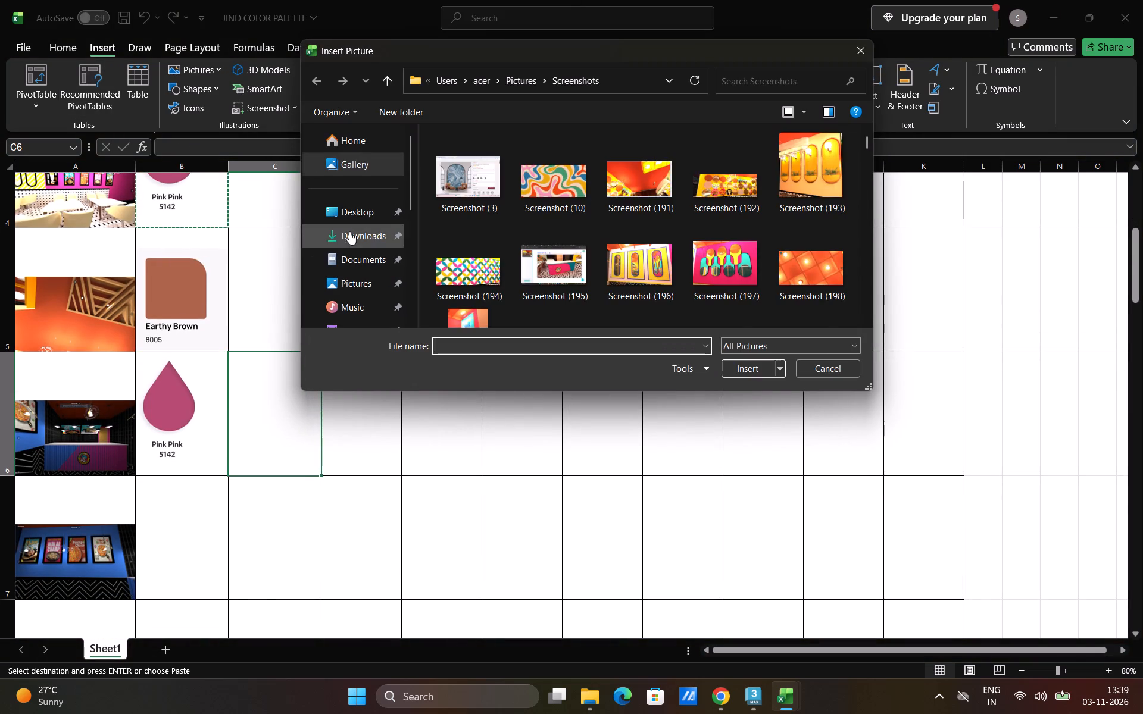
drag(871, 145, 870, 181)
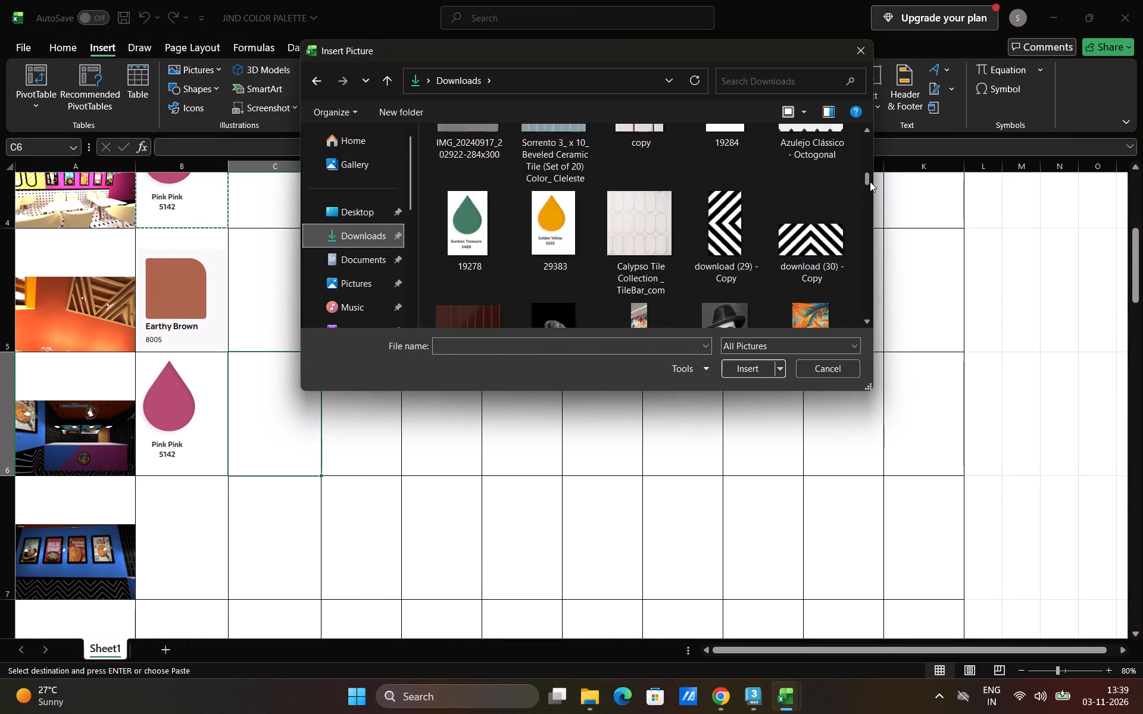
drag(870, 181, 870, 177)
click(741, 288)
click(748, 370)
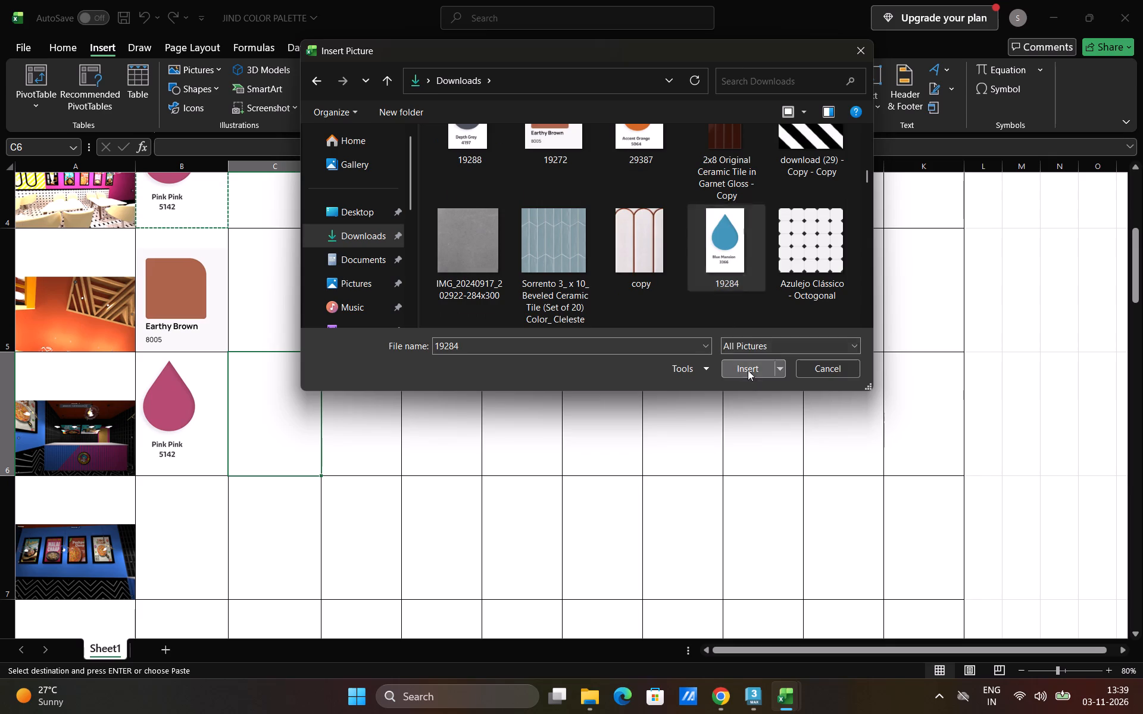
Copy the Blue Mansion 3366 swatch from cell C6 into cell B7 beside the blue poster wall view.
click(291, 450)
key(ctrl+c)
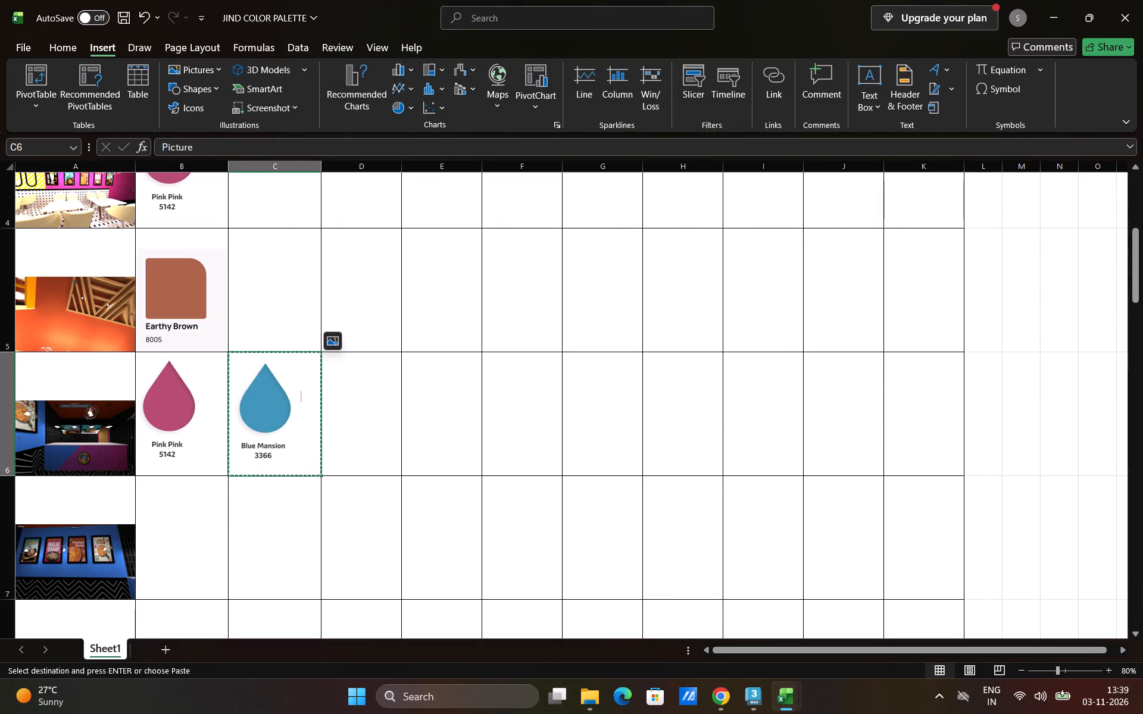
click(207, 514)
key(ctrl+v)
click(282, 505)
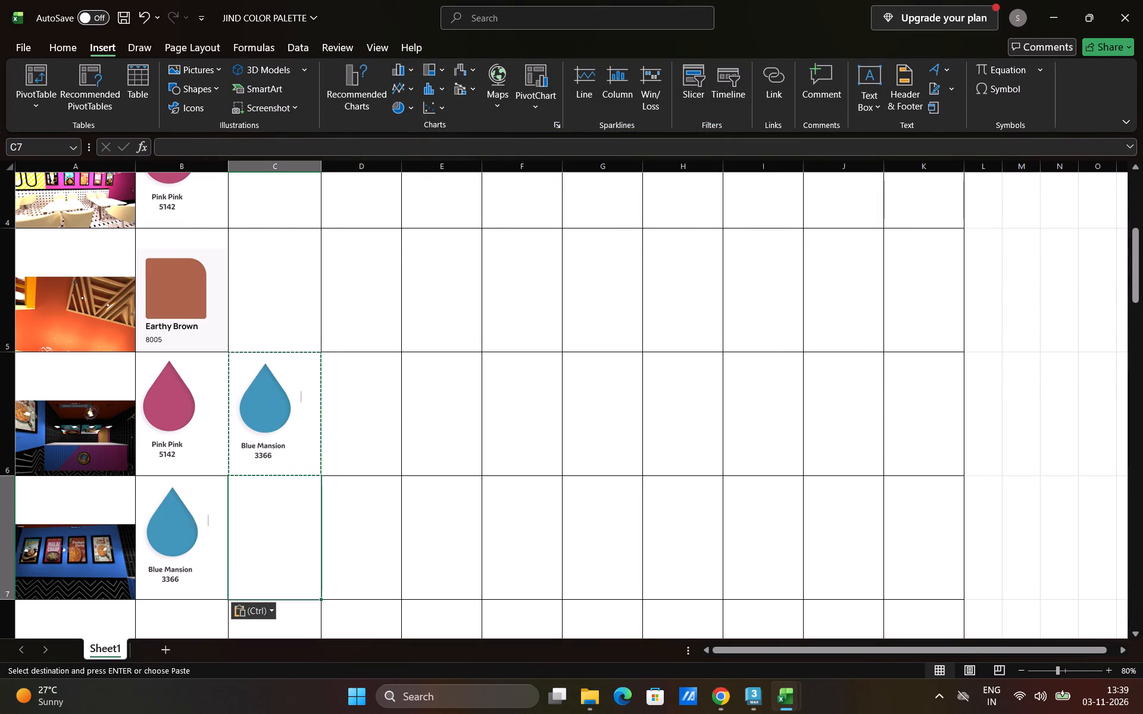
Copy the Golden Yellow 5035 swatch from cell B2 into cell D6.
click(364, 434)
scroll(270, 335, up, 3)
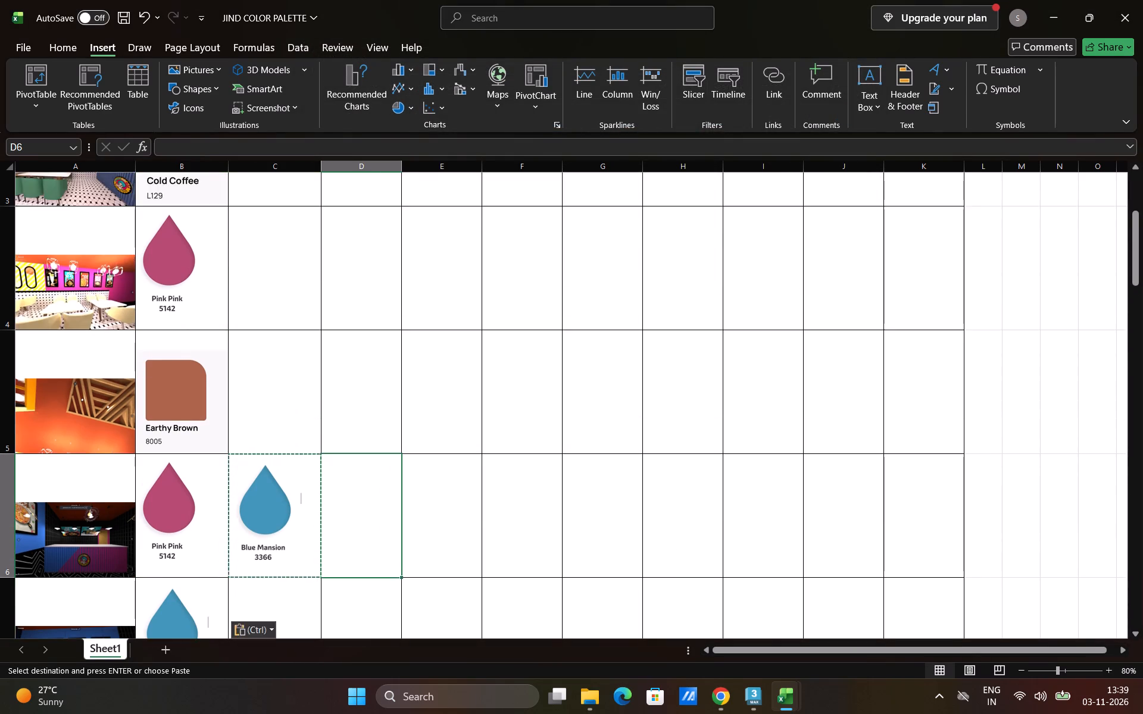
scroll(154, 233, up, 7)
click(182, 254)
key(ctrl+c)
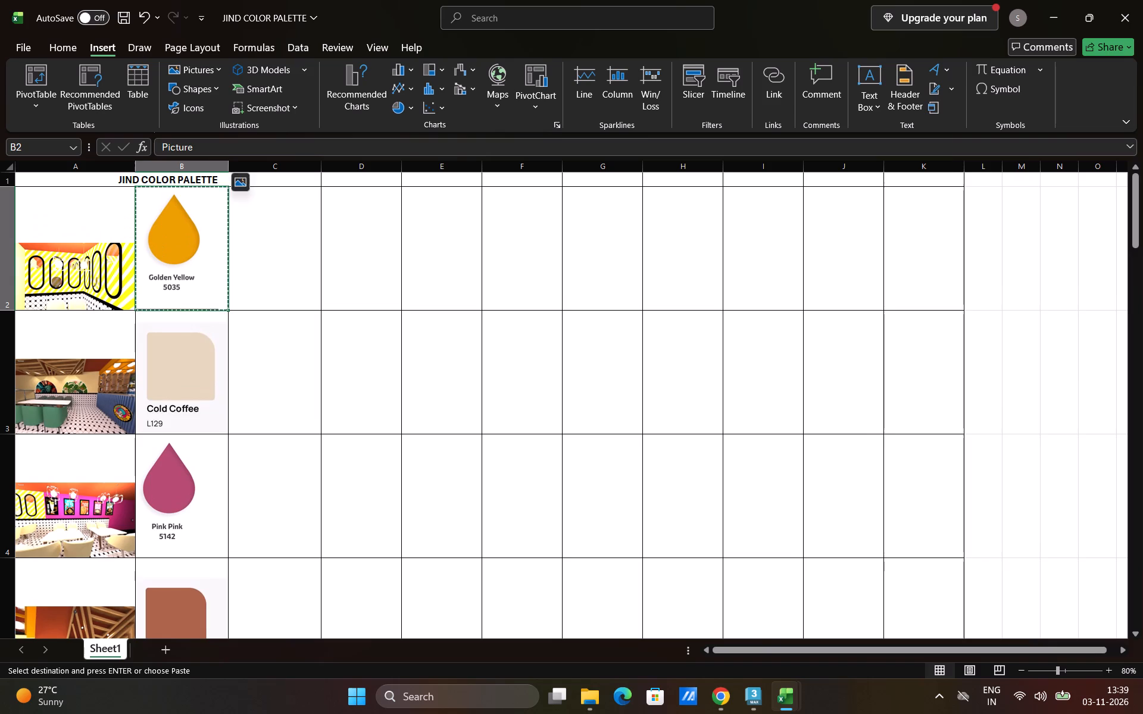
scroll(206, 276, down, 10)
click(358, 439)
key(ctrl+v)
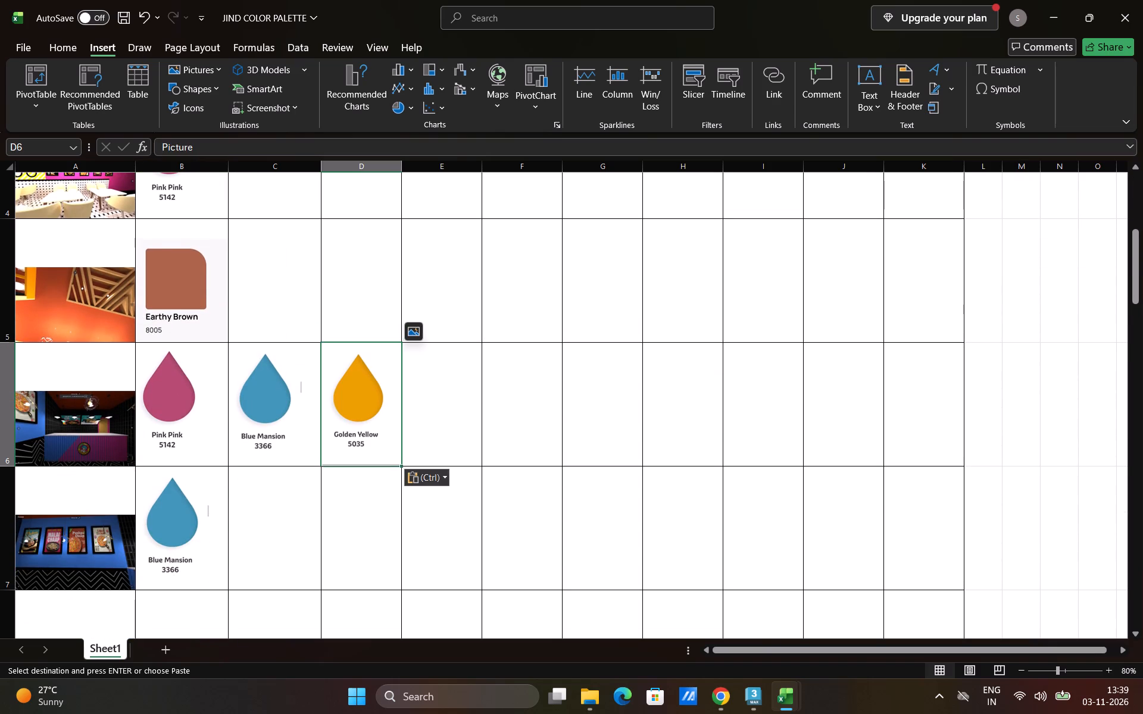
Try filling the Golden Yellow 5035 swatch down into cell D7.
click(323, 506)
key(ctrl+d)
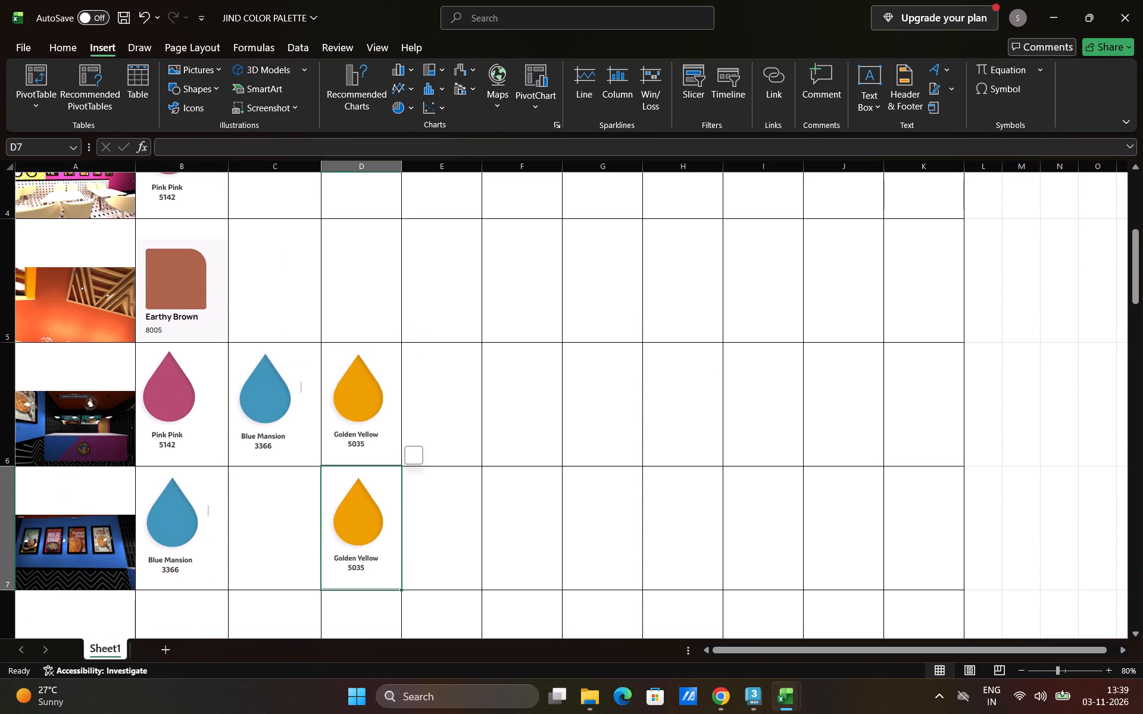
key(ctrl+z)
Save the JIND COLOR PALETTE workbook and select cell A8.
key(ctrl+s)
scroll(277, 488, down, 4)
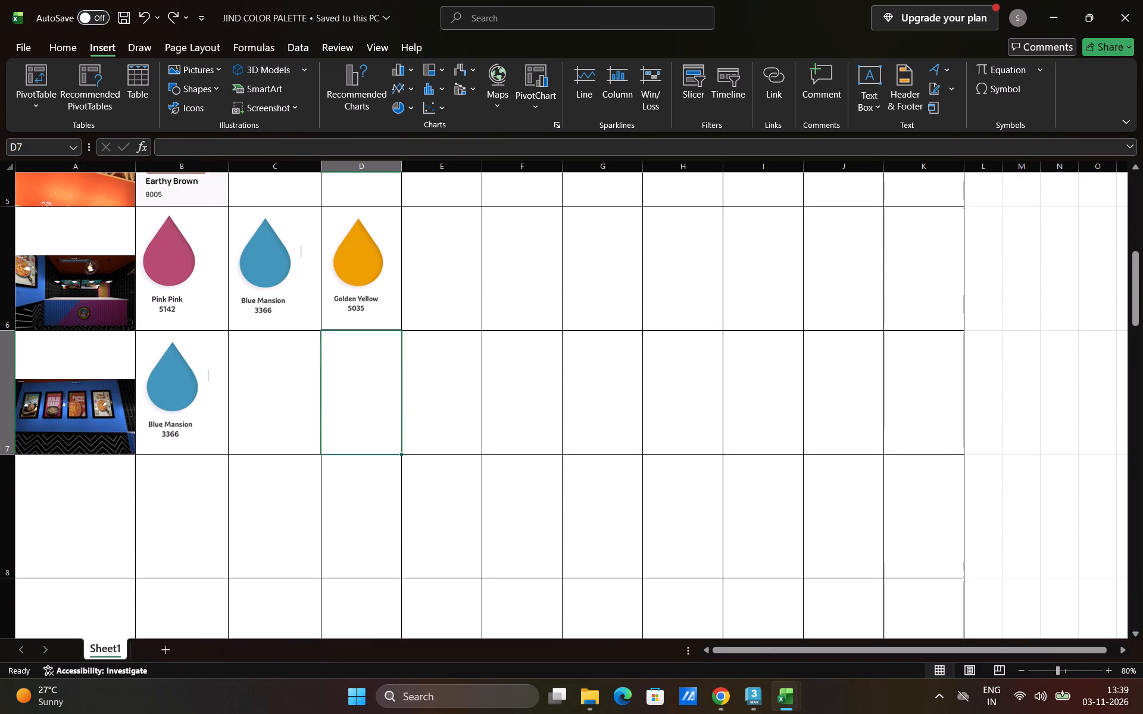
click(94, 497)
Switch to Chrome, open the checkered-floor tour with red slats from the dashboard, and examine its framed-picture wall in full screen.
click(722, 694)
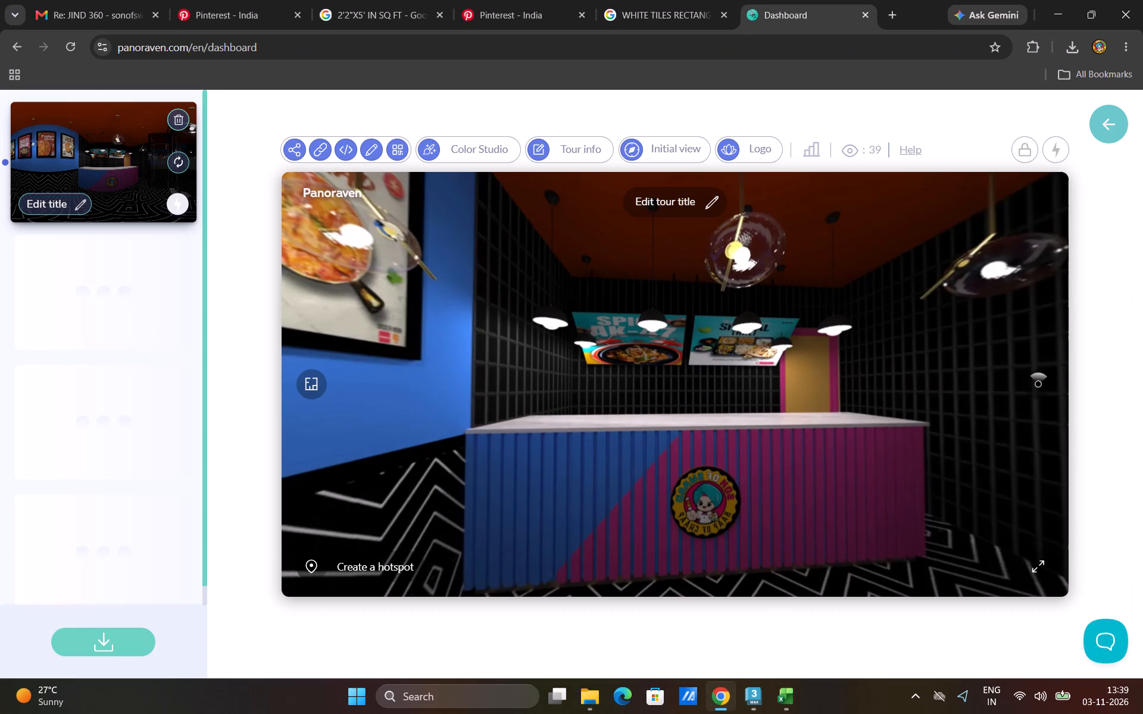
click(1117, 134)
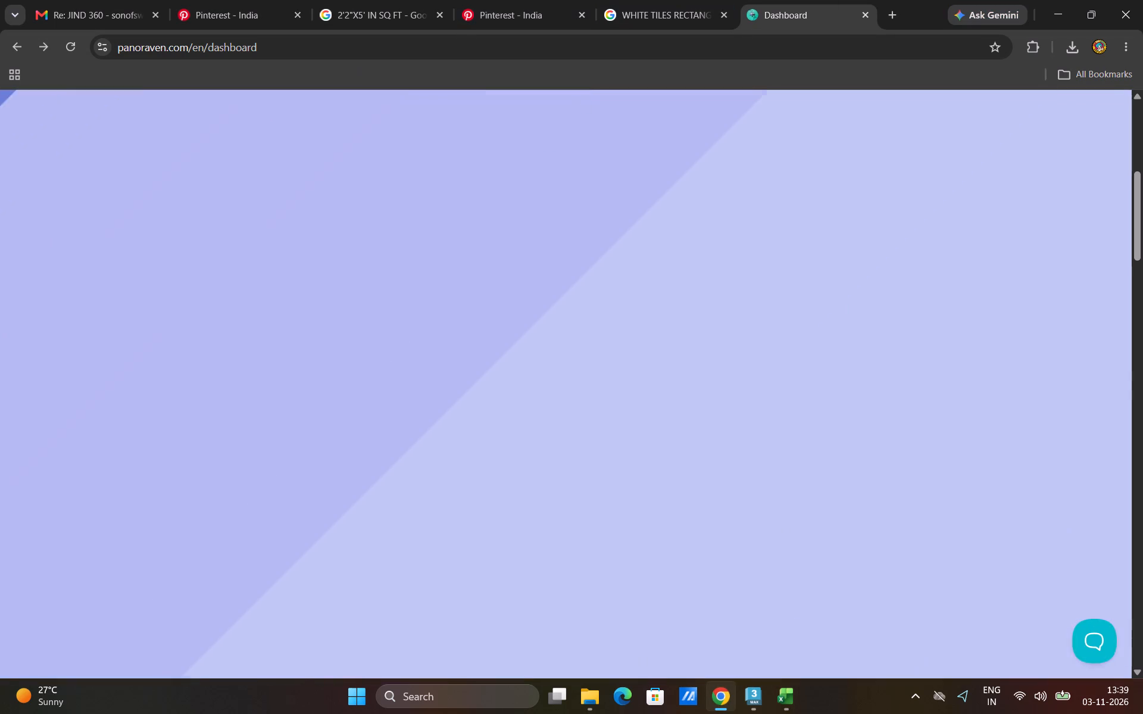
click(232, 475)
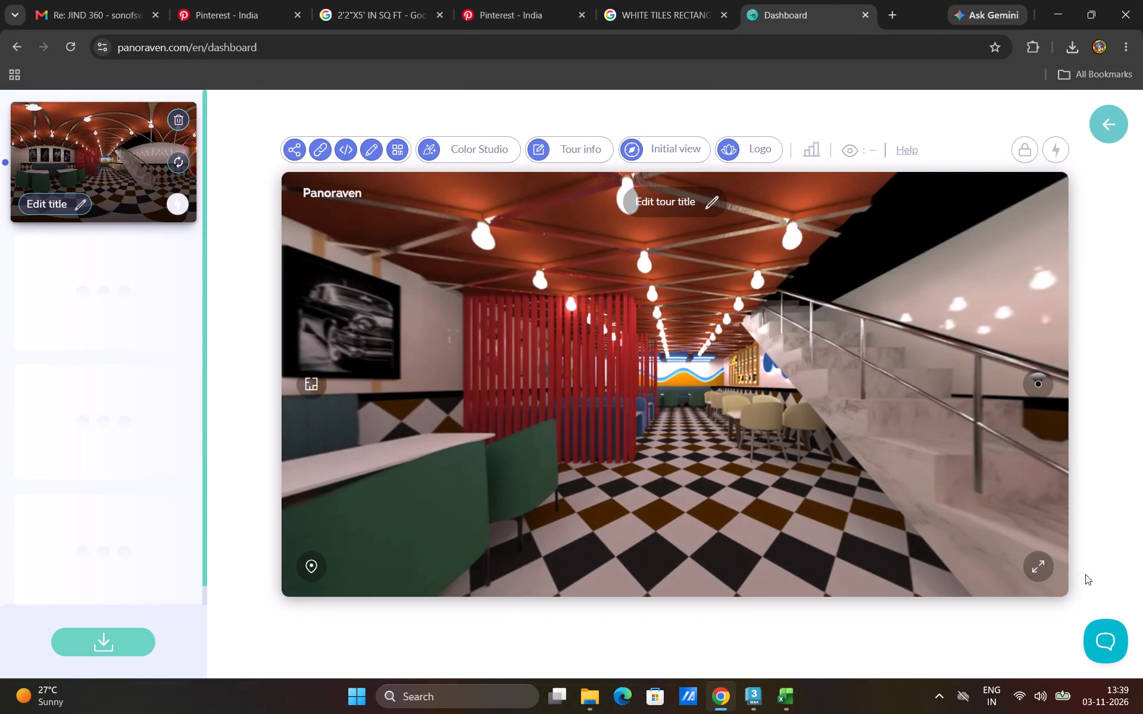
click(1042, 571)
drag(407, 404, 729, 421)
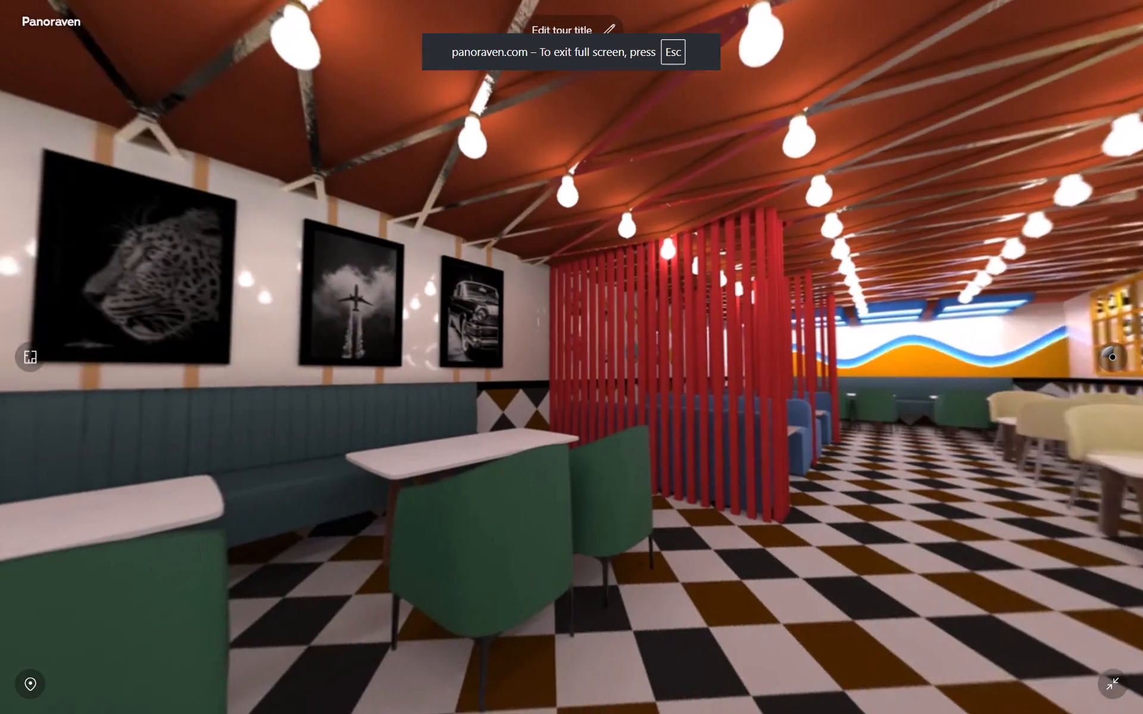
drag(535, 400, 693, 414)
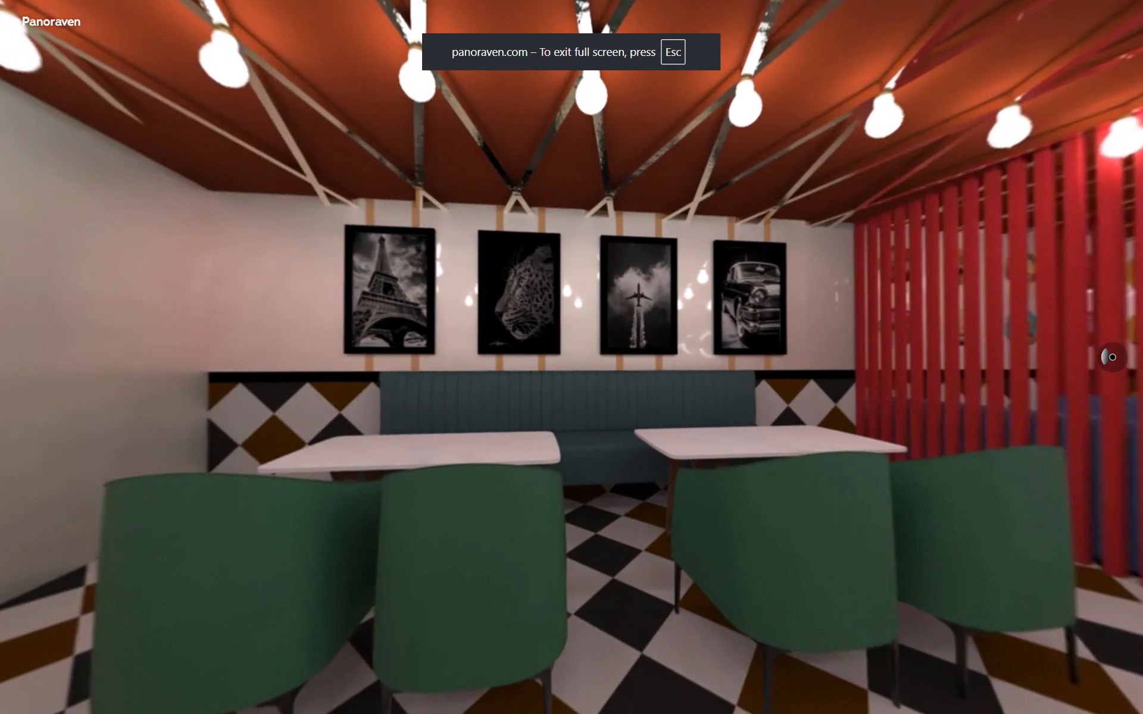
key(Escape)
click(1098, 127)
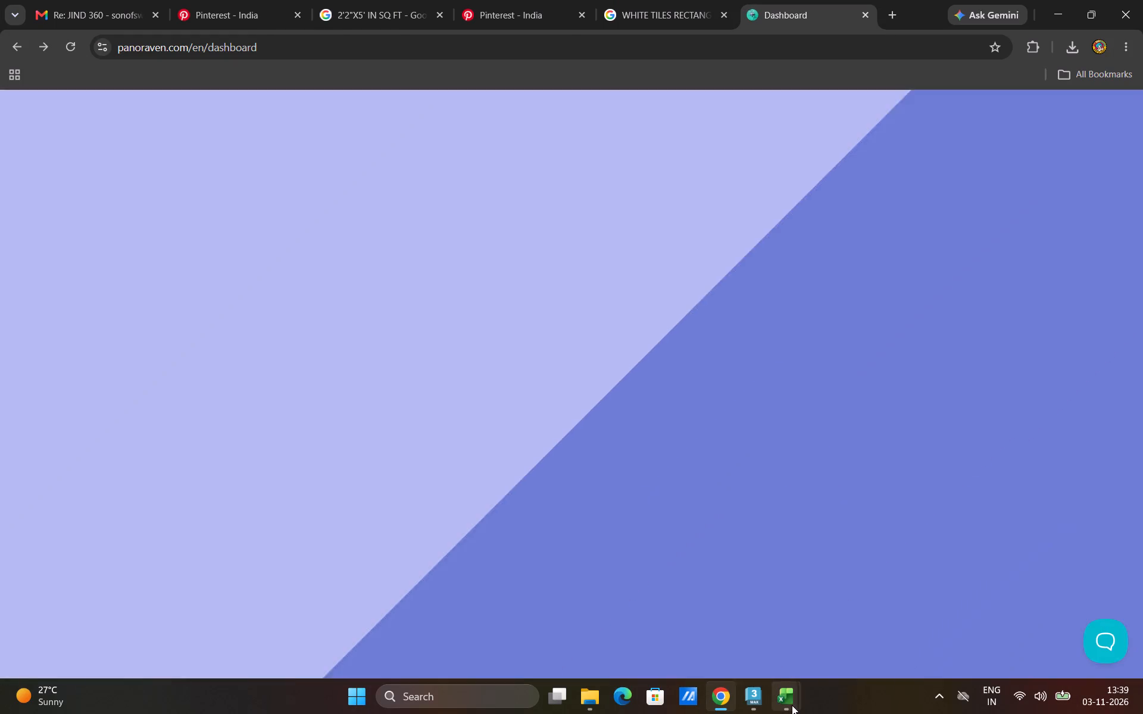
In Excel's JIND COLOR PALETTE workbook, insert the basement front wall, BASEMENT SIDE WALLL, RENDERR, renderrr and selfiee pictures from JIND DINE-IN, starting at A8.
click(792, 705)
click(856, 630)
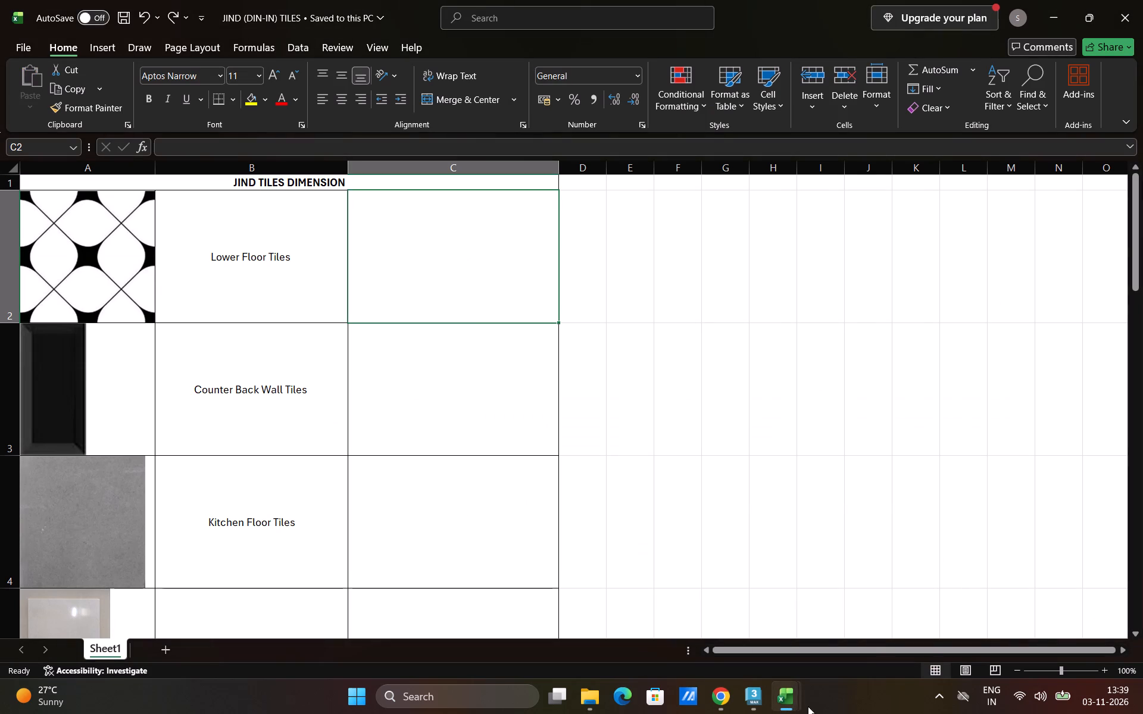
click(759, 638)
scroll(121, 488, down, 1)
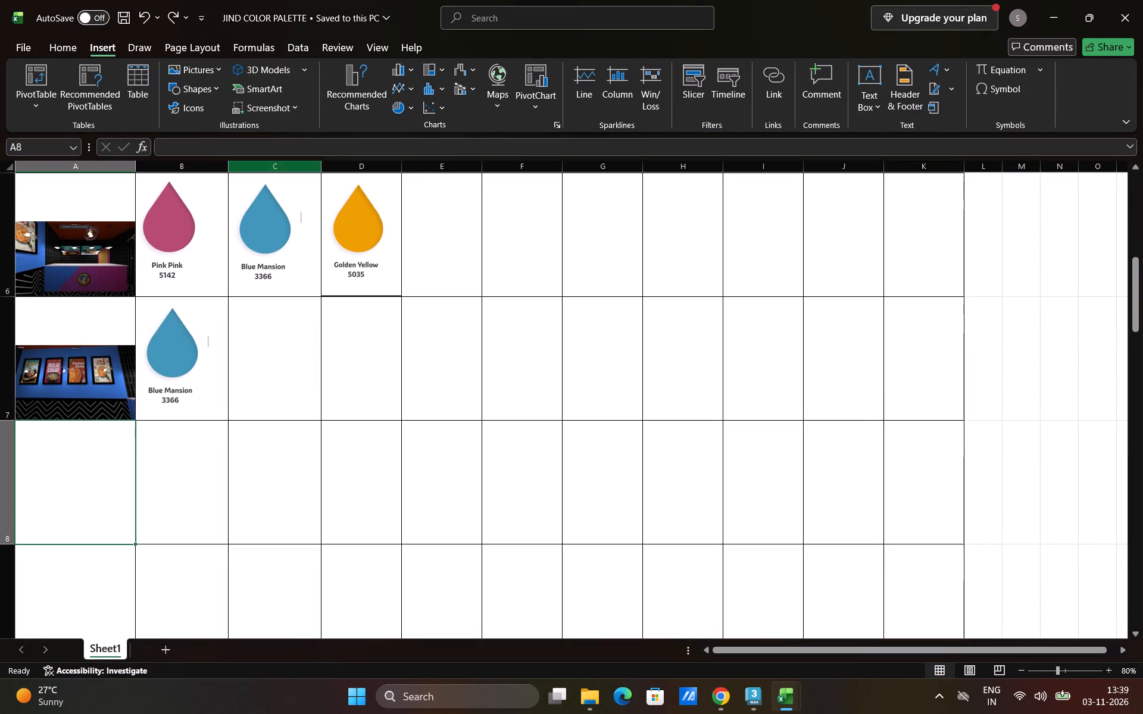
click(189, 67)
click(299, 112)
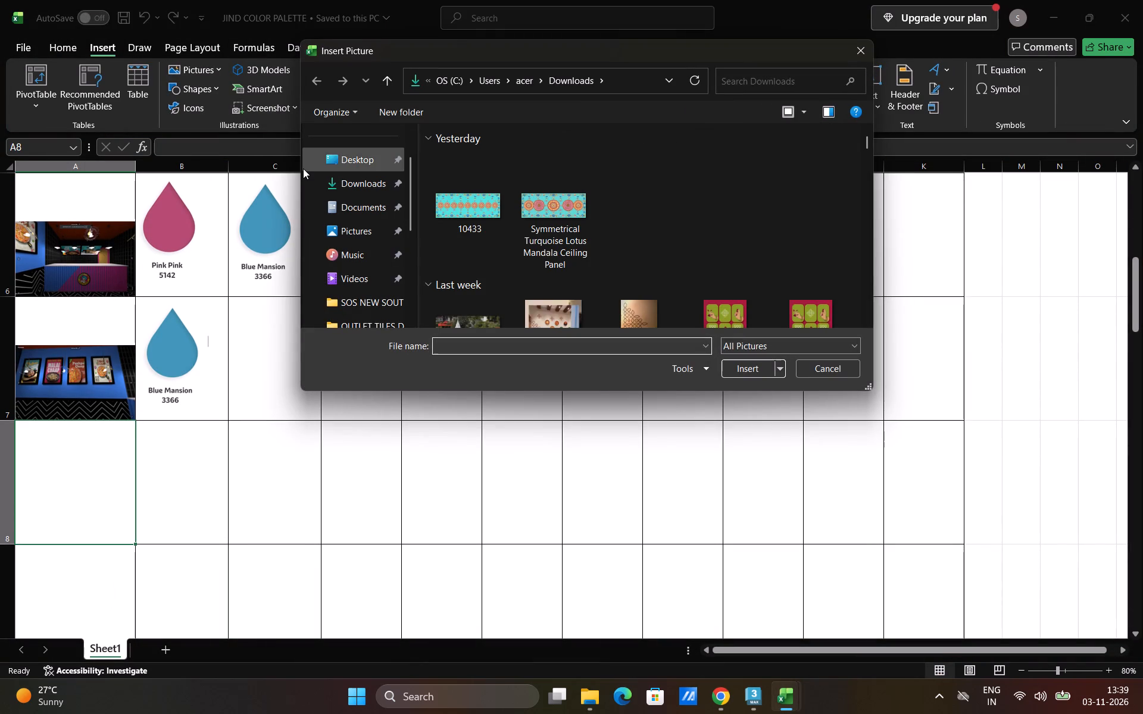
click(367, 201)
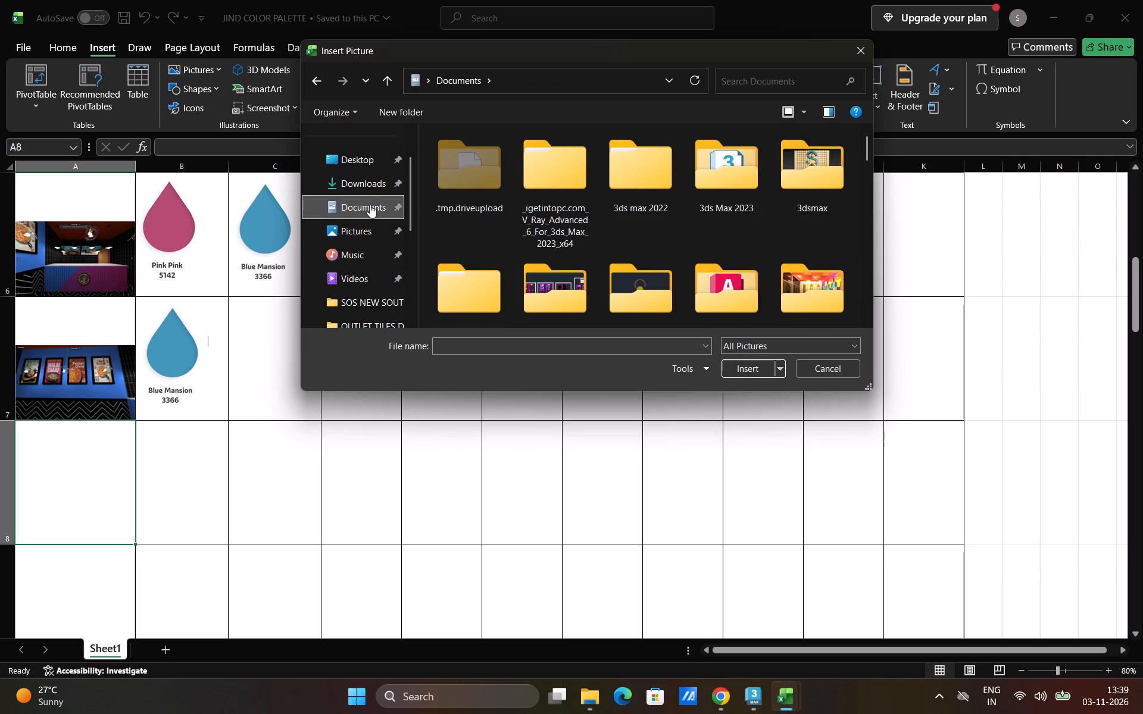
scroll(594, 259, down, 5)
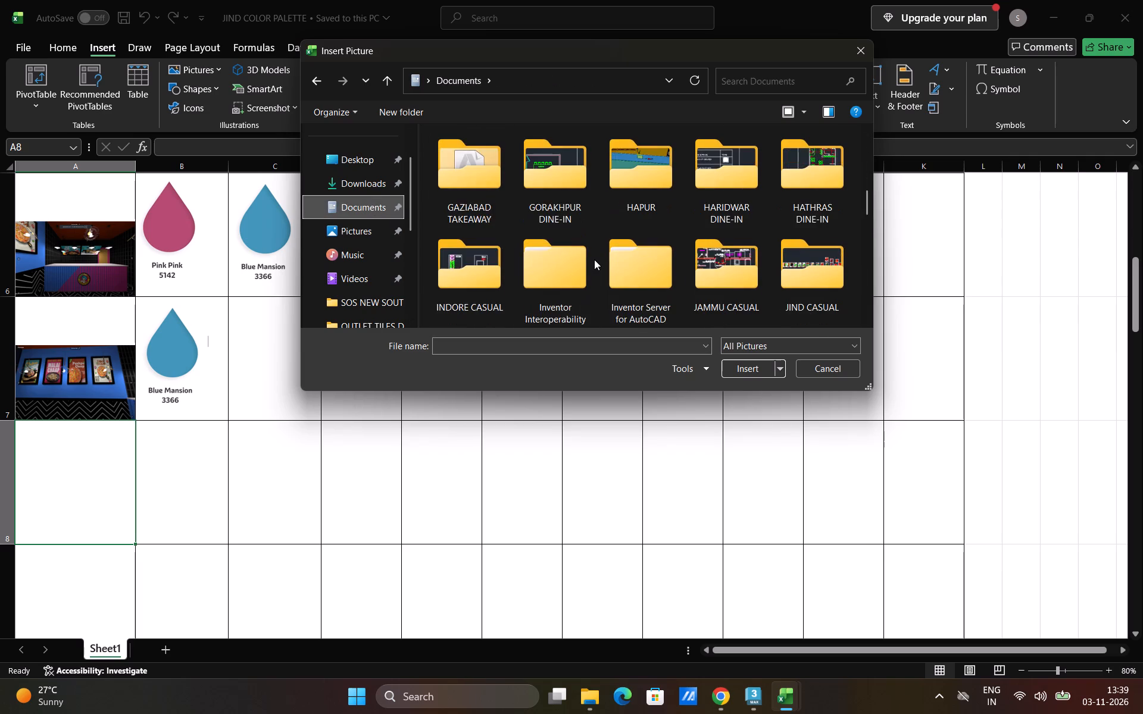
scroll(594, 259, down, 1)
double_click(485, 261)
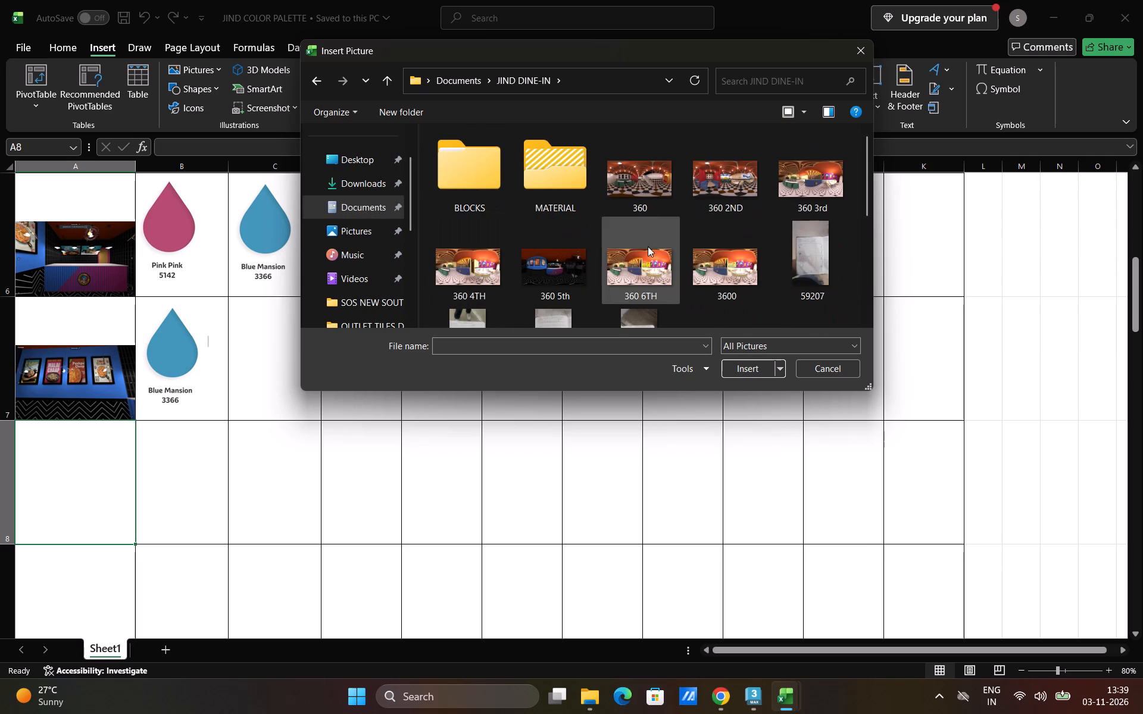
scroll(672, 287, down, 2)
click(751, 186)
ctrl+click(800, 191)
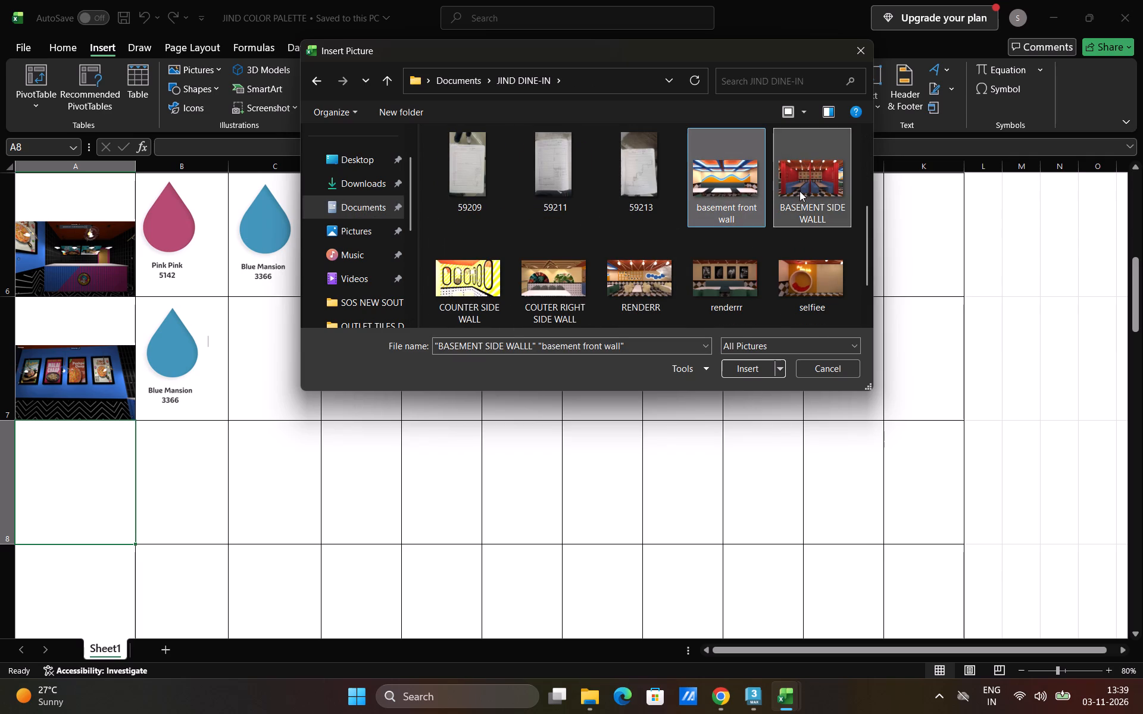
ctrl+click(626, 292)
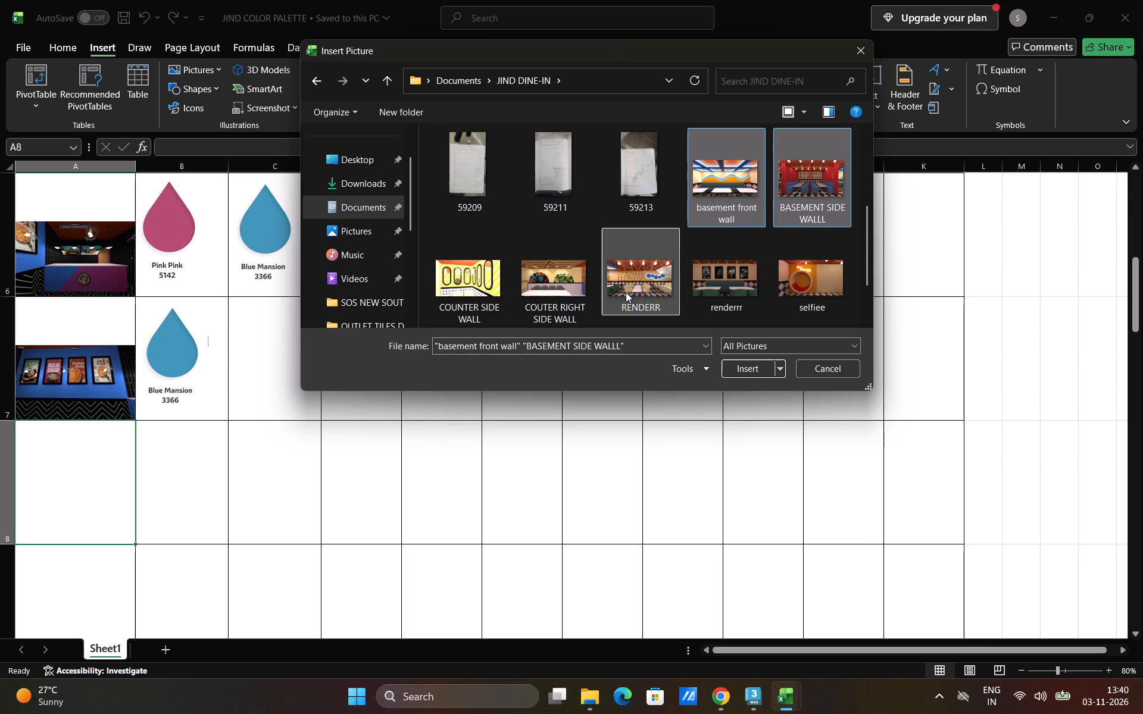
ctrl+click(713, 289)
ctrl+click(788, 288)
click(748, 367)
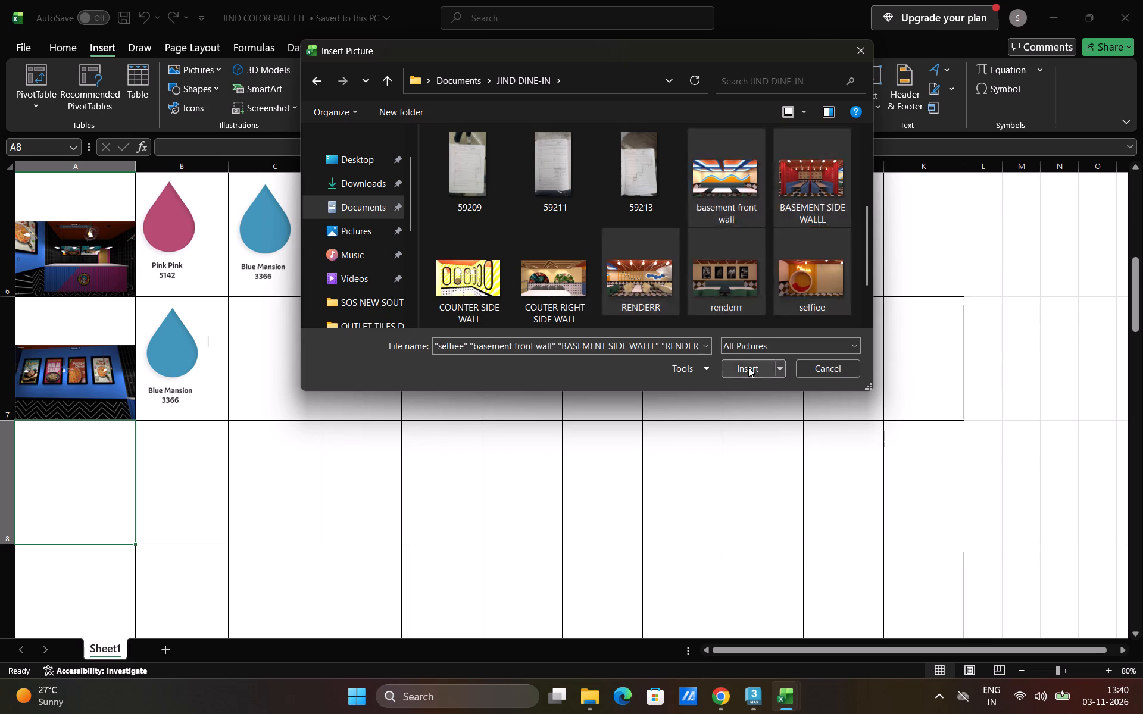
Copy the Blue Mansion 3366 and Golden Yellow 5035 swatches from C6:D6 into B8:C8 beside the basement front wall picture.
scroll(242, 427, down, 1)
click(197, 423)
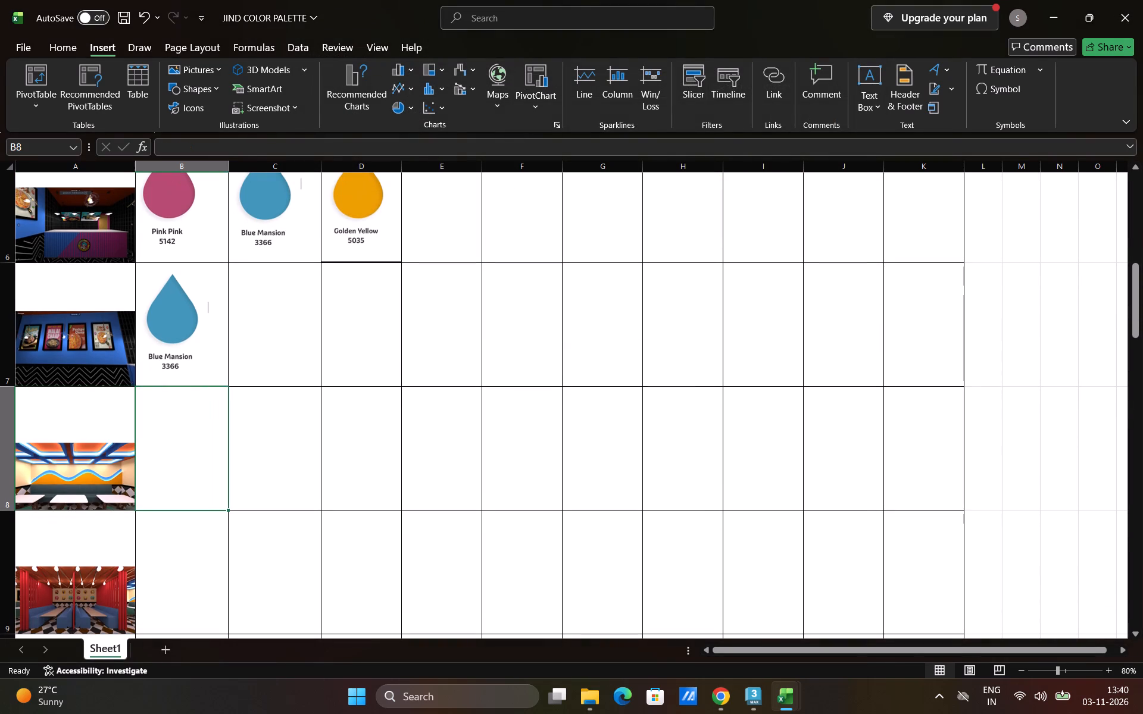
click(199, 322)
click(263, 199)
ctrl+click(364, 264)
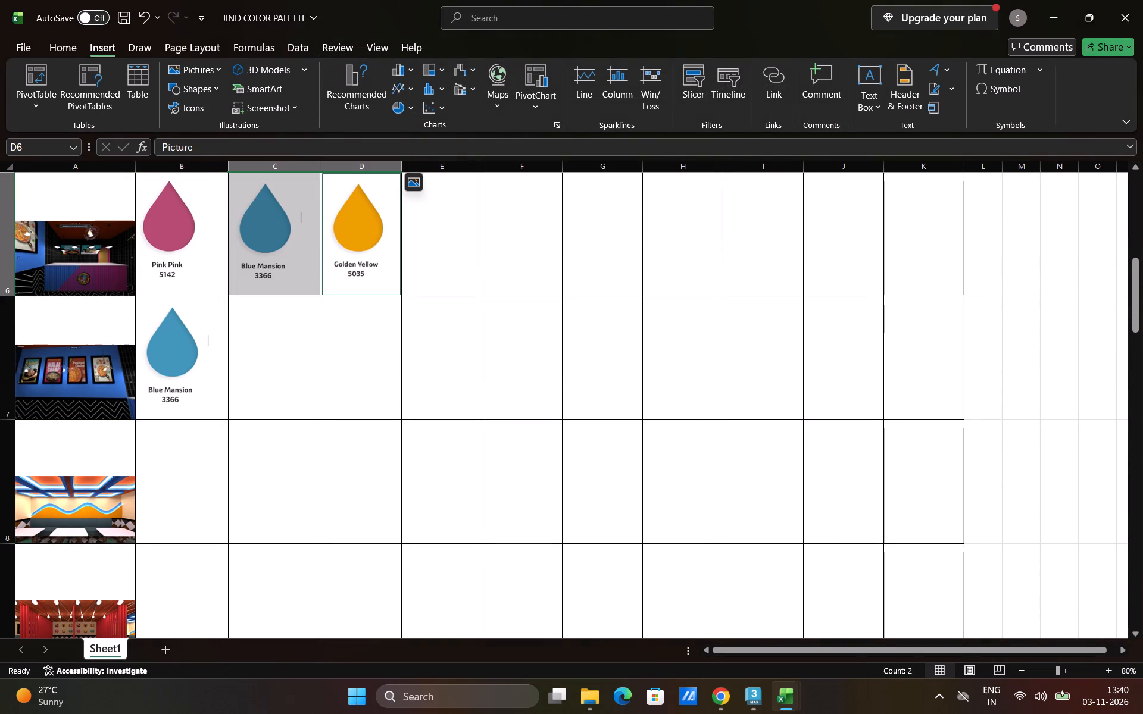
key(ctrl+c)
click(197, 496)
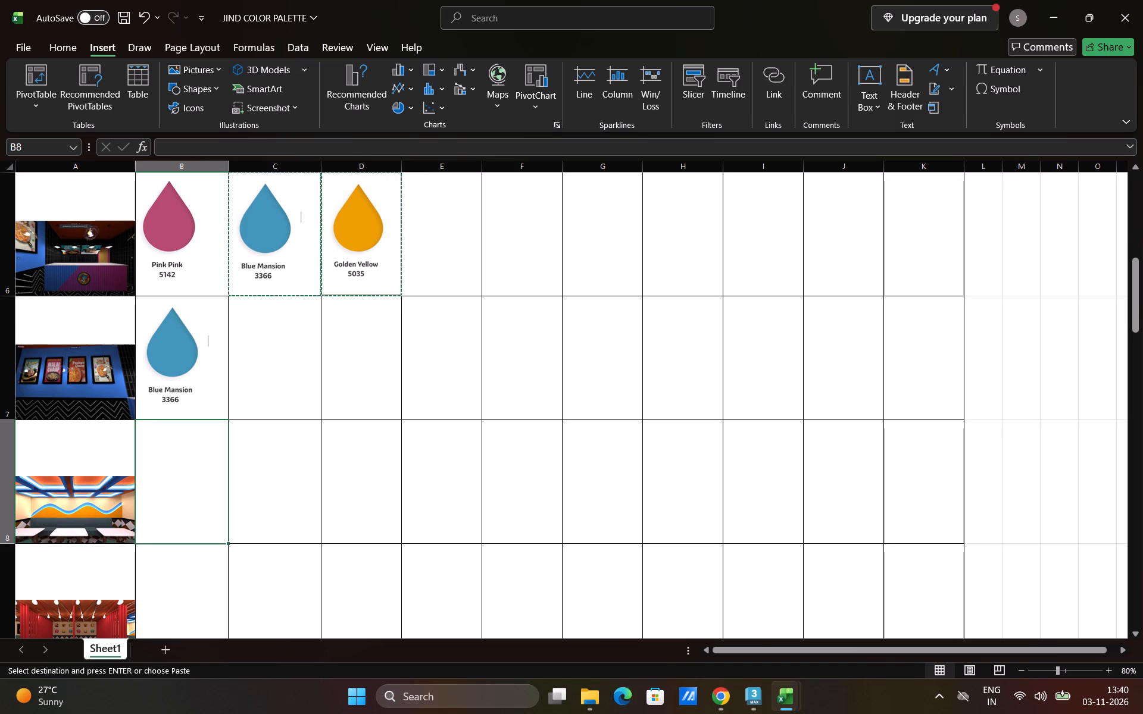
drag(202, 462, 274, 480)
key(ctrl+v)
click(222, 564)
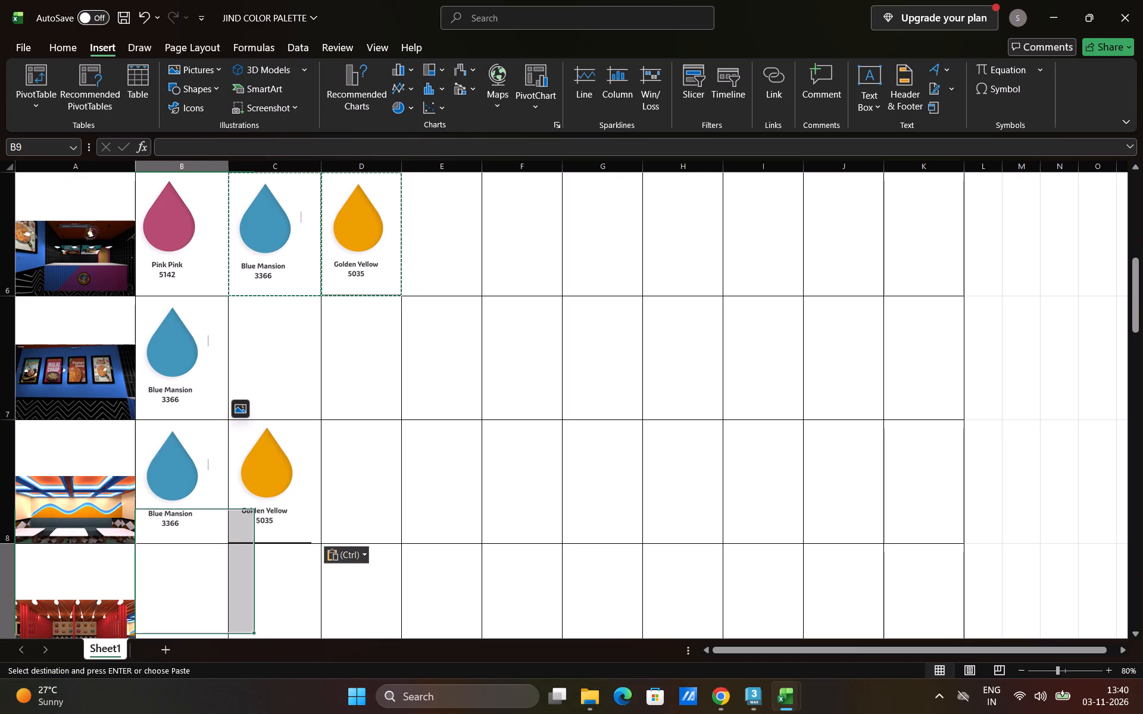
click(344, 499)
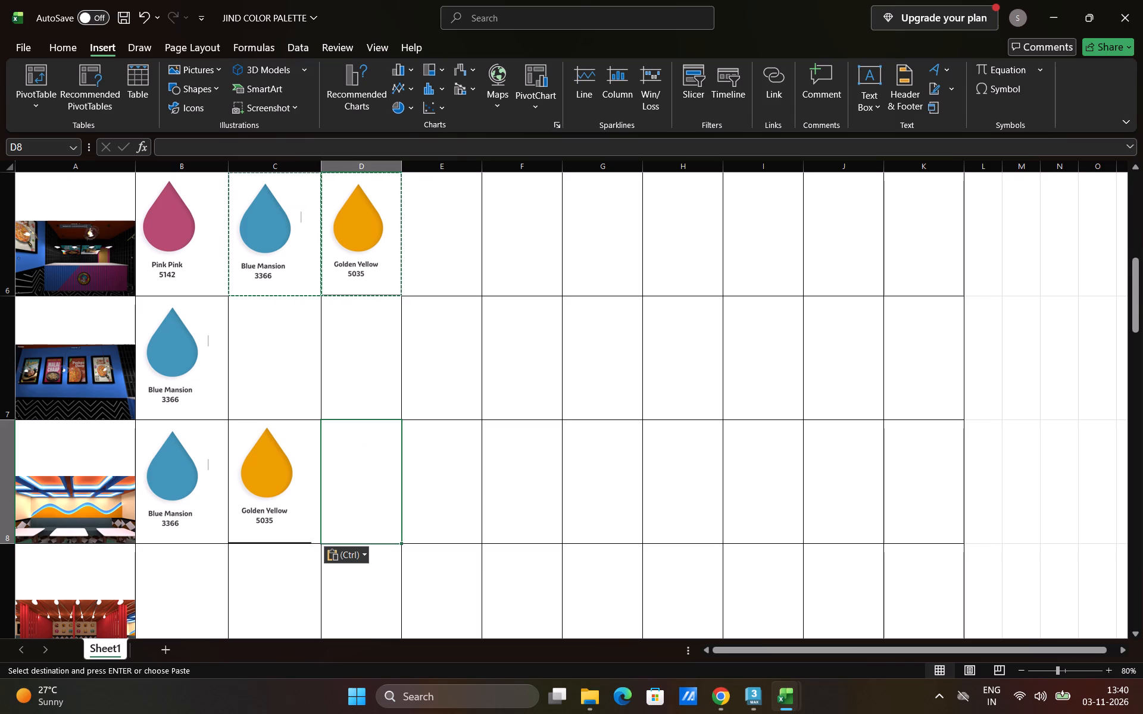
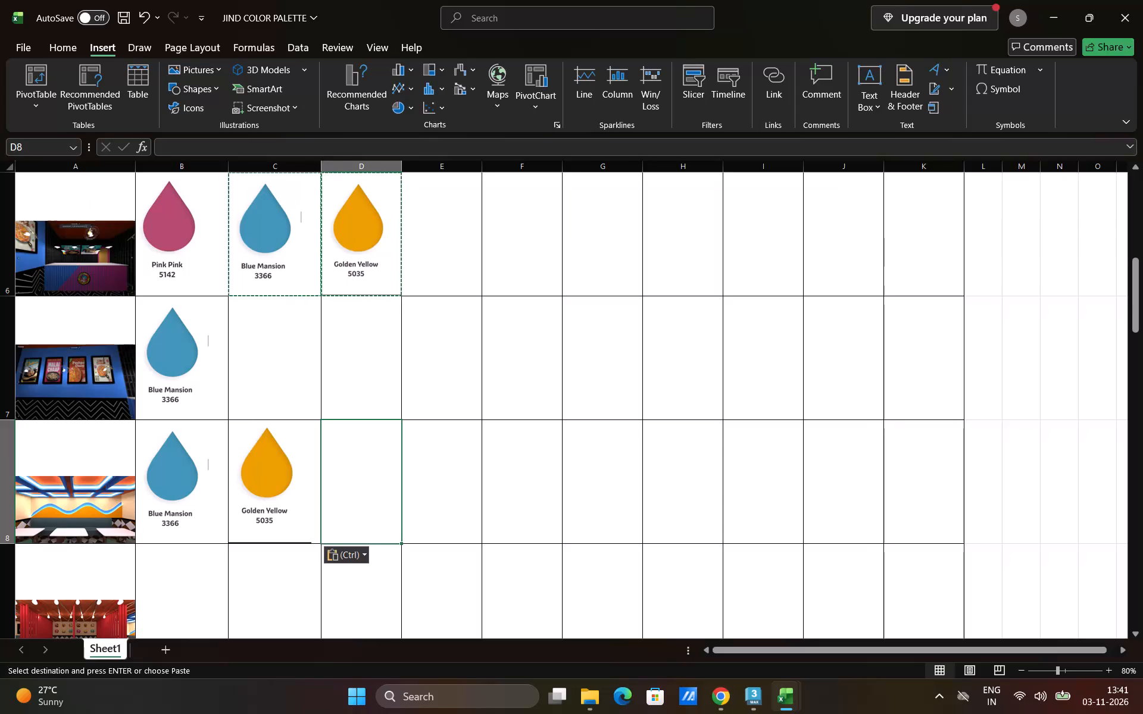
Insert the Cold Coffee L129 swatch (29385) from Downloads into cell D8 as an in-cell picture.
drag(462, 487, 449, 484)
click(375, 475)
click(204, 62)
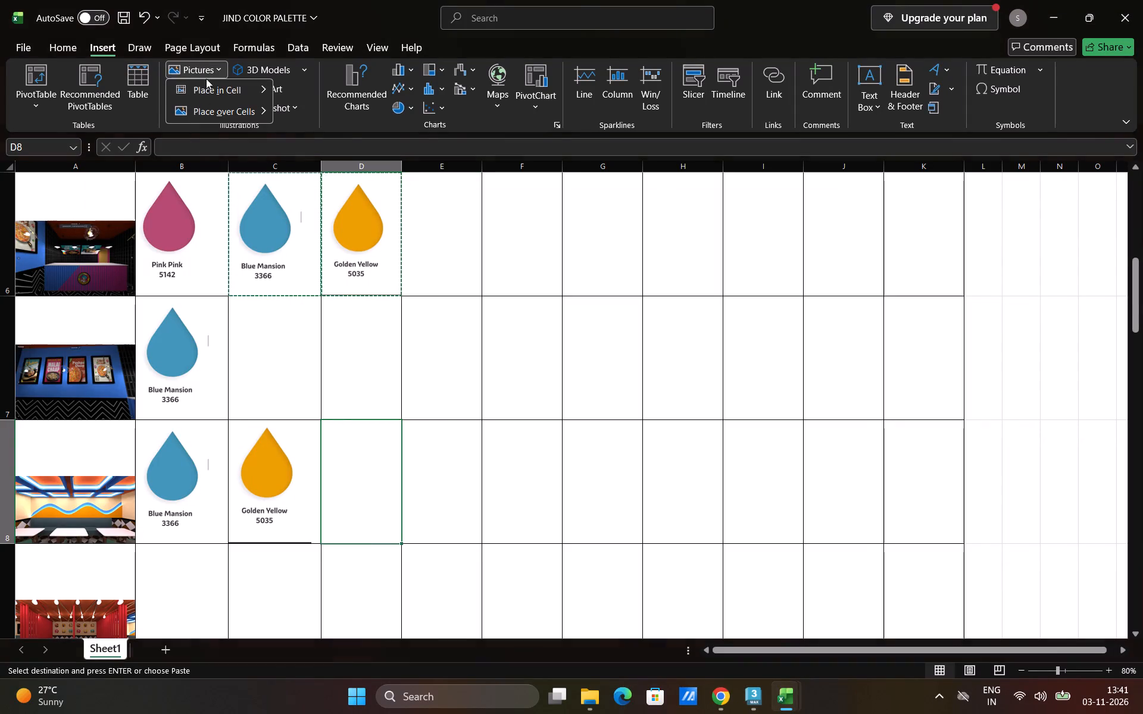
click(309, 115)
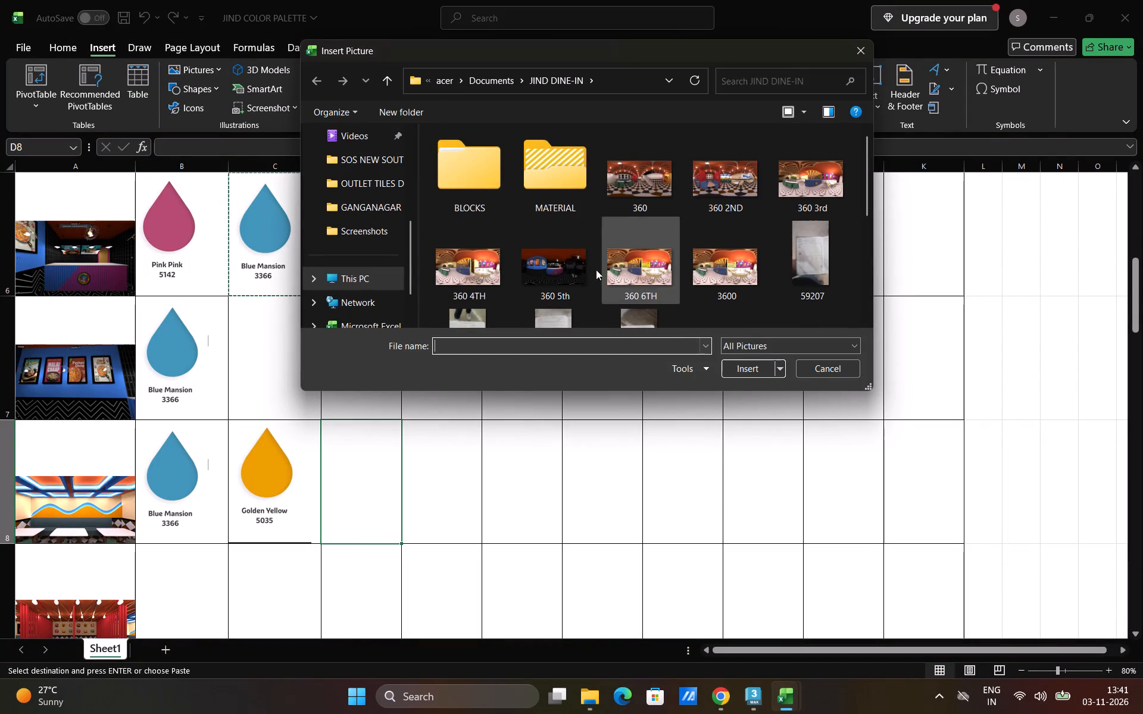
scroll(379, 243, up, 6)
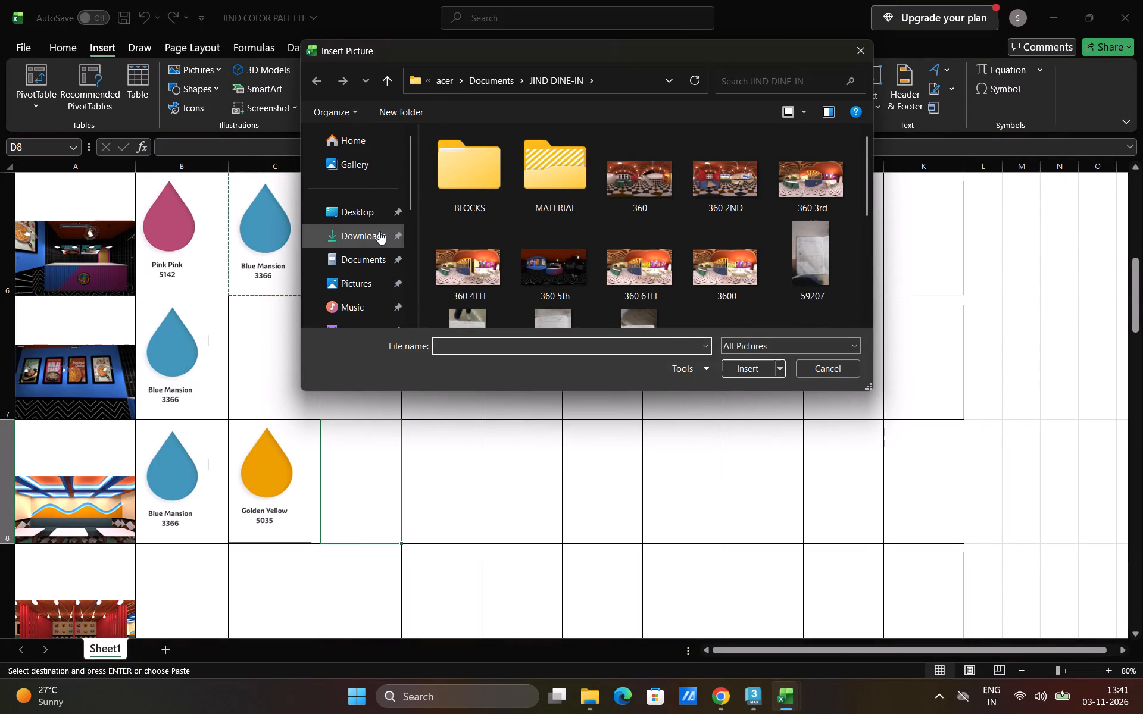
click(379, 231)
drag(867, 145, 861, 149)
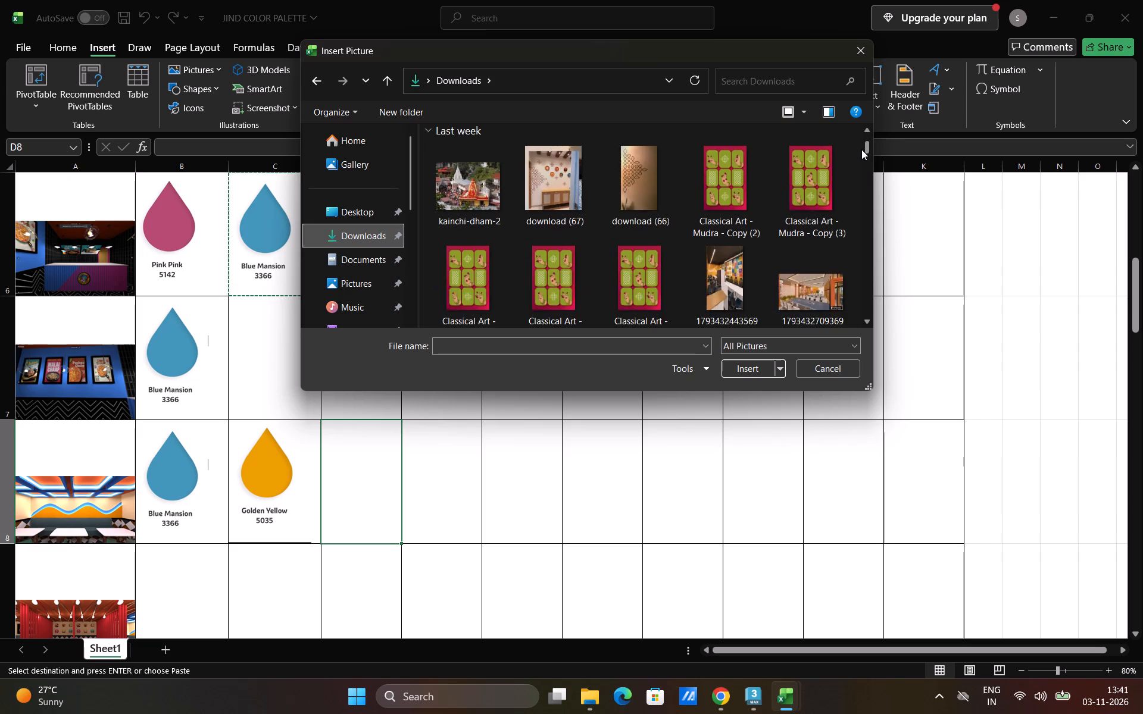
drag(861, 149, 863, 165)
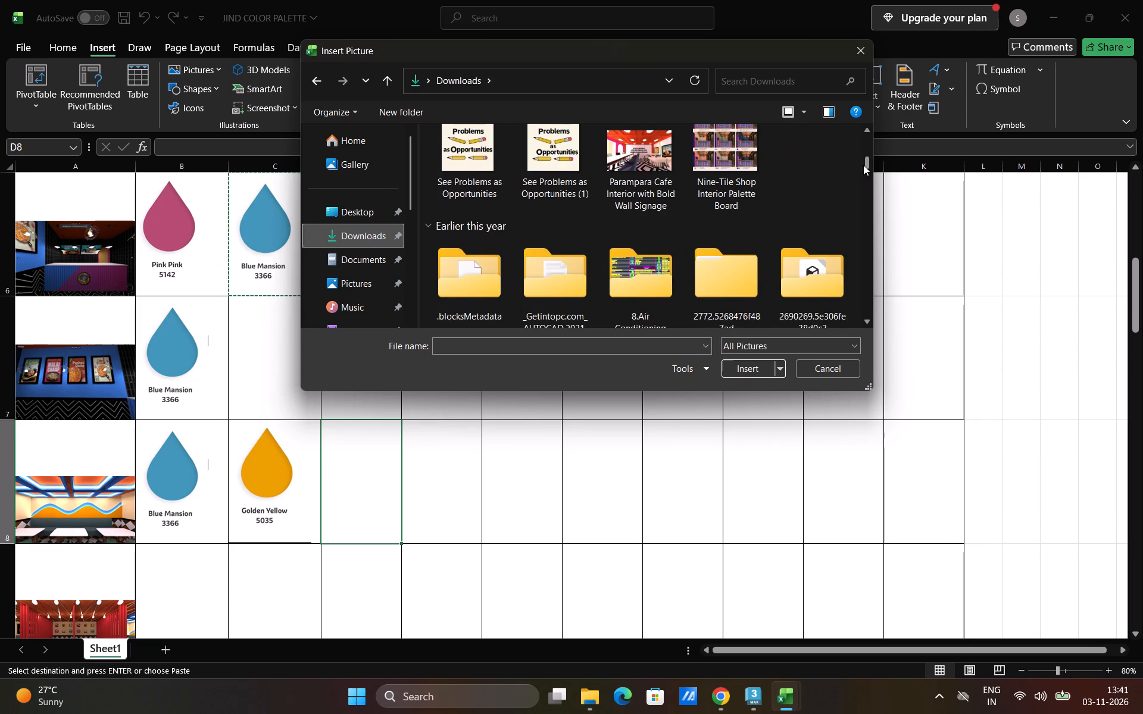
drag(863, 165, 866, 177)
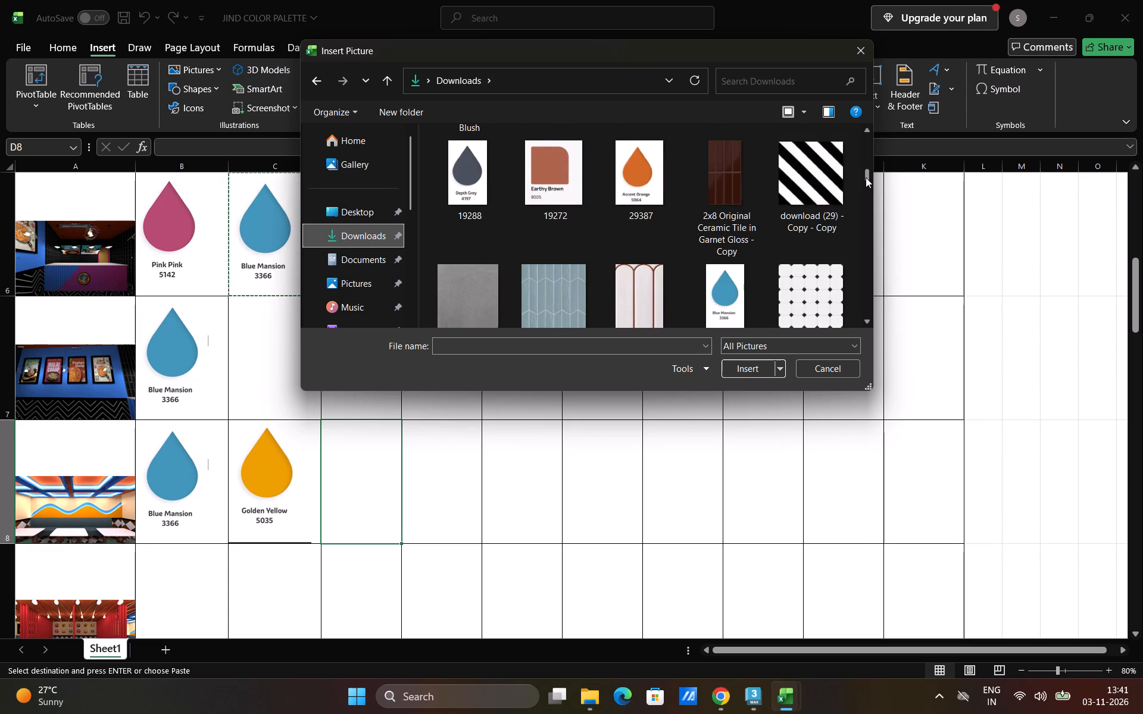
scroll(594, 235, up, 2)
click(653, 265)
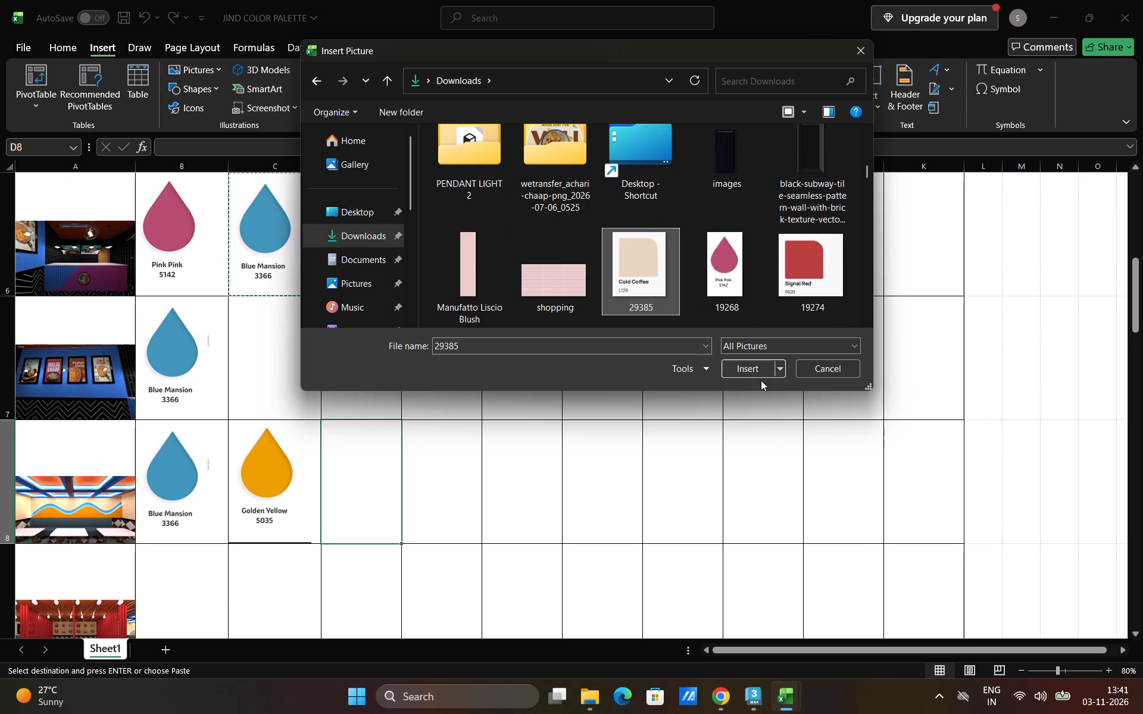
click(753, 376)
Copy the Cold Coffee L129 swatch from D8 into B9 beside the red-slat seating picture.
scroll(337, 378, down, 2)
click(195, 510)
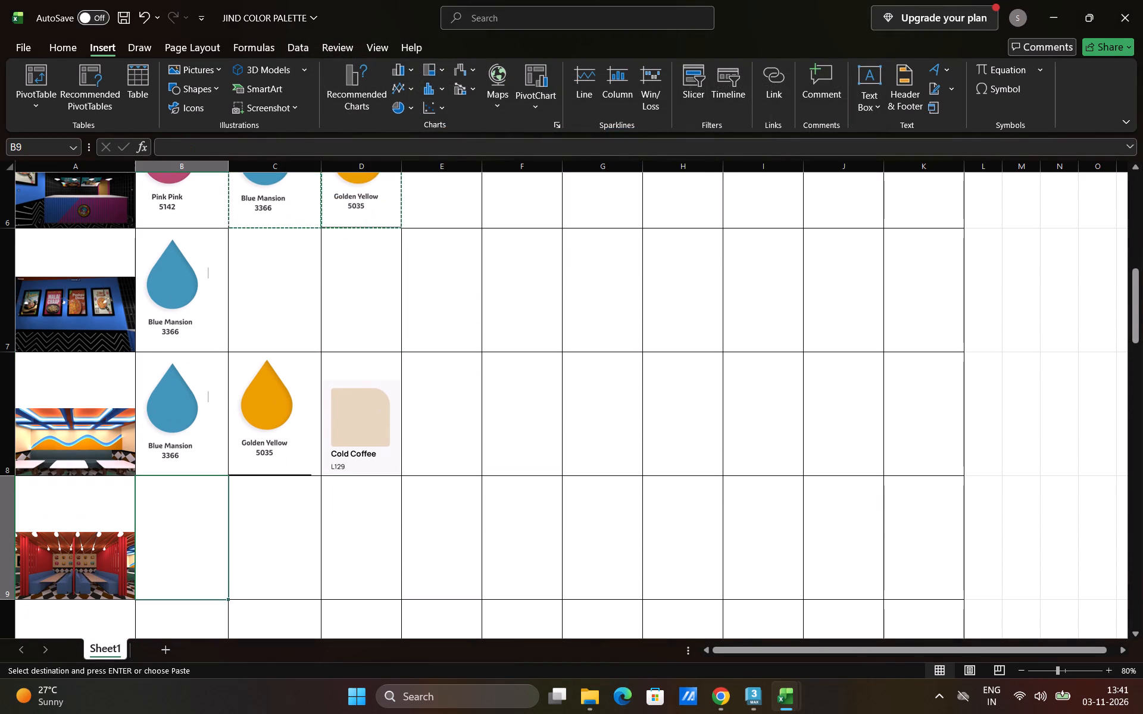
scroll(193, 516, down, 1)
click(387, 416)
key(ctrl+c)
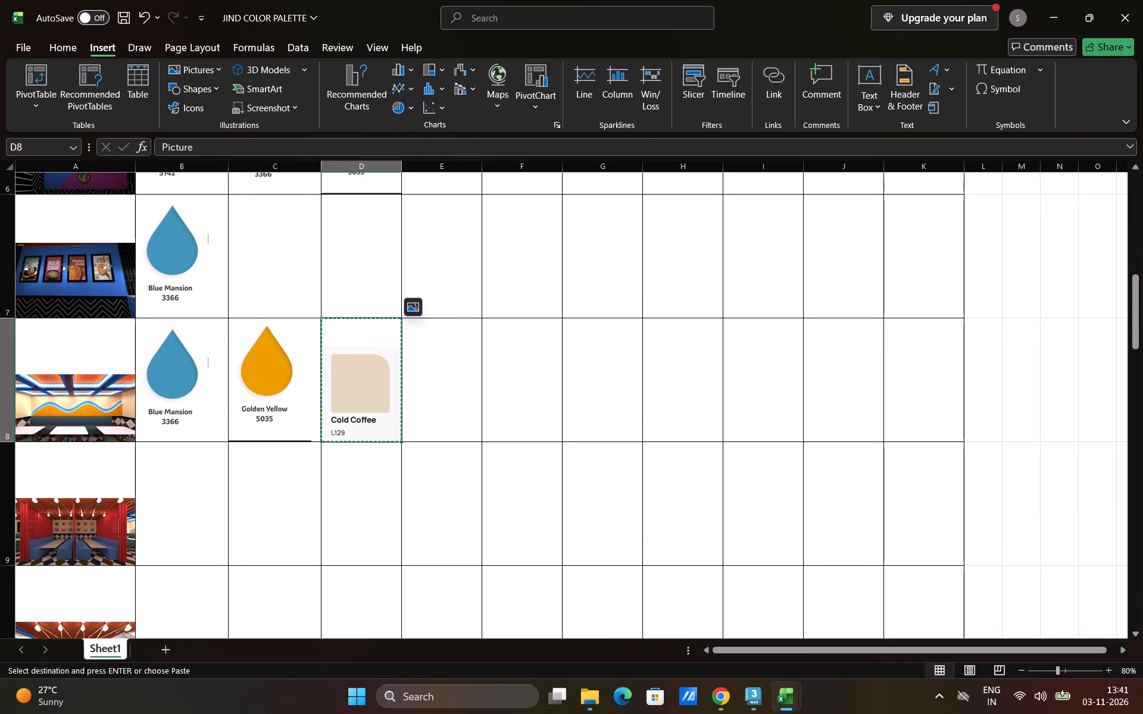
click(195, 517)
key(ctrl+v)
Insert the Earthy Brown 8005 swatch (19272) from Downloads into cell C9 as an in-cell picture.
click(256, 520)
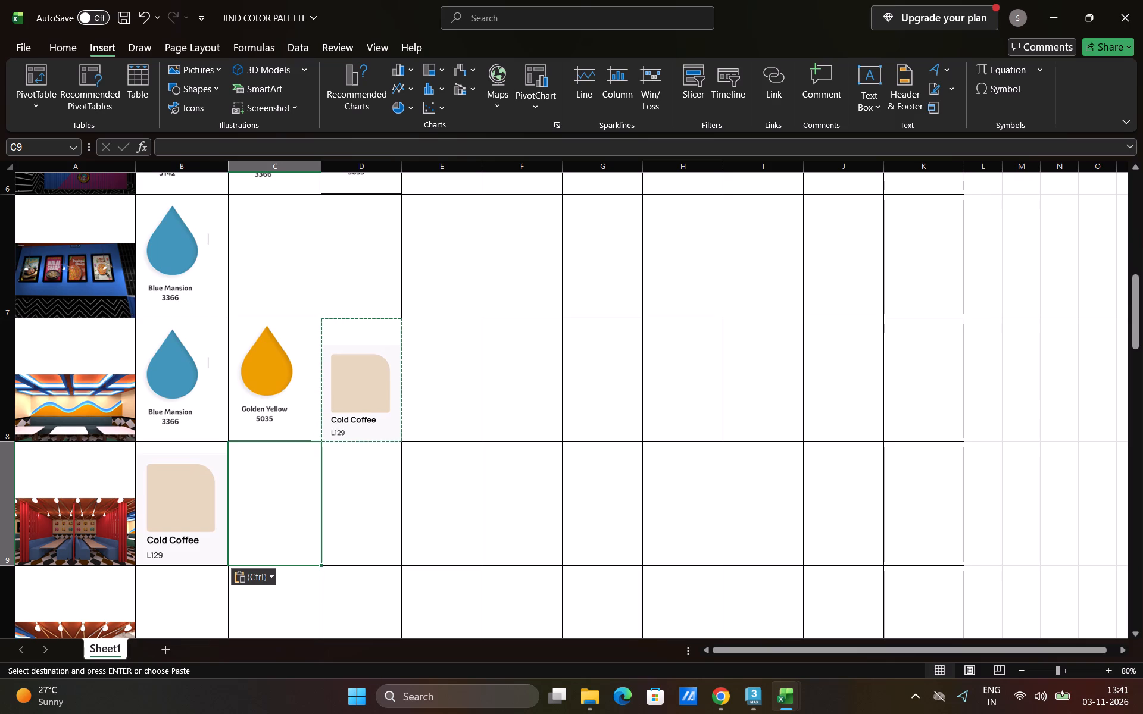
click(208, 69)
click(232, 86)
click(305, 112)
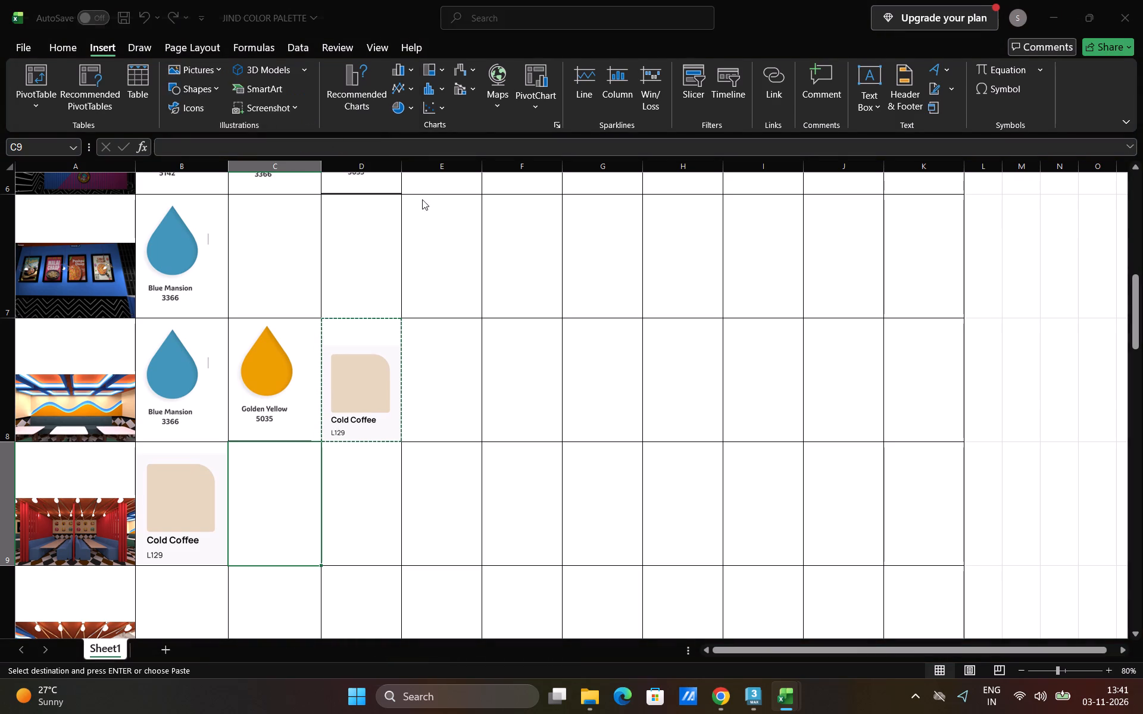
scroll(645, 216, down, 3)
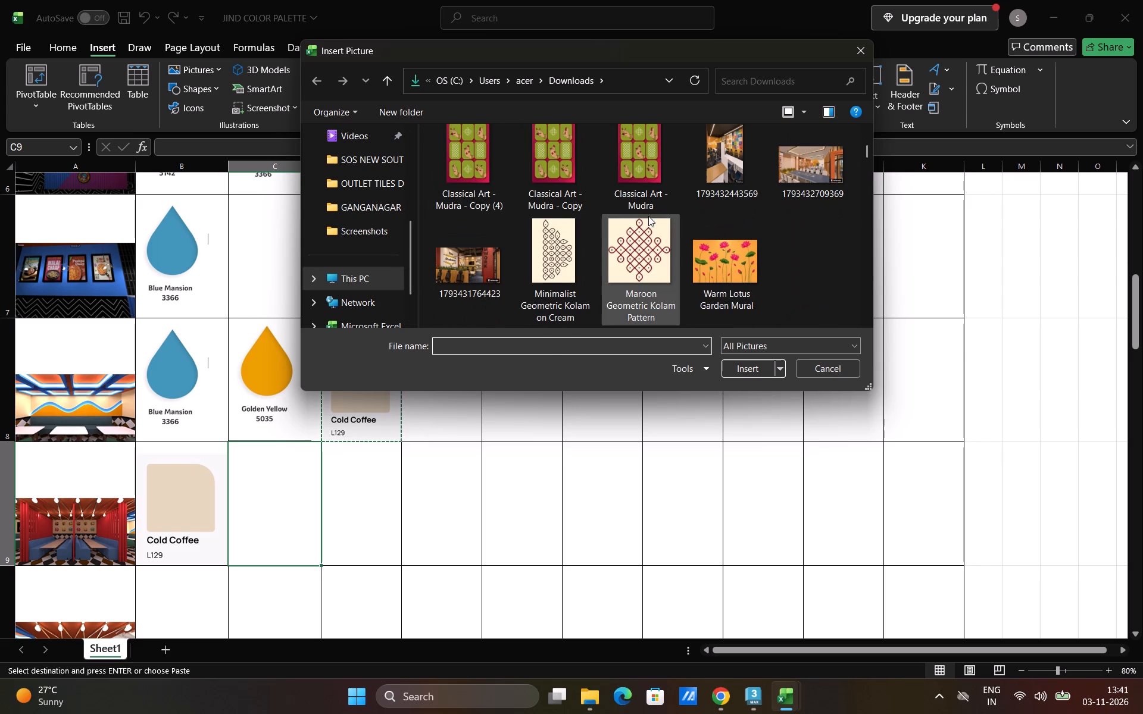
scroll(652, 217, down, 4)
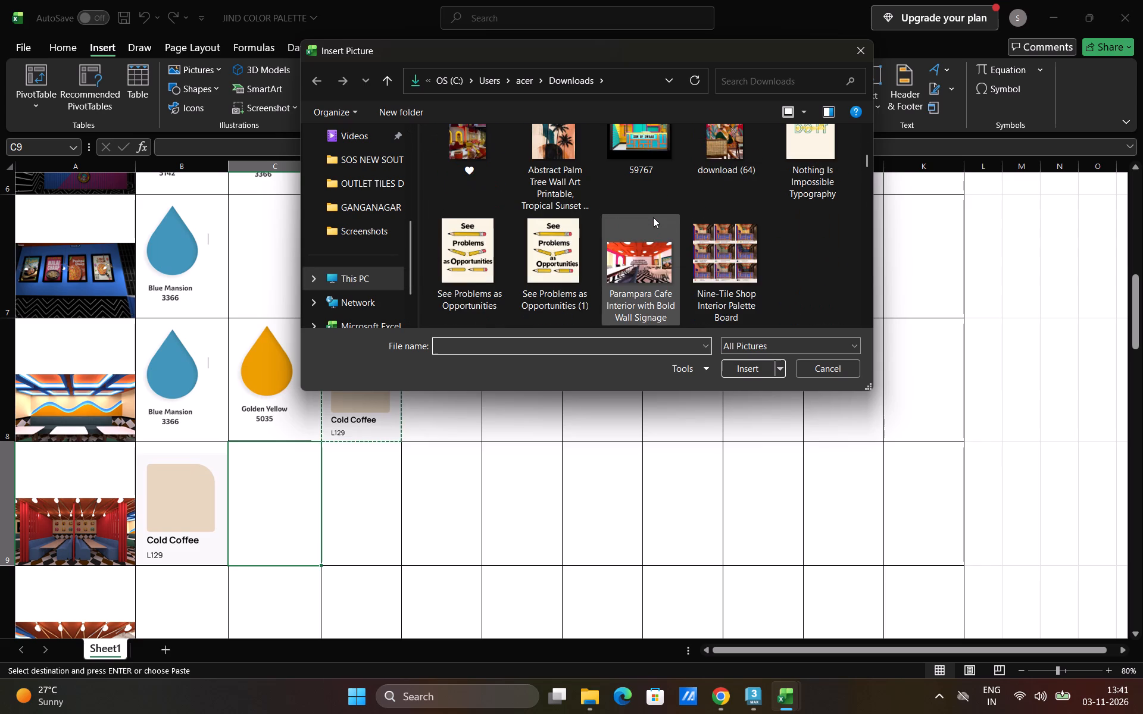
scroll(653, 217, down, 5)
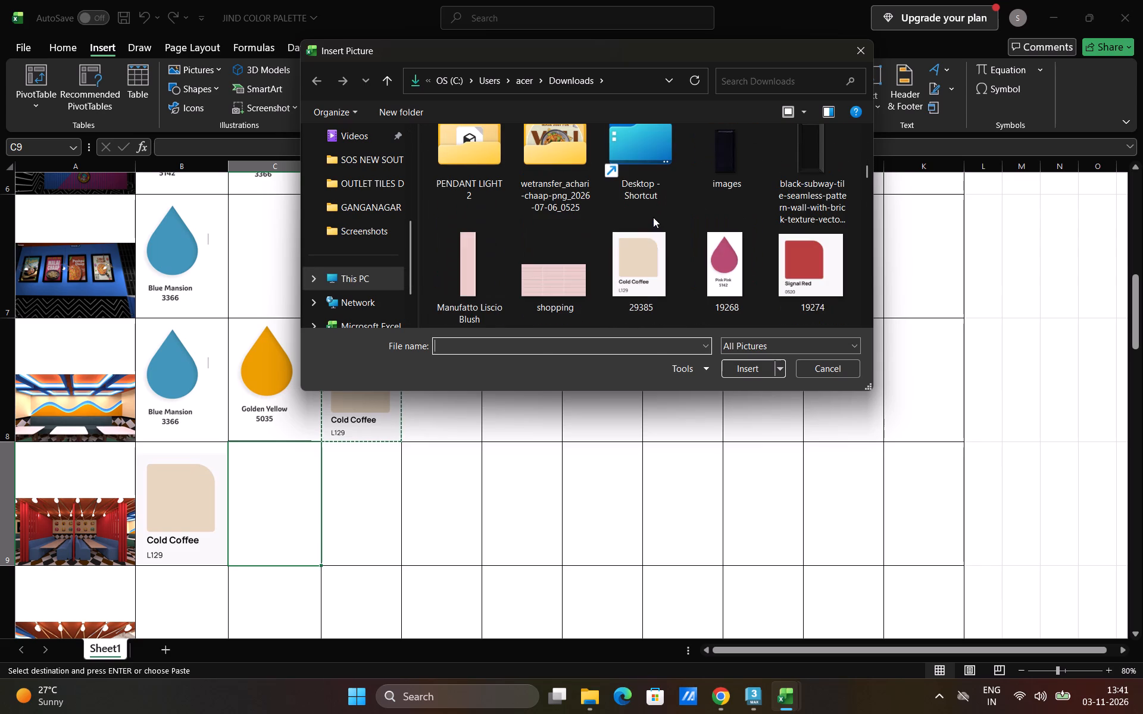
scroll(613, 274, down, 1)
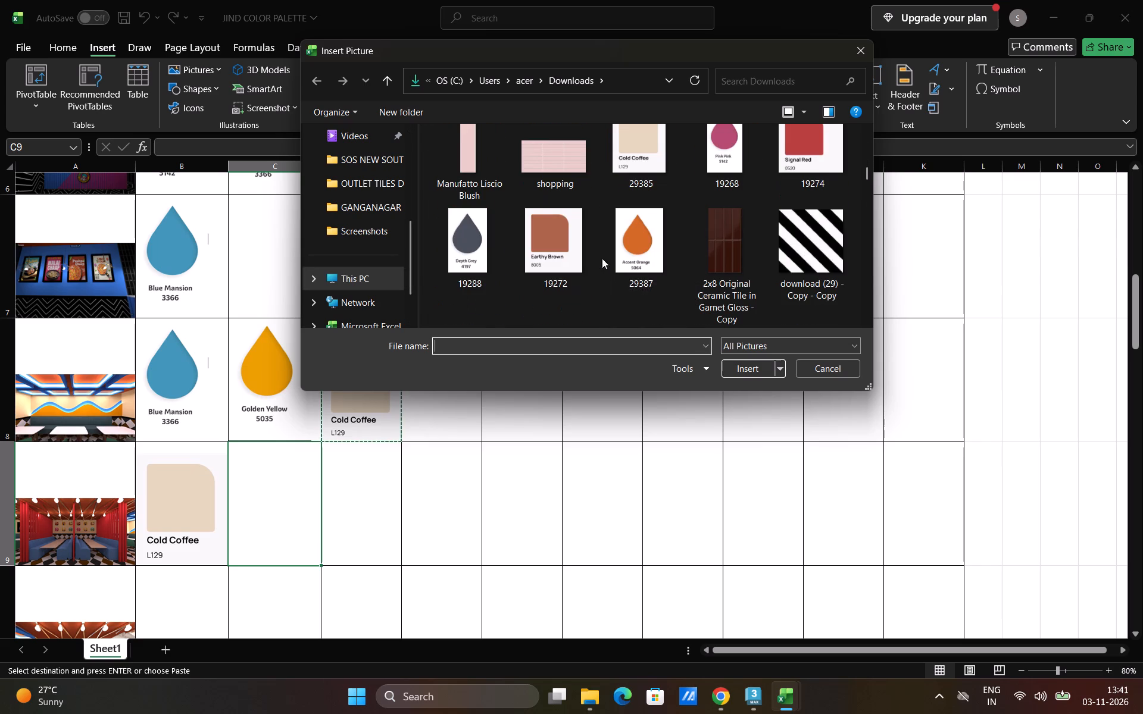
click(551, 250)
click(744, 370)
Copy the Cold Coffee L129 swatch from B9 into B10.
scroll(273, 502, down, 2)
click(263, 544)
scroll(260, 424, down, 2)
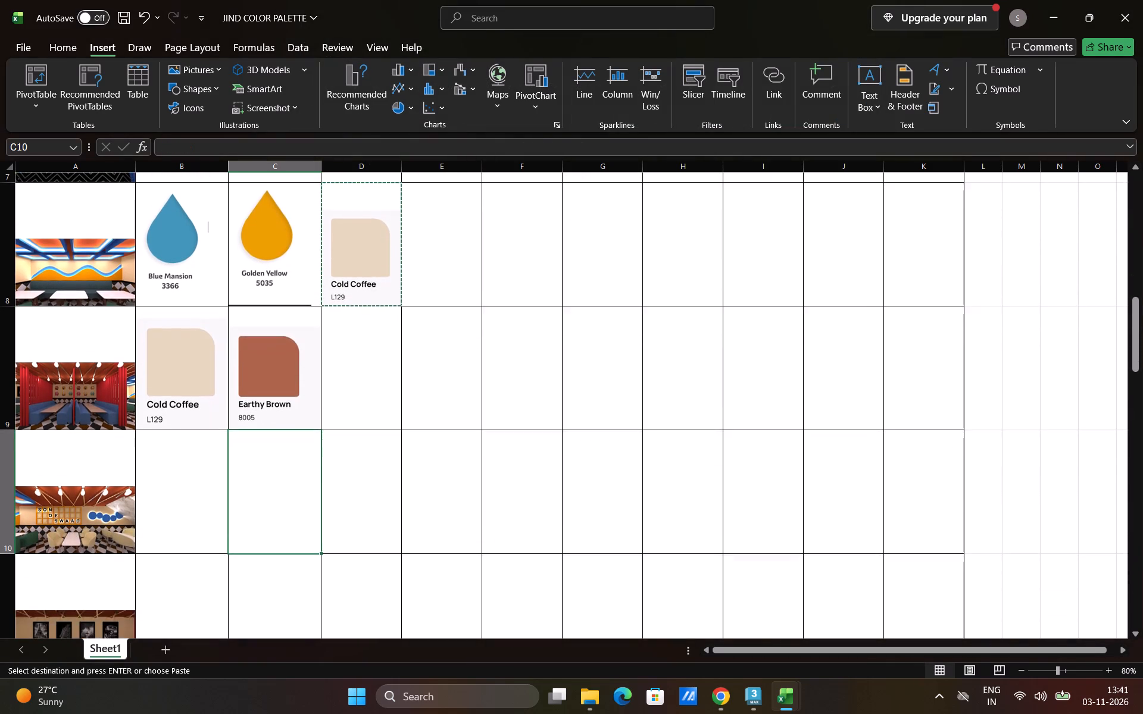
scroll(260, 424, down, 2)
click(174, 418)
click(155, 322)
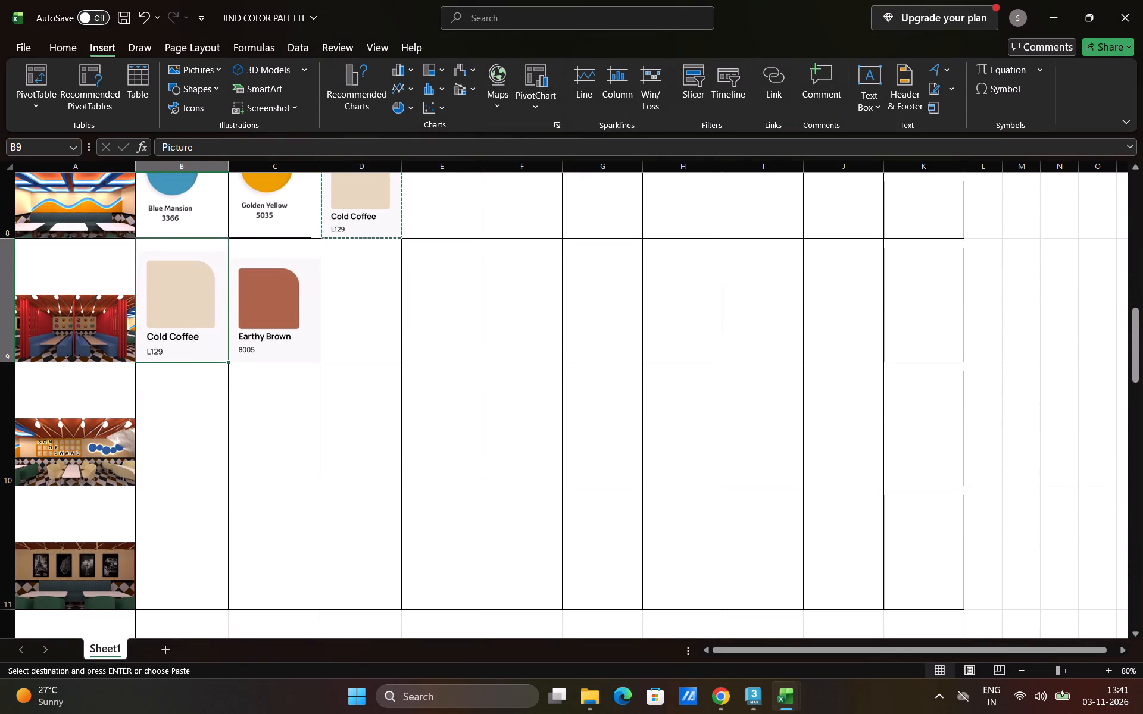
key(ctrl+c)
click(196, 433)
key(ctrl+v)
ctrl+click(196, 433)
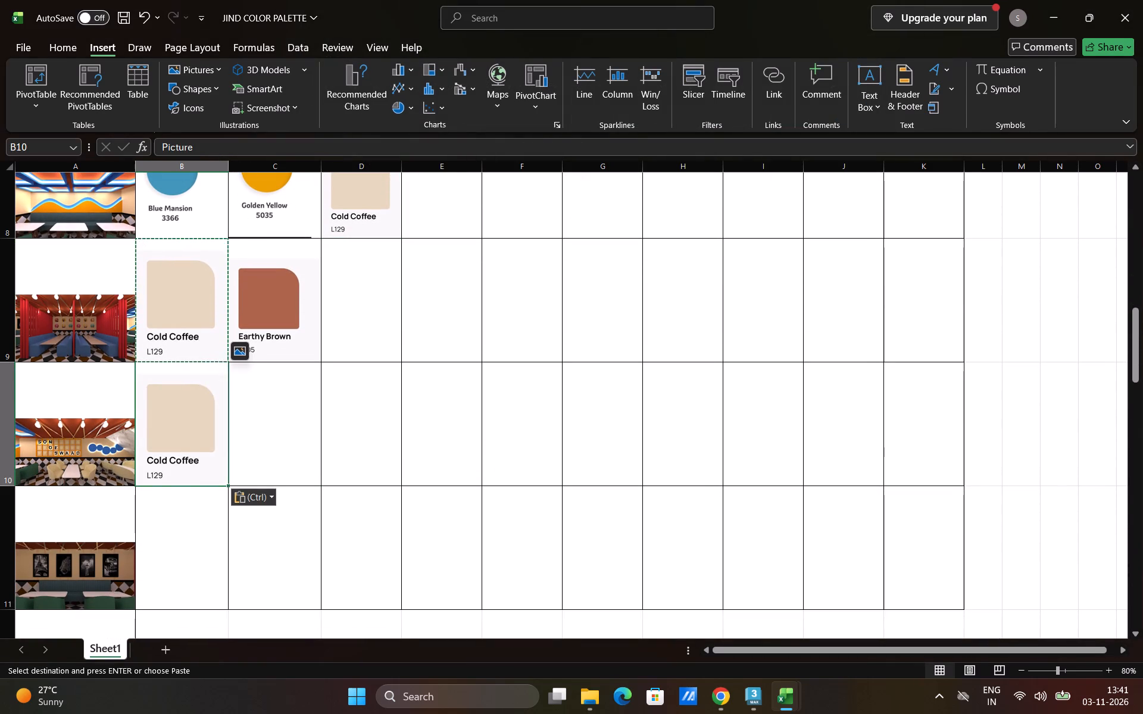
Copy the Golden Yellow 5035 swatch from C8 into C10 and the Blue Mansion 3366 swatch from B8 into D10.
click(280, 449)
click(280, 236)
key(ctrl+c)
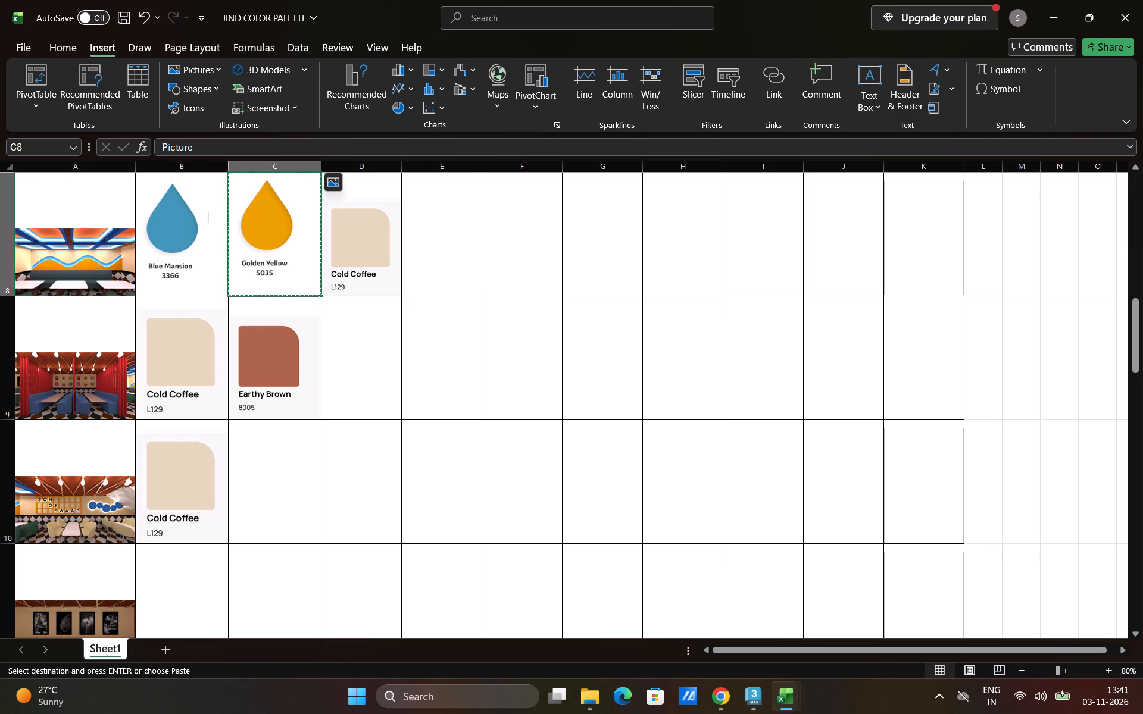
click(270, 480)
key(ctrl+v)
scroll(268, 446, down, 1)
click(332, 449)
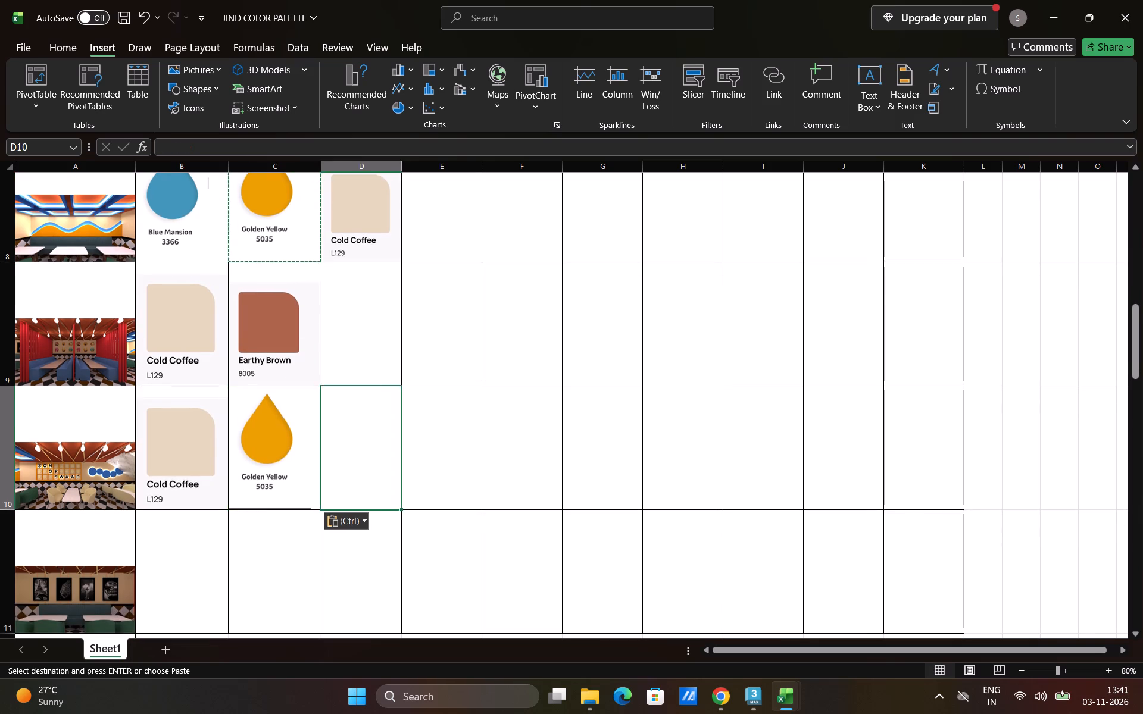
click(194, 248)
key(ctrl+c)
click(393, 473)
key(ctrl+v)
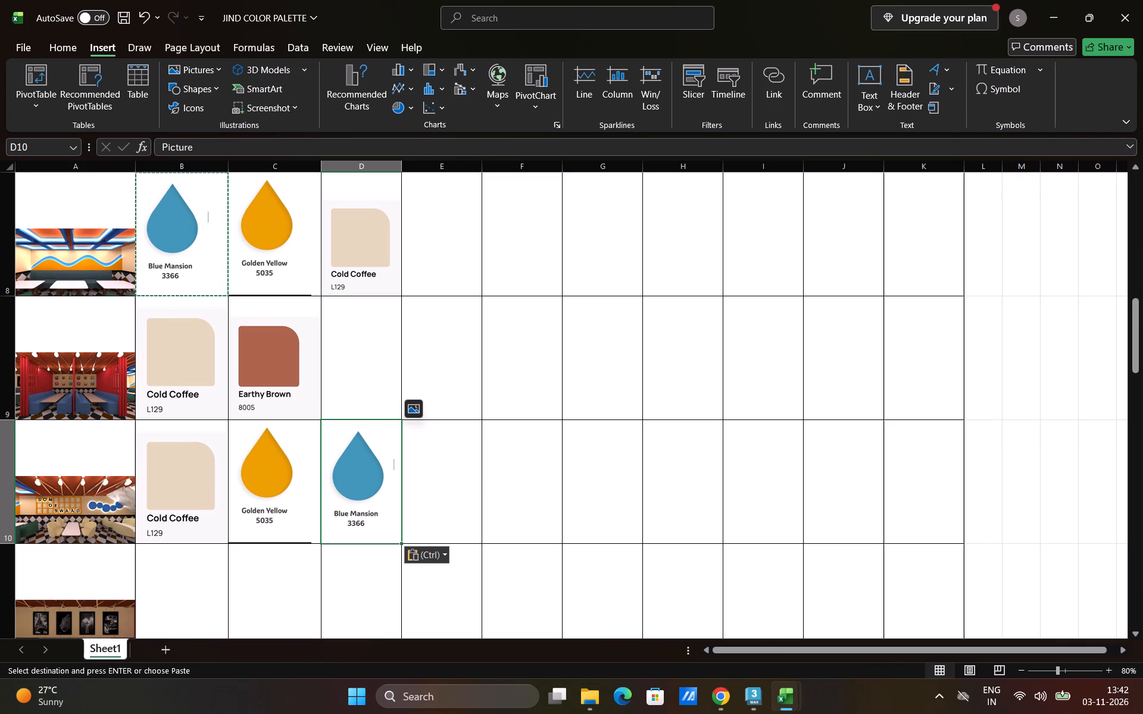
Draw an outline border around cells B12:K12 beside the round-seat wall picture.
scroll(263, 455, down, 3)
click(200, 500)
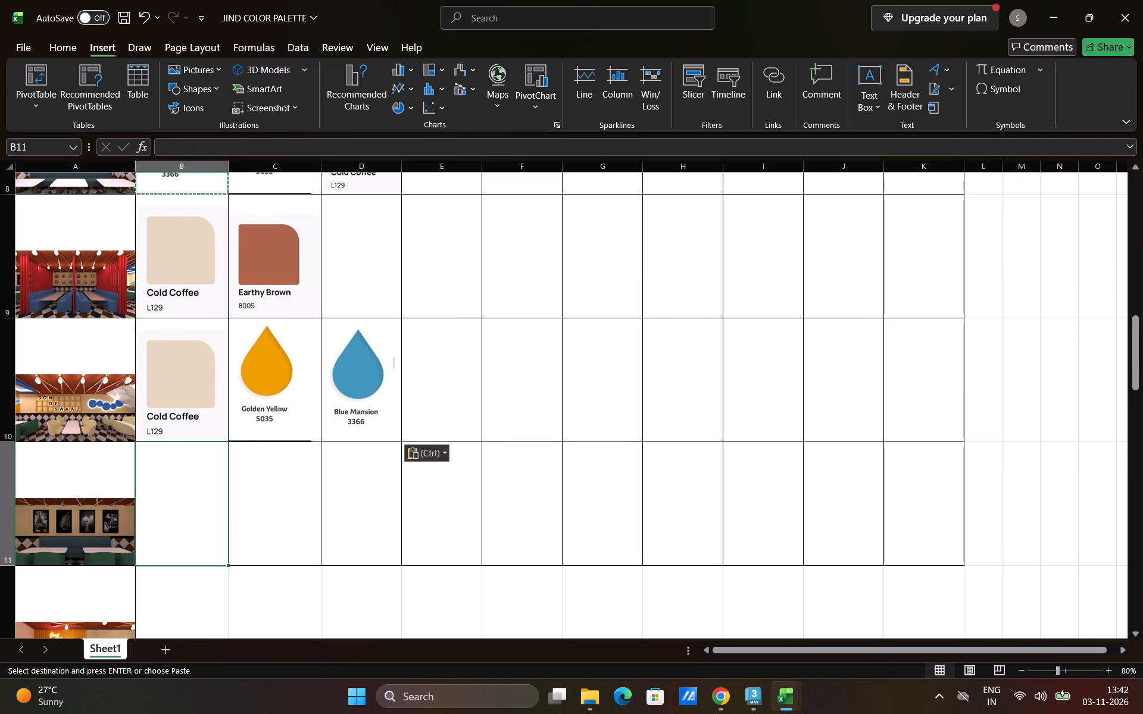
scroll(160, 406, down, 1)
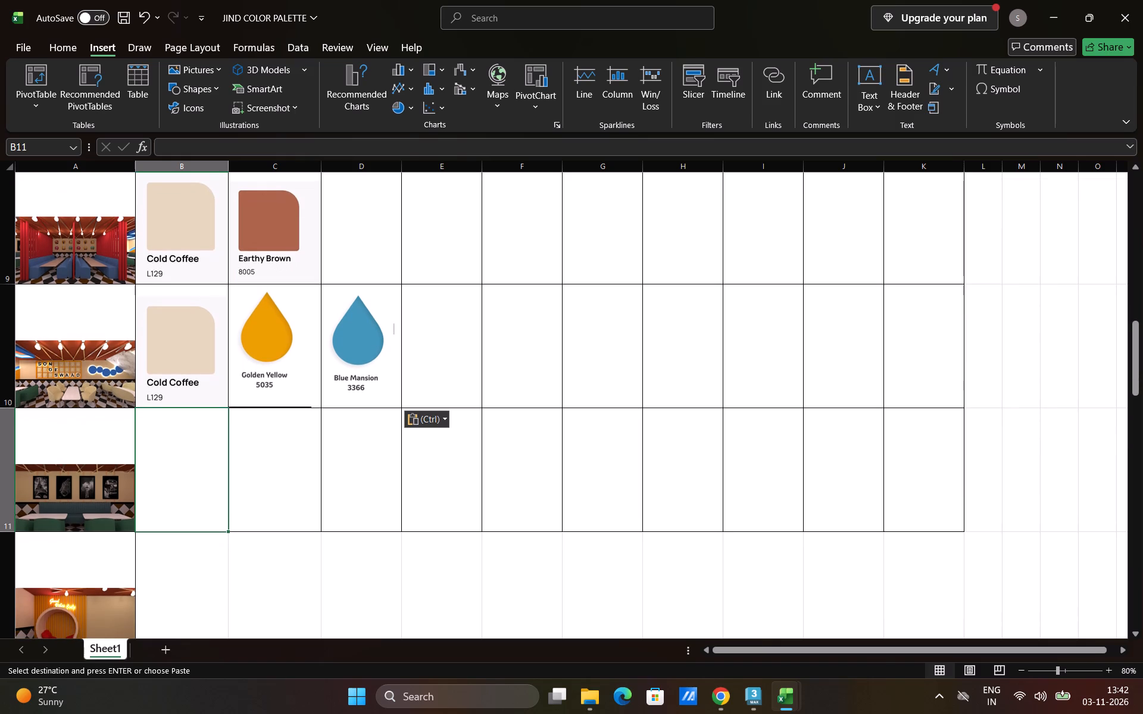
scroll(159, 402, down, 3)
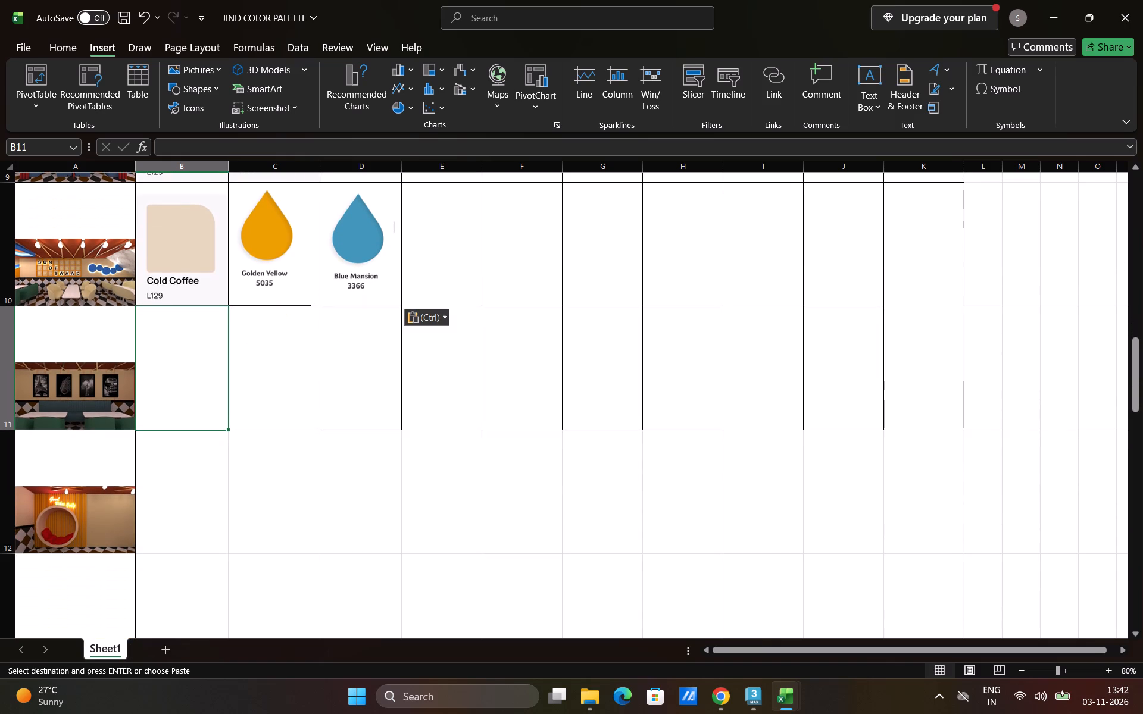
click(70, 49)
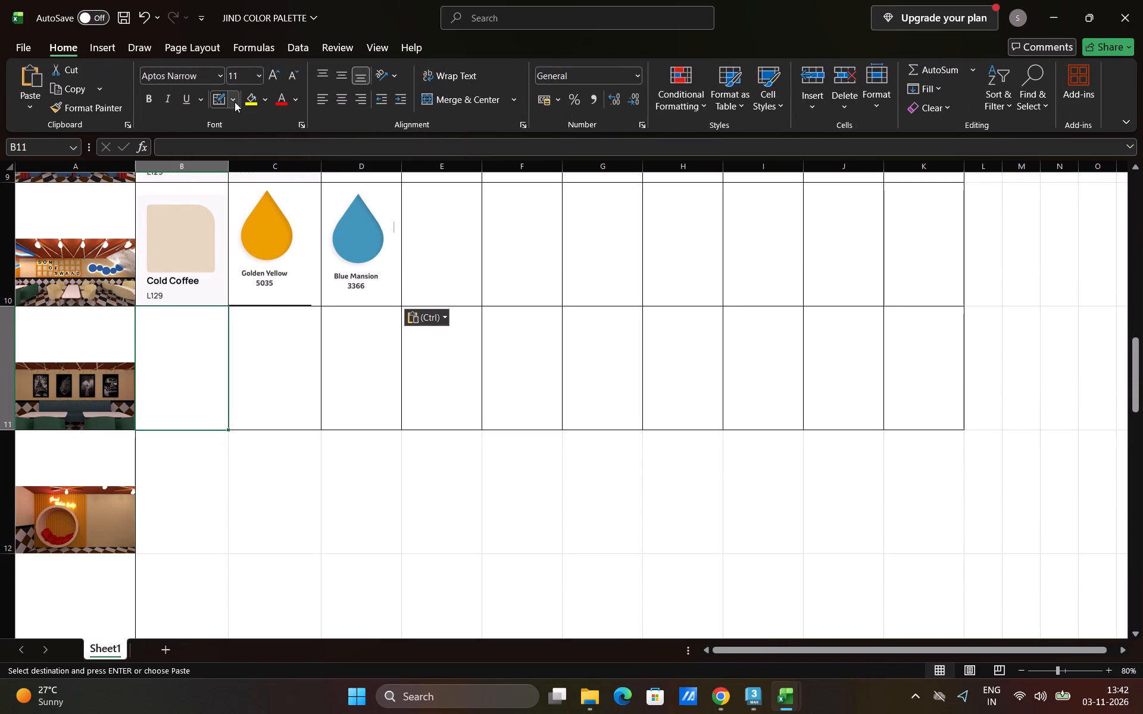
click(224, 100)
drag(190, 441, 904, 439)
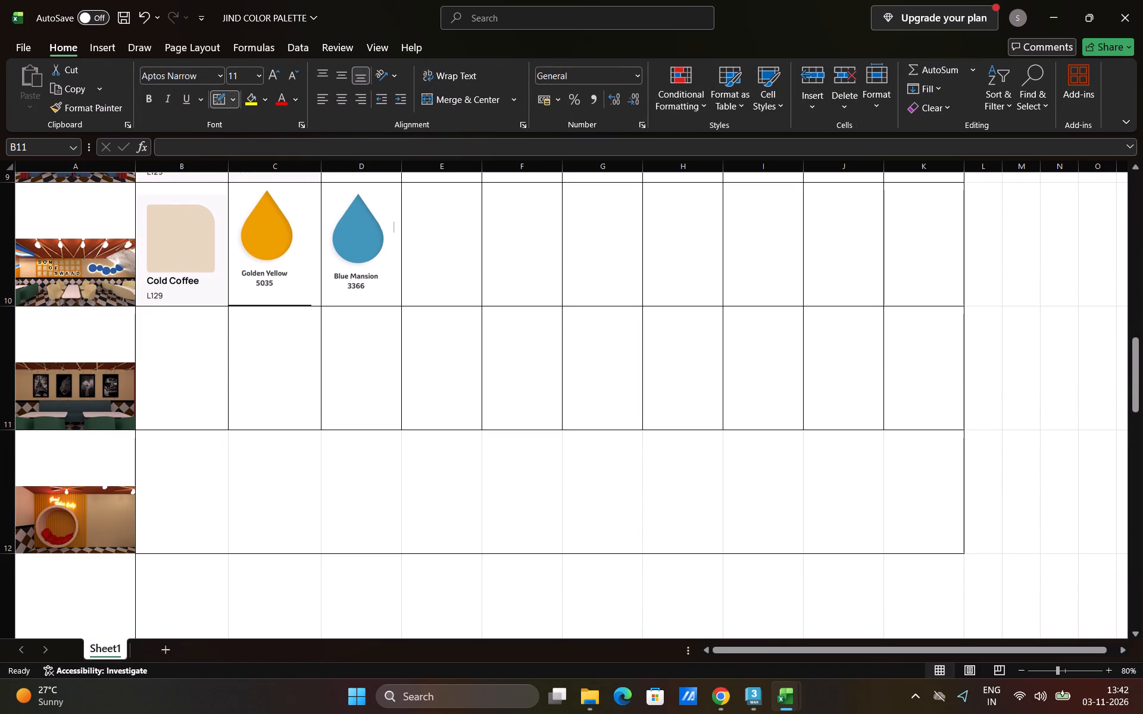
Draw the vertical cell borders between columns B and K in row 12 and save the workbook.
drag(902, 407, 856, 487)
drag(832, 429, 830, 493)
drag(879, 435, 854, 484)
drag(707, 408, 724, 508)
drag(748, 426, 727, 535)
drag(610, 521, 611, 546)
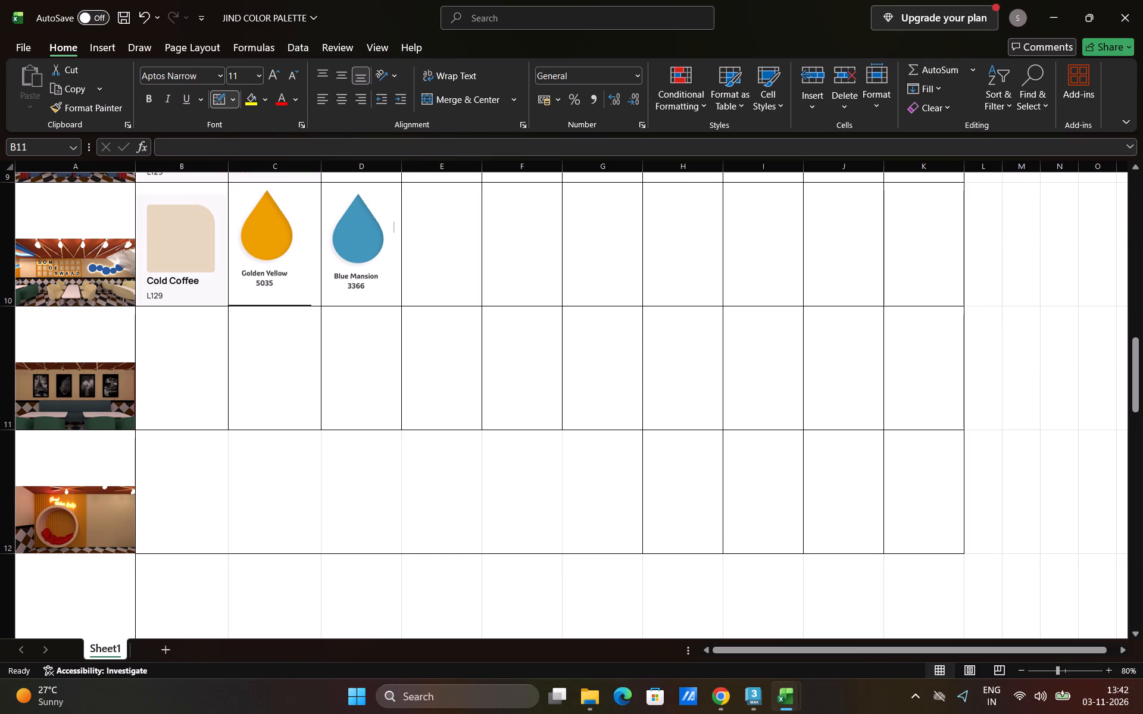
drag(580, 409, 573, 477)
drag(489, 436, 473, 516)
drag(447, 413, 448, 510)
drag(496, 436, 456, 495)
drag(289, 422, 310, 532)
drag(320, 447, 323, 503)
drag(190, 420, 202, 488)
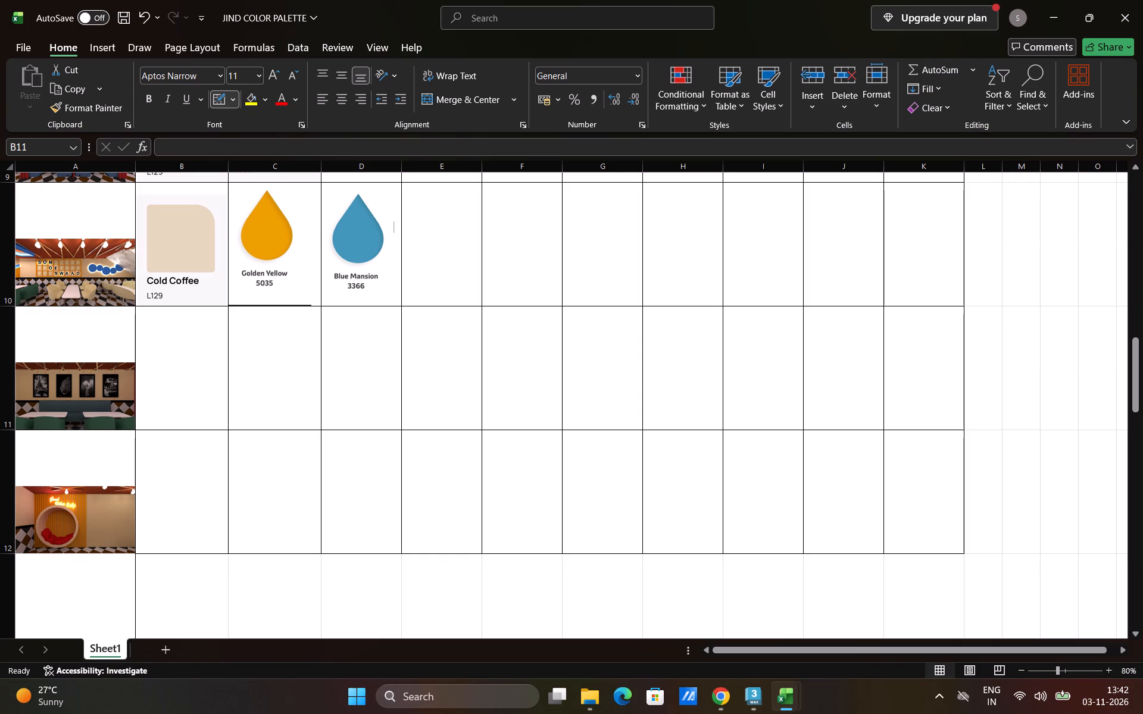
drag(202, 488, 202, 488)
click(193, 424)
key(Escape)
key(ctrl+s)
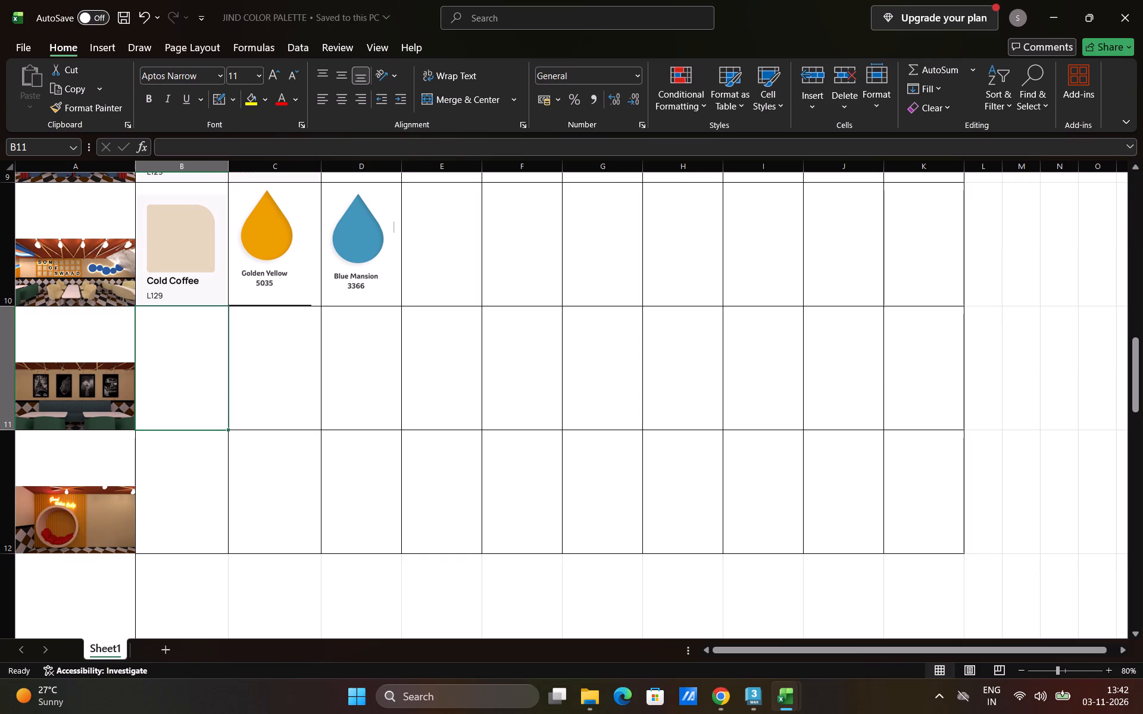
Copy the Cold Coffee L129 swatch from B10 into B11 and B12.
click(180, 250)
key(ctrl+c)
click(198, 361)
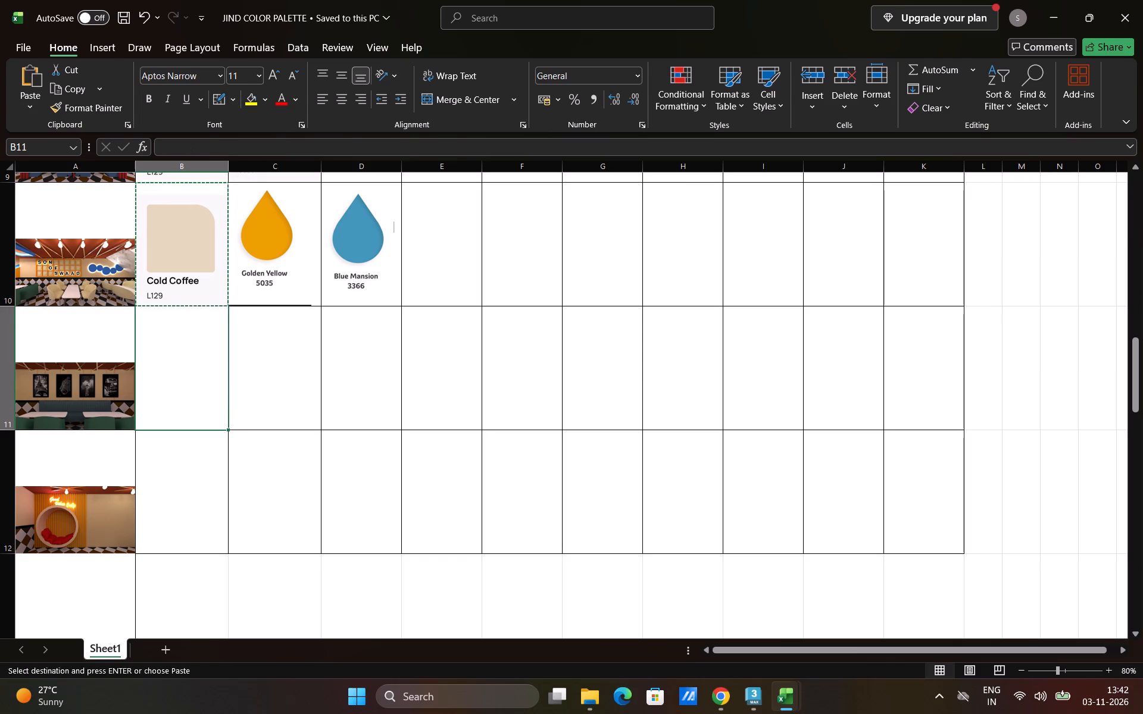
key(ctrl+v)
click(281, 378)
click(192, 471)
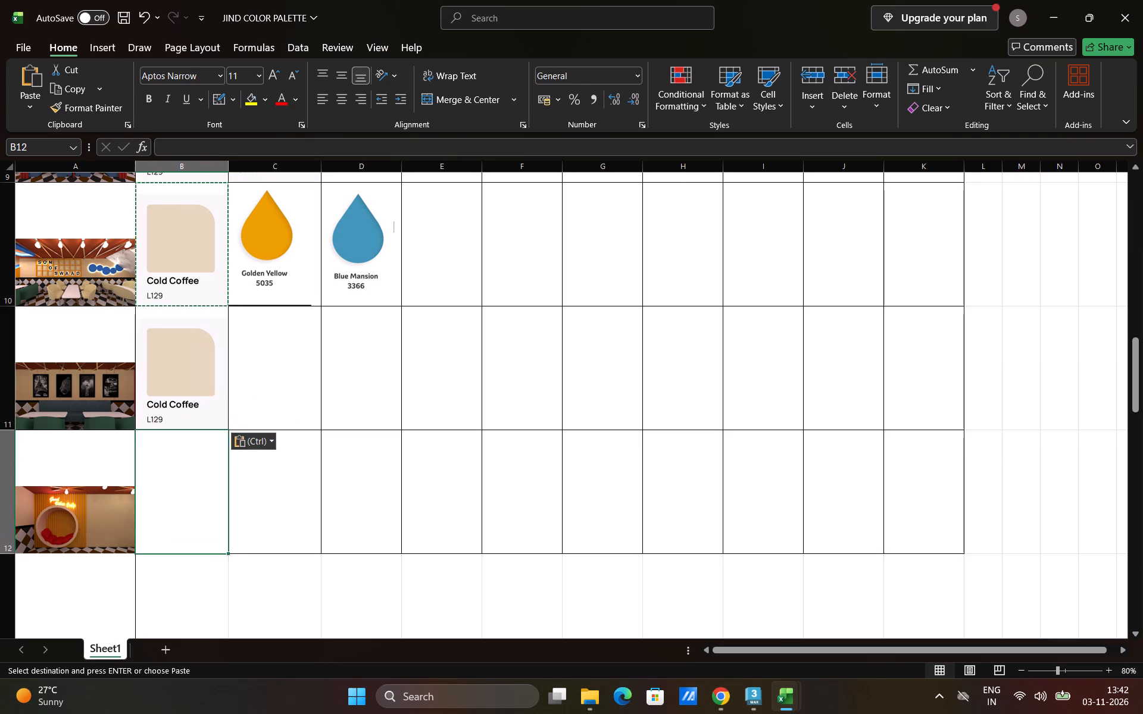
click(190, 362)
key(ctrl+c)
click(196, 463)
key(ctrl+v)
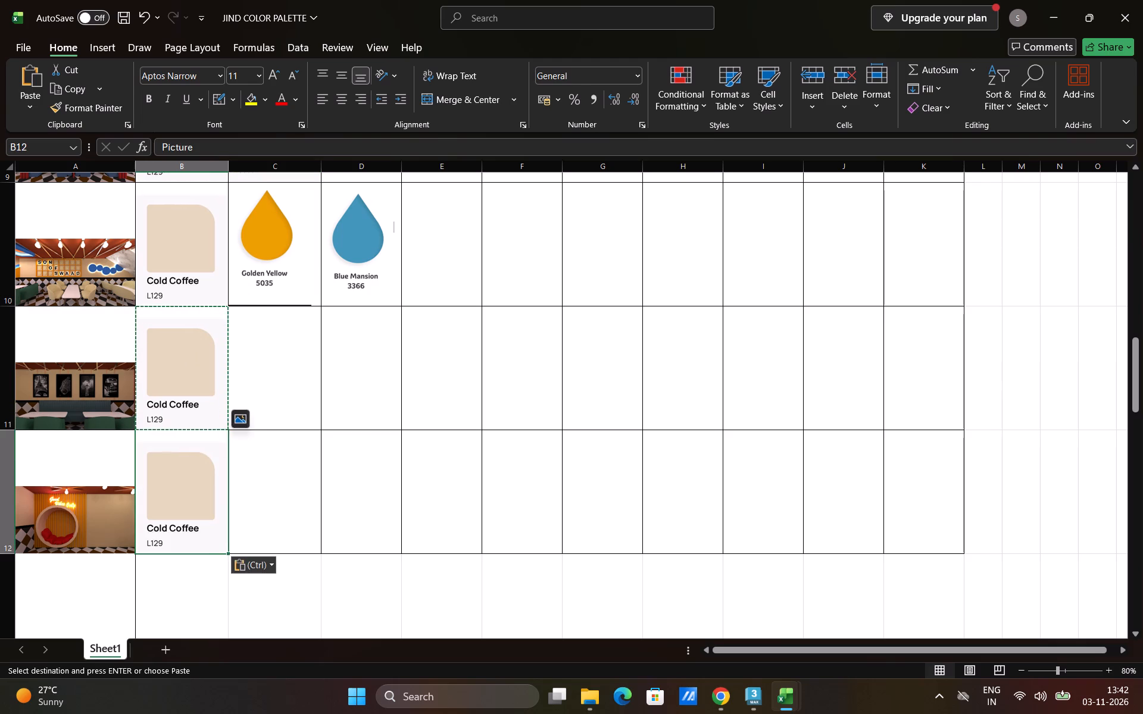
Copy the Golden Yellow 5035 swatch from C10 into C12 and save the workbook.
click(292, 285)
key(ctrl+c)
click(274, 499)
key(ctrl+v)
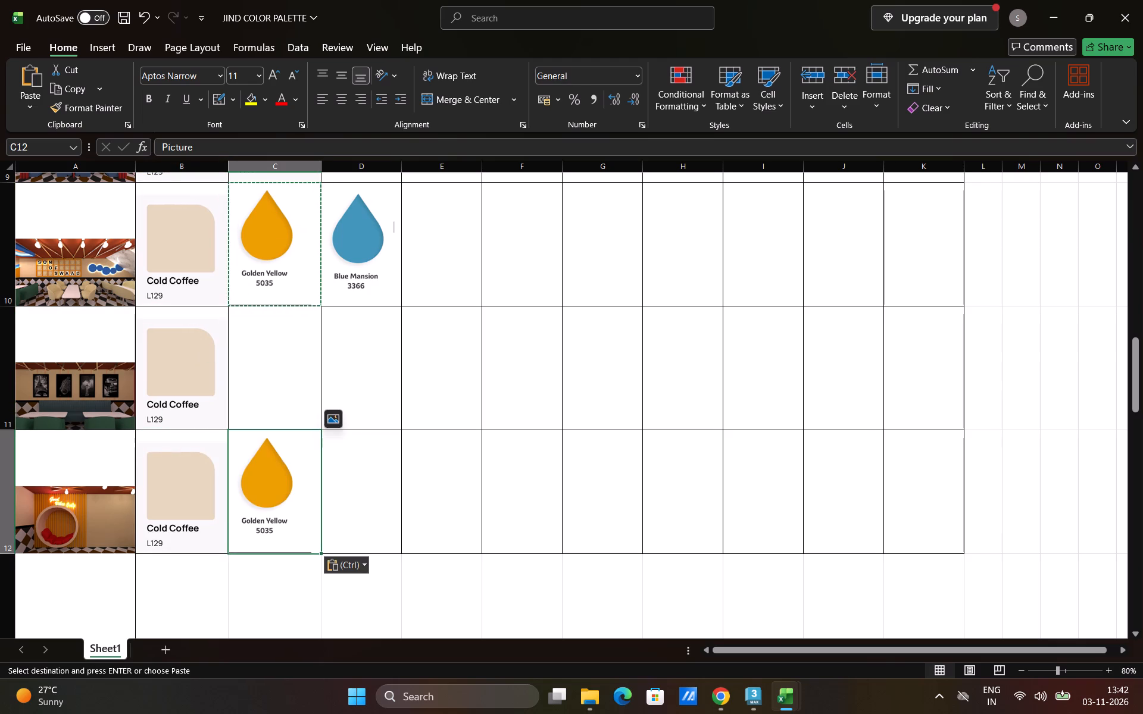
click(210, 505)
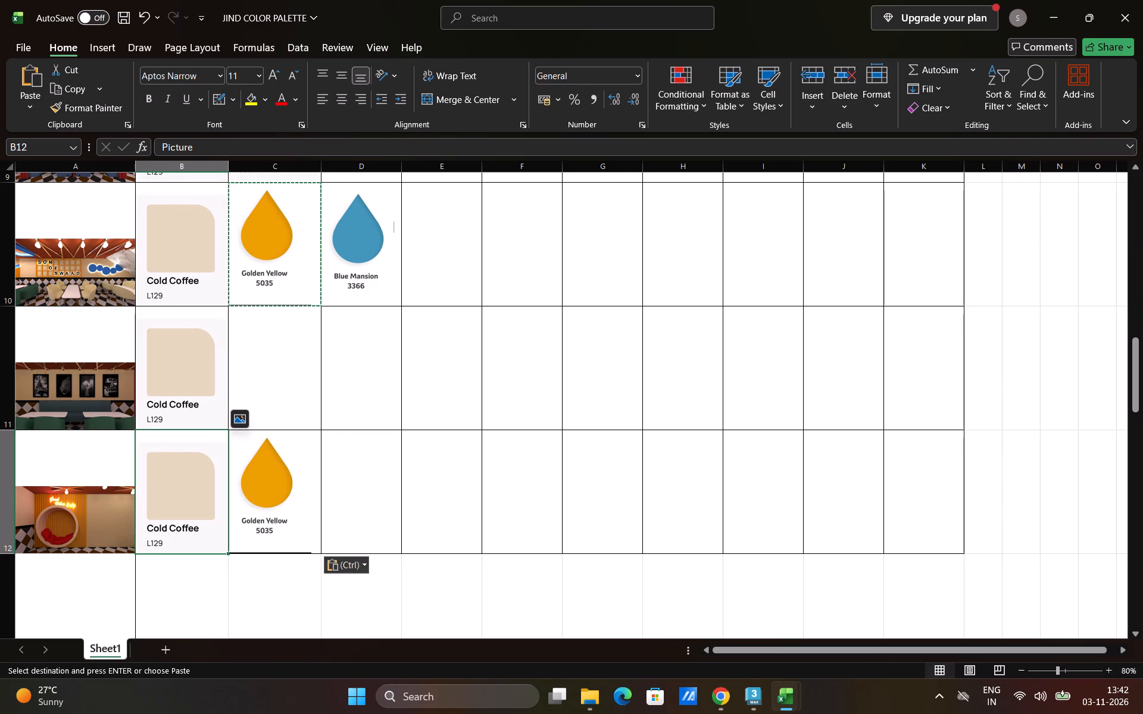
key(ctrl+s)
scroll(204, 485, up, 19)
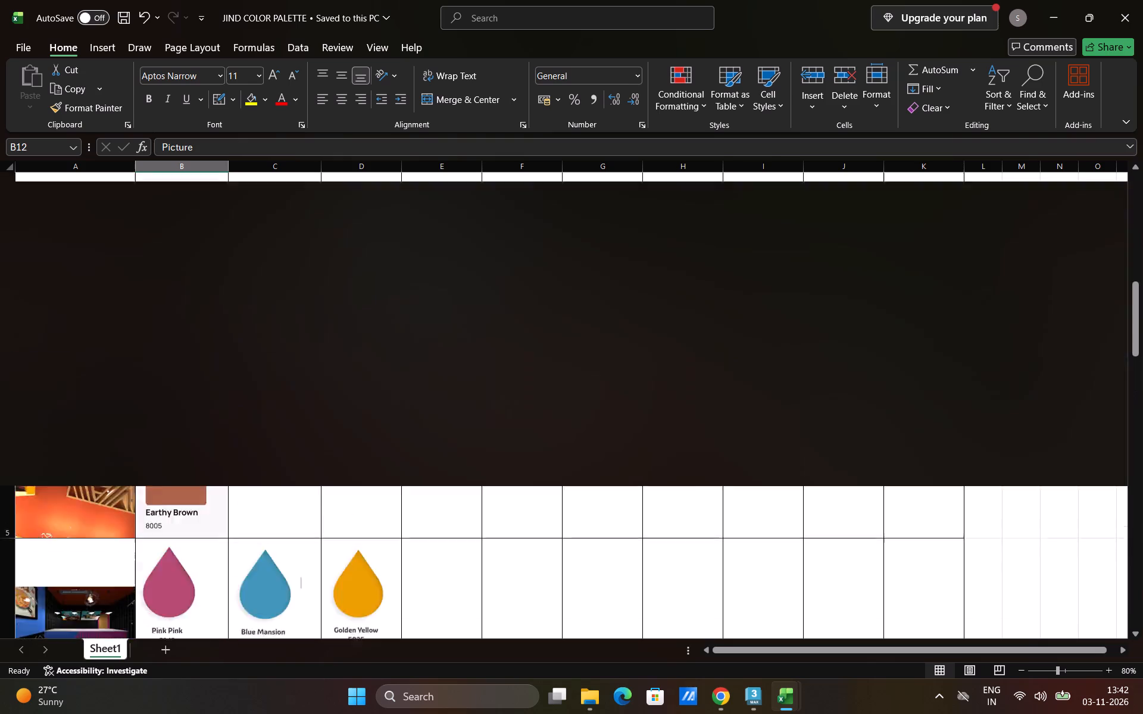
Extend the merged and centred title JIND COLOR PALETTE across columns A to D in row 1.
drag(123, 181, 314, 176)
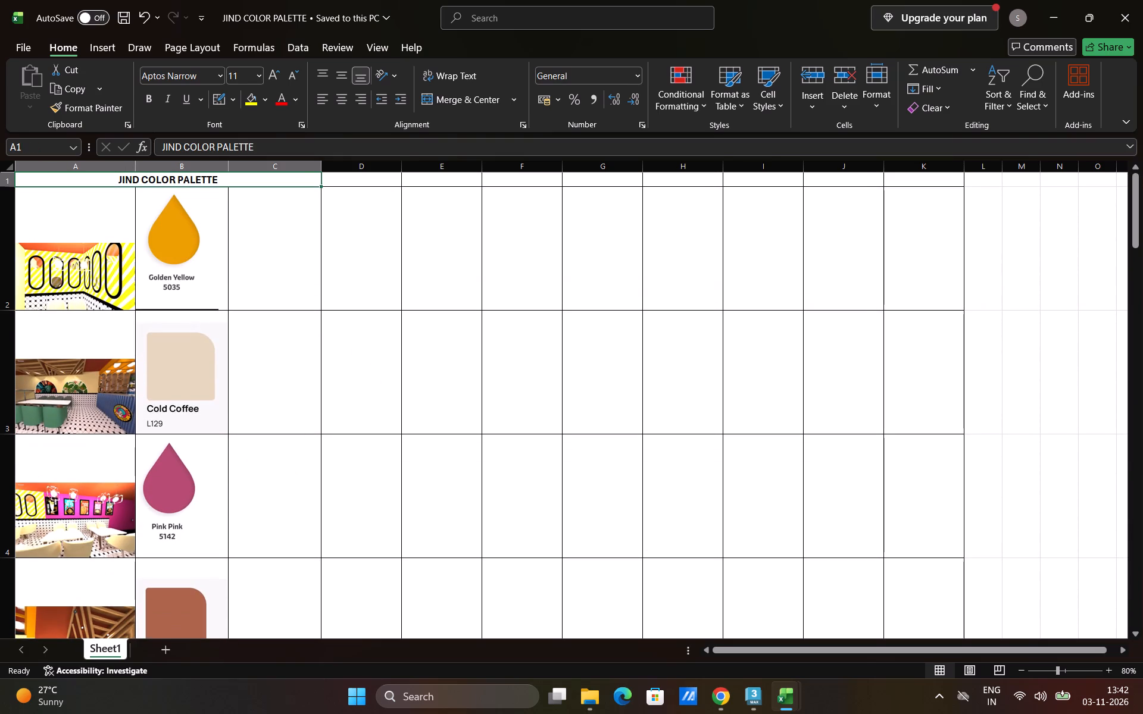
drag(314, 176, 330, 178)
scroll(359, 342, down, 20)
scroll(359, 342, down, 5)
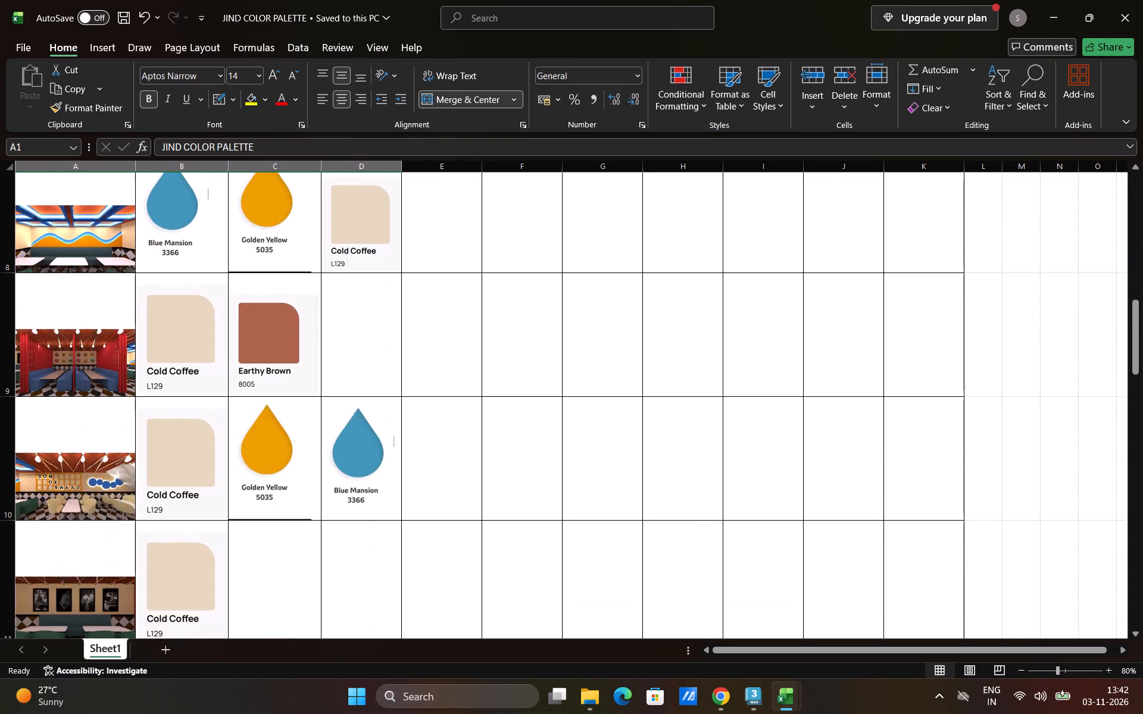
scroll(340, 405, down, 3)
scroll(339, 405, up, 9)
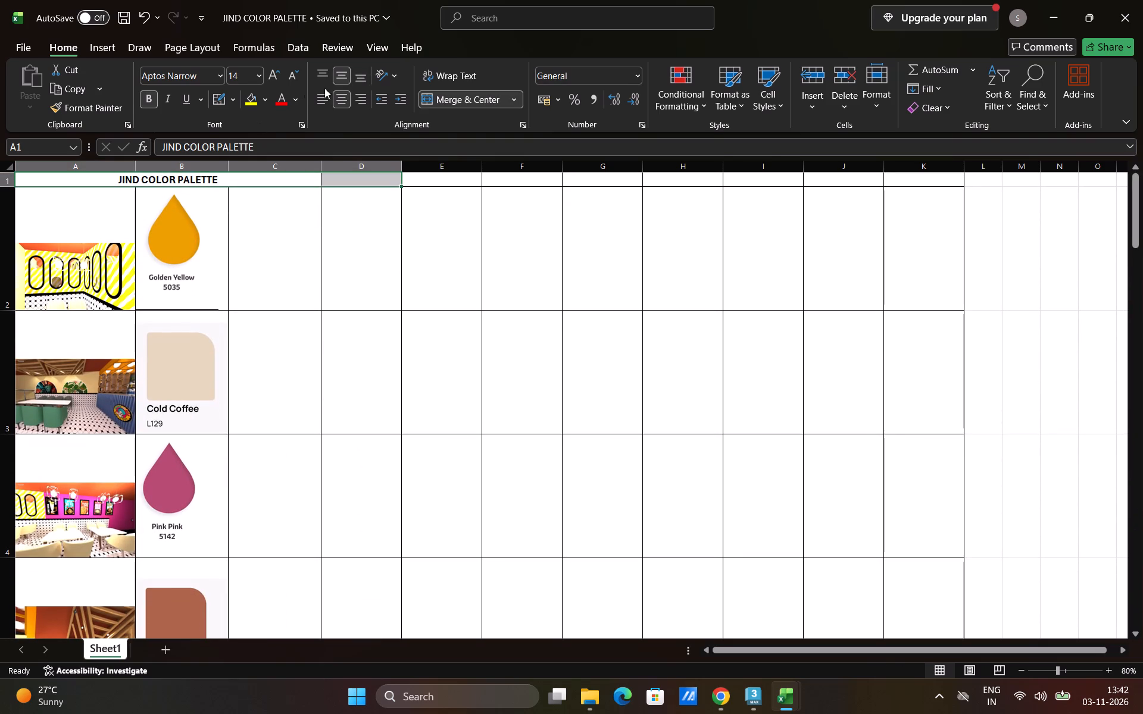
click(454, 96)
click(454, 96)
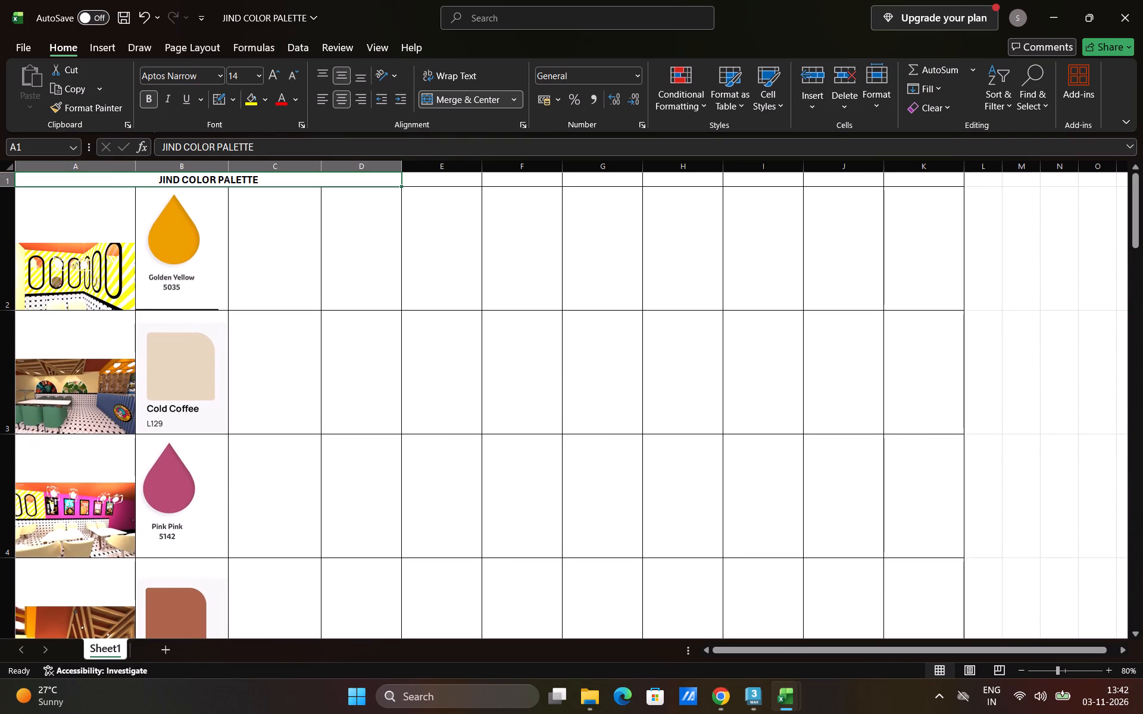
Set up the print of only the selected palette range A1:D12, with Fit Sheet on One Page scaling.
drag(67, 180, 360, 529)
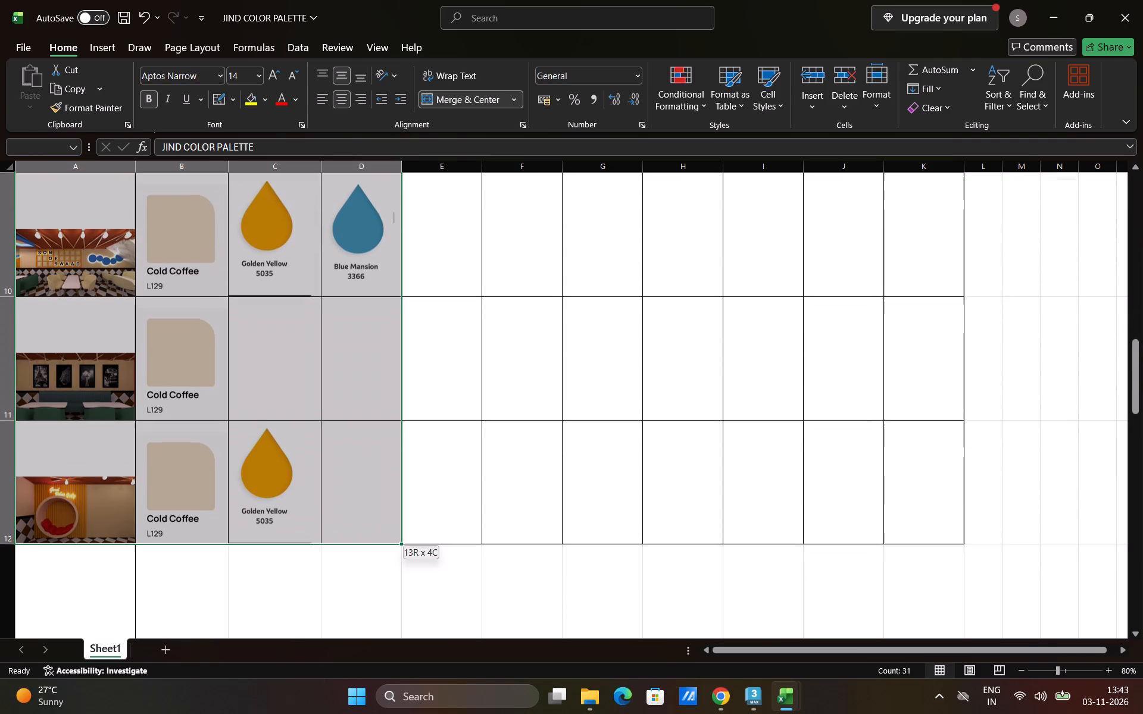
drag(360, 529, 360, 472)
click(35, 44)
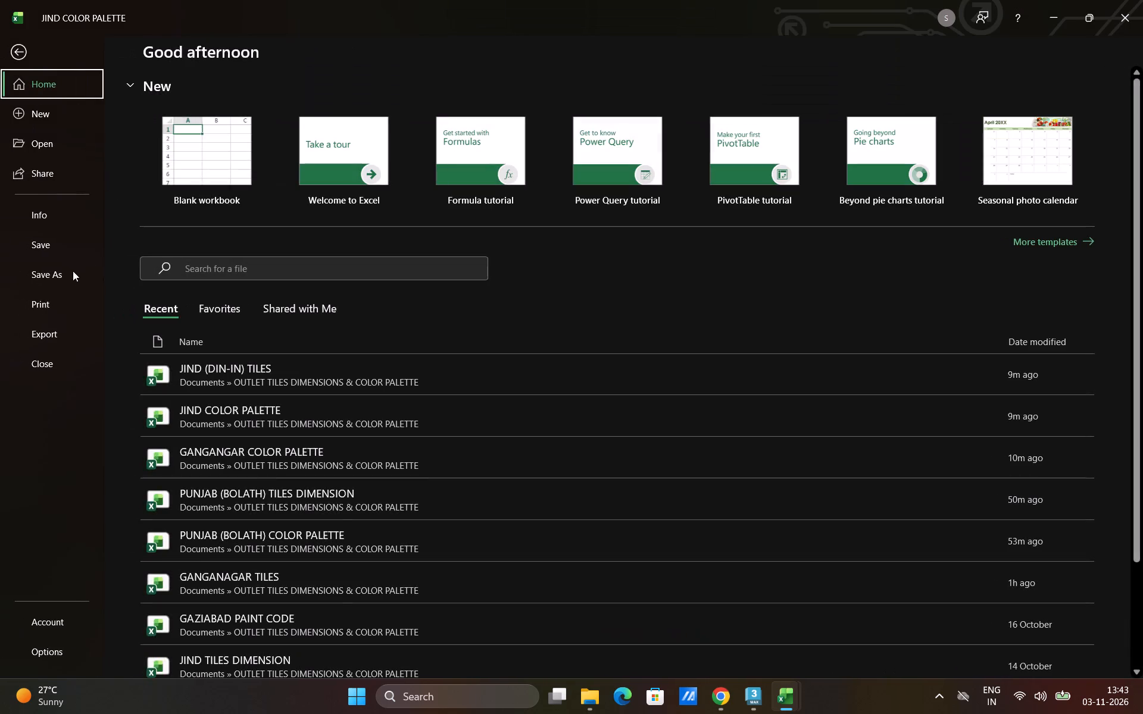
click(60, 301)
click(243, 250)
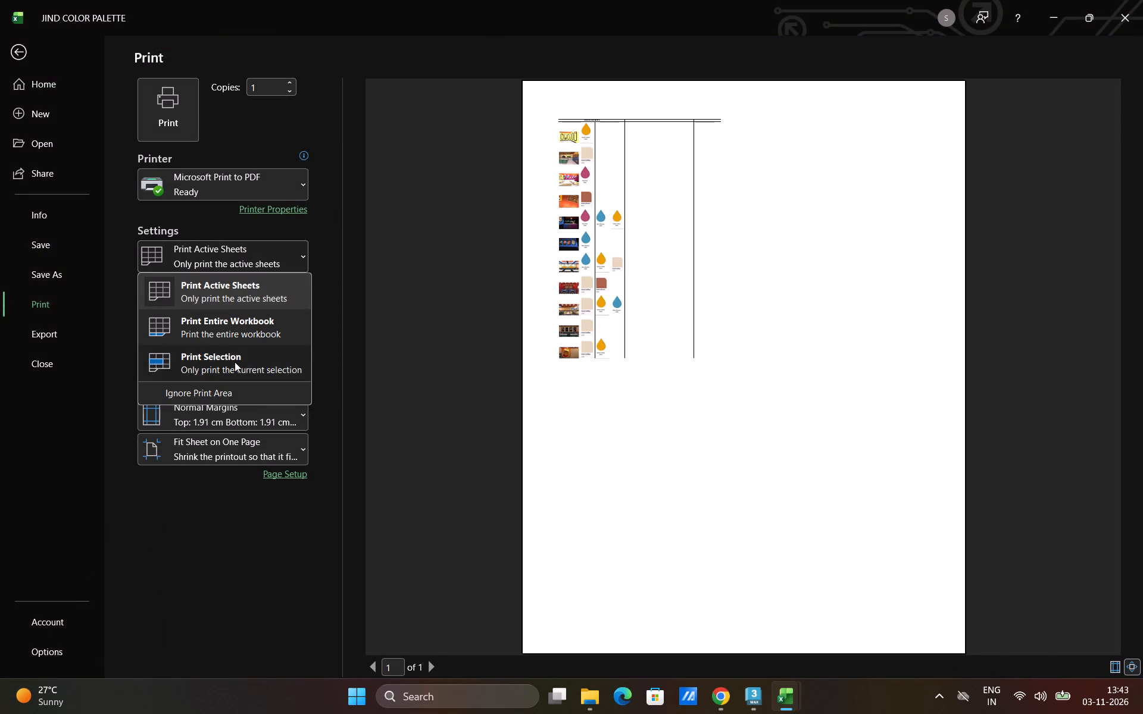
click(235, 362)
click(212, 456)
click(216, 527)
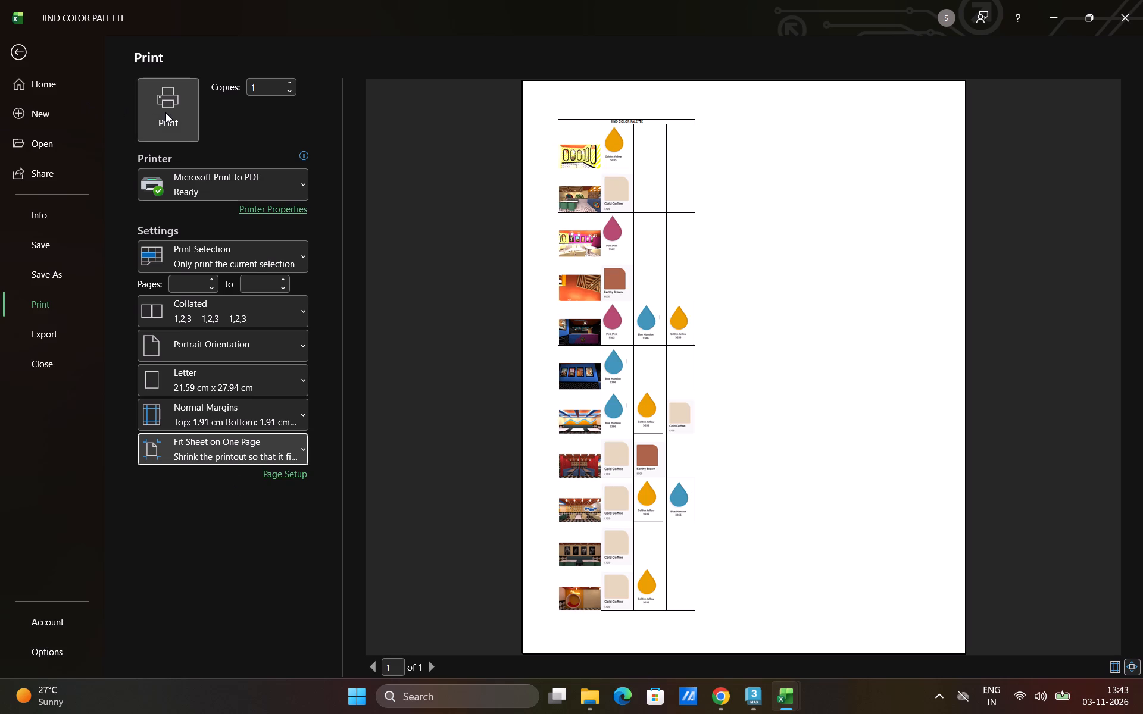
Print the selected palette to a PDF named JIND (DINE-IN) COLOR PALETTE in the outlet tiles dimensions folder.
click(177, 96)
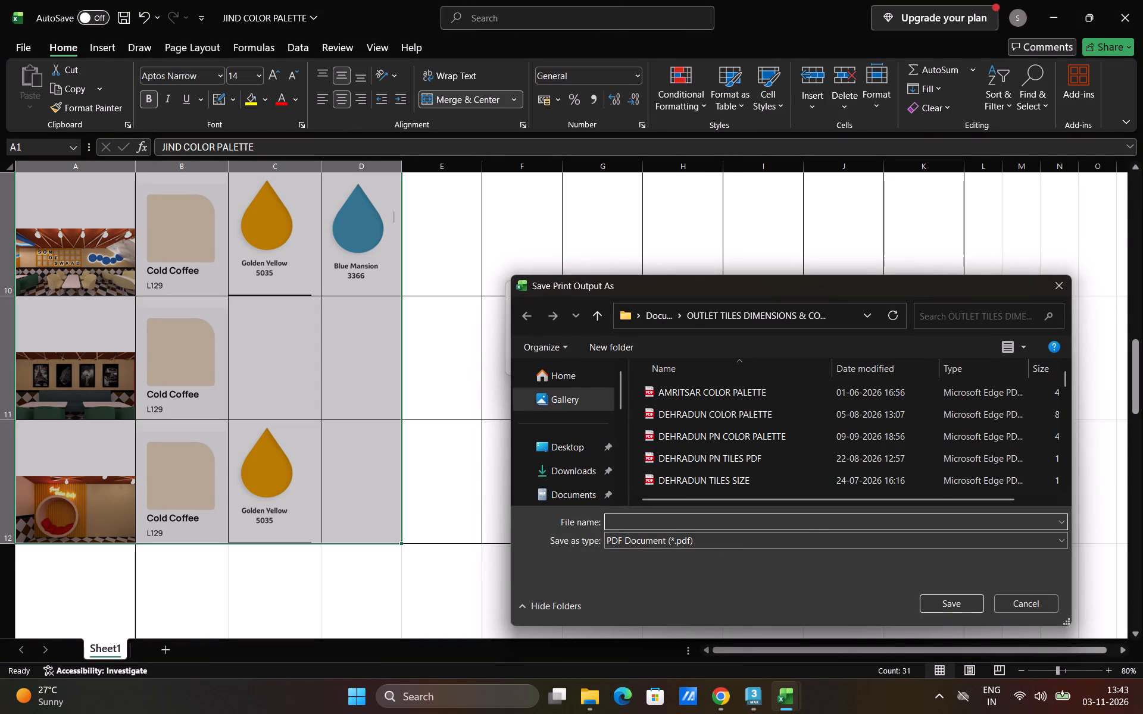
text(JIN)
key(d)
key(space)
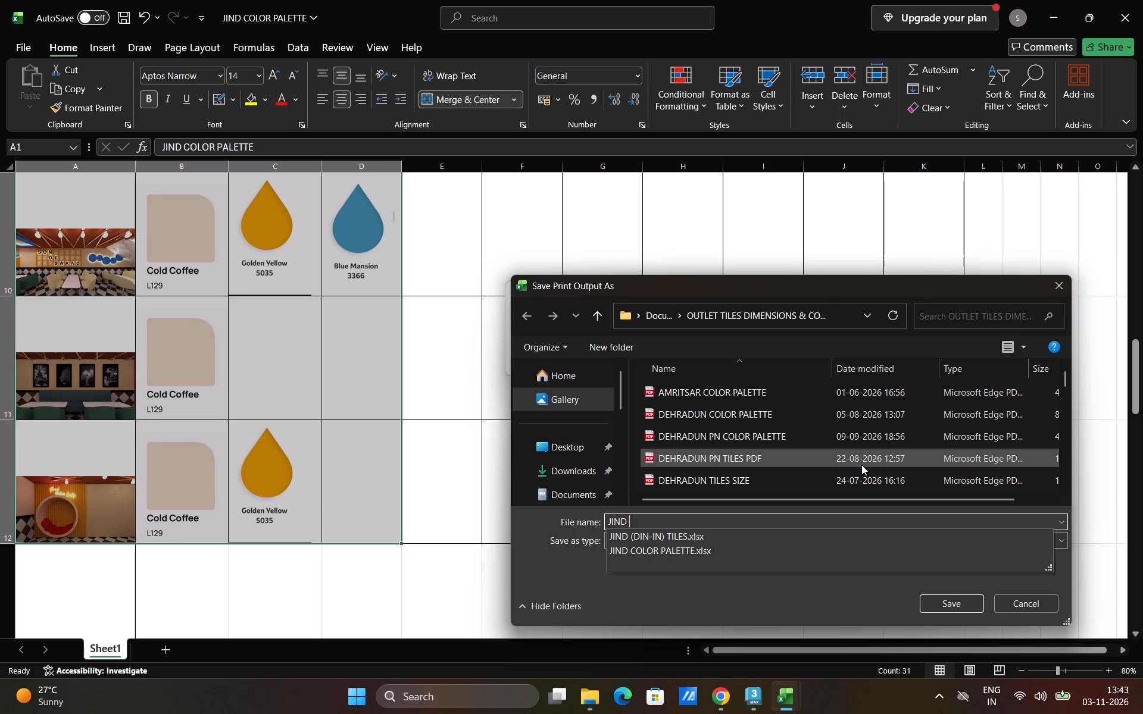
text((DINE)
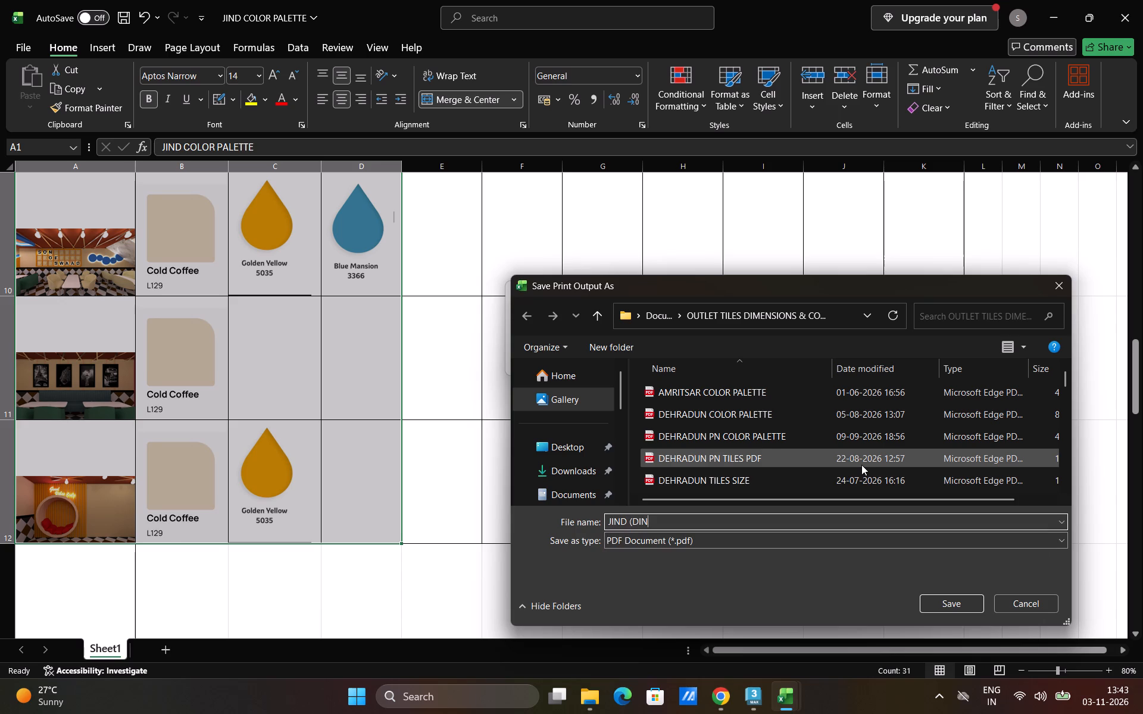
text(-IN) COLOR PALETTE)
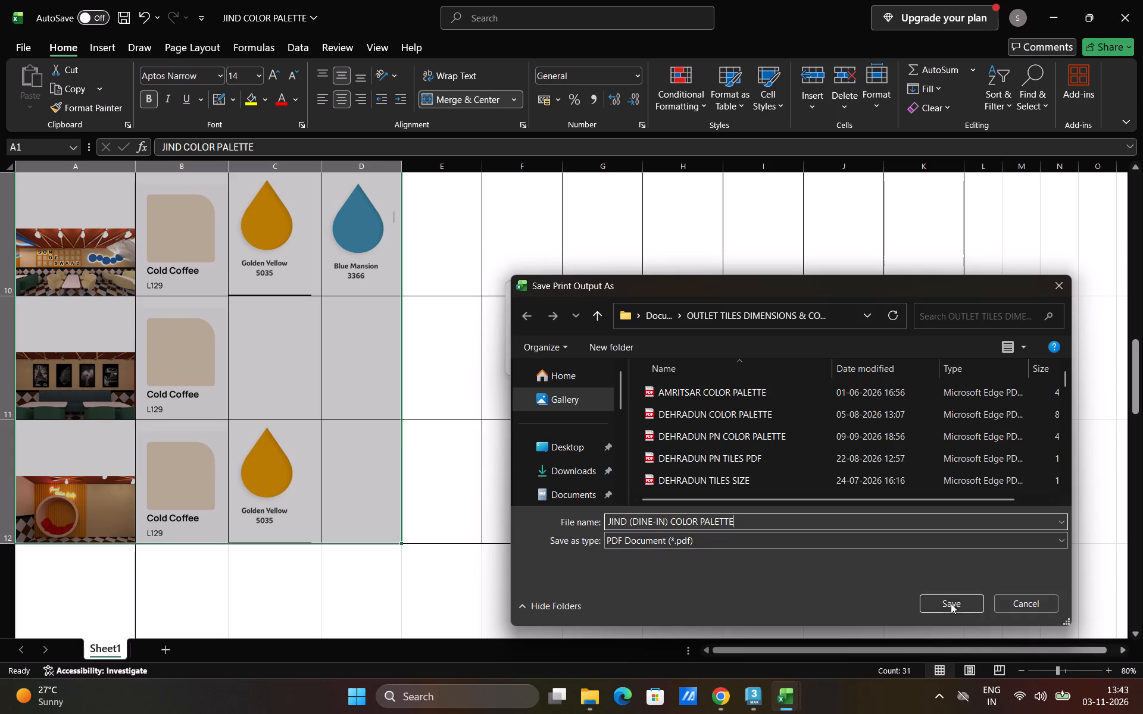
click(951, 603)
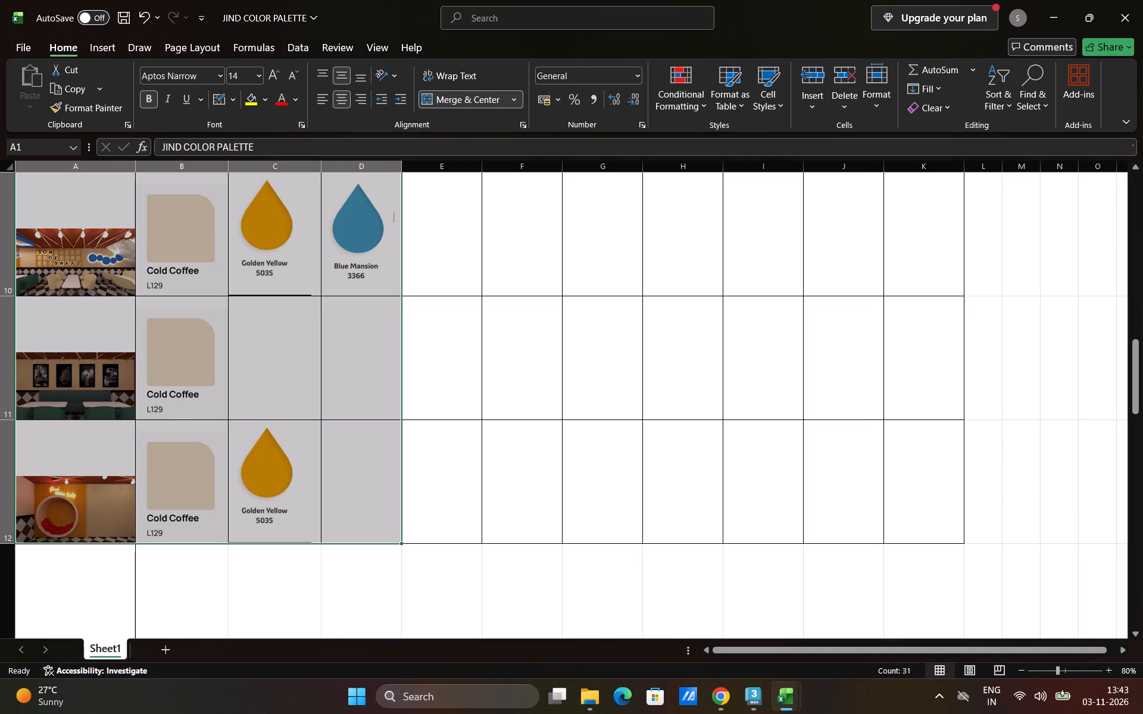